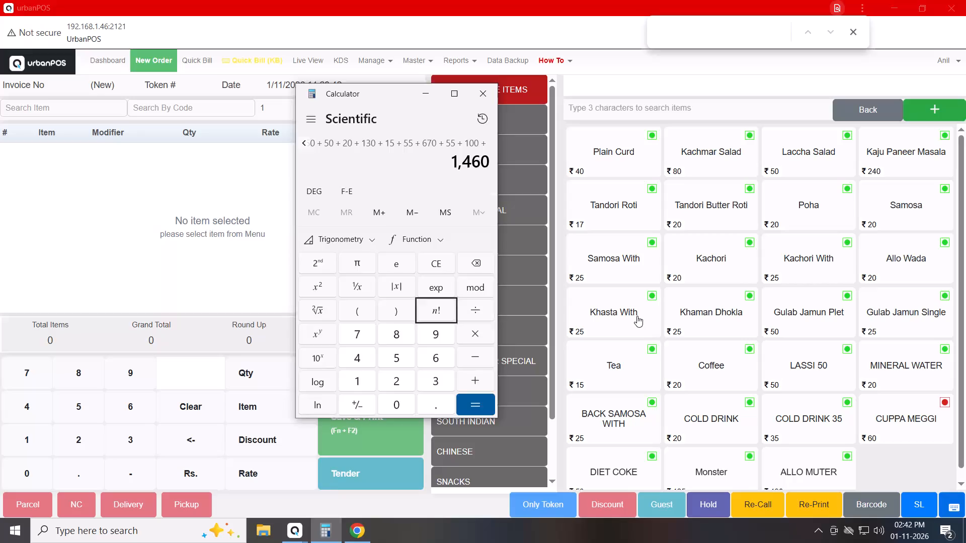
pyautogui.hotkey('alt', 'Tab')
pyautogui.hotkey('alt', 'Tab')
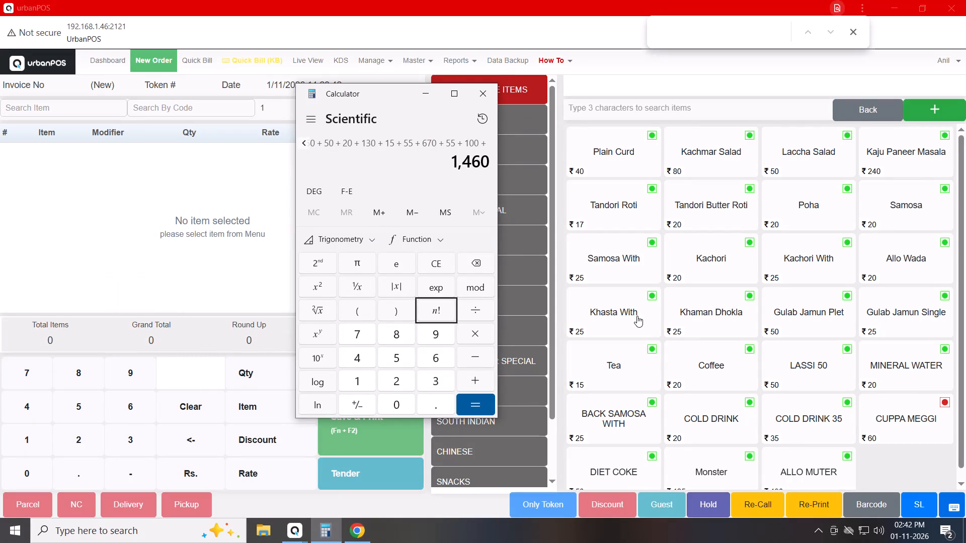
# Clear the calculator and add up 60, 160, 85, 10, 50, 50, 20, 130, 15, 55, 670, 55 and 100.
pyautogui.press('Escape')
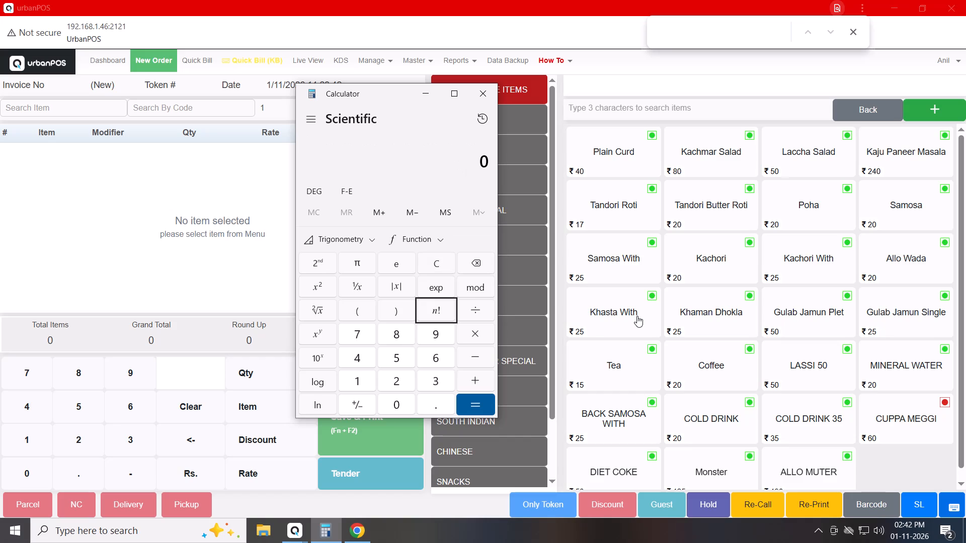
pyautogui.write('60+')
pyautogui.write('160+')
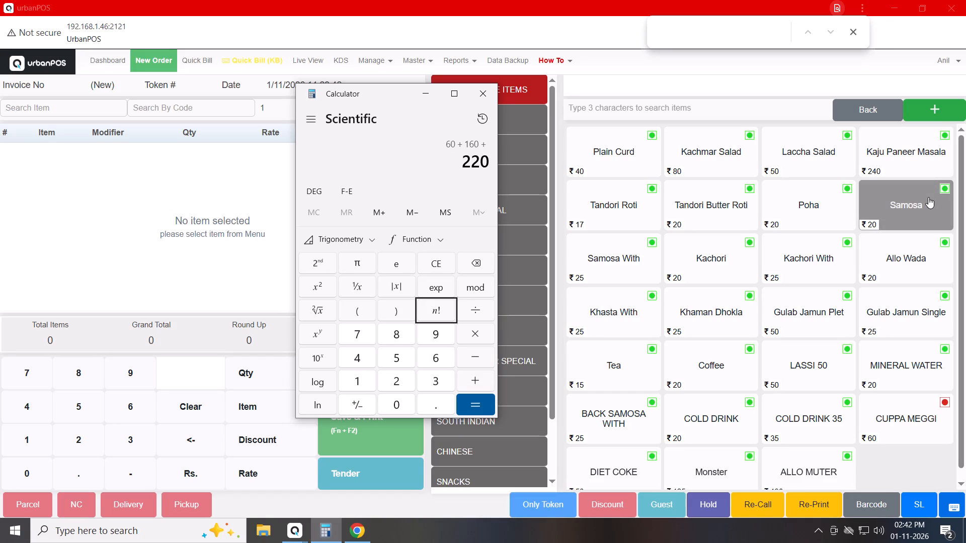
pyautogui.write('85+')
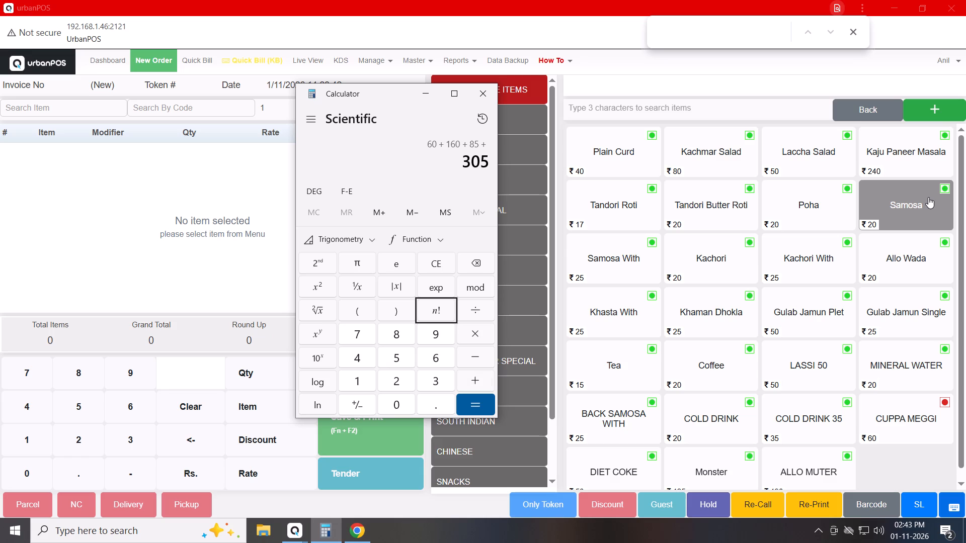
pyautogui.write('10+')
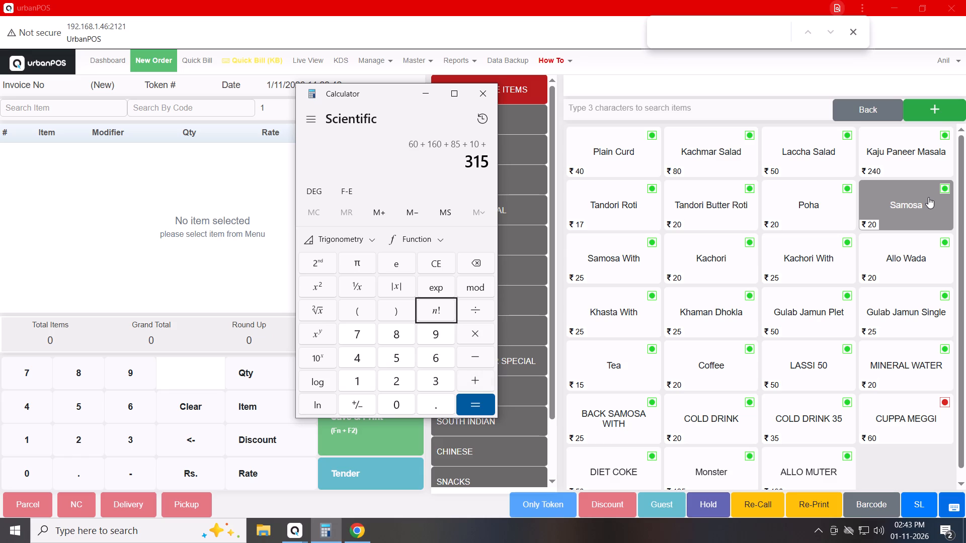
pyautogui.write('50+')
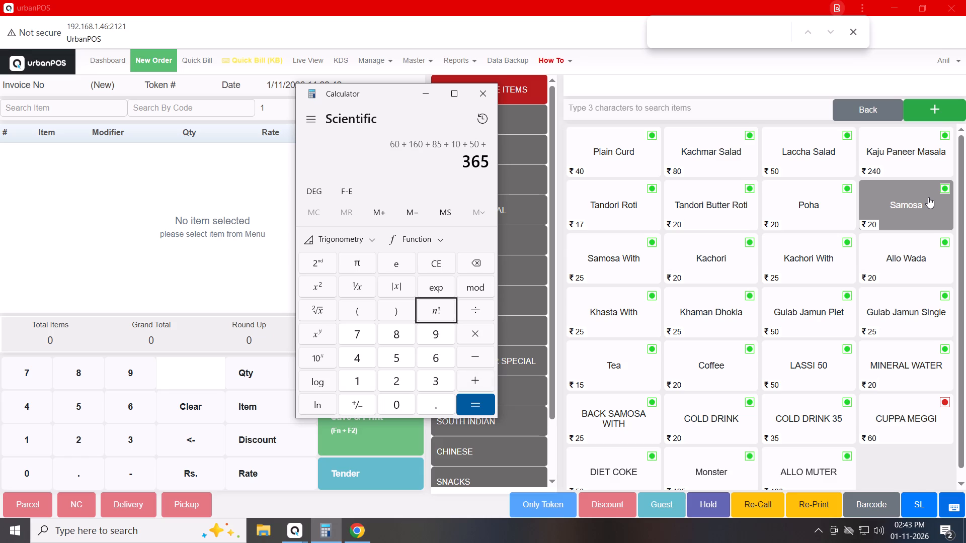
pyautogui.write('50+20+')
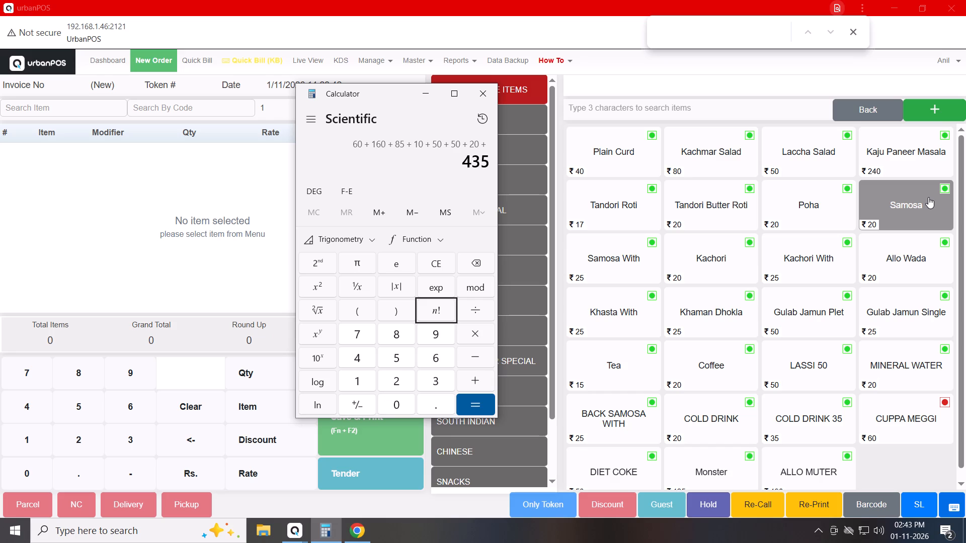
pyautogui.write('130+')
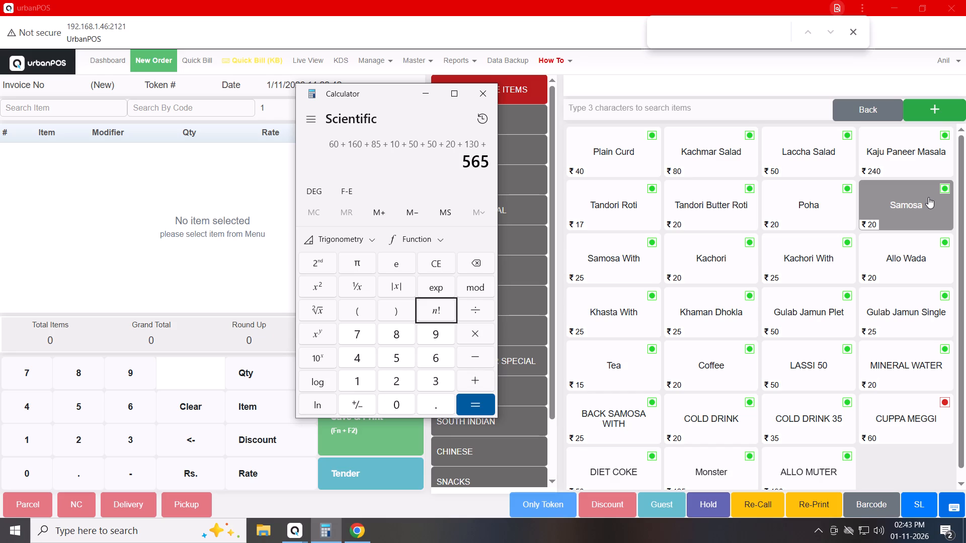
pyautogui.write('15+')
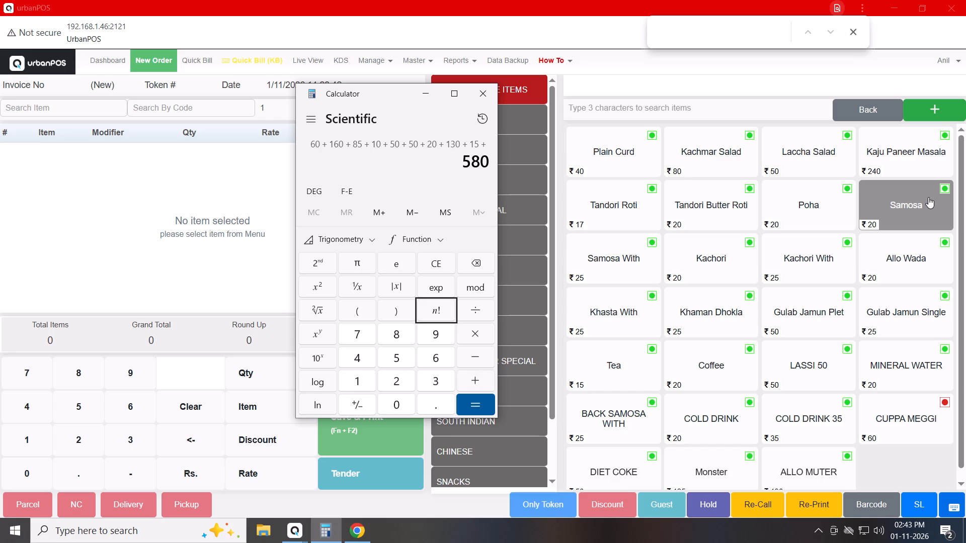
pyautogui.write('55+')
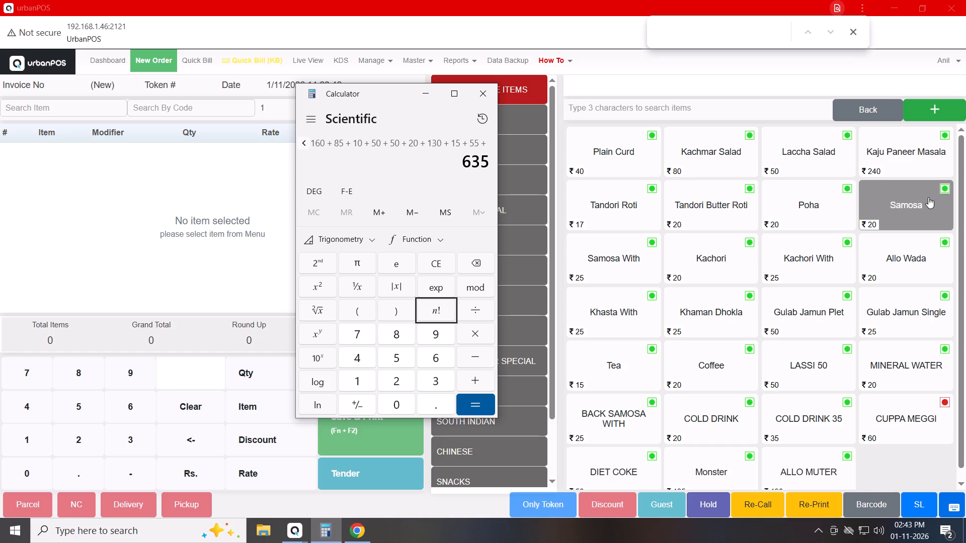
pyautogui.write('670+')
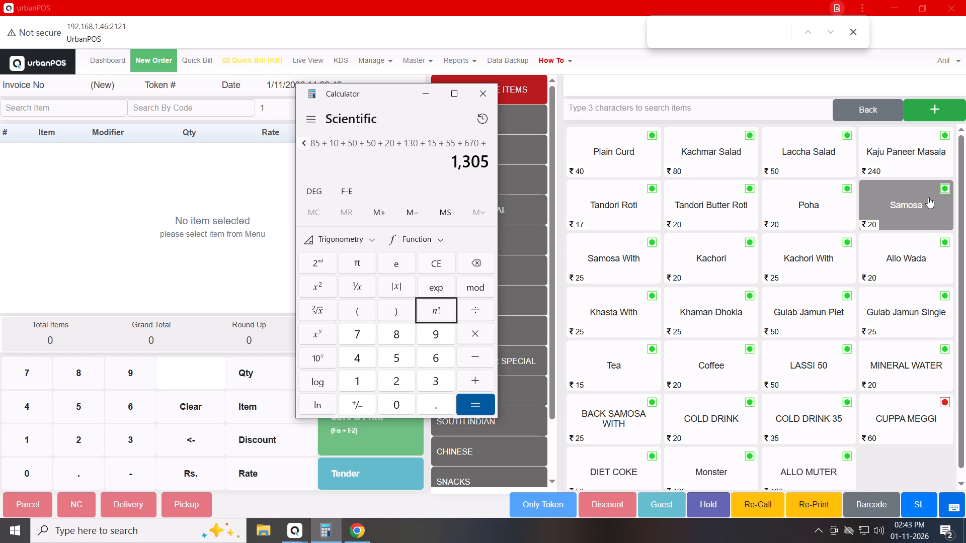
pyautogui.write('55+')
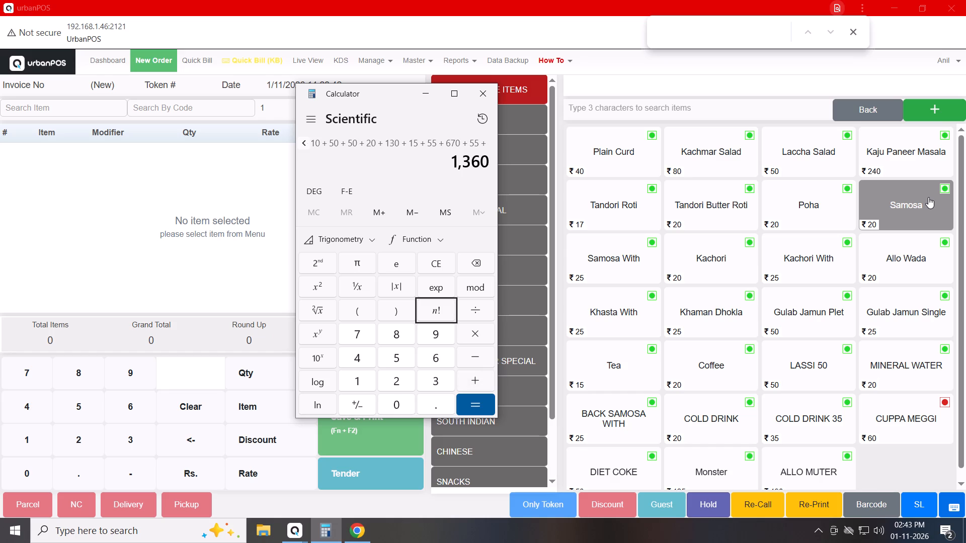
pyautogui.write('100+')
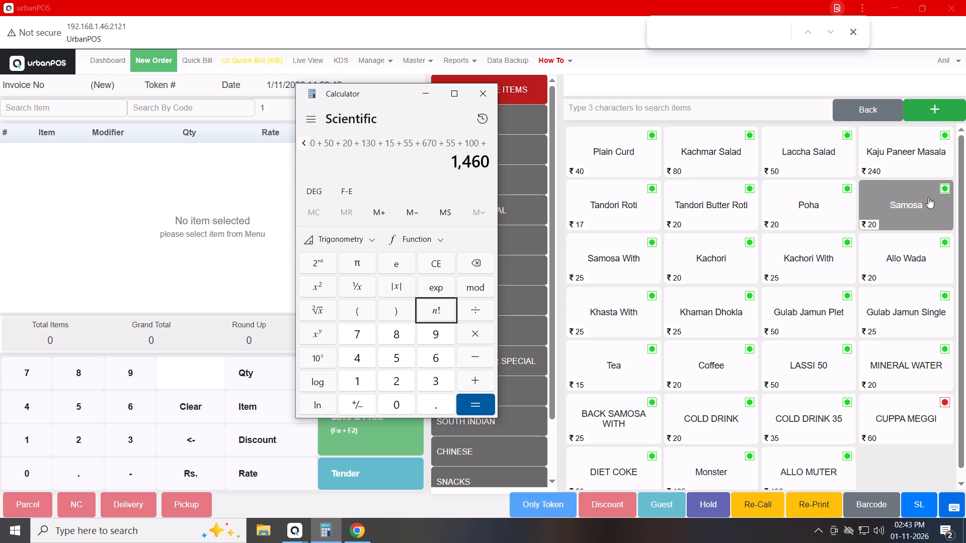
# Clear the calculator and add 170, 50, 110, 130, 15, 100, 45, 200, 55, 55, 120, 220, 80, 30, 35, 20, 95 and 210.
pyautogui.press('Escape')
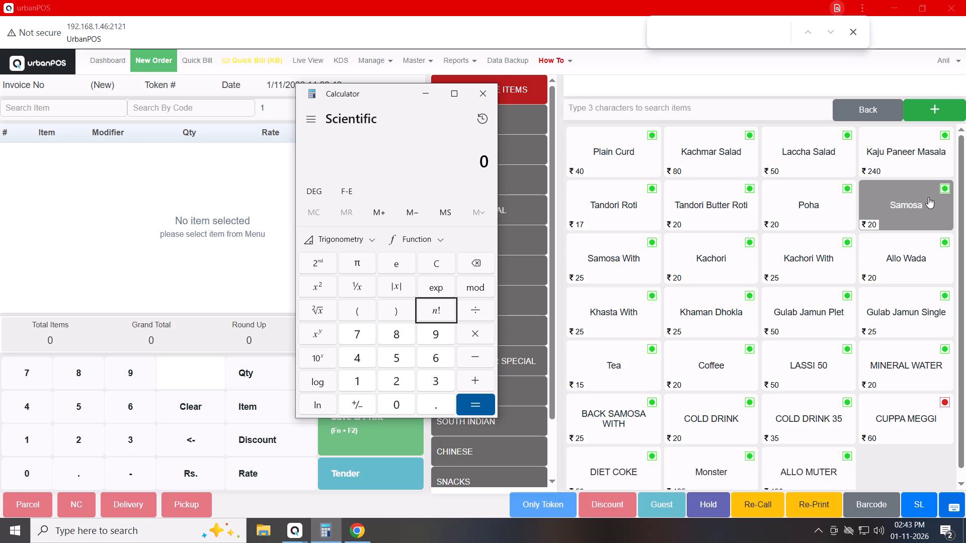
pyautogui.write('170+')
pyautogui.write('50+')
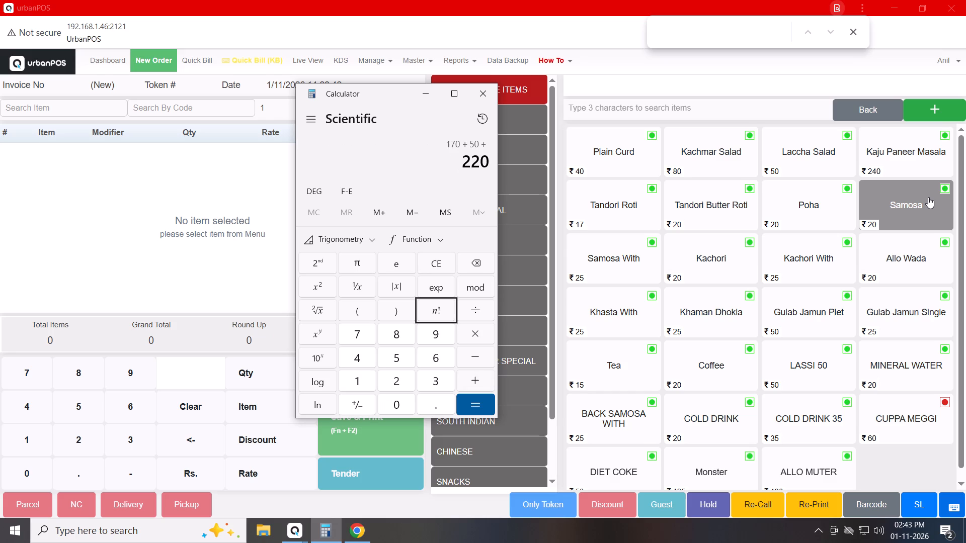
pyautogui.write('110+')
pyautogui.write('130+')
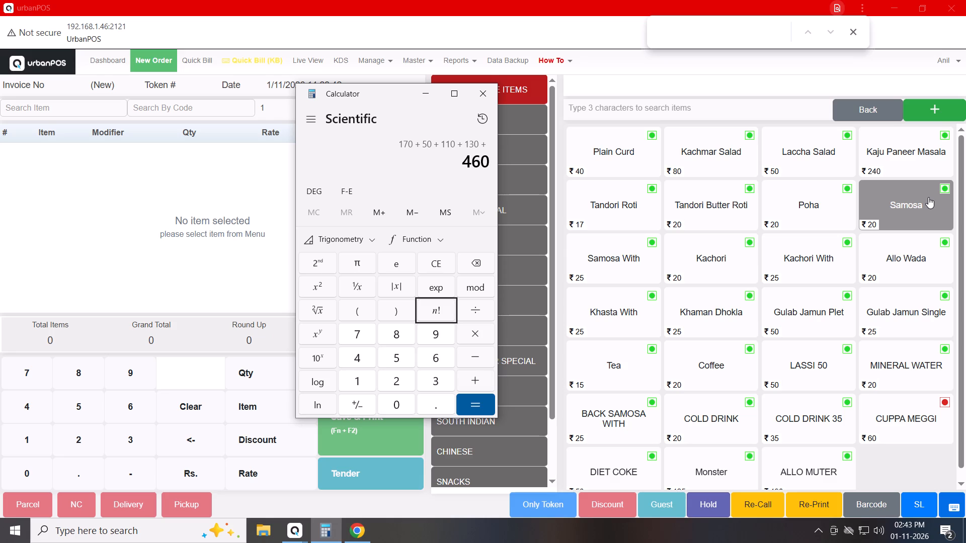
pyautogui.write('15+')
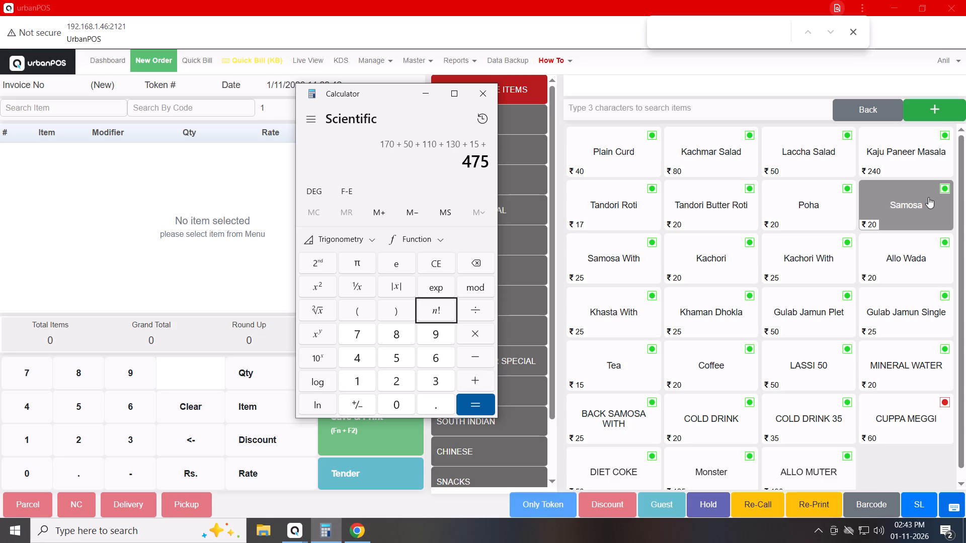
pyautogui.write('100+')
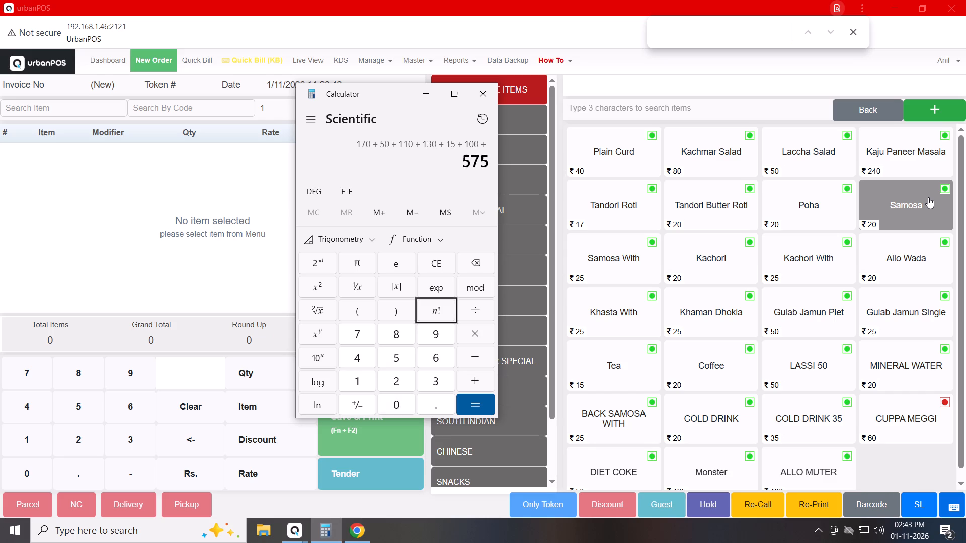
pyautogui.write('45+')
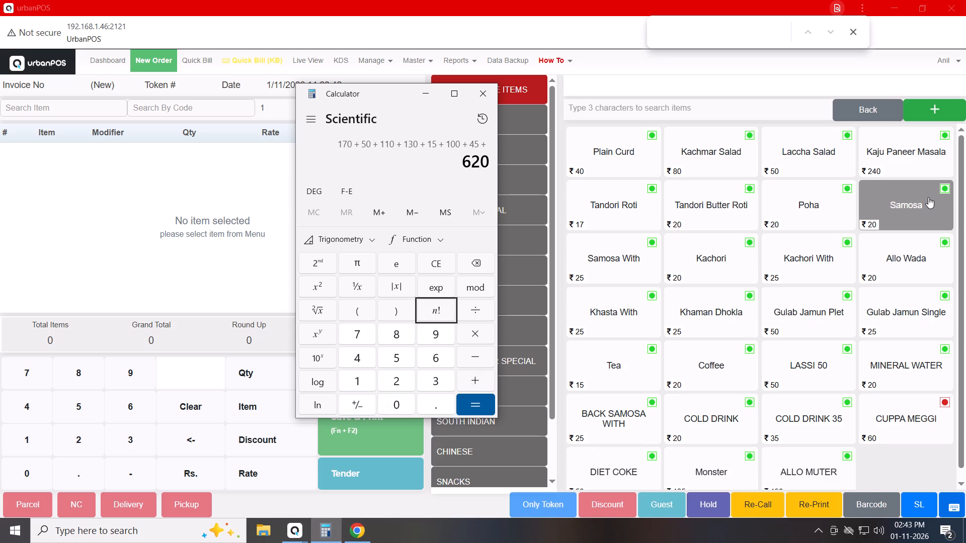
pyautogui.write('200+')
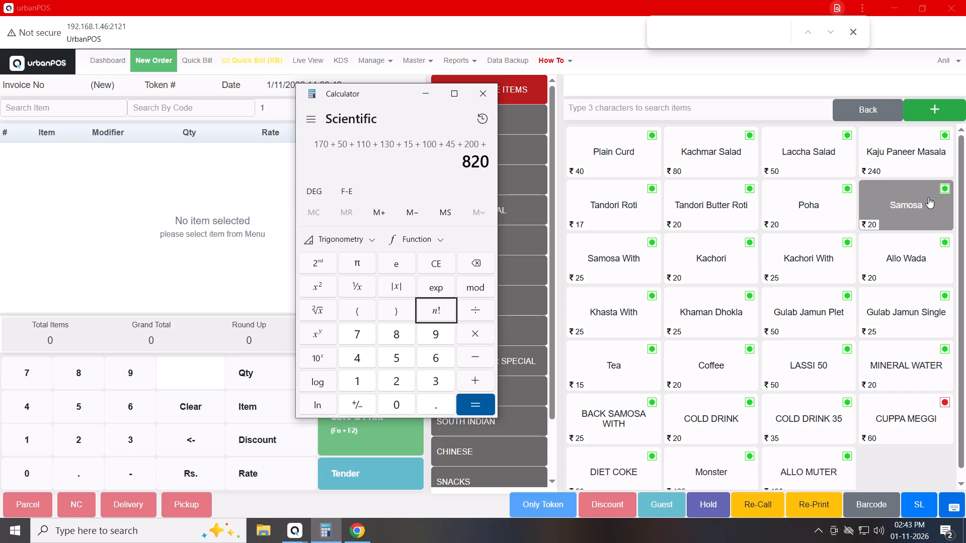
pyautogui.write('55+')
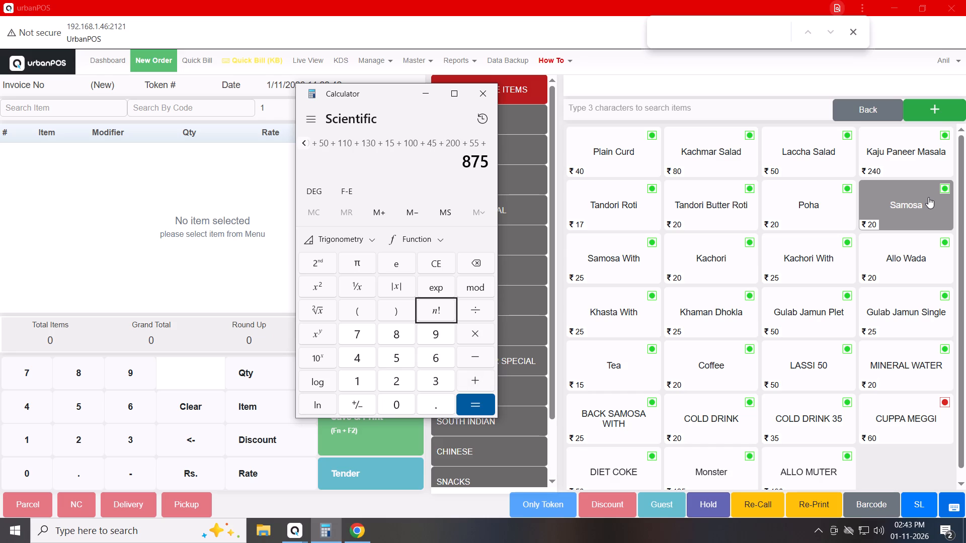
pyautogui.write('55+')
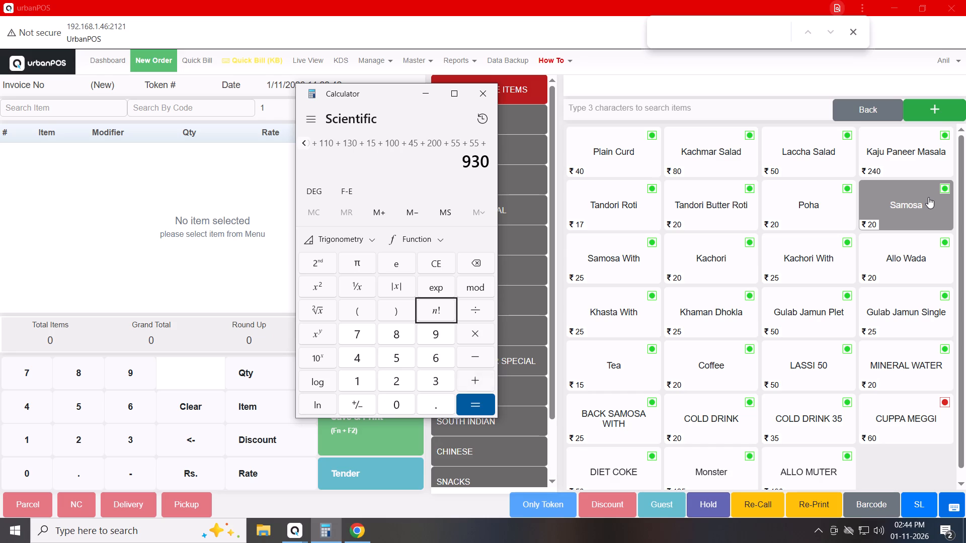
pyautogui.write('120+')
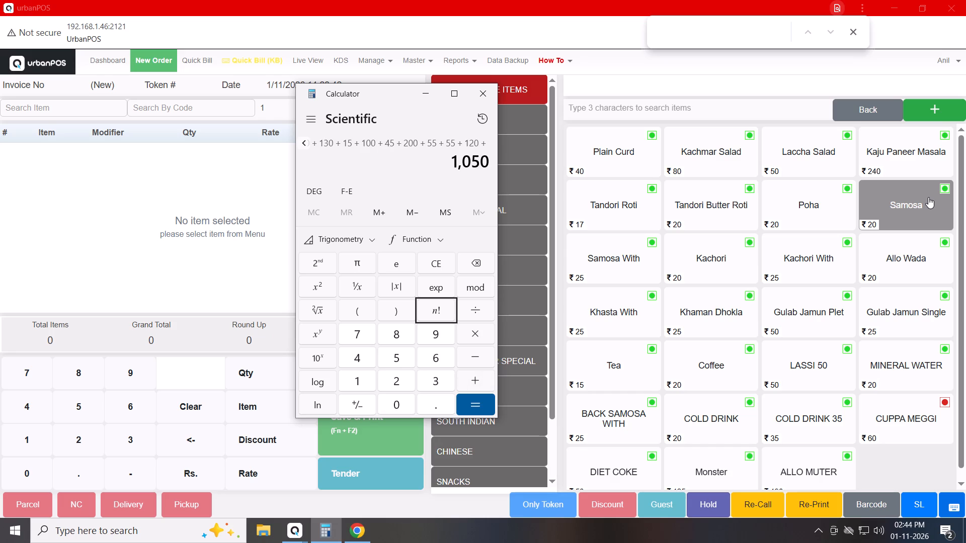
pyautogui.write('220+')
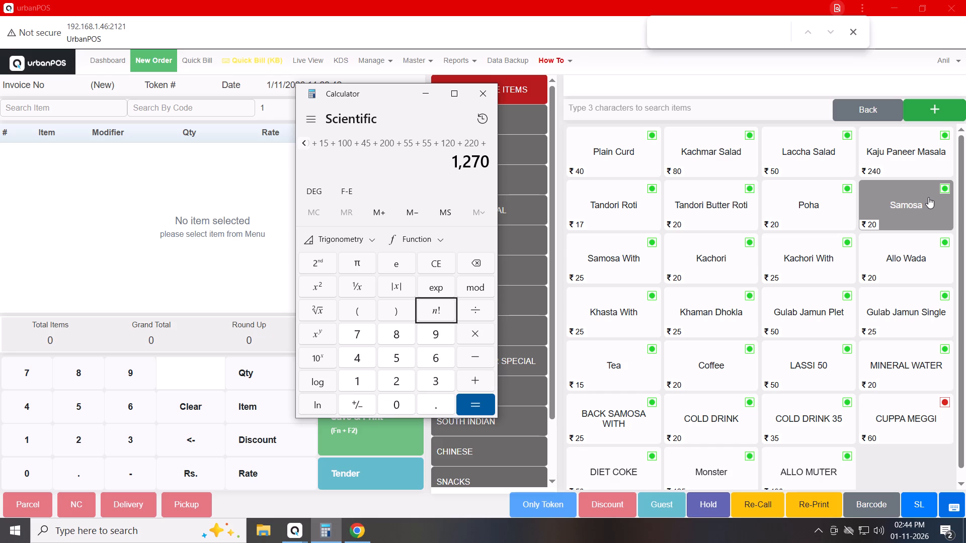
pyautogui.write('80+')
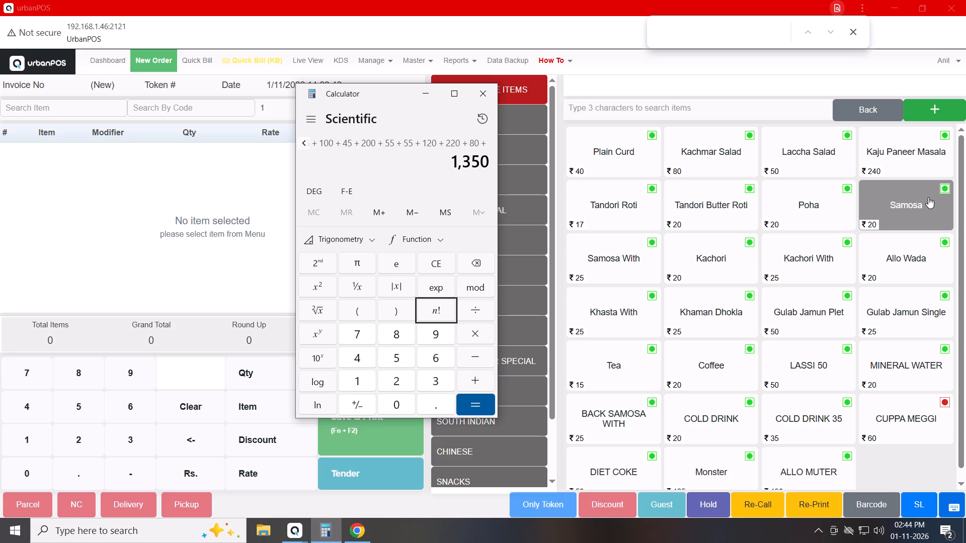
pyautogui.write('30+')
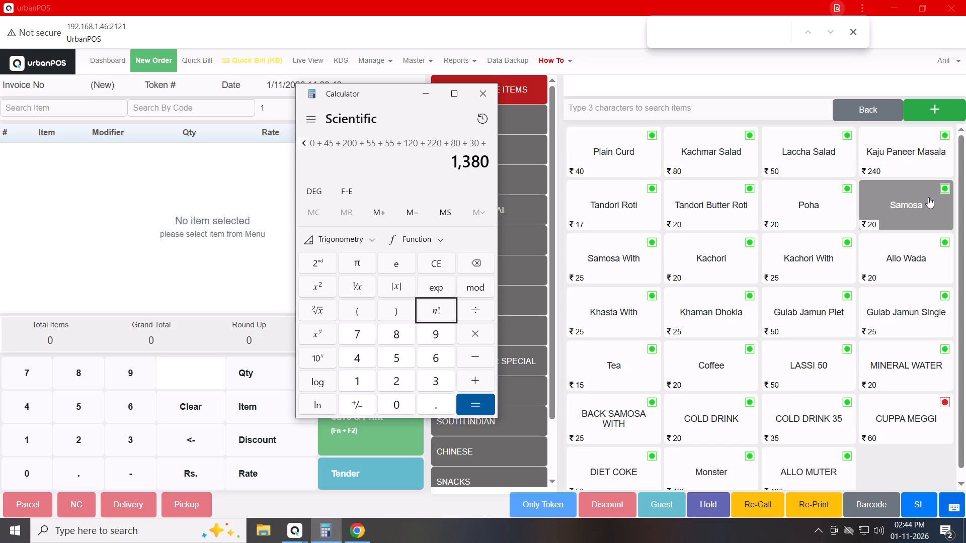
pyautogui.write('35+')
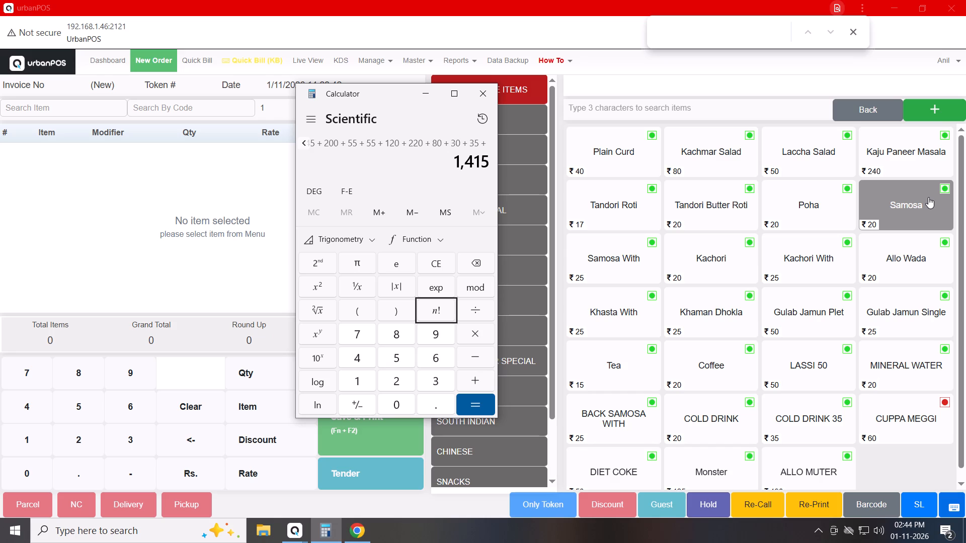
pyautogui.write('20+')
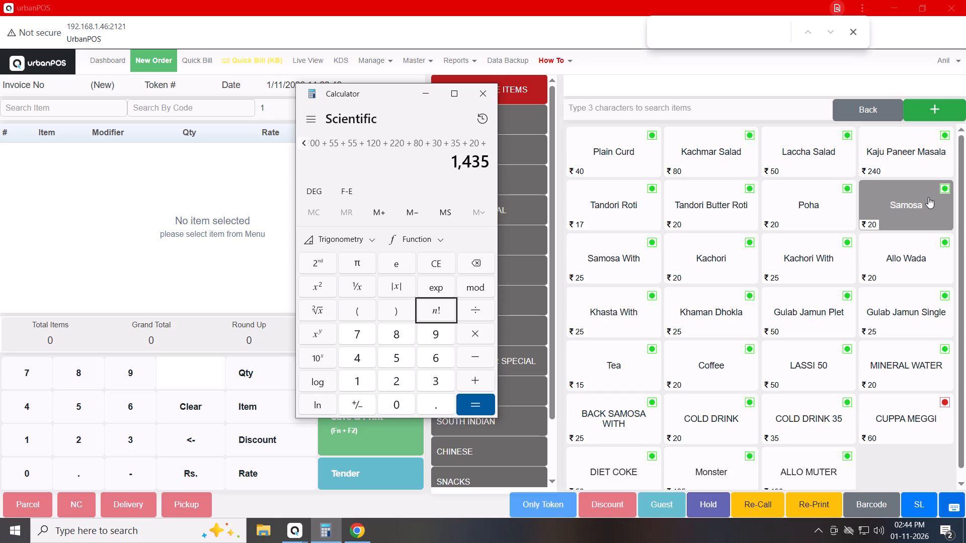
pyautogui.write('95+')
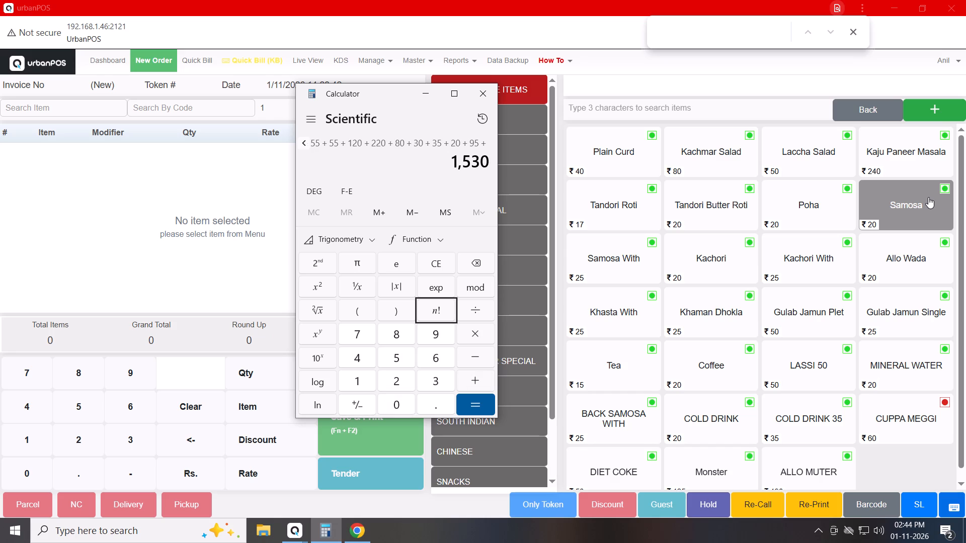
pyautogui.write('210+')
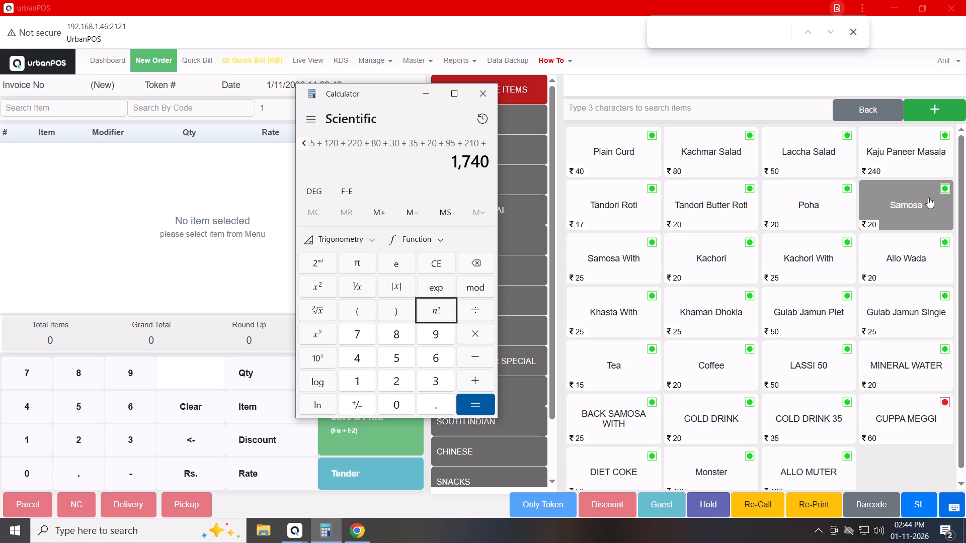
# Clear the calculator and re-add 170, 50, 110, 130, 15, 100, 45, 200, 55, 55, 120, 220, 80, 30, 35, 20, 95 and 210.
pyautogui.press('Escape')
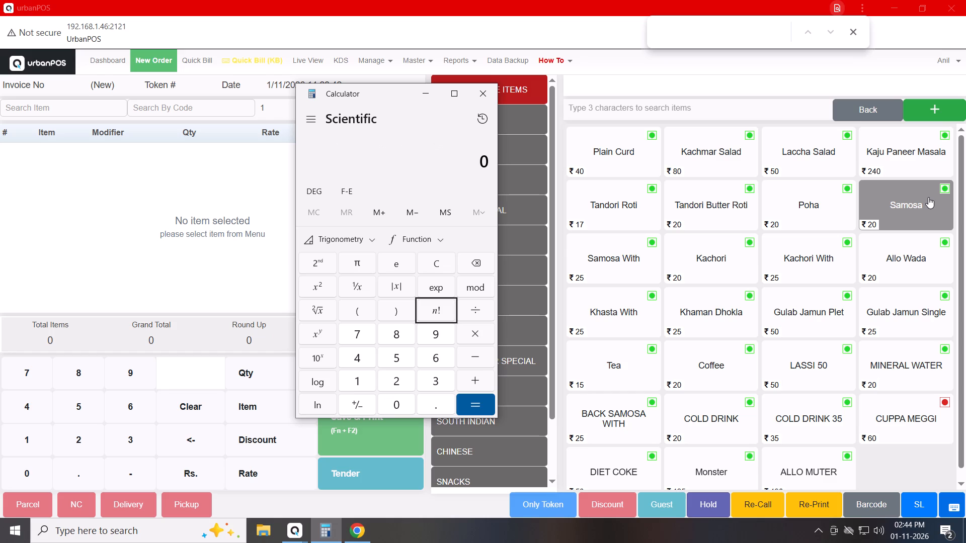
pyautogui.write('170+')
pyautogui.write('50+')
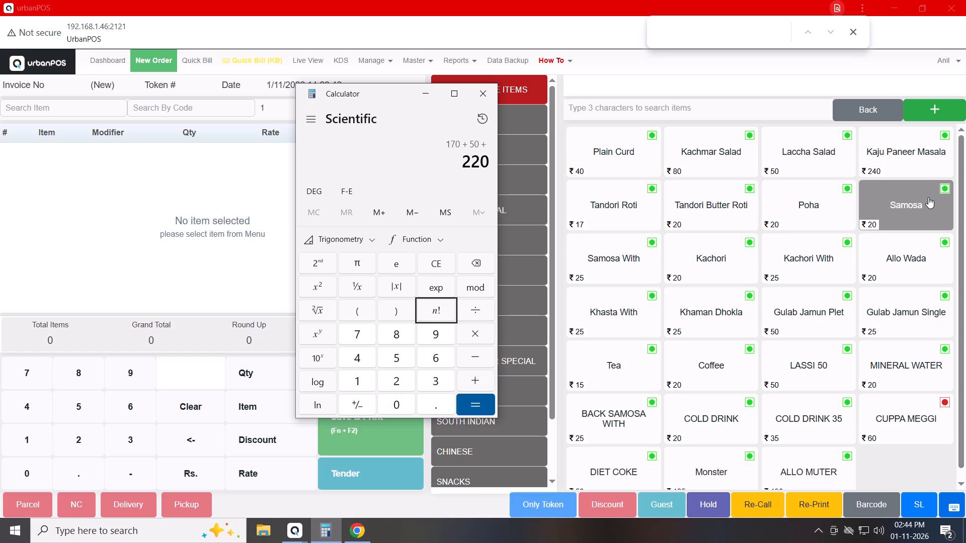
pyautogui.write('110+')
pyautogui.write('130+')
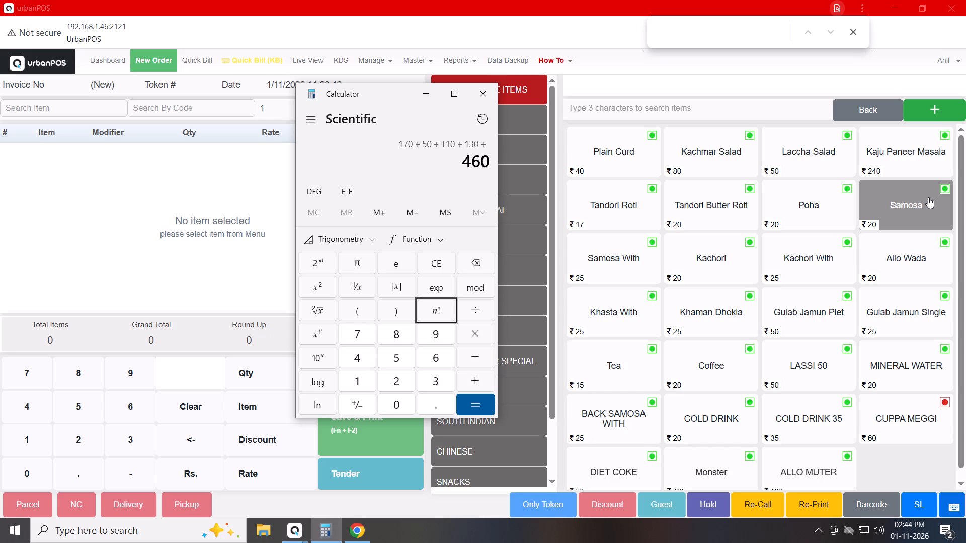
pyautogui.write('15+')
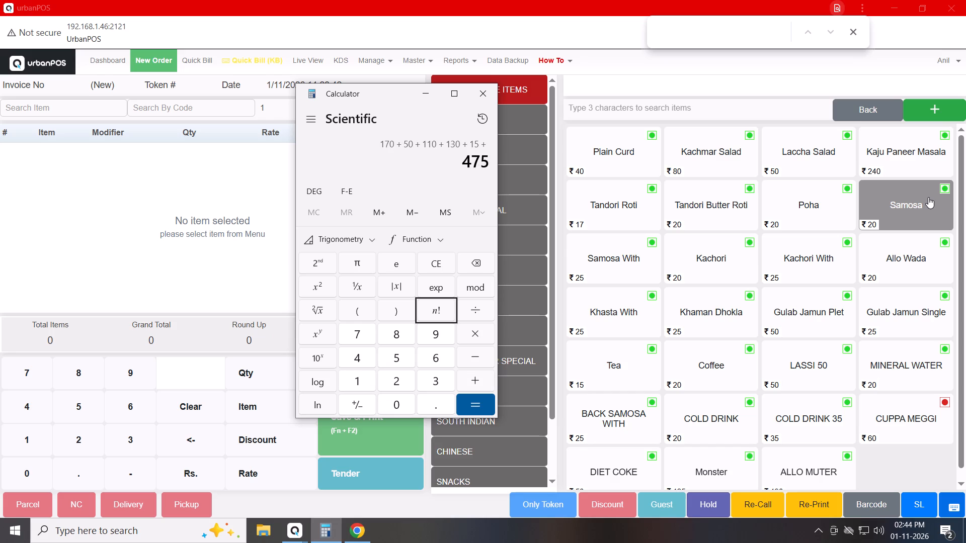
pyautogui.write('100+')
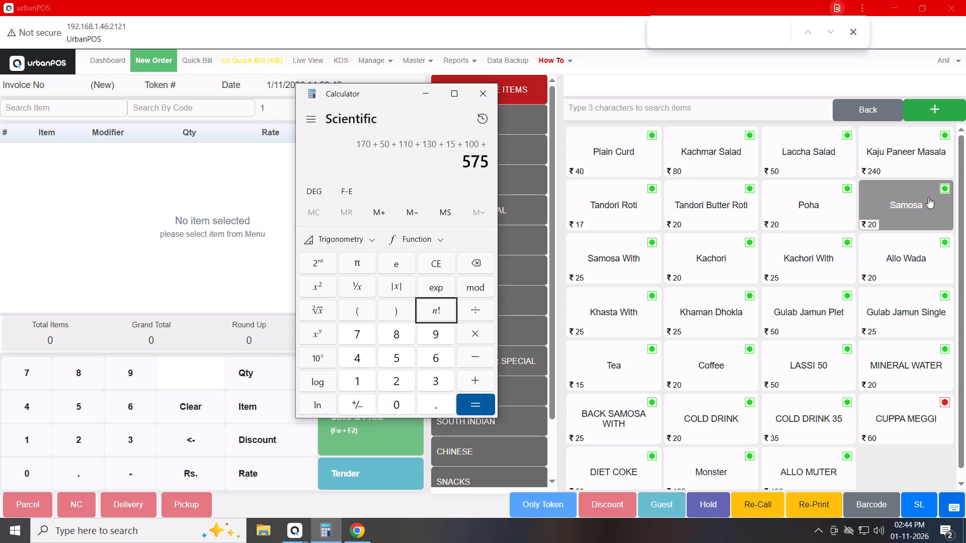
pyautogui.write('45+')
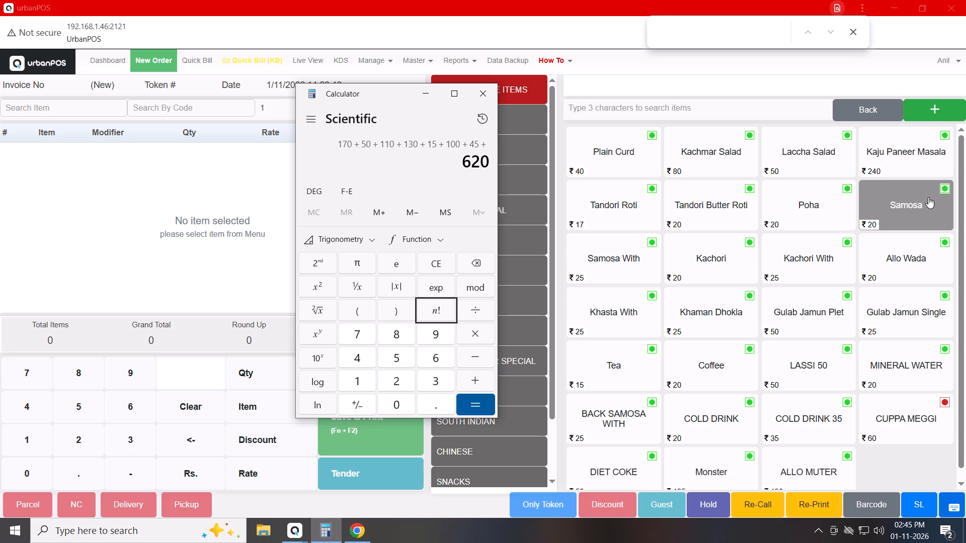
pyautogui.write('200+')
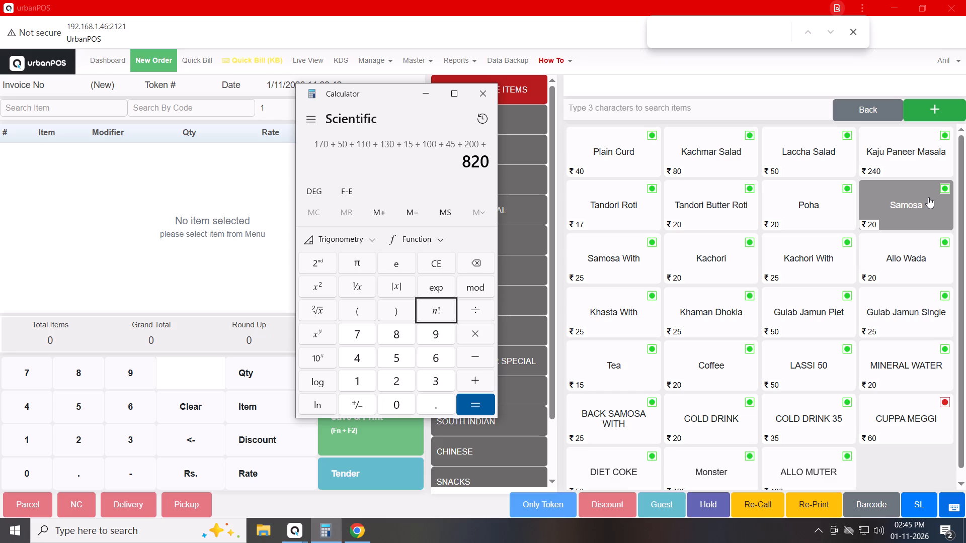
pyautogui.write('55+')
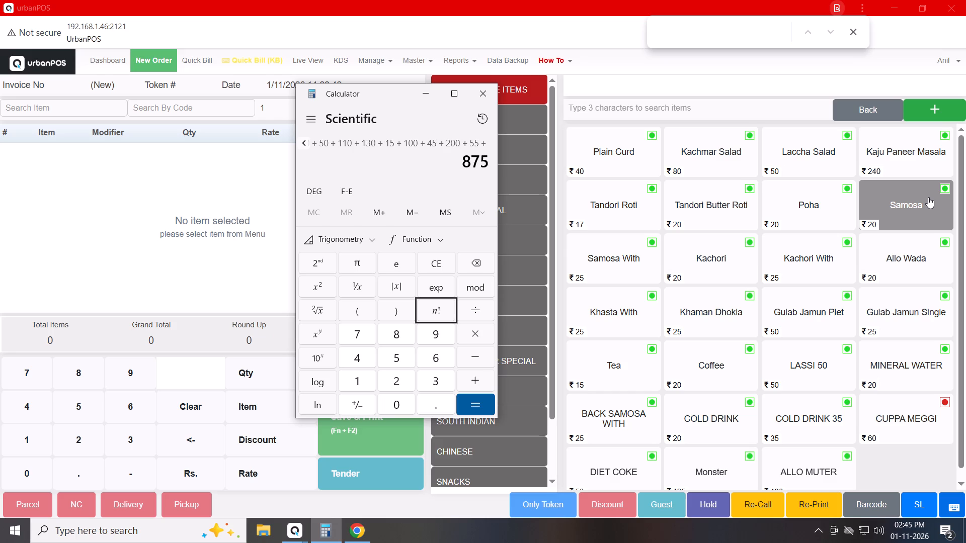
pyautogui.write('55+')
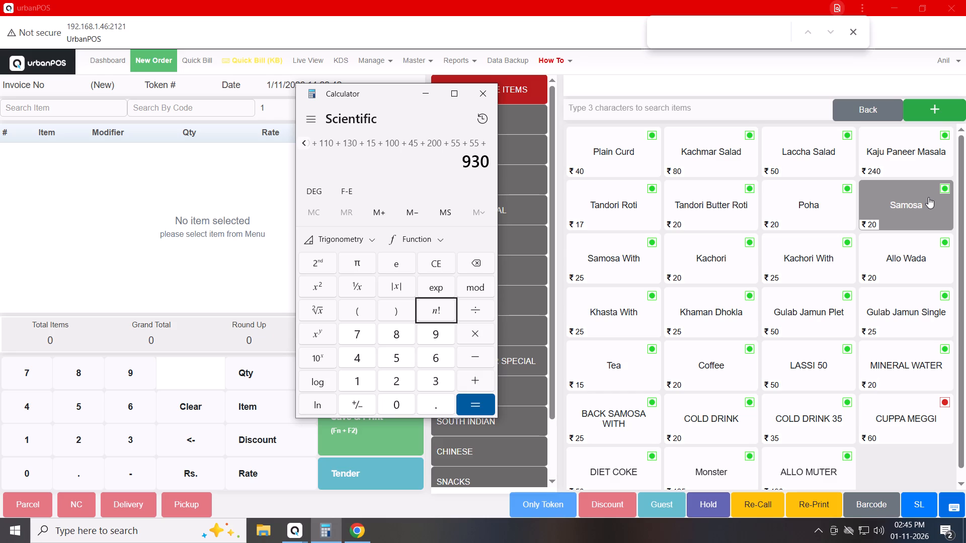
pyautogui.write('120+')
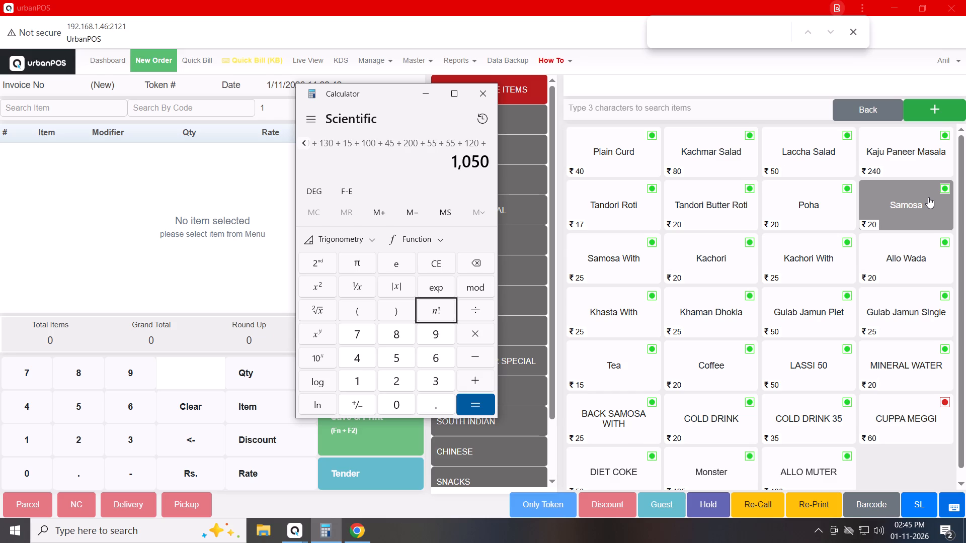
pyautogui.write('220+')
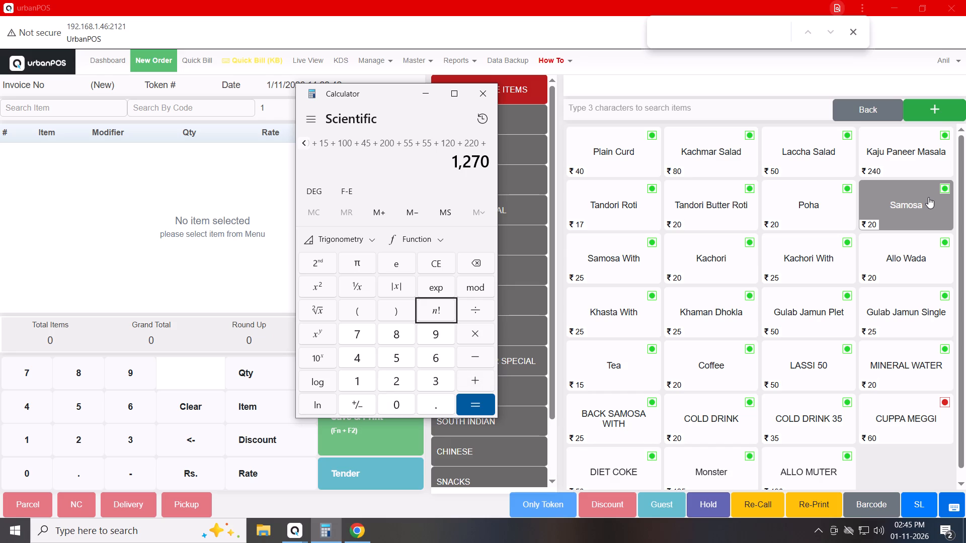
pyautogui.write('80+')
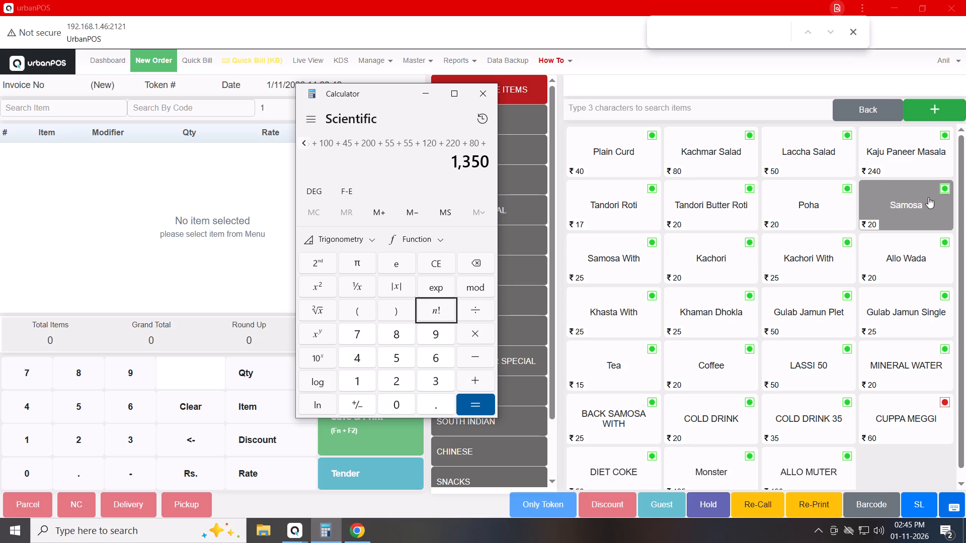
pyautogui.write('30+')
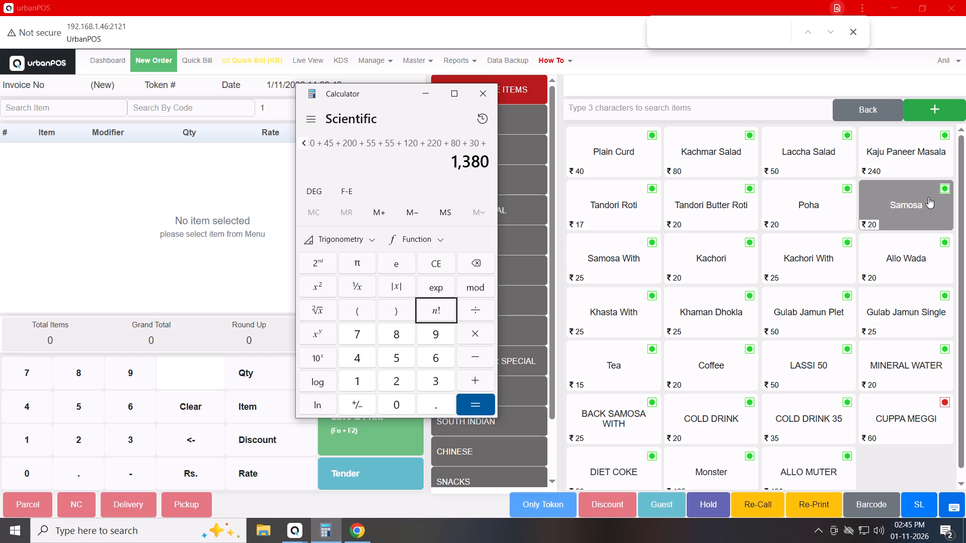
pyautogui.write('35+')
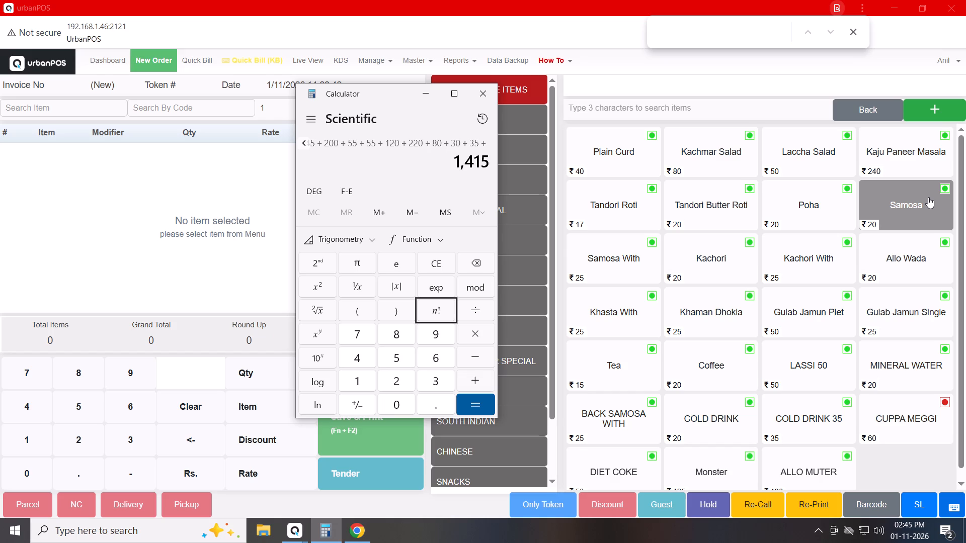
pyautogui.write('20+')
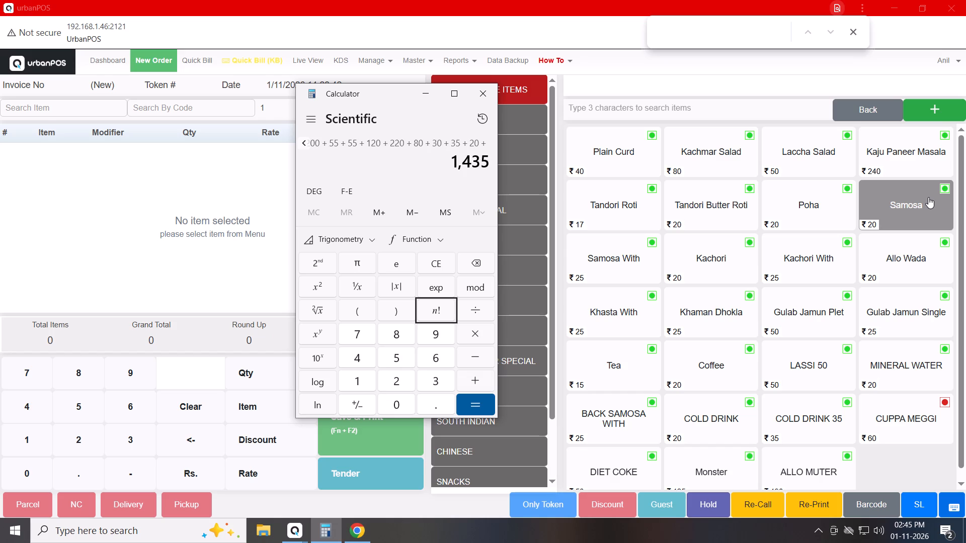
pyautogui.write('95+')
pyautogui.write('210')
pyautogui.press('+')
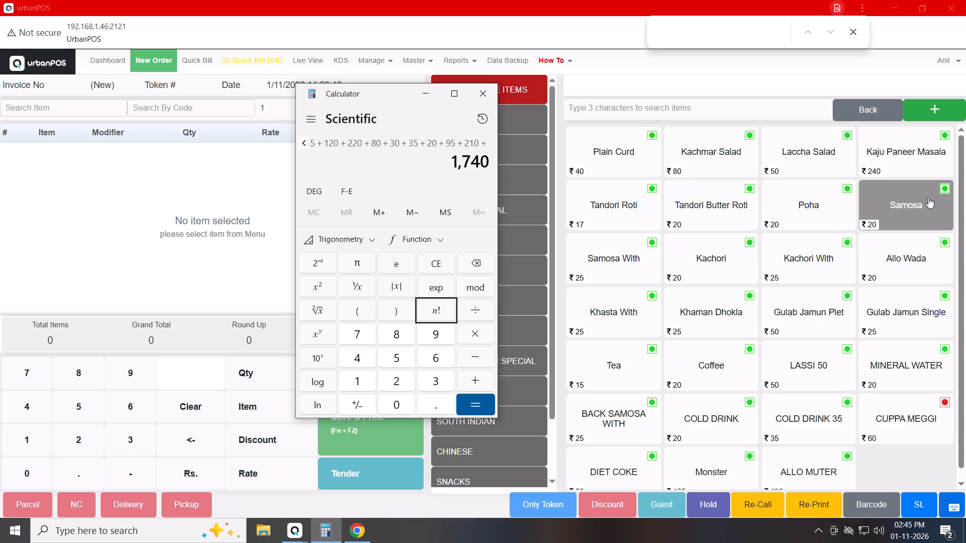
# Clear the calculator and add up the amounts 615, 695, 545, 1420, 1020, 650, 1460 and 1740.
pyautogui.press('Escape')
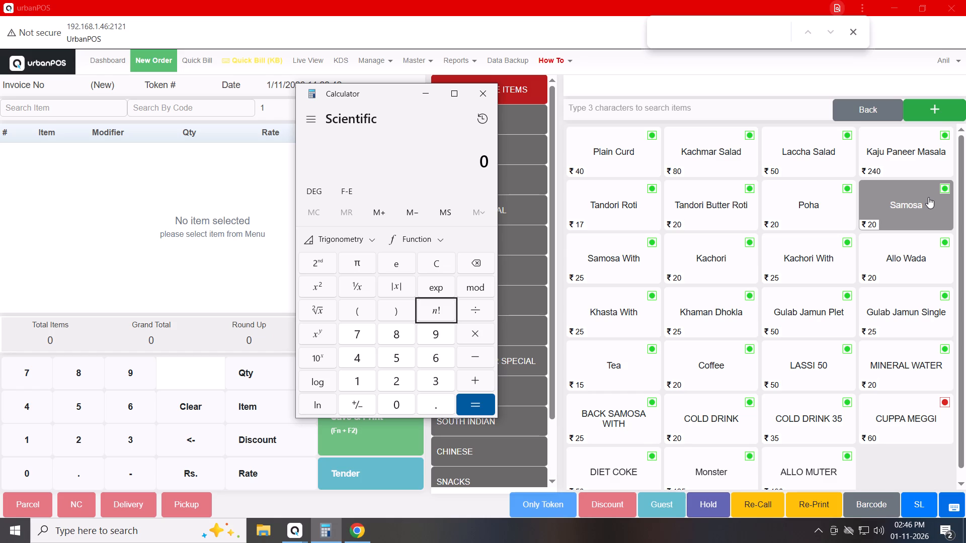
pyautogui.write('615+')
pyautogui.write('695+')
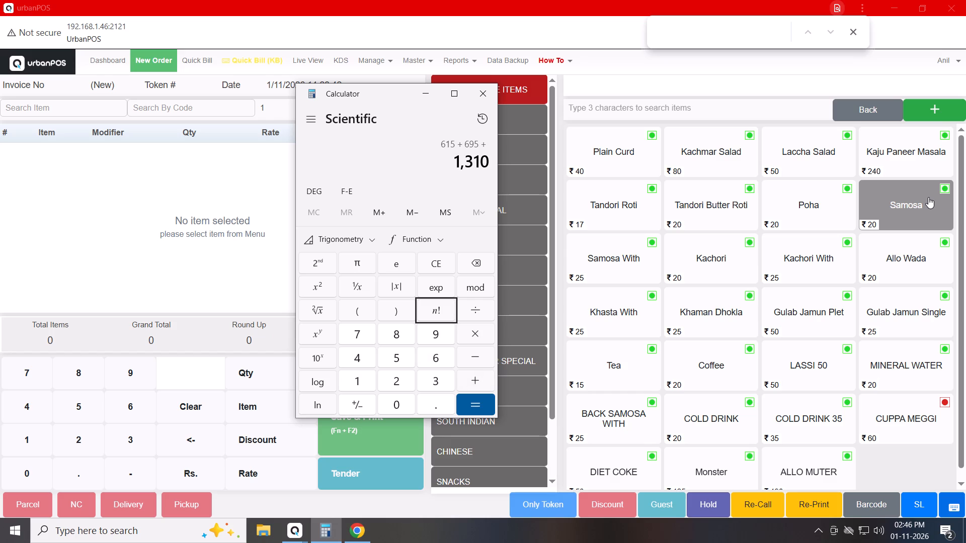
pyautogui.write('545+')
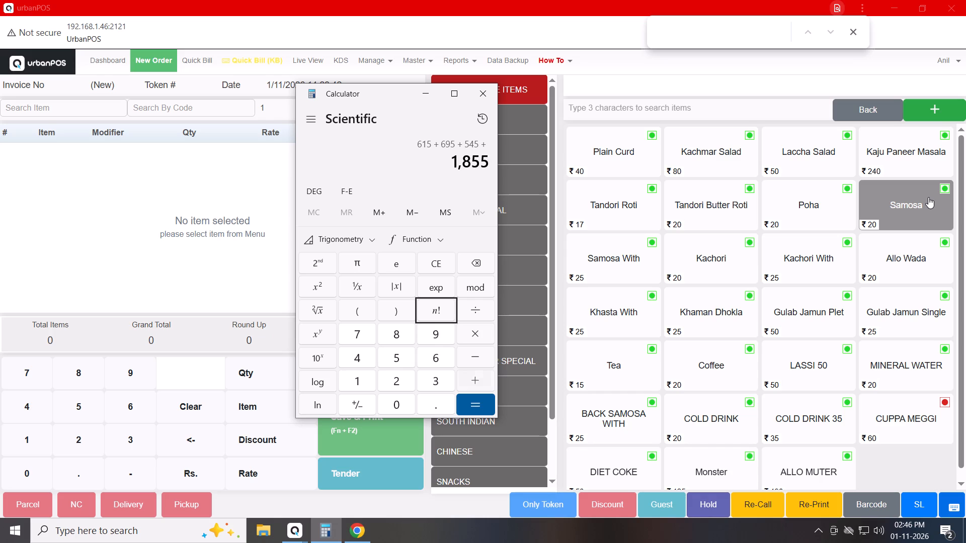
pyautogui.write('1420+')
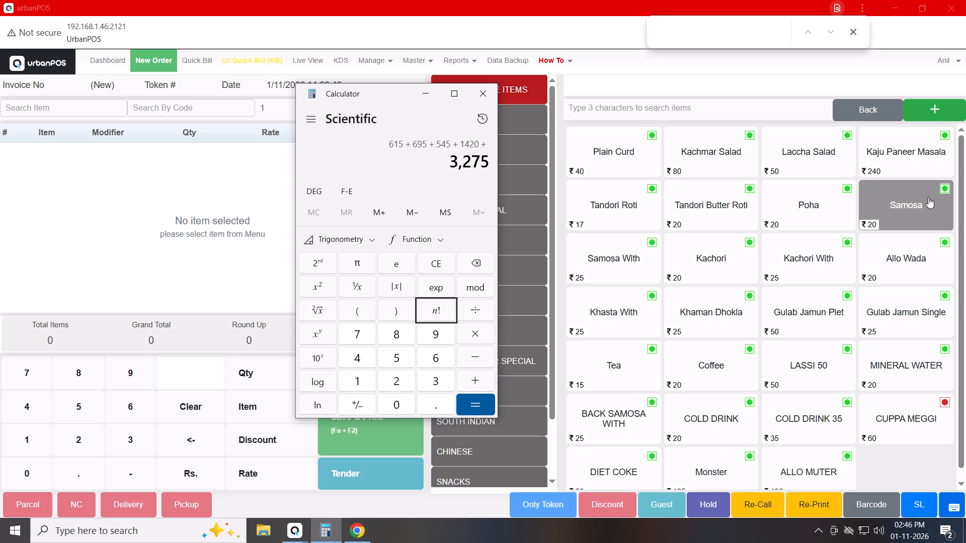
pyautogui.write('1020')
pyautogui.press('+')
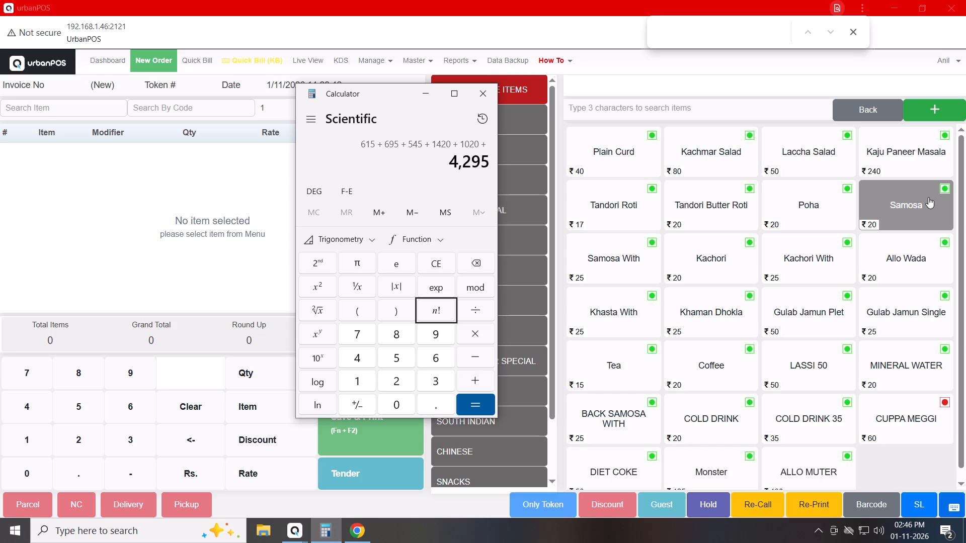
pyautogui.write('650+')
pyautogui.write('1460+')
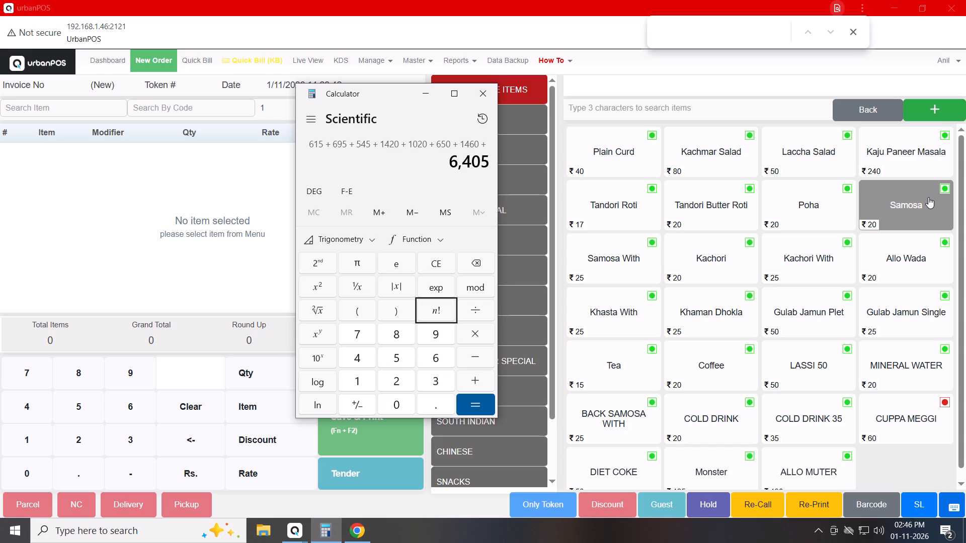
pyautogui.write('17')
pyautogui.write('40+')
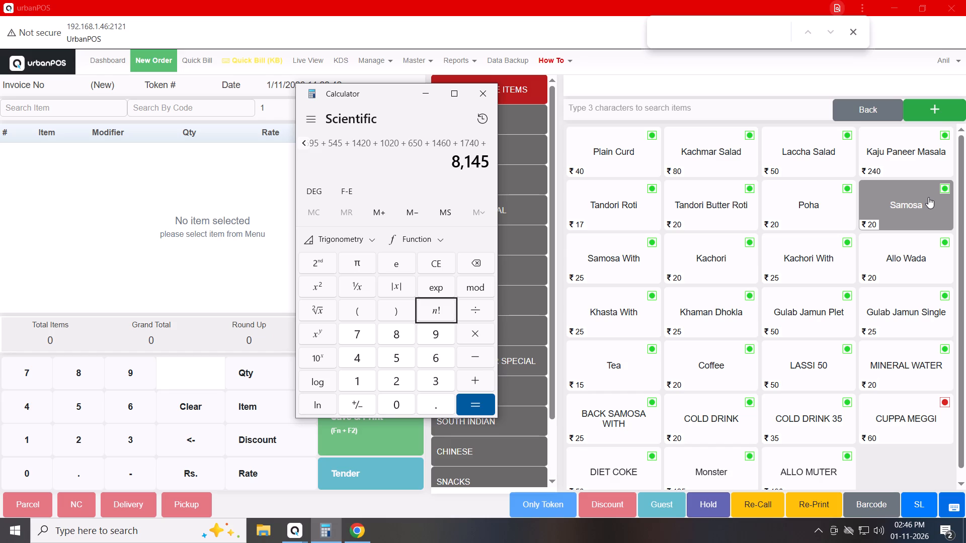
# Clear the calculator and re-add the amounts 615, 695, 545, 1420, 1020, 650, 1460 and 1740.
pyautogui.press('Escape')
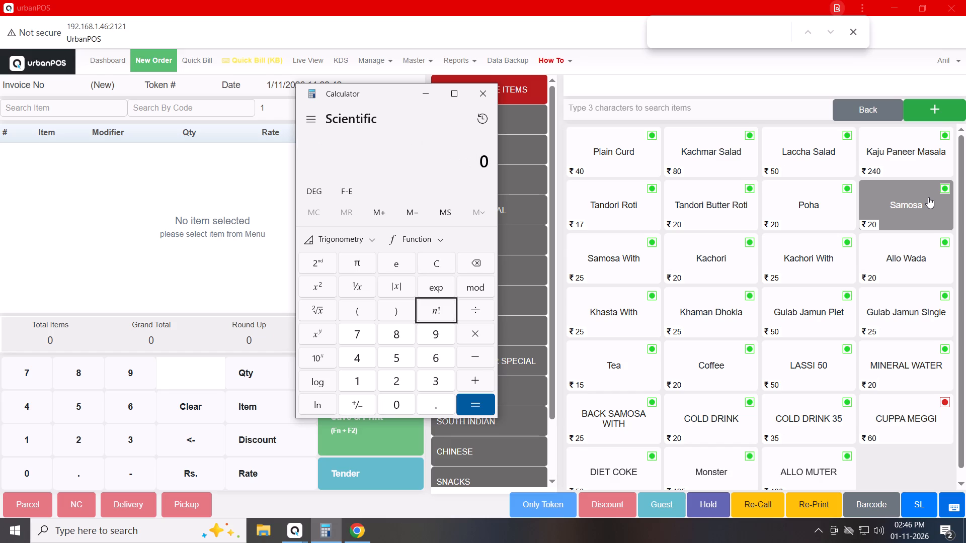
pyautogui.write('615+')
pyautogui.press('6')
pyautogui.write('95+')
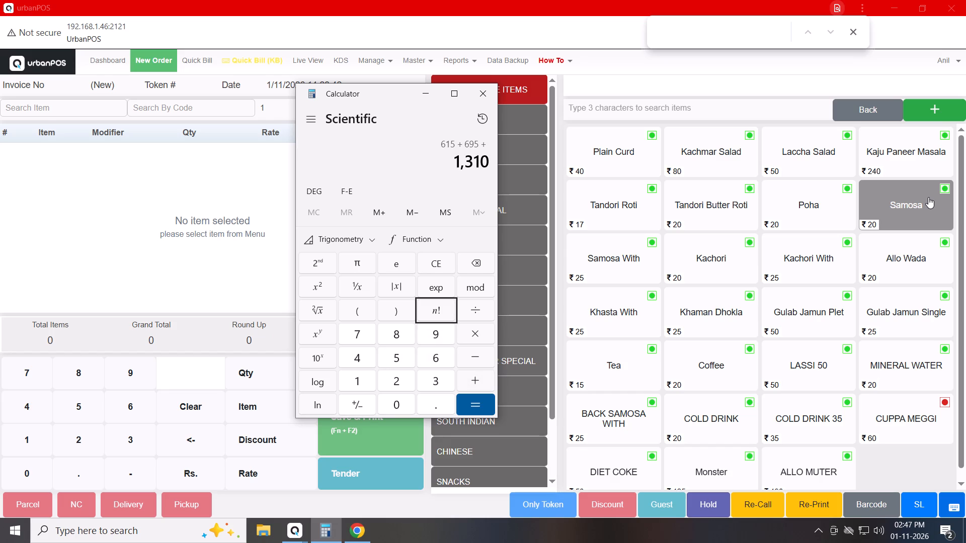
pyautogui.write('545')
pyautogui.press('+')
pyautogui.write('1420+')
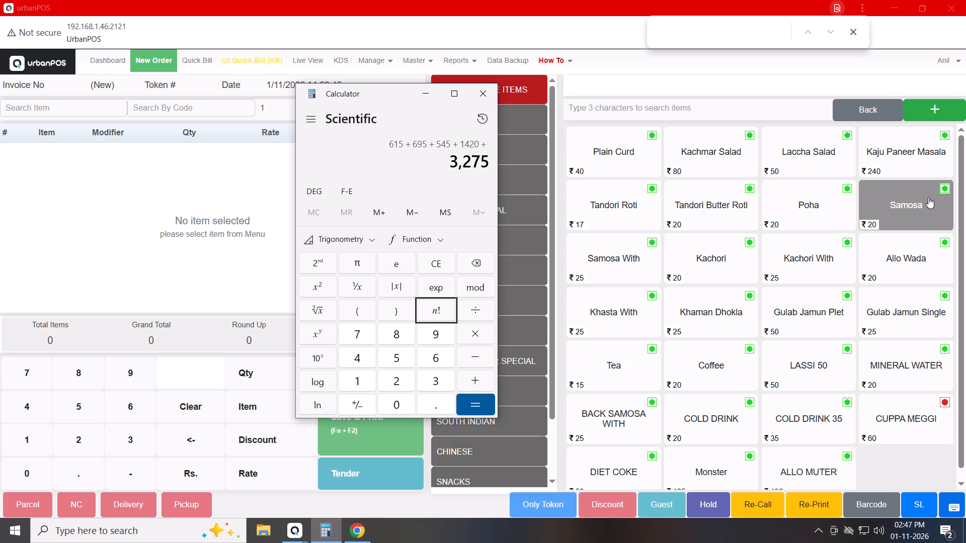
pyautogui.write('1020+')
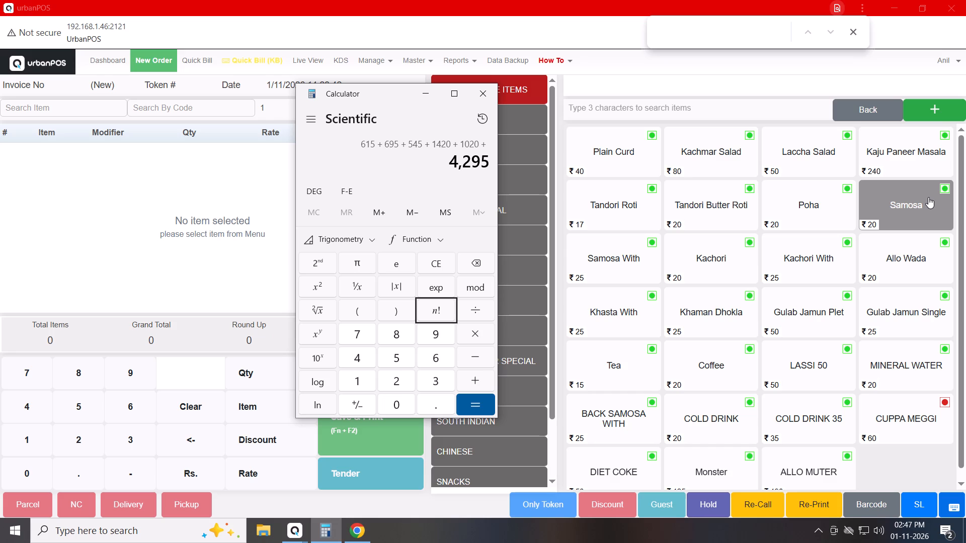
pyautogui.write('650+')
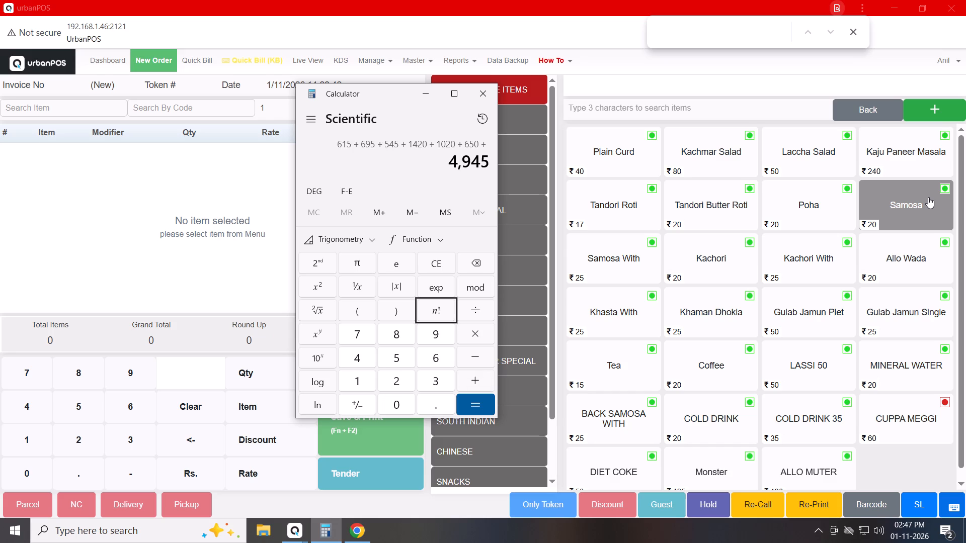
pyautogui.write('1460+')
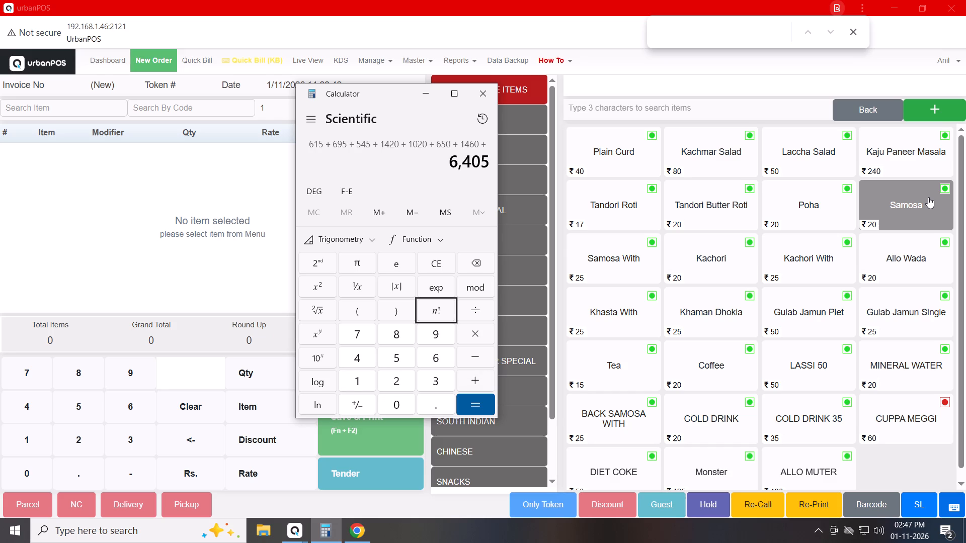
pyautogui.write('17')
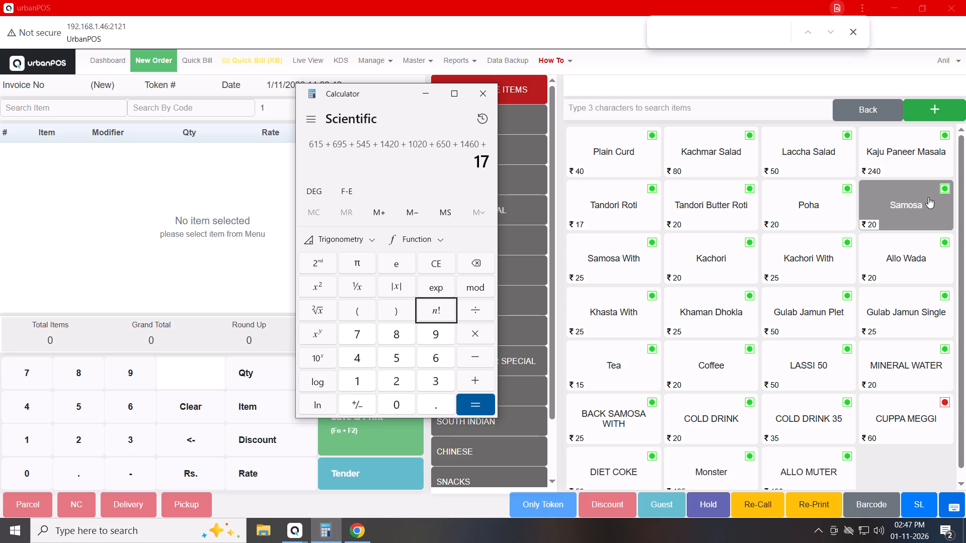
pyautogui.write('40+')
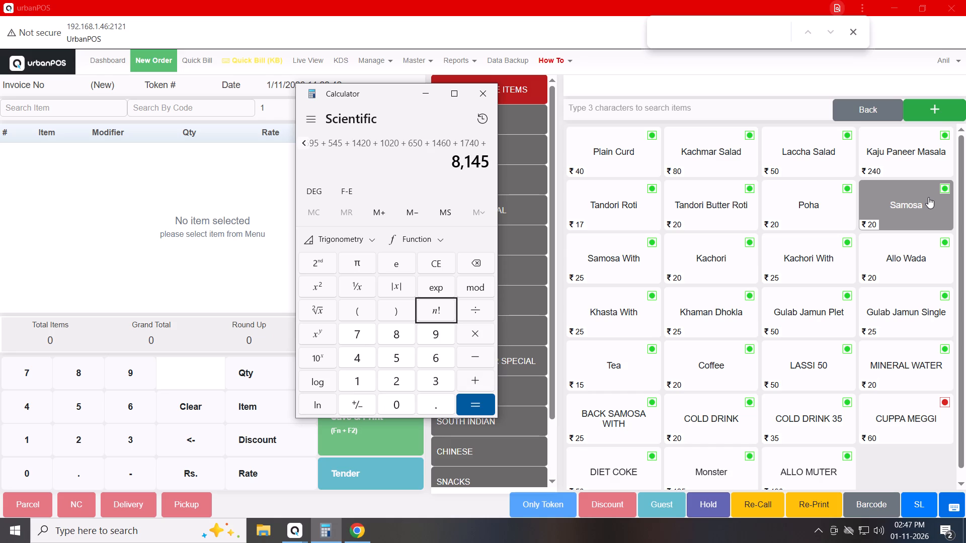
# Clear the calculator and add up 380, 90, 220, 20, 15, 80, 15, 260, 322, 40, 210 and 60.
pyautogui.press('Escape')
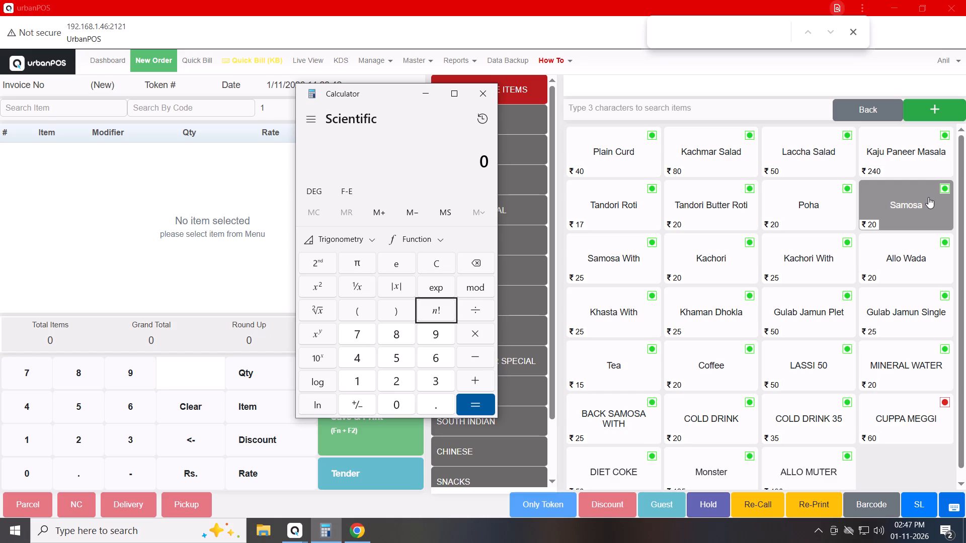
pyautogui.write('380+')
pyautogui.write('90+')
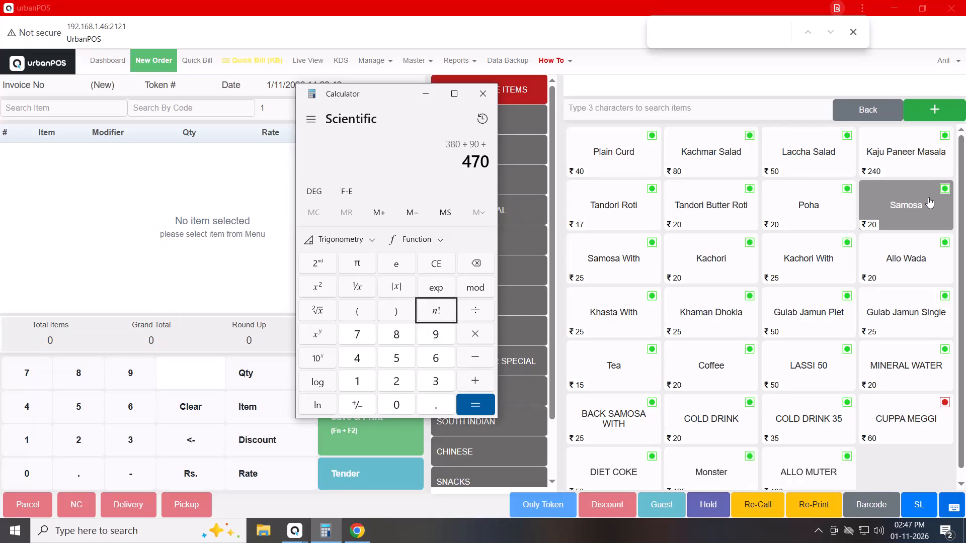
pyautogui.write('220+')
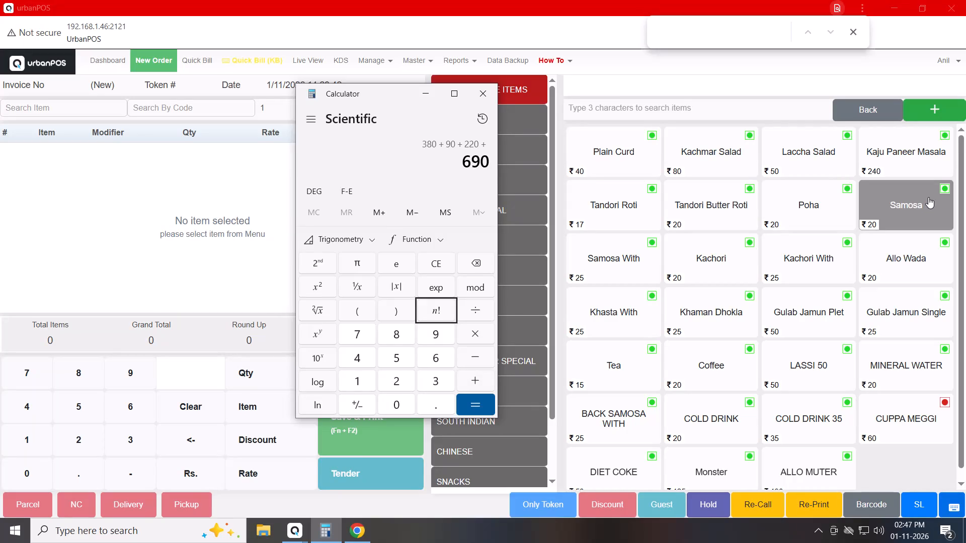
pyautogui.write('20+')
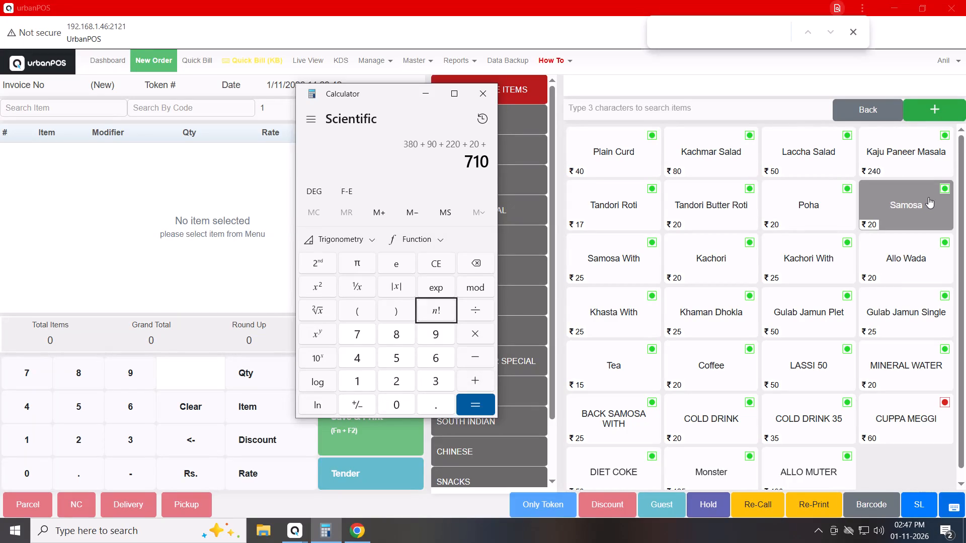
pyautogui.write('15+80+')
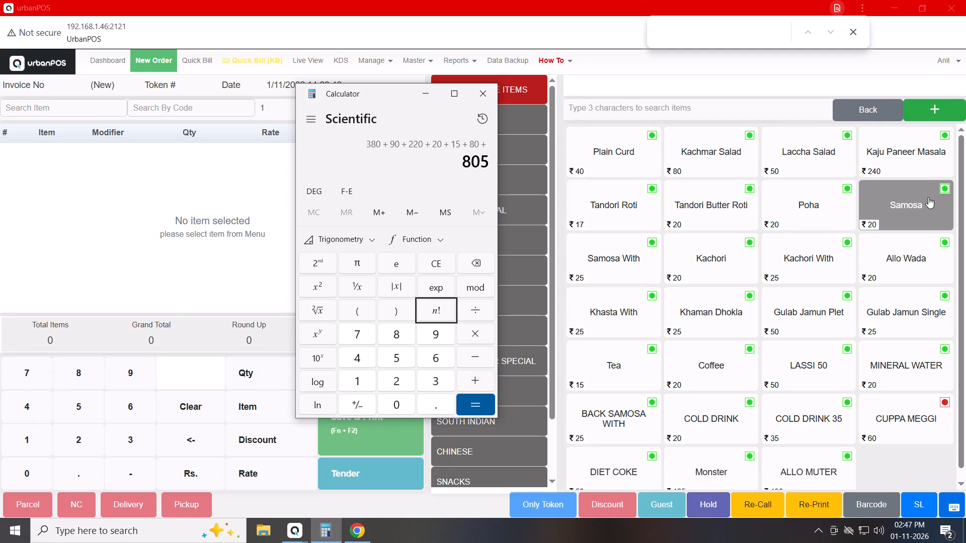
pyautogui.write('15+')
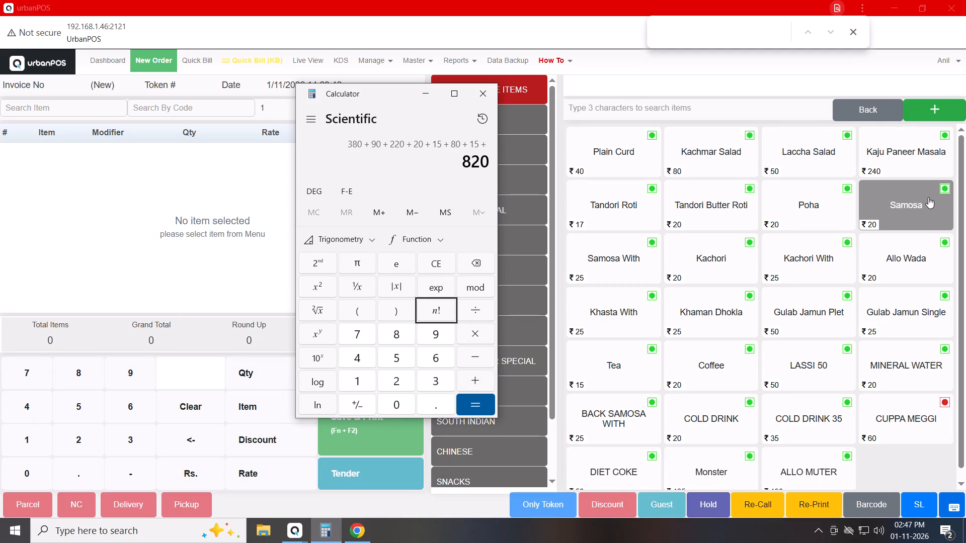
pyautogui.write('260+')
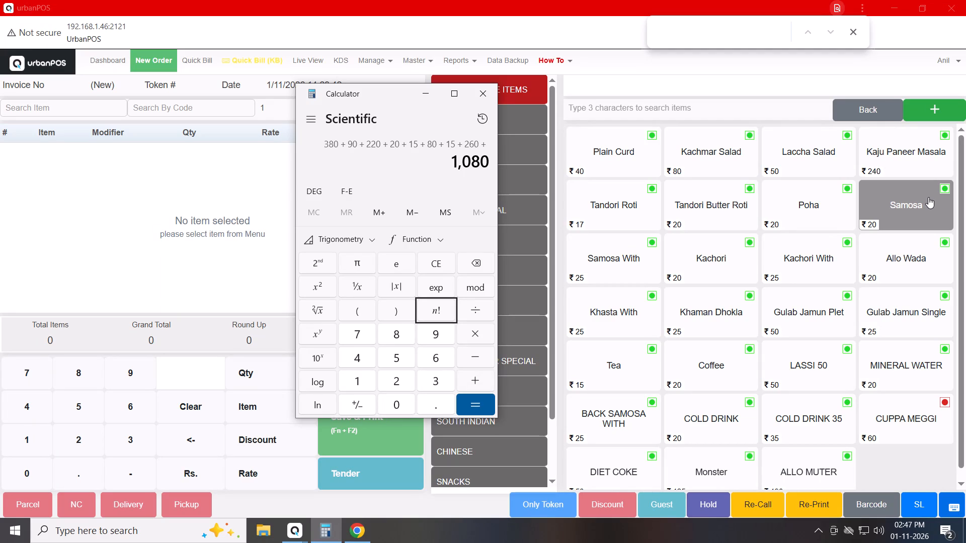
pyautogui.write('322+')
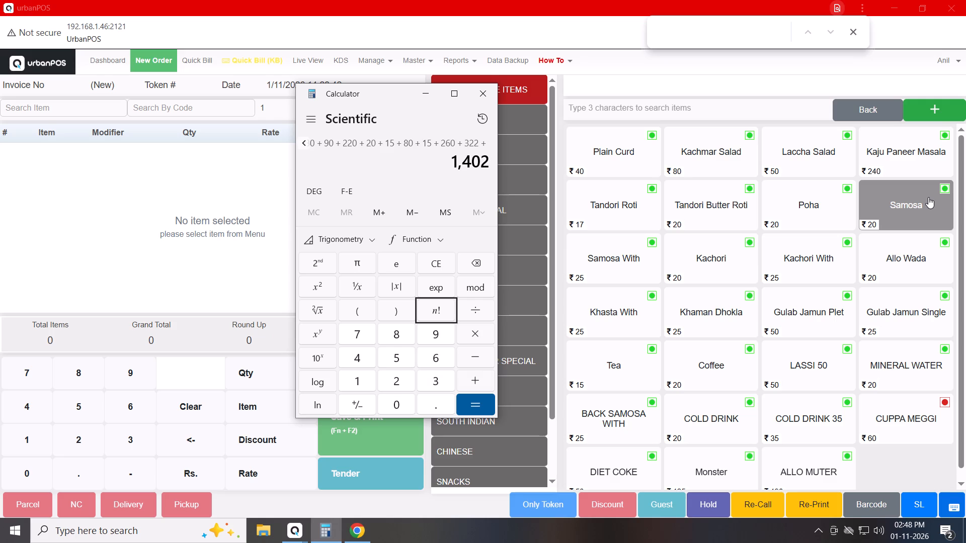
pyautogui.write('40+')
pyautogui.write('210+')
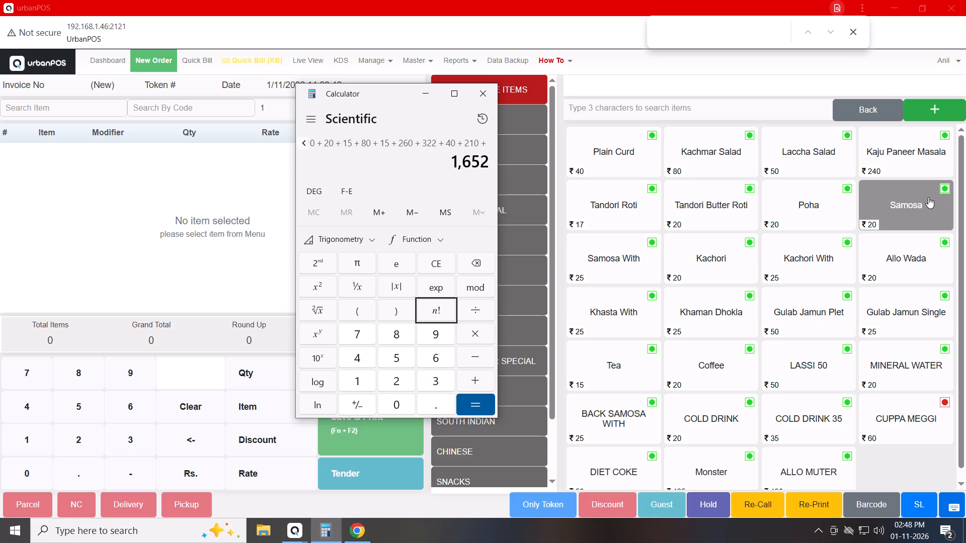
pyautogui.write('60+')
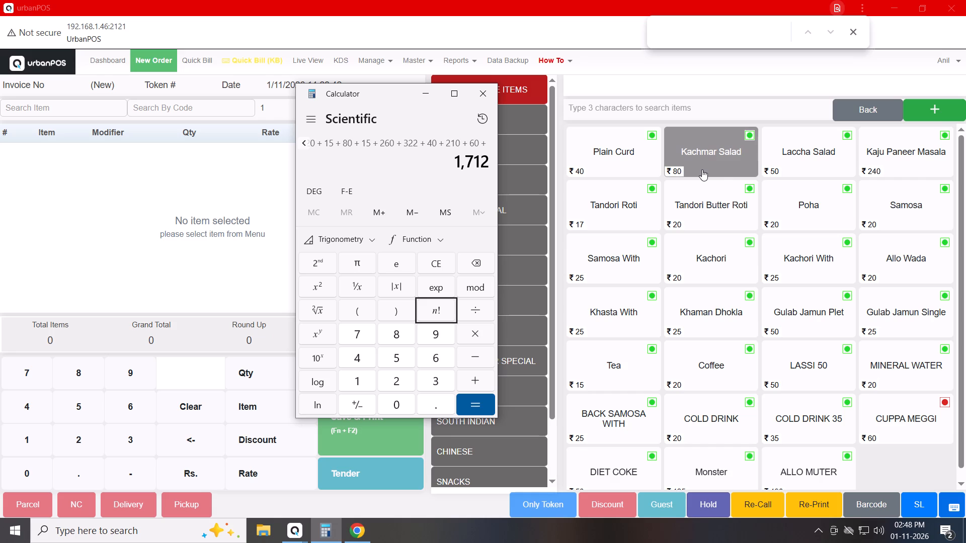
# Clear the calculator and re-add 380, 90, 220, 20, 15, 80, 15, 260, 322, 40, 210 and 60.
pyautogui.press('Escape')
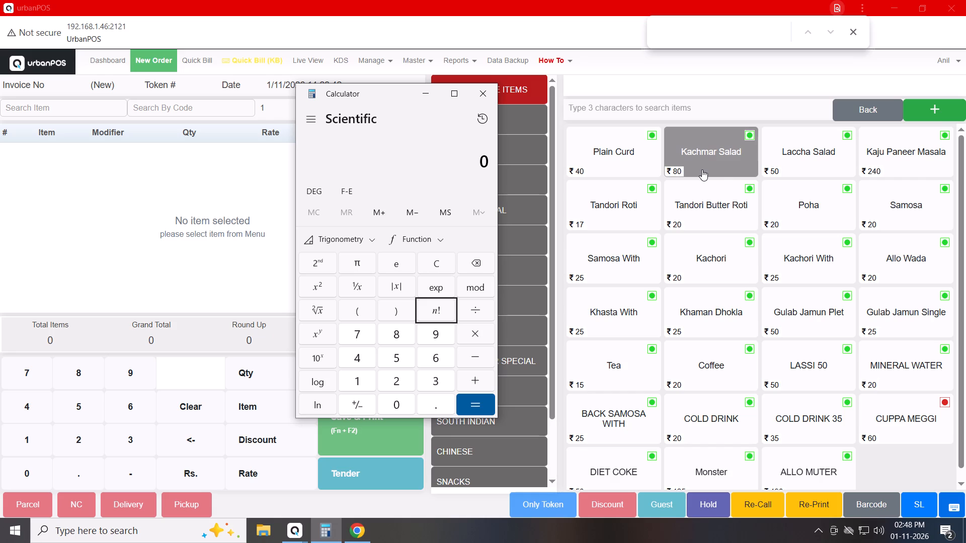
pyautogui.write('380+')
pyautogui.write('90+')
pyautogui.write('220+')
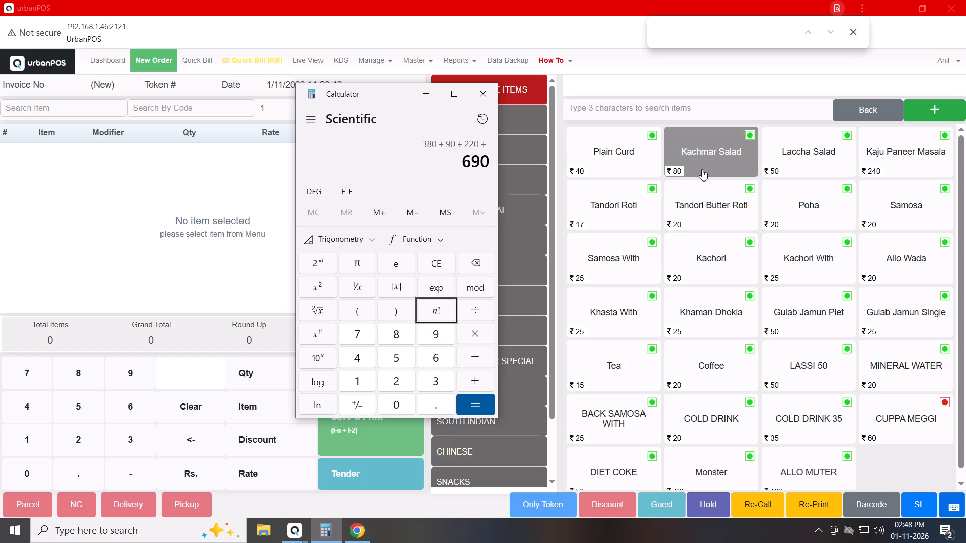
pyautogui.write('20+')
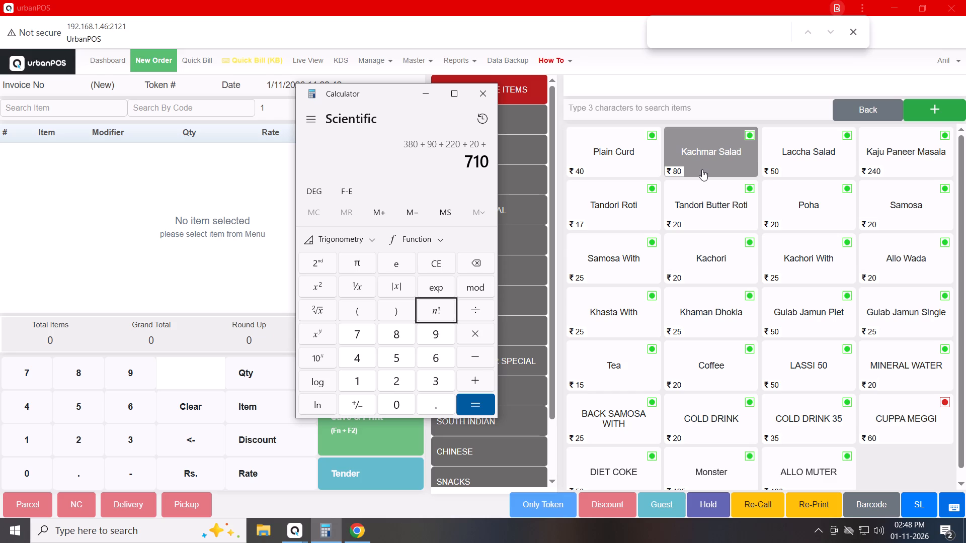
pyautogui.write('15+')
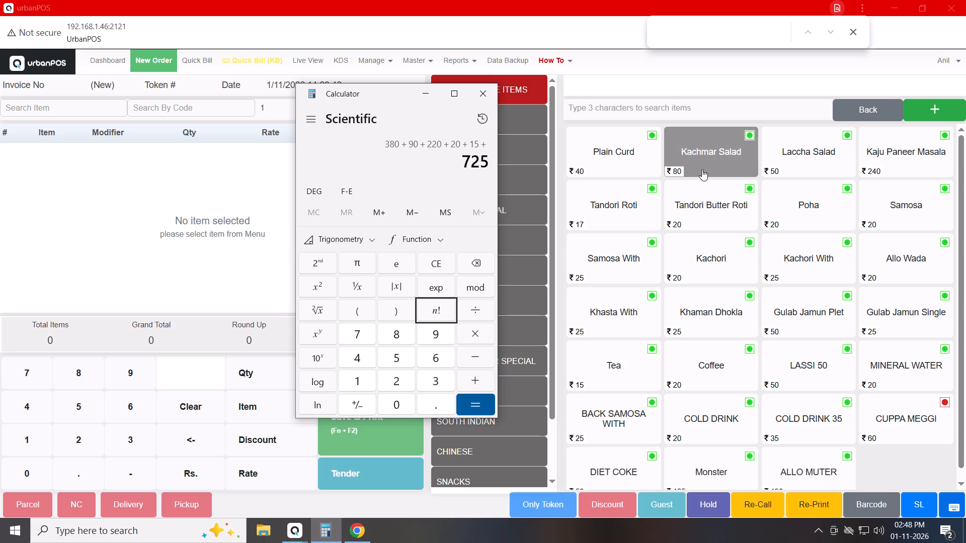
pyautogui.write('80+')
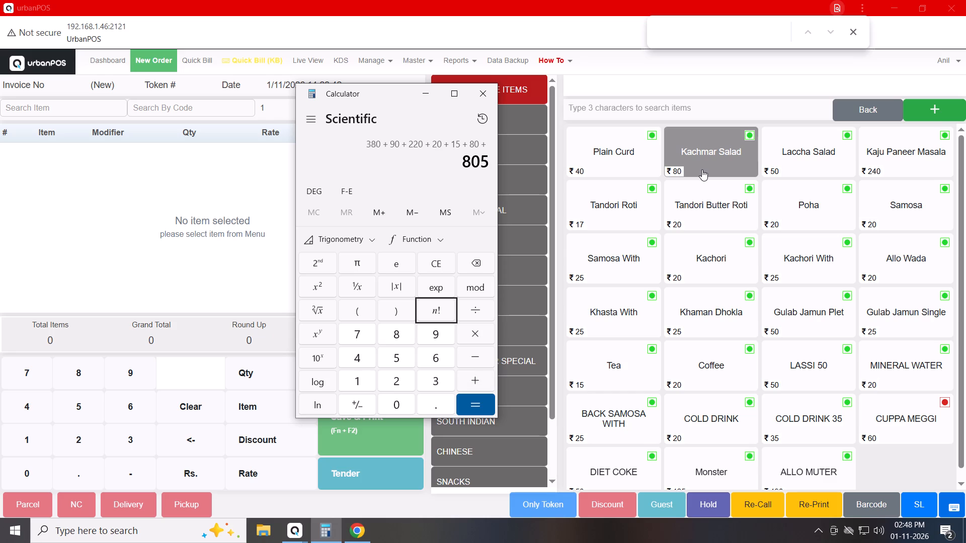
pyautogui.write('15+')
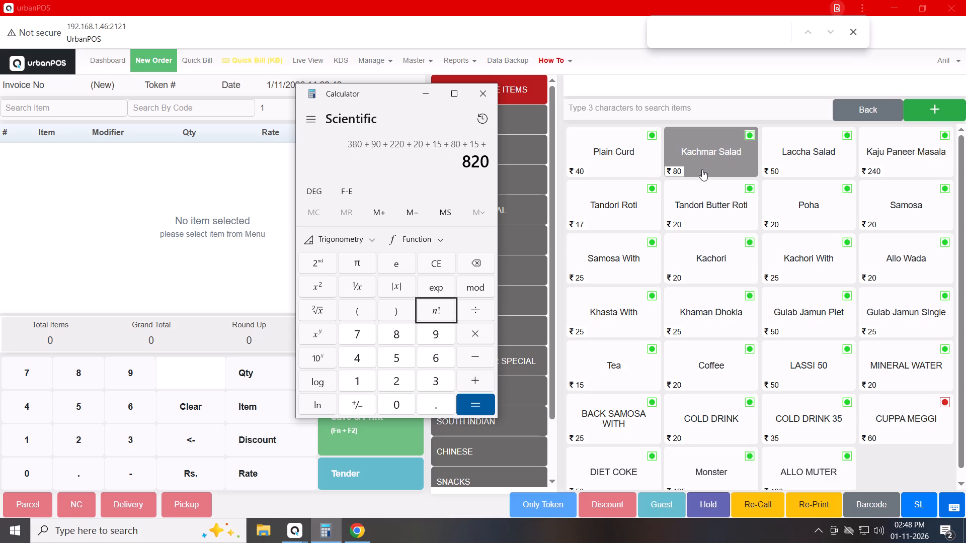
pyautogui.write('260+')
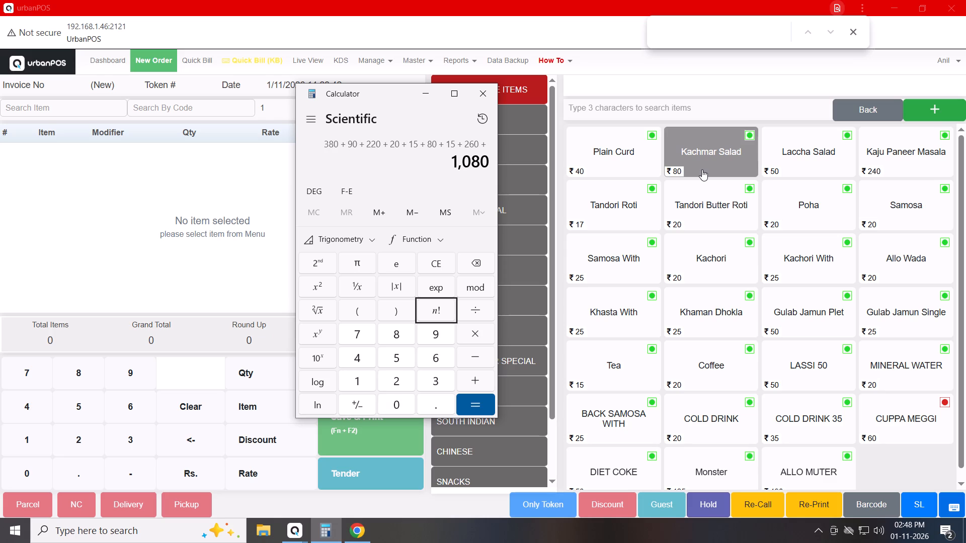
pyautogui.write('322+')
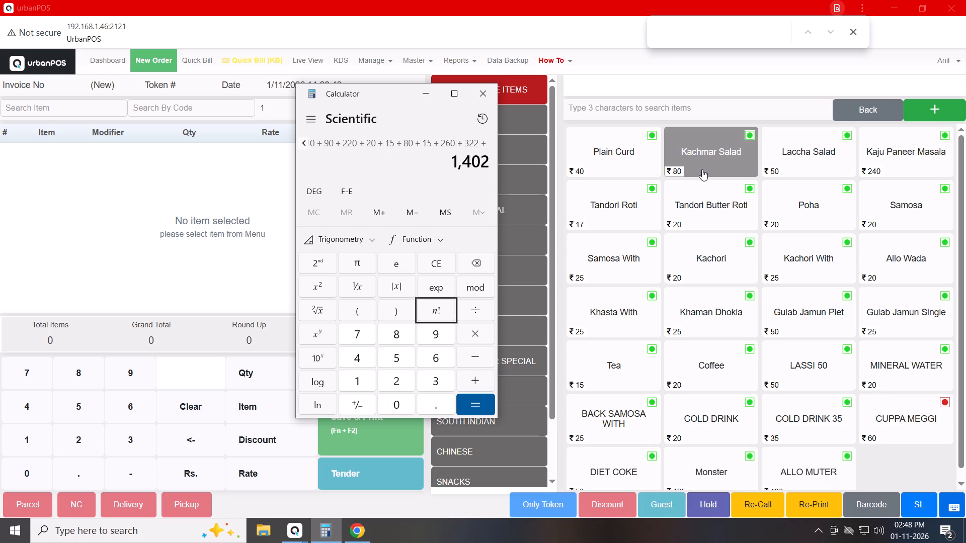
pyautogui.write('40+')
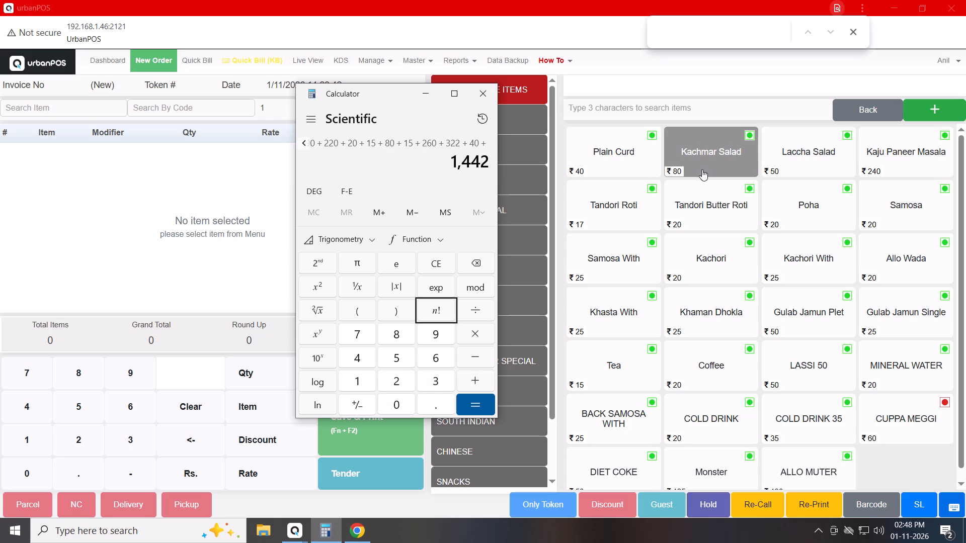
pyautogui.write('210+')
pyautogui.write('60+')
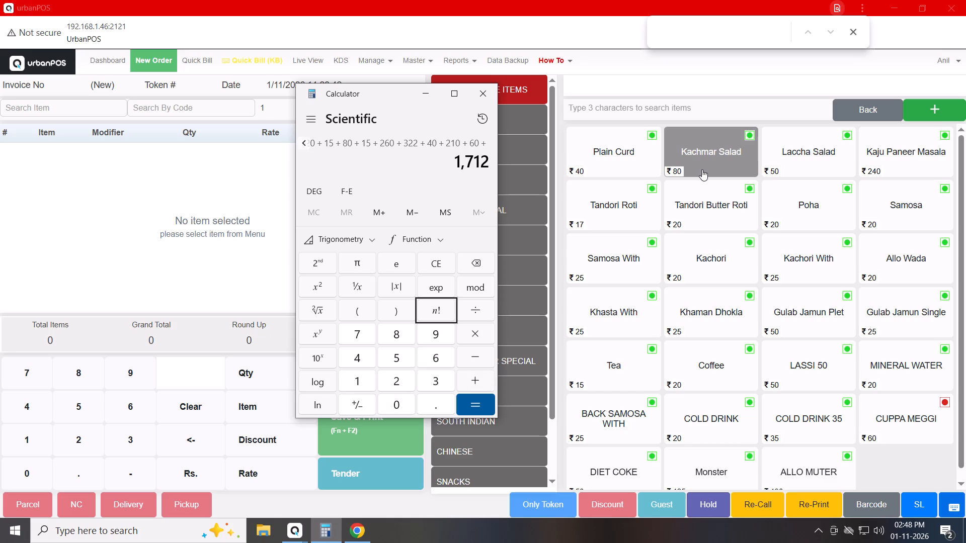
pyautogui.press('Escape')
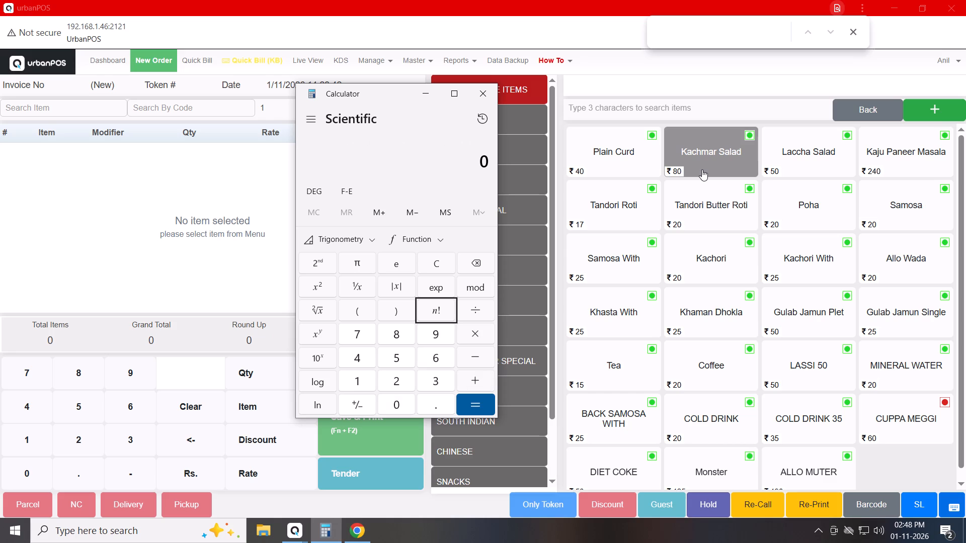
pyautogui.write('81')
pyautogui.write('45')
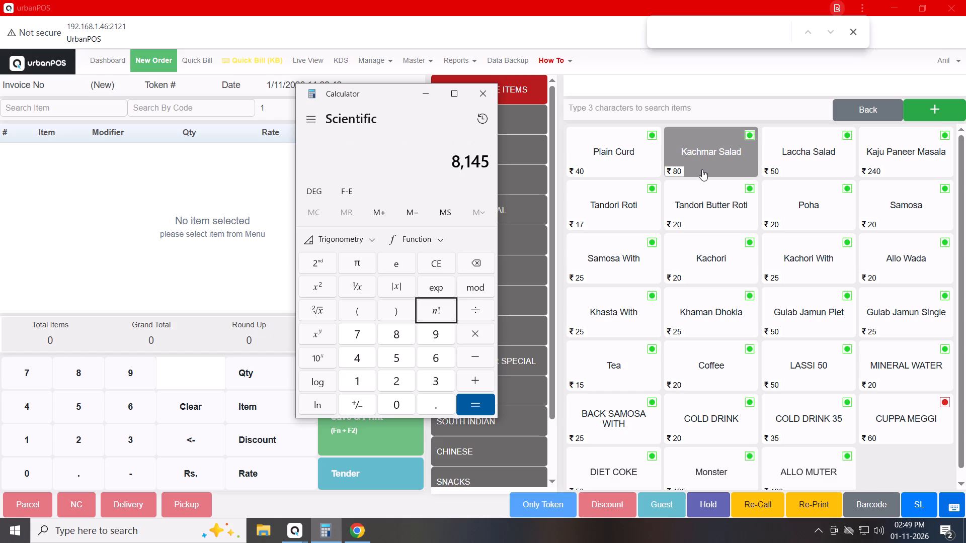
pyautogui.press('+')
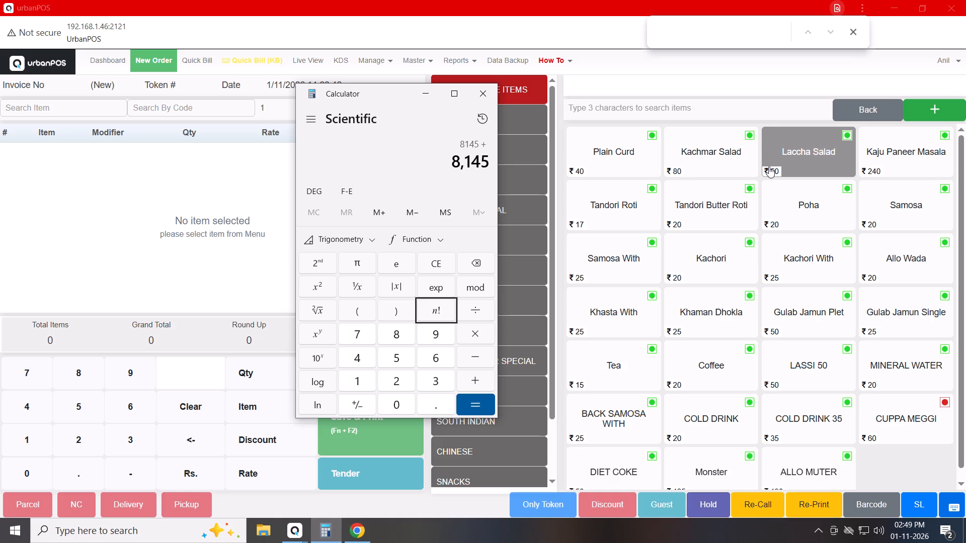
# Clear the calculator and add the two subtotals 8145 and 1712 for the grand total.
pyautogui.press('Escape')
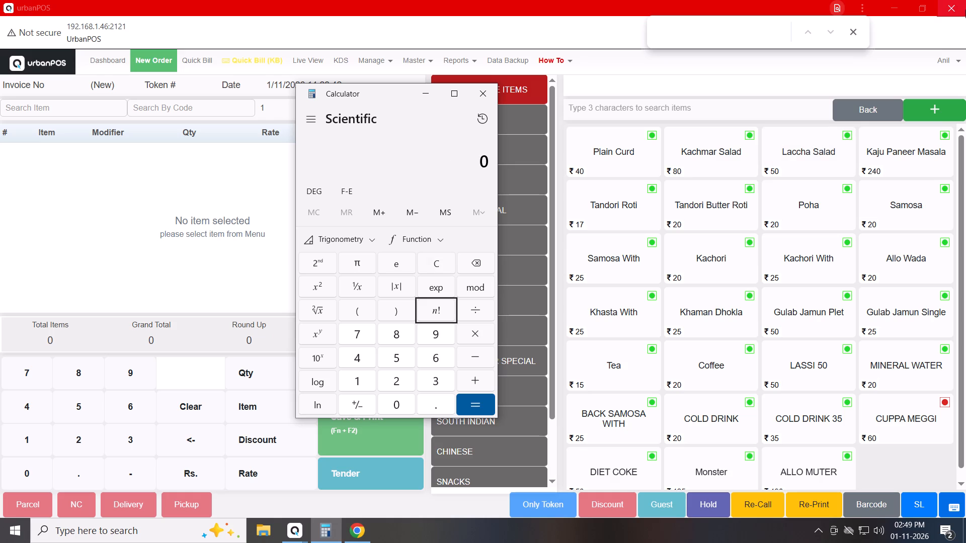
pyautogui.write('8145')
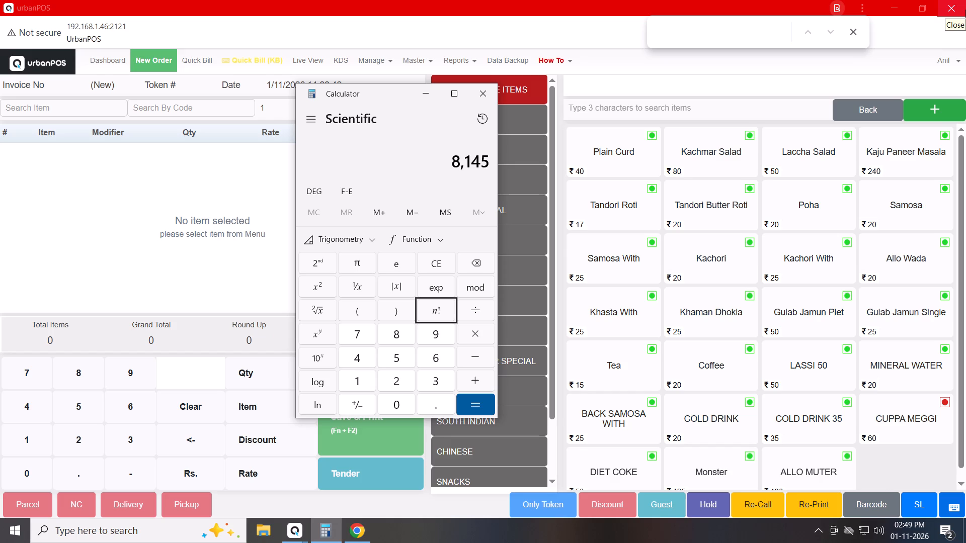
pyautogui.press('+')
pyautogui.write('17')
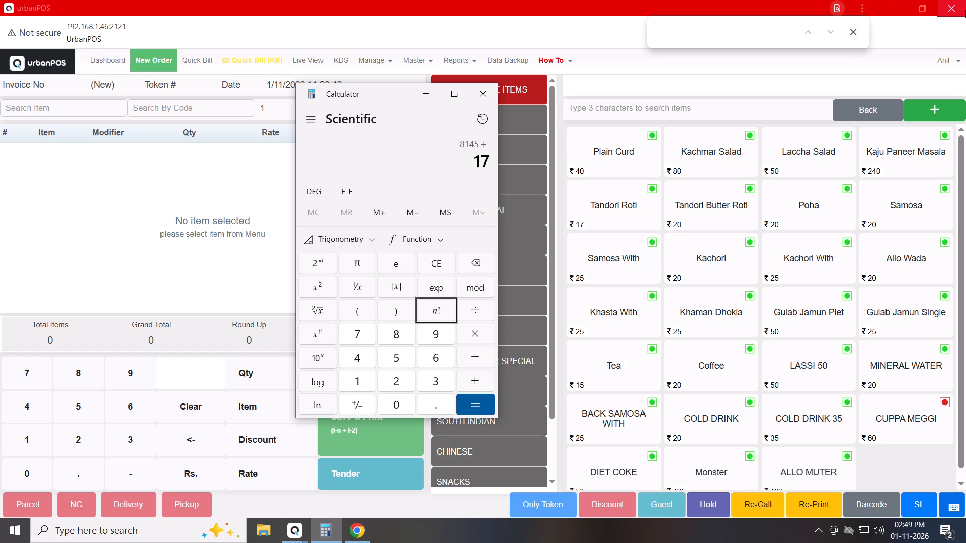
pyautogui.write('12')
pyautogui.press('+')
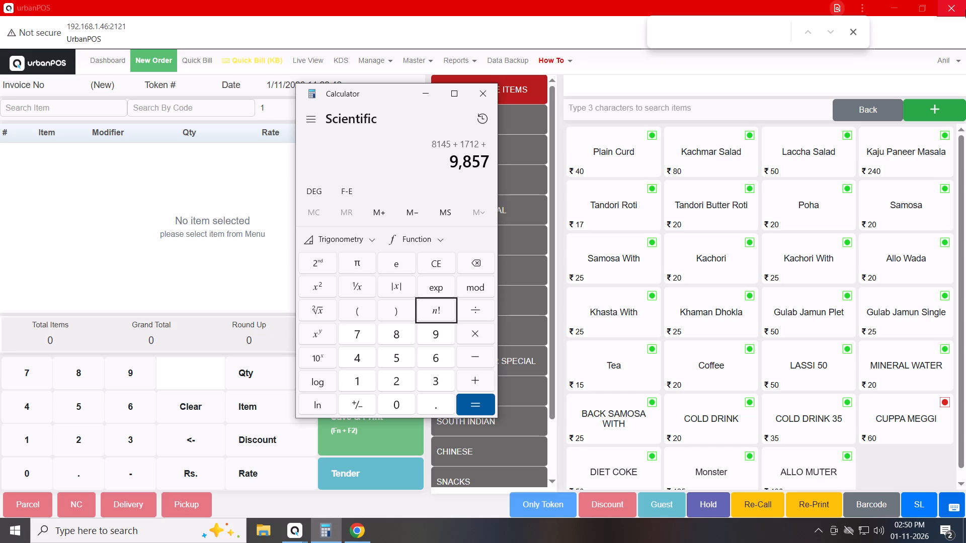
# Clear the calculator and re-add the subtotals 8145 and 1712 to recheck the grand total.
pyautogui.press('Escape')
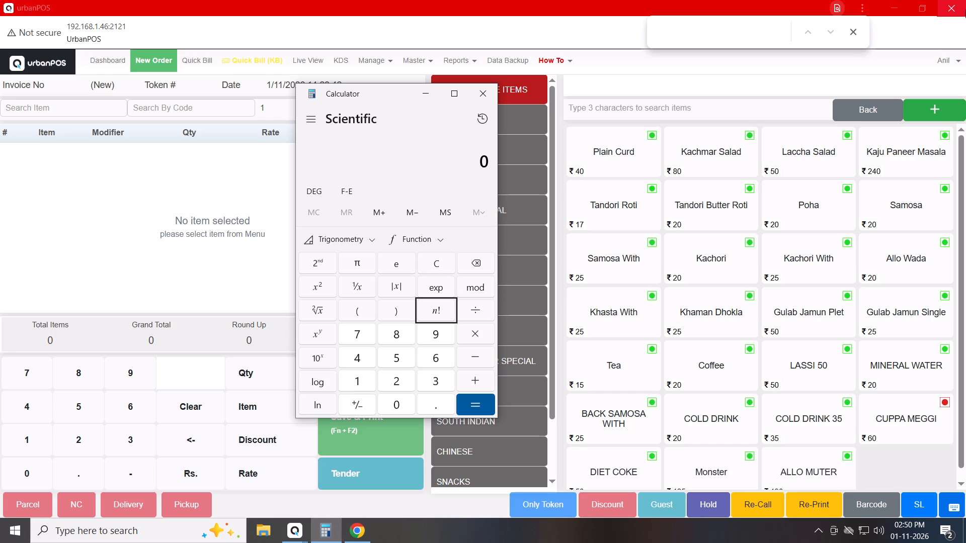
pyautogui.write('8145')
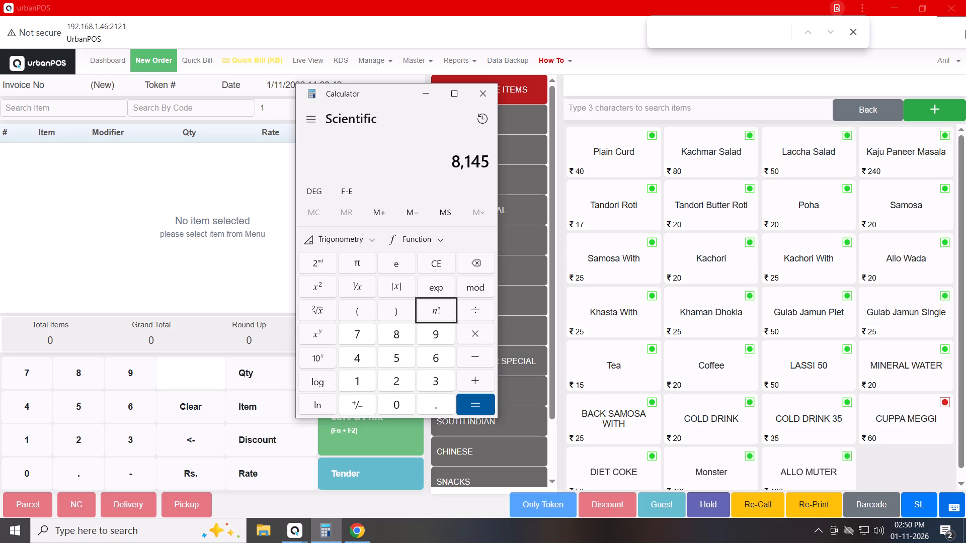
pyautogui.press('+')
pyautogui.write('17')
pyautogui.write('12+')
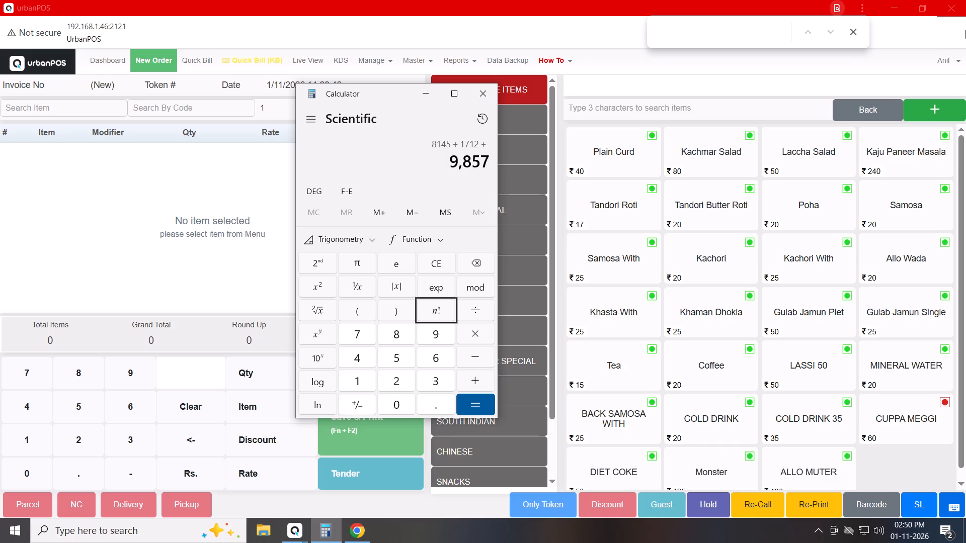
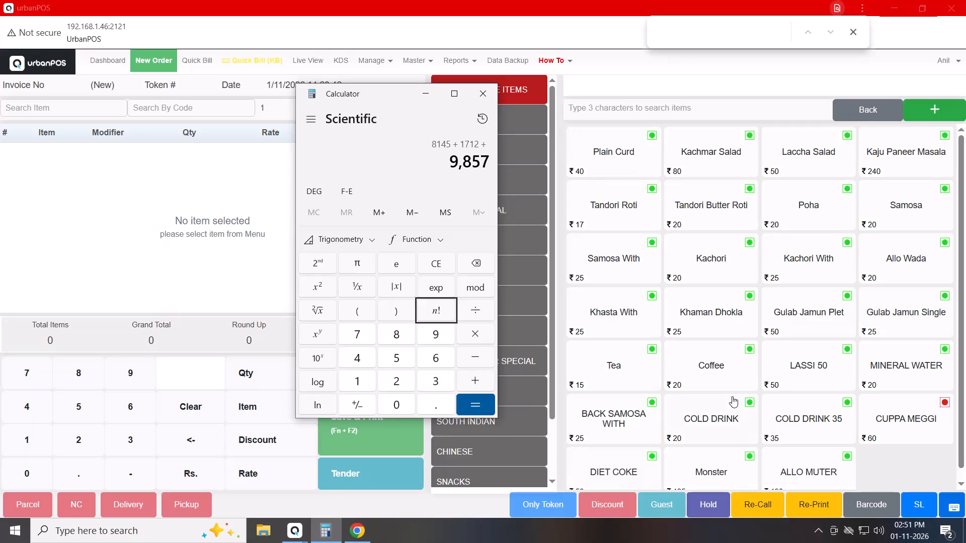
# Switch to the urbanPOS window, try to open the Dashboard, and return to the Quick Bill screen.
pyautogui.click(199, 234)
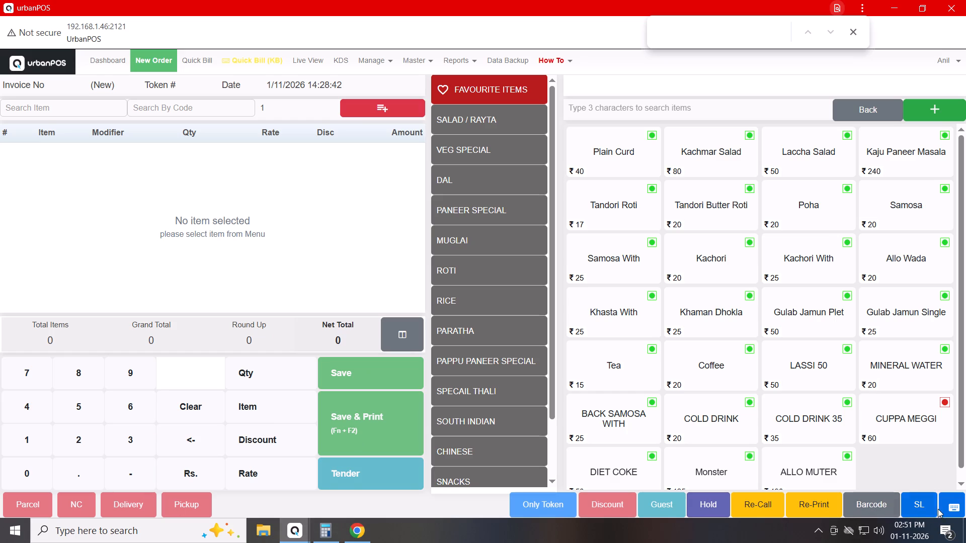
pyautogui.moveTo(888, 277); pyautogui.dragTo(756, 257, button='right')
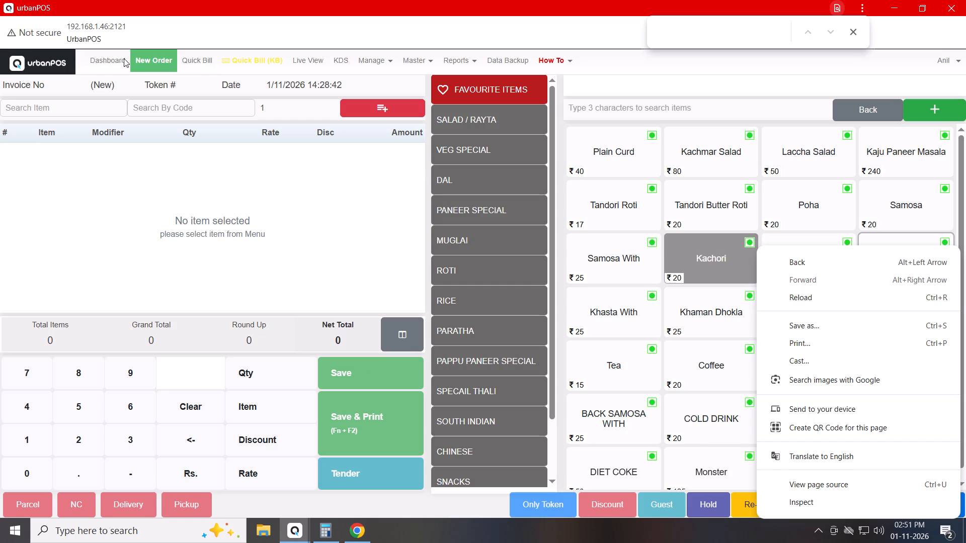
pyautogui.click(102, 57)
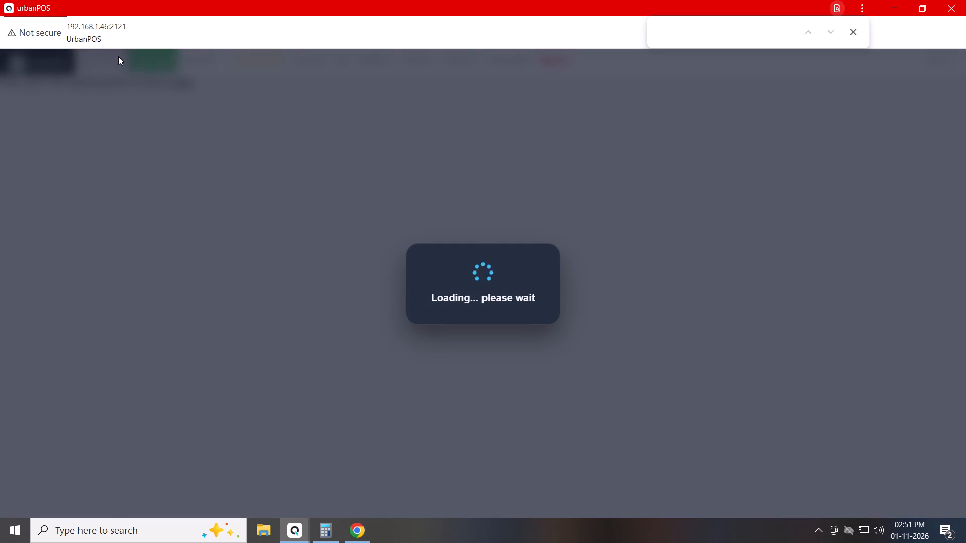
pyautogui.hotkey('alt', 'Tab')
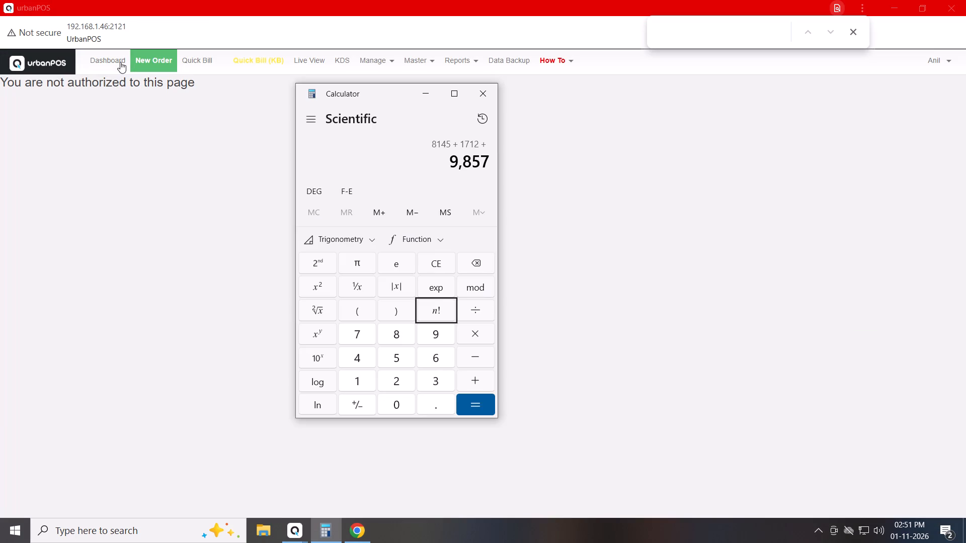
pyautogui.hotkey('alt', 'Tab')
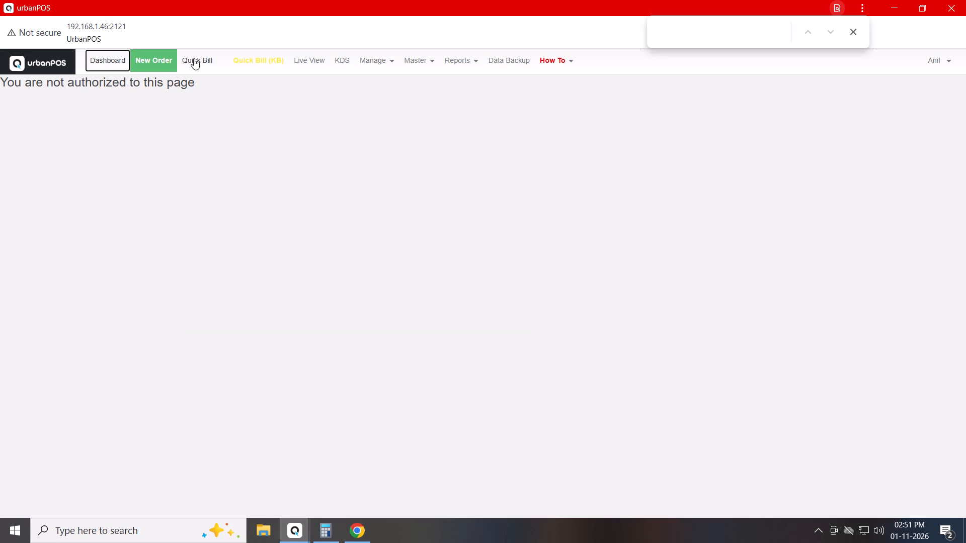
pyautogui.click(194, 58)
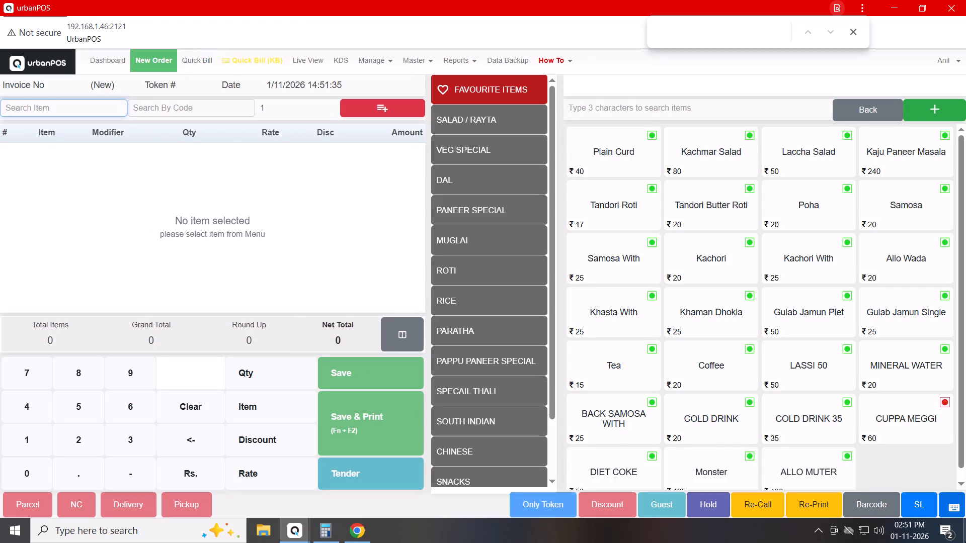
# Open the Collection Report and generate the detailed report for user Anil.
pyautogui.click(450, 54)
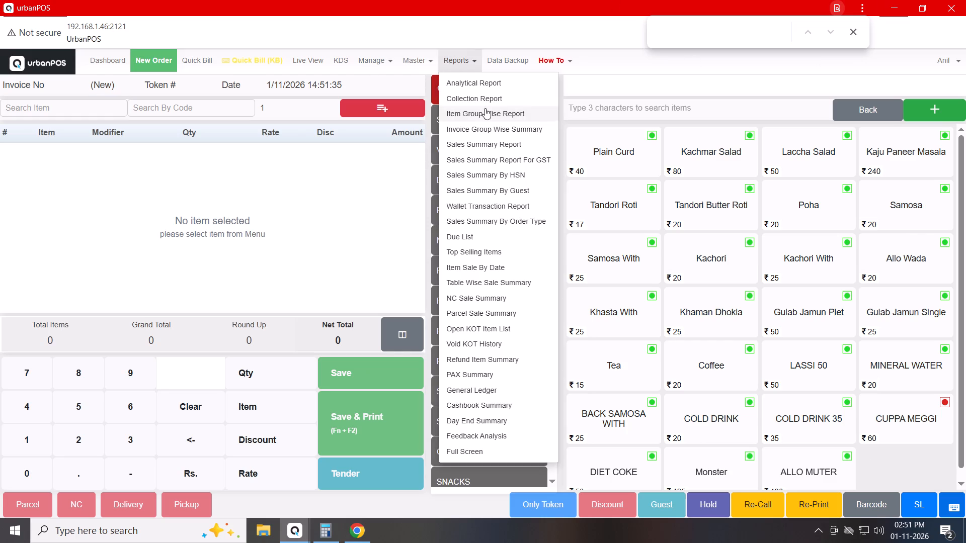
pyautogui.click(483, 95)
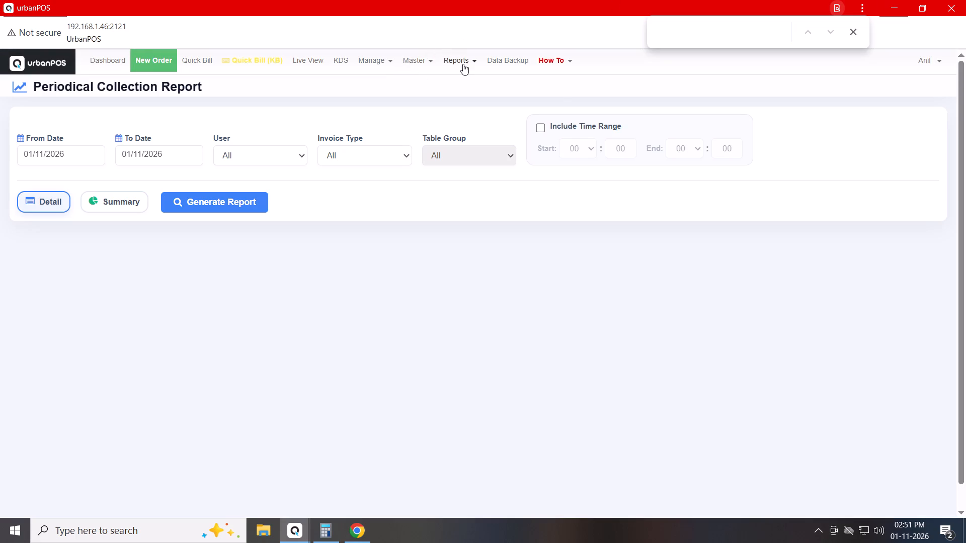
pyautogui.click(463, 63)
pyautogui.moveTo(275, 168); pyautogui.dragTo(290, 251)
pyautogui.click(290, 251)
pyautogui.click(280, 161)
pyautogui.click(235, 217)
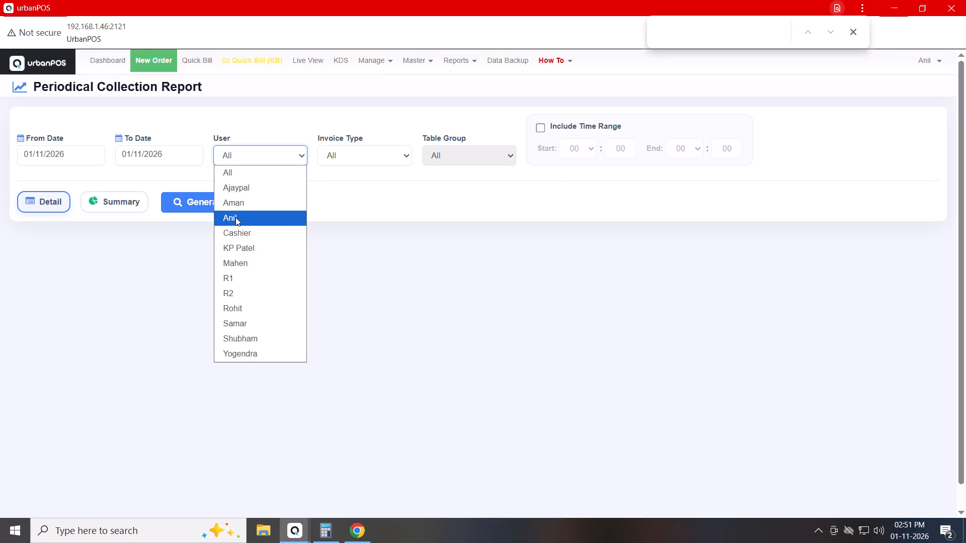
pyautogui.click(227, 198)
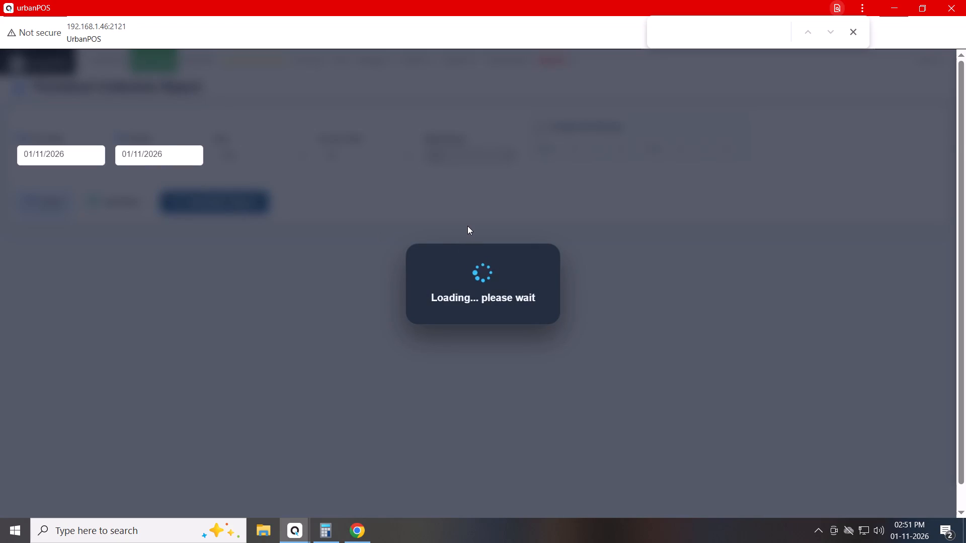
# Examine the collection report's invoices and Collection Summary, and compare its final total with the grand total in the calculator.
pyautogui.scroll(-1, 453, 281)
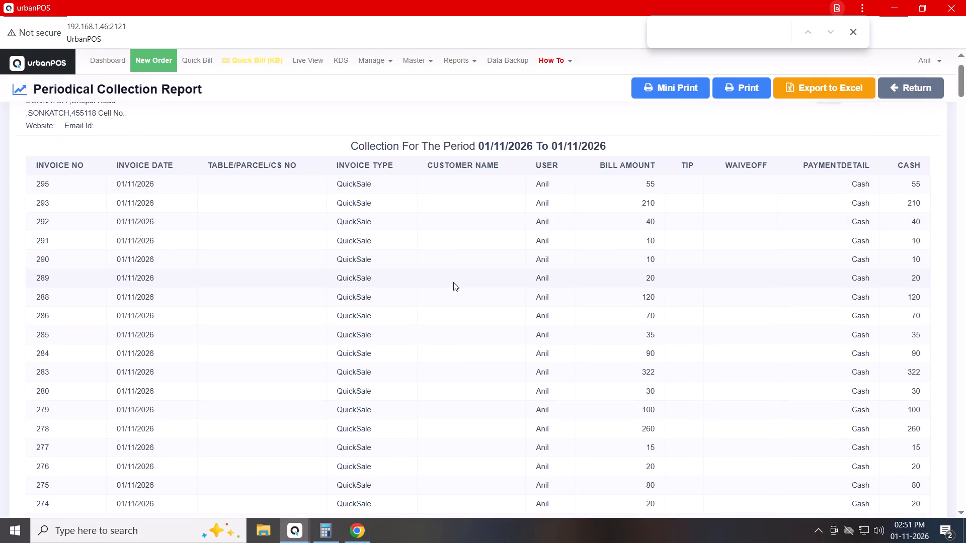
pyautogui.scroll(-11, 453, 282)
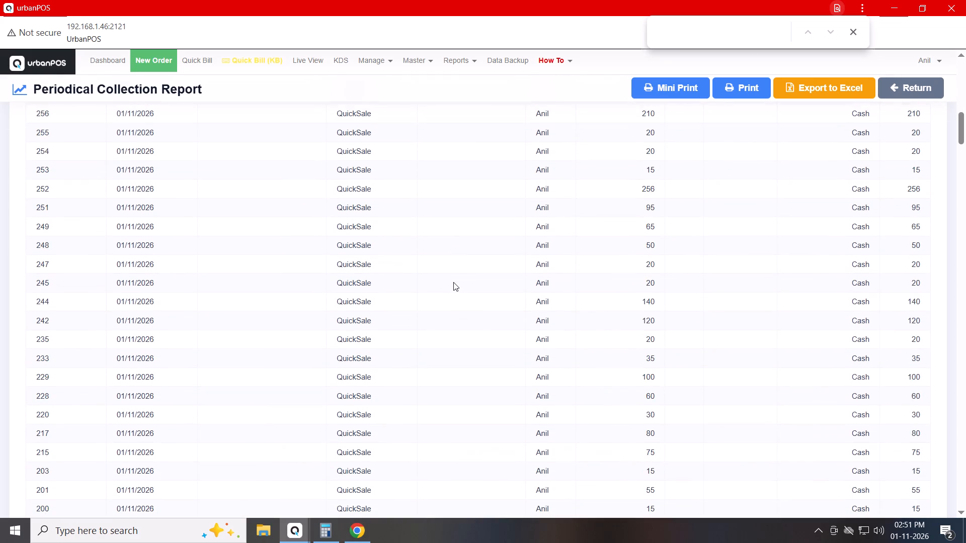
pyautogui.scroll(-6, 453, 282)
pyautogui.scroll(-20, 453, 283)
pyautogui.scroll(-5, 453, 283)
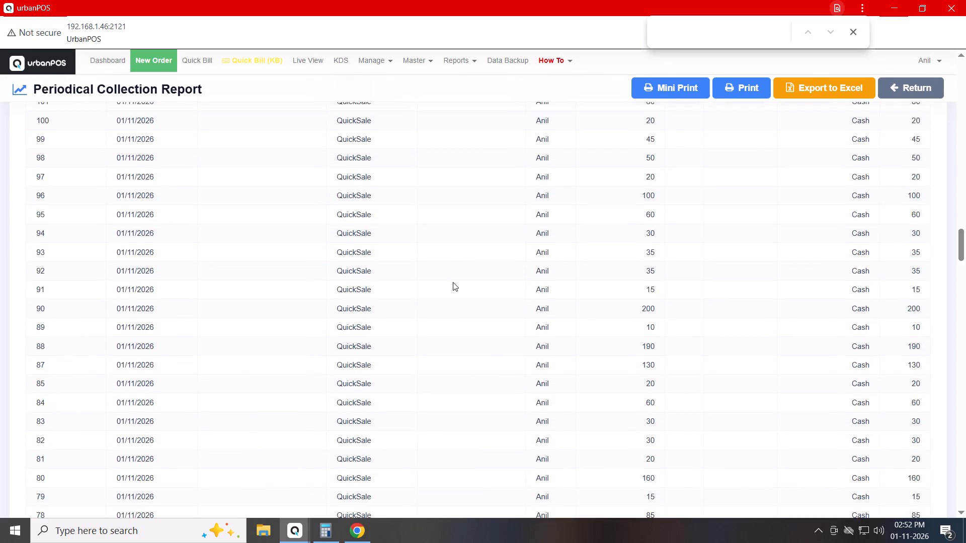
pyautogui.scroll(-20, 453, 282)
pyautogui.scroll(-15, 453, 282)
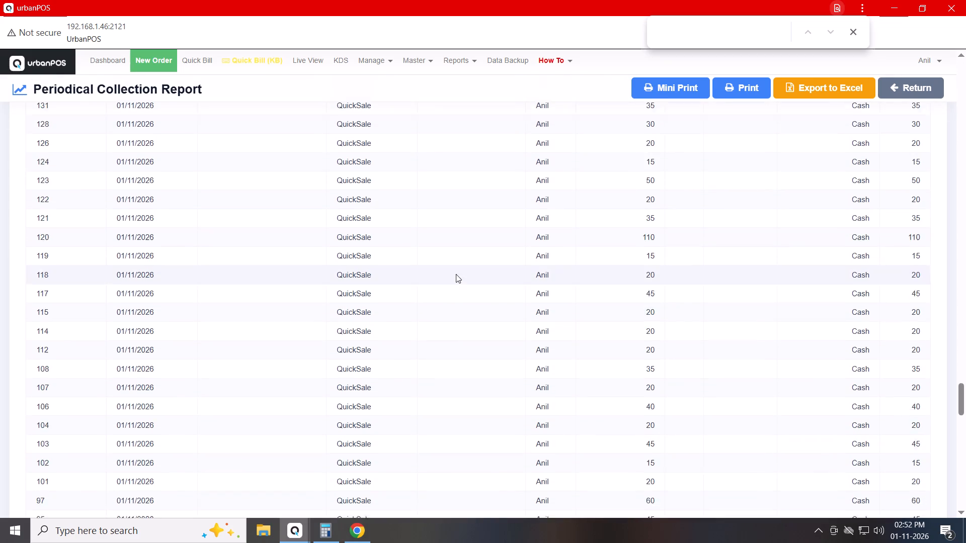
pyautogui.scroll(-20, 456, 274)
pyautogui.scroll(-4, 456, 274)
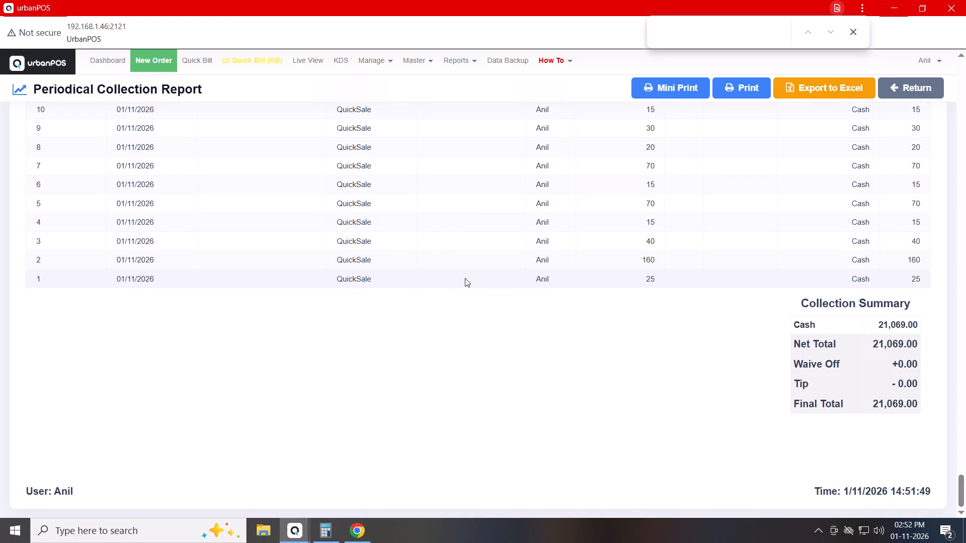
pyautogui.scroll(-5, 465, 278)
pyautogui.hotkey('alt', 'Tab')
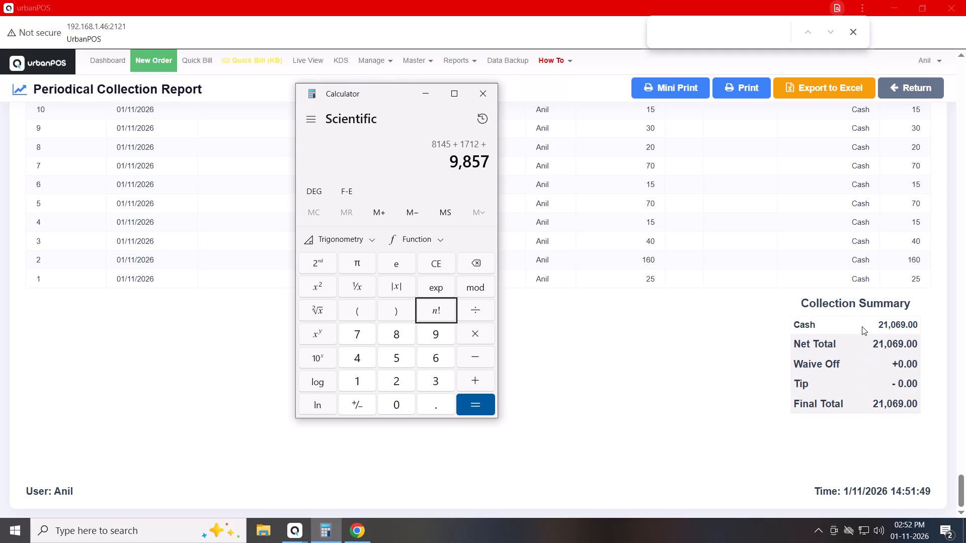
# Print one copy of the collection report's mini version on the Main printer.
pyautogui.click(678, 89)
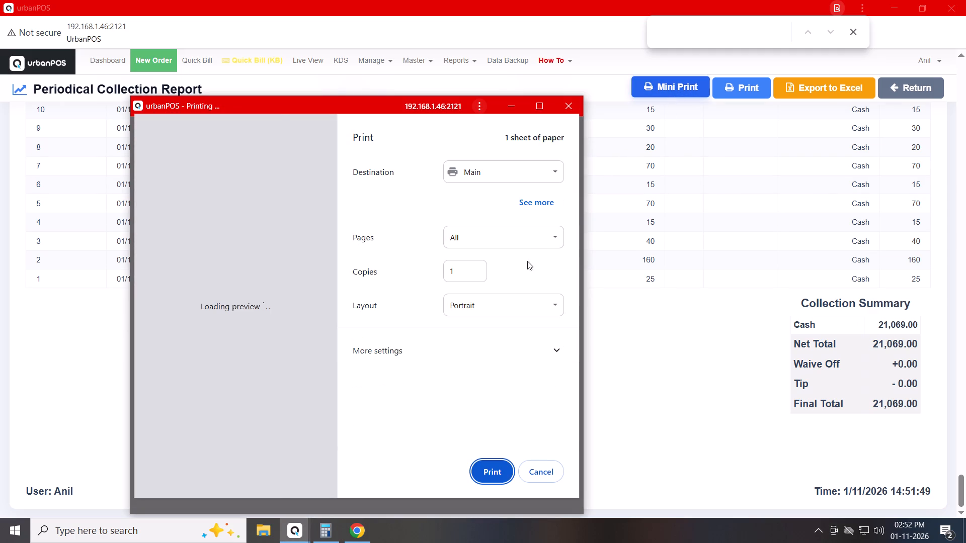
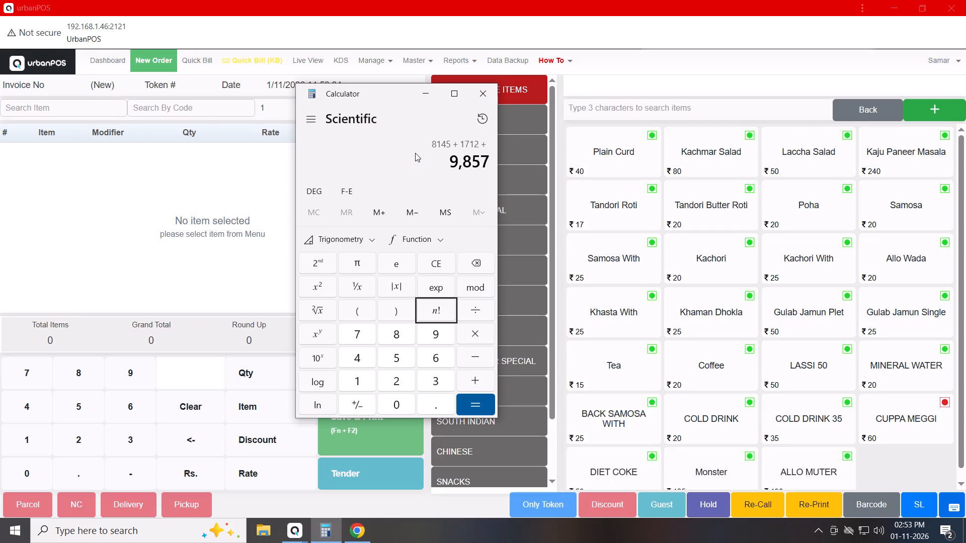
# Clear the calculator and work out the running balance of 21069 + 10000 − 9857 − 7500.
pyautogui.press('Escape')
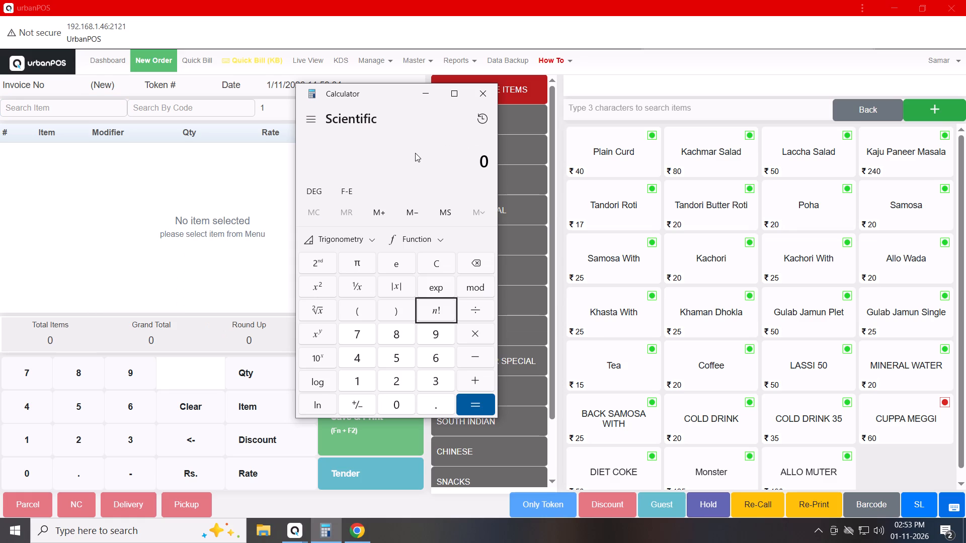
pyautogui.write('210')
pyautogui.write('69---')
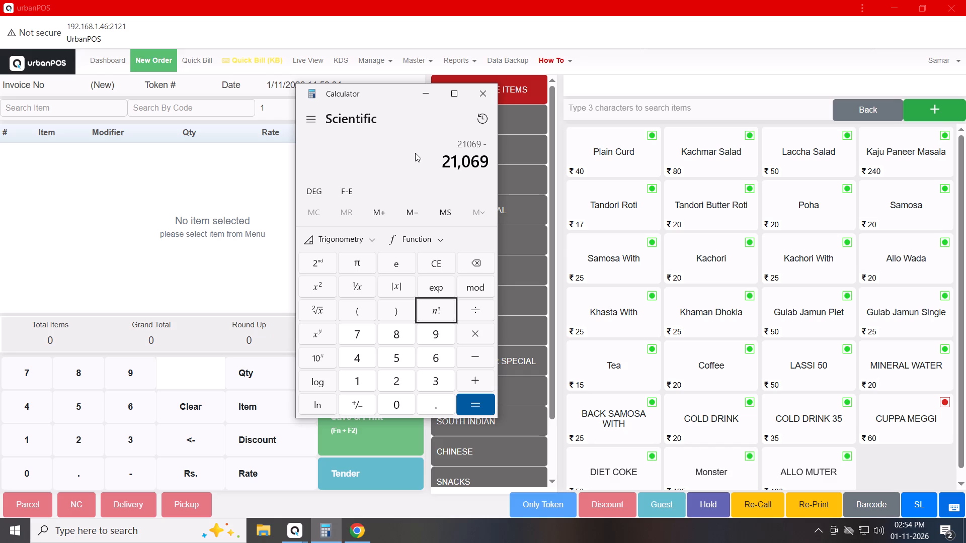
pyautogui.write('+++++10000')
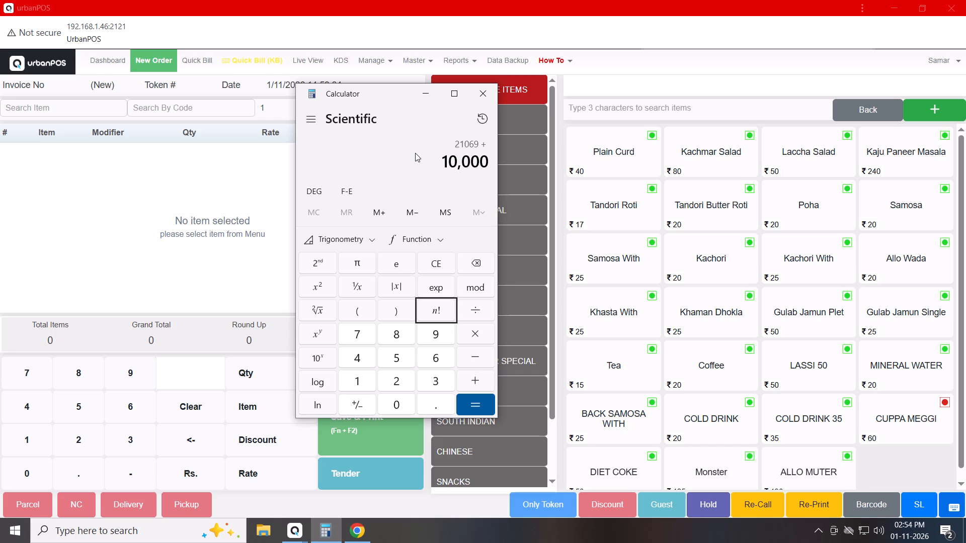
pyautogui.press('+')
pyautogui.press('-')
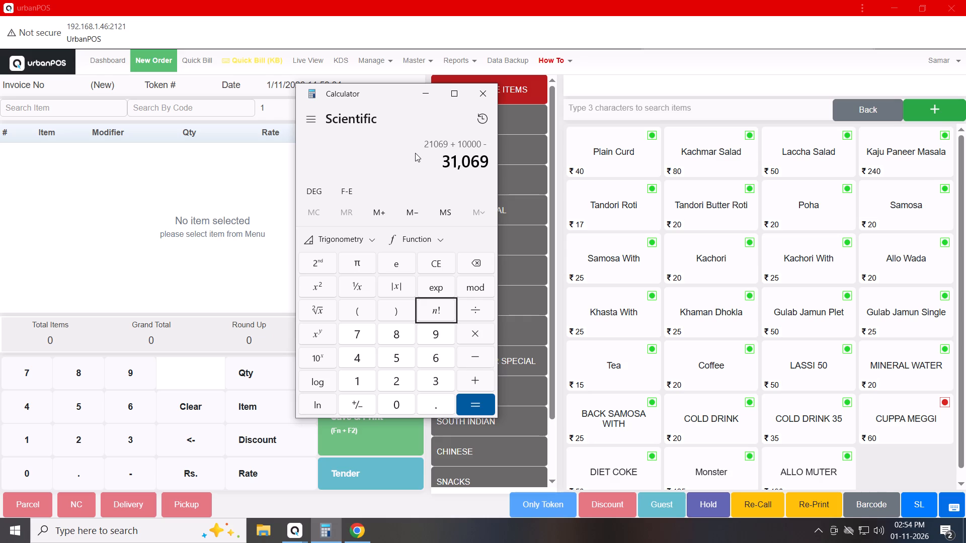
pyautogui.write('---')
pyautogui.write('--')
pyautogui.write('985')
pyautogui.press('7')
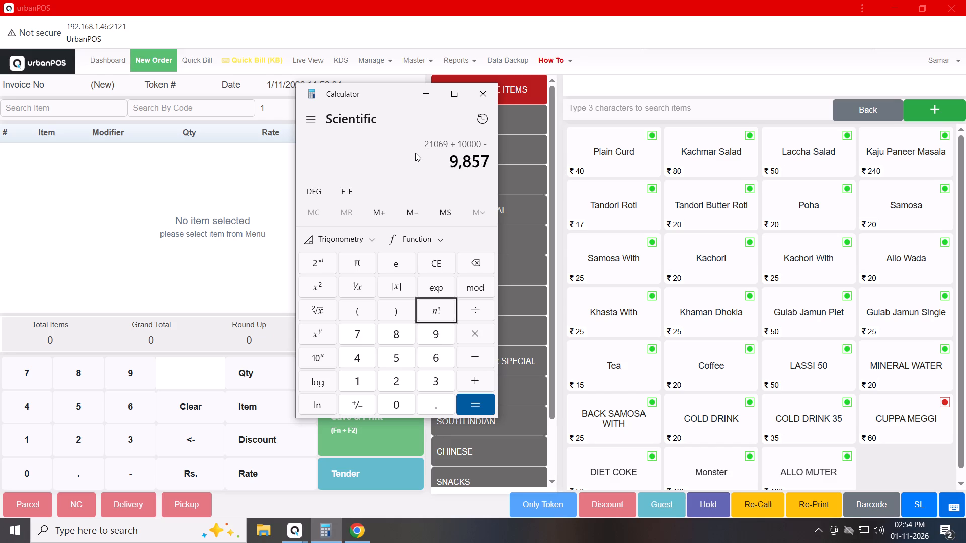
pyautogui.press('-')
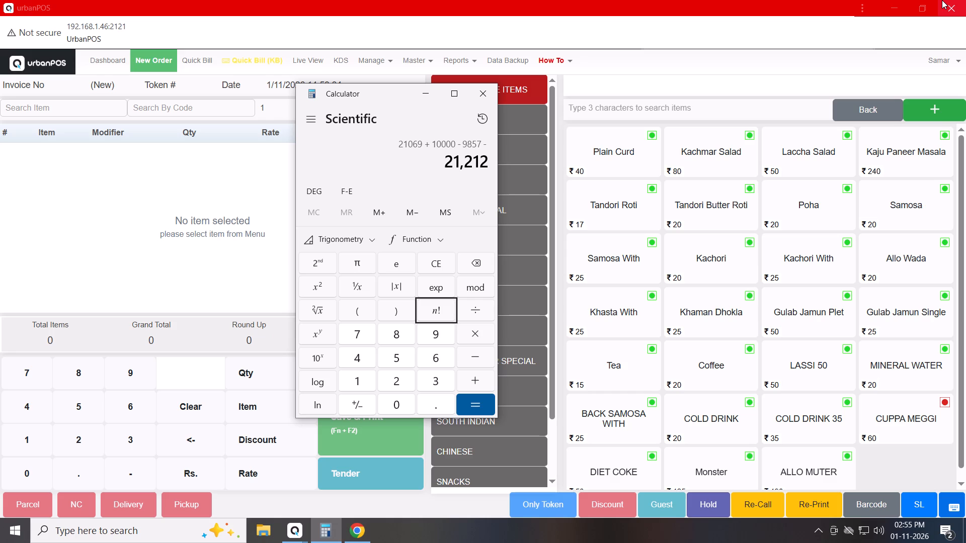
pyautogui.write('7500')
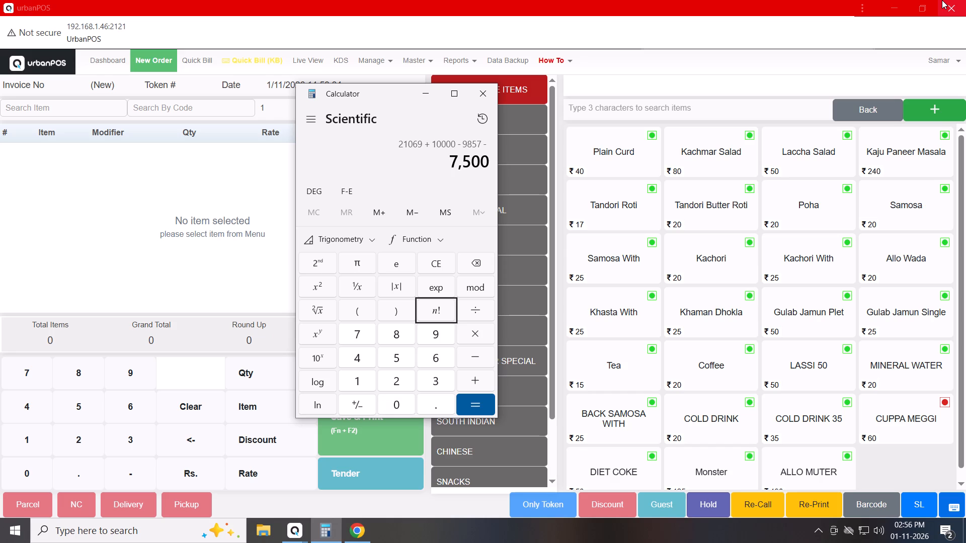
pyautogui.press('-')
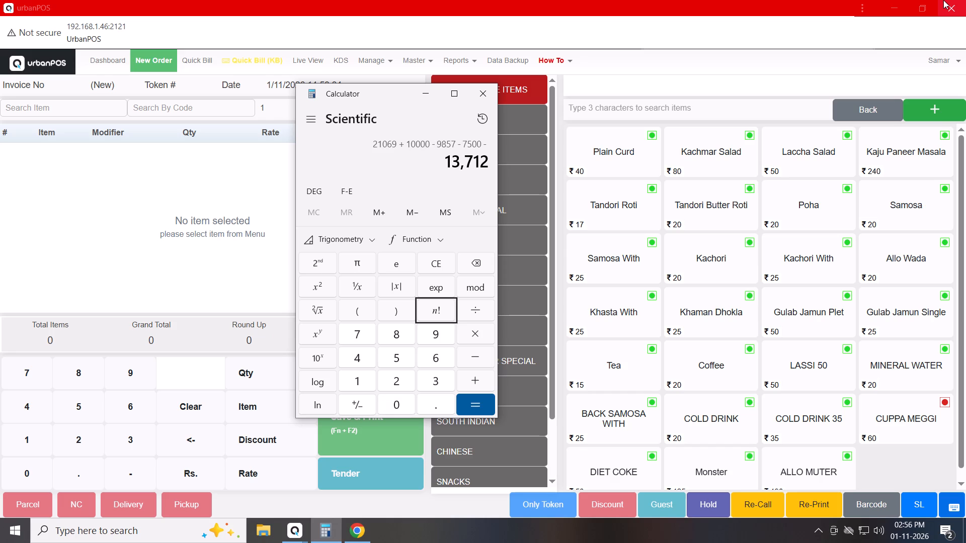
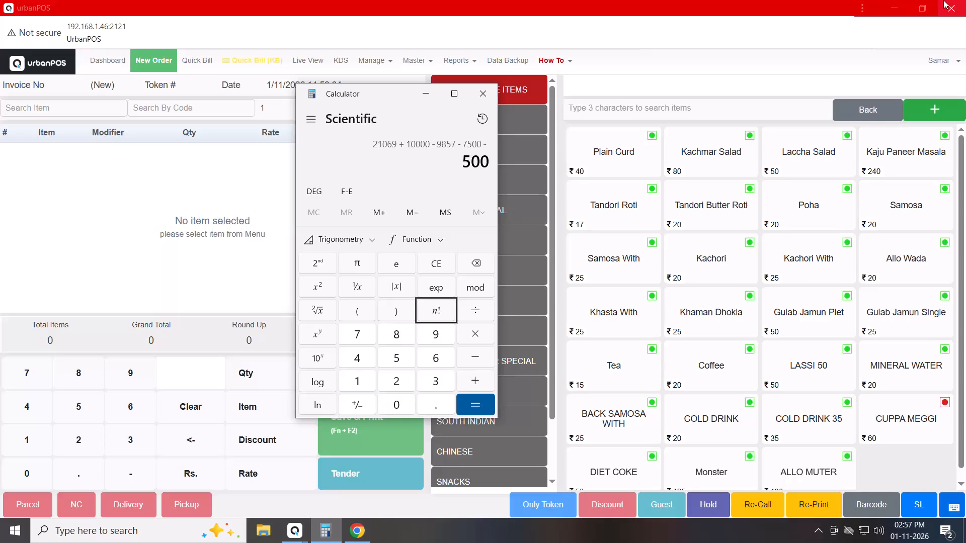
# Deduct the entered 500 from the running balance and keep the calculation open for another subtraction.
pyautogui.press('-')
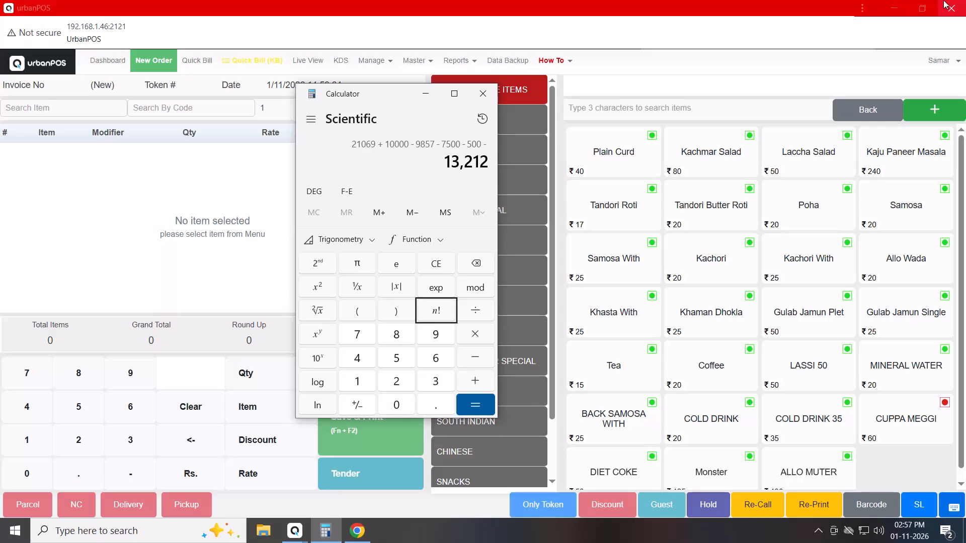
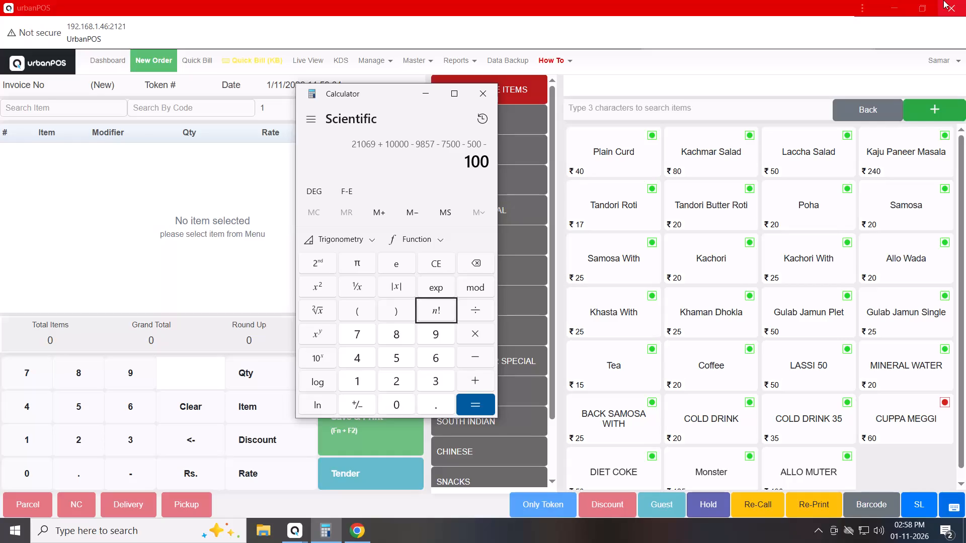
# Deduct the entered 1000 from the running balance and keep the calculation open for another subtraction.
pyautogui.press('-')
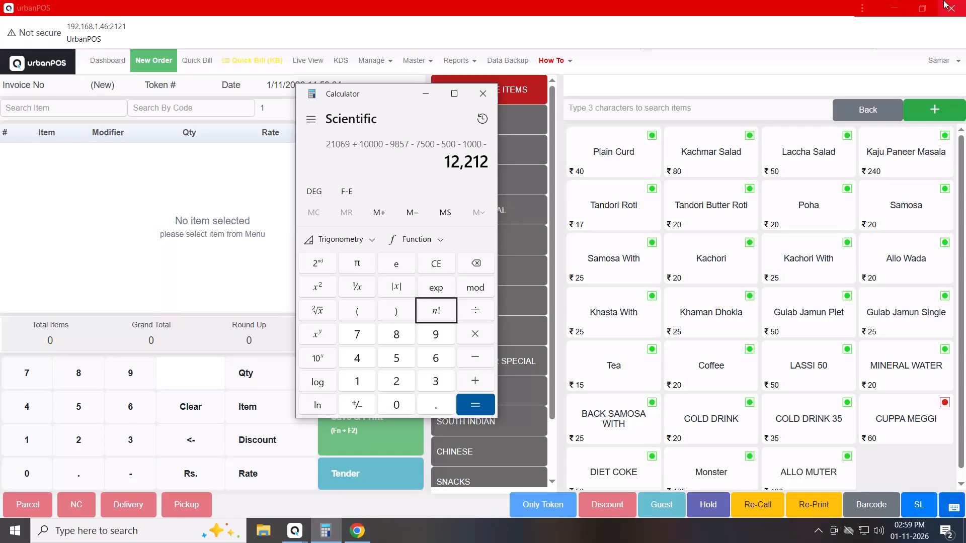
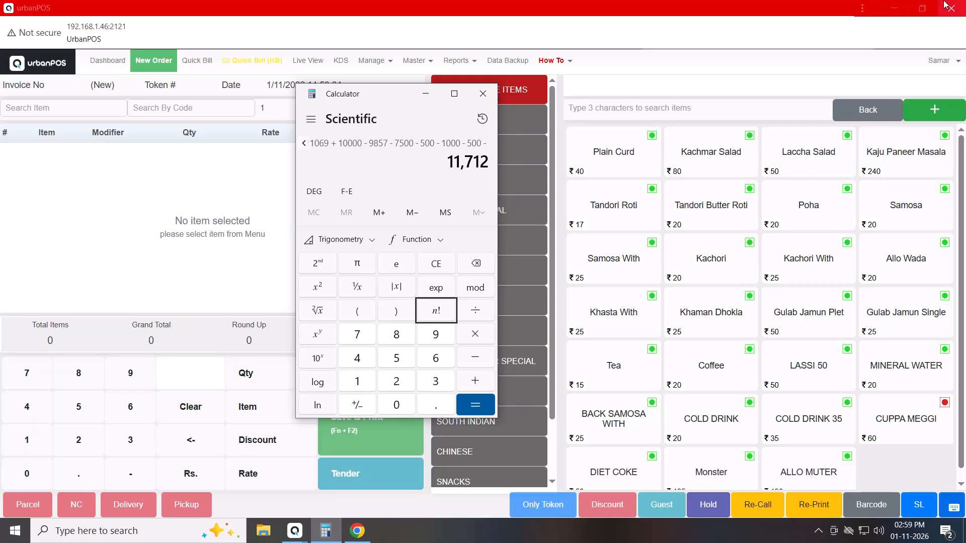
# Deduct 120, 40, 130, 20, 40, 160, 320 and 150 in turn from the running balance.
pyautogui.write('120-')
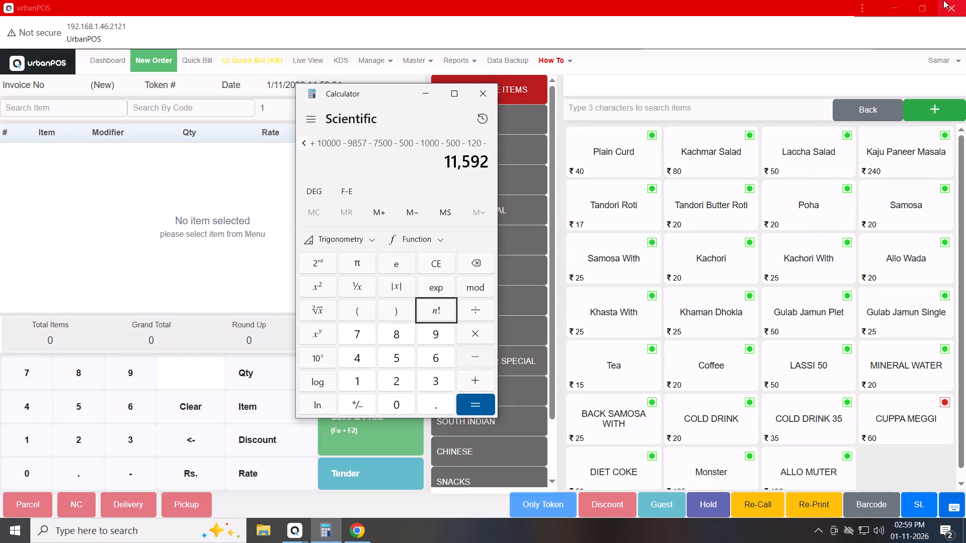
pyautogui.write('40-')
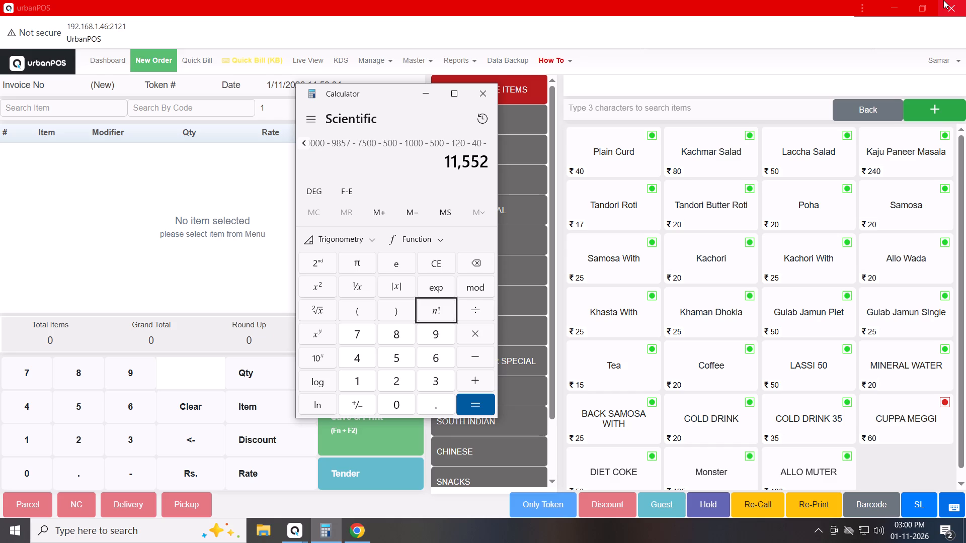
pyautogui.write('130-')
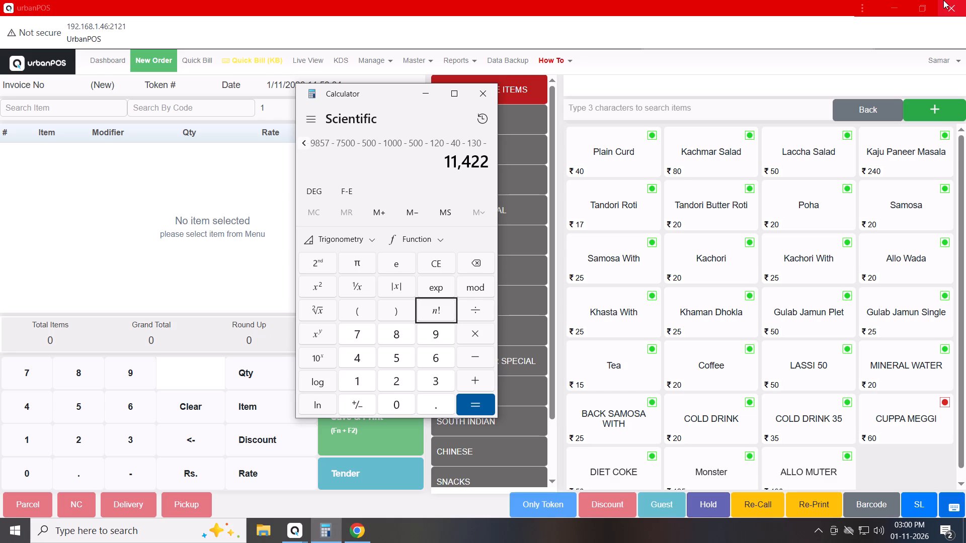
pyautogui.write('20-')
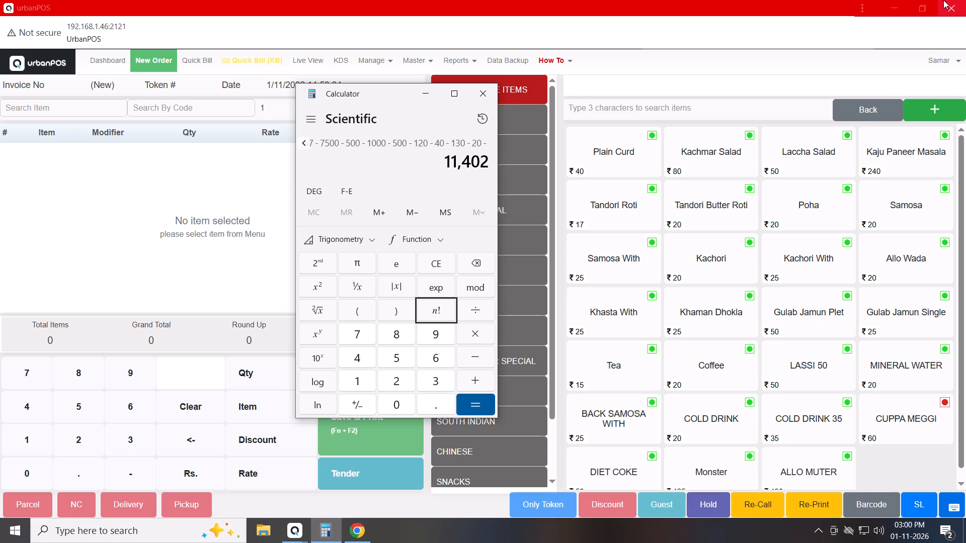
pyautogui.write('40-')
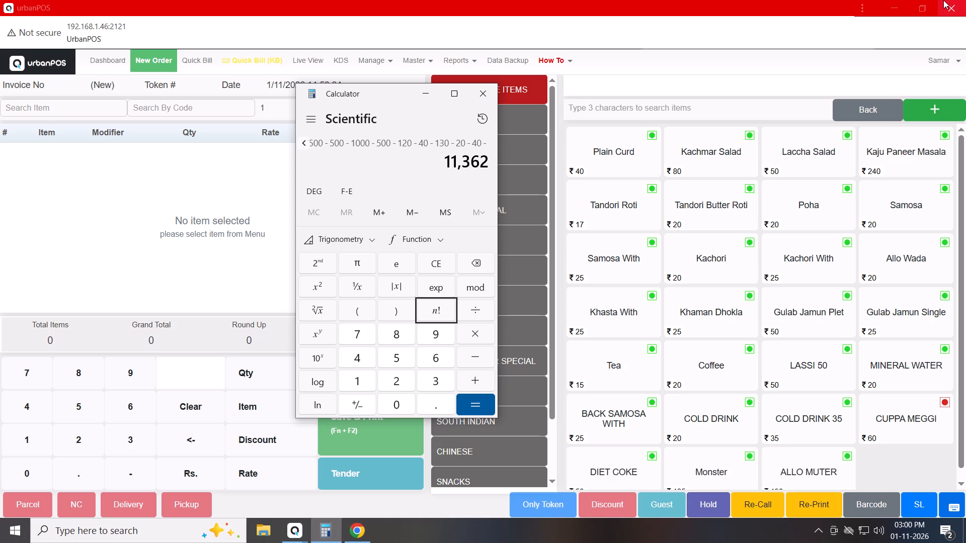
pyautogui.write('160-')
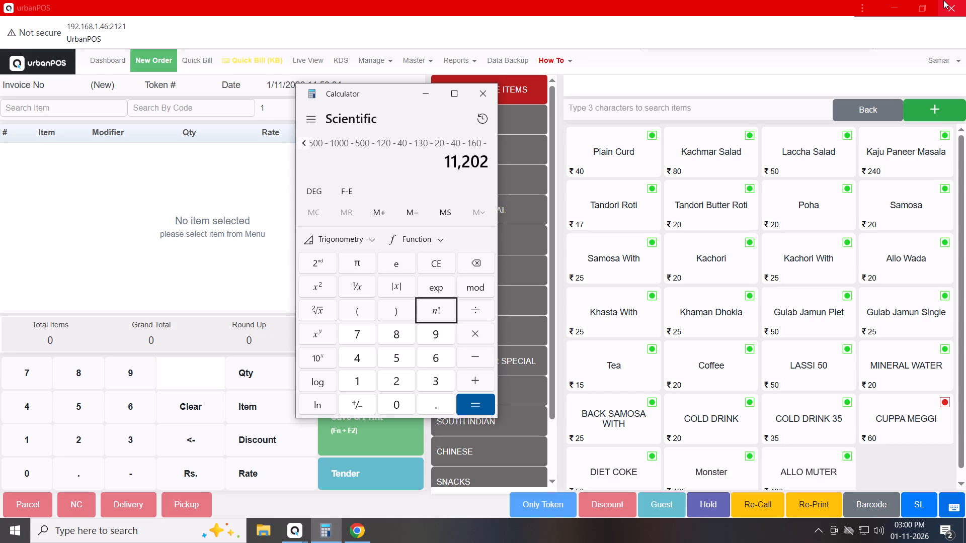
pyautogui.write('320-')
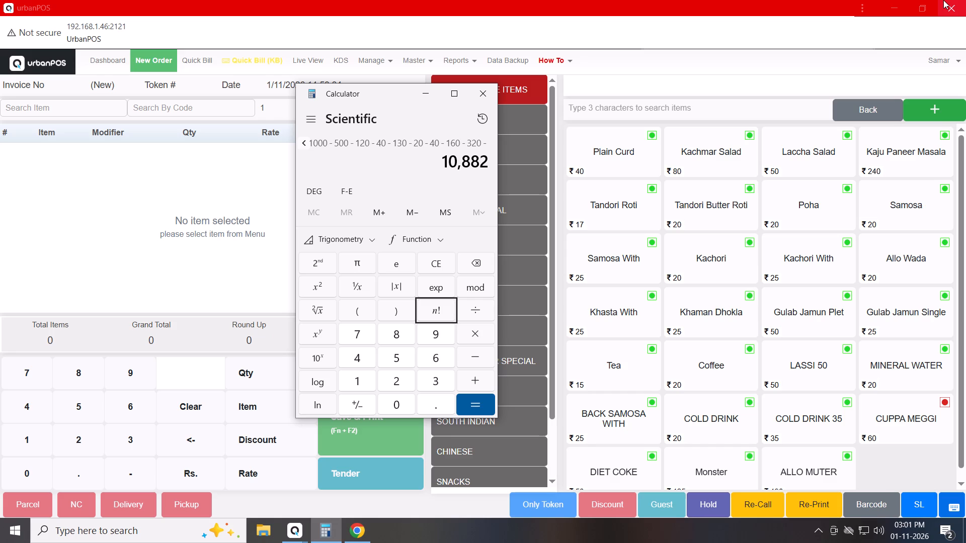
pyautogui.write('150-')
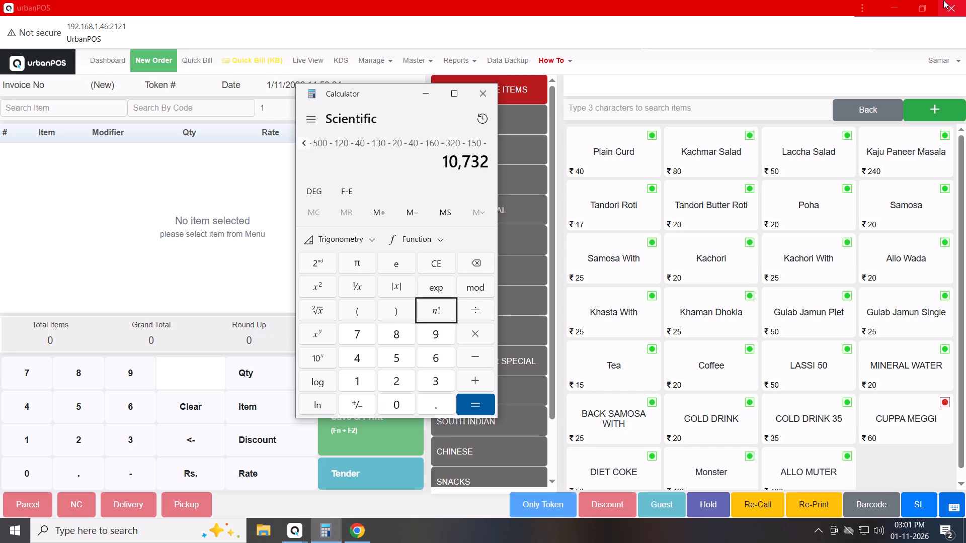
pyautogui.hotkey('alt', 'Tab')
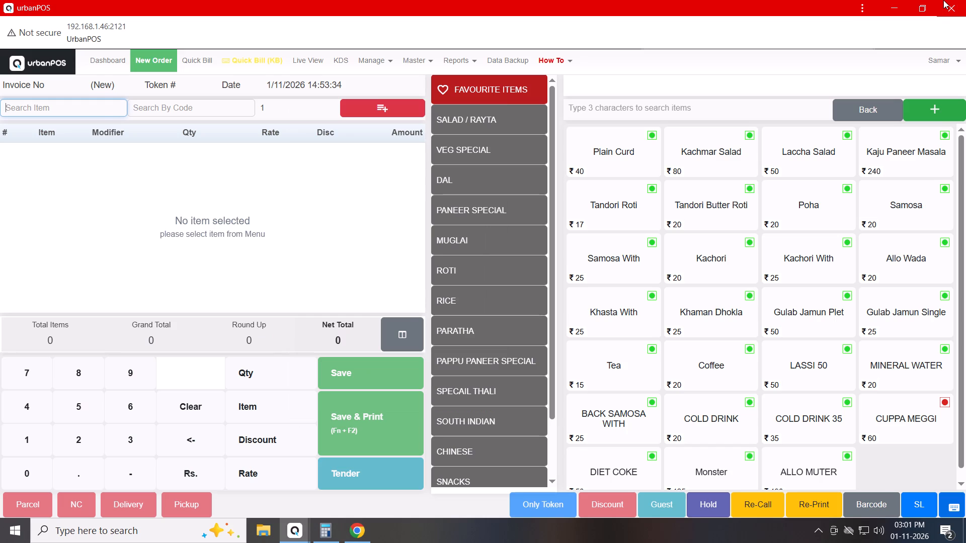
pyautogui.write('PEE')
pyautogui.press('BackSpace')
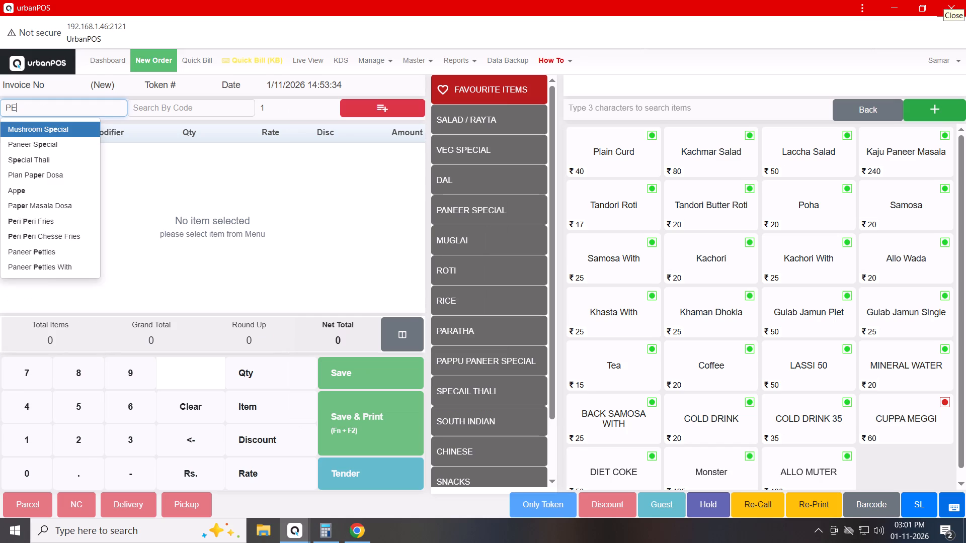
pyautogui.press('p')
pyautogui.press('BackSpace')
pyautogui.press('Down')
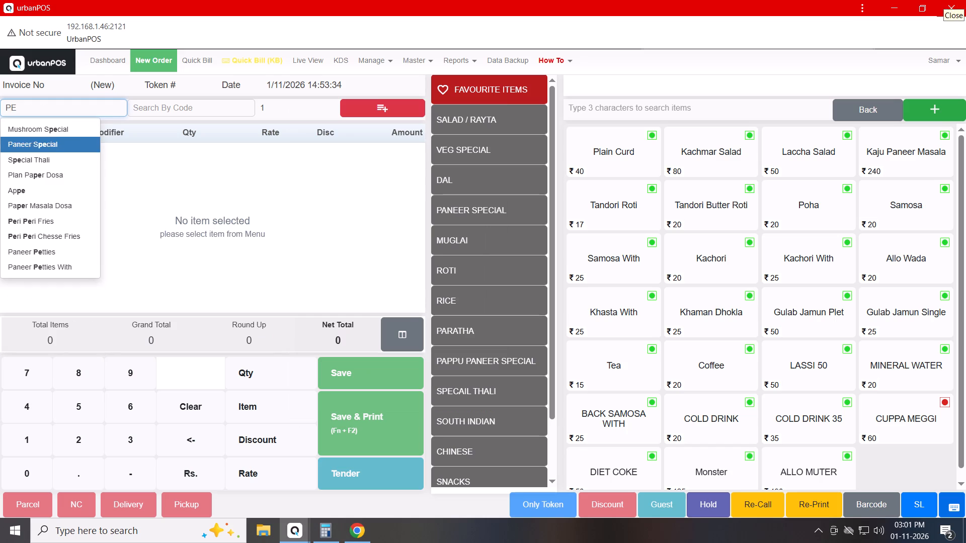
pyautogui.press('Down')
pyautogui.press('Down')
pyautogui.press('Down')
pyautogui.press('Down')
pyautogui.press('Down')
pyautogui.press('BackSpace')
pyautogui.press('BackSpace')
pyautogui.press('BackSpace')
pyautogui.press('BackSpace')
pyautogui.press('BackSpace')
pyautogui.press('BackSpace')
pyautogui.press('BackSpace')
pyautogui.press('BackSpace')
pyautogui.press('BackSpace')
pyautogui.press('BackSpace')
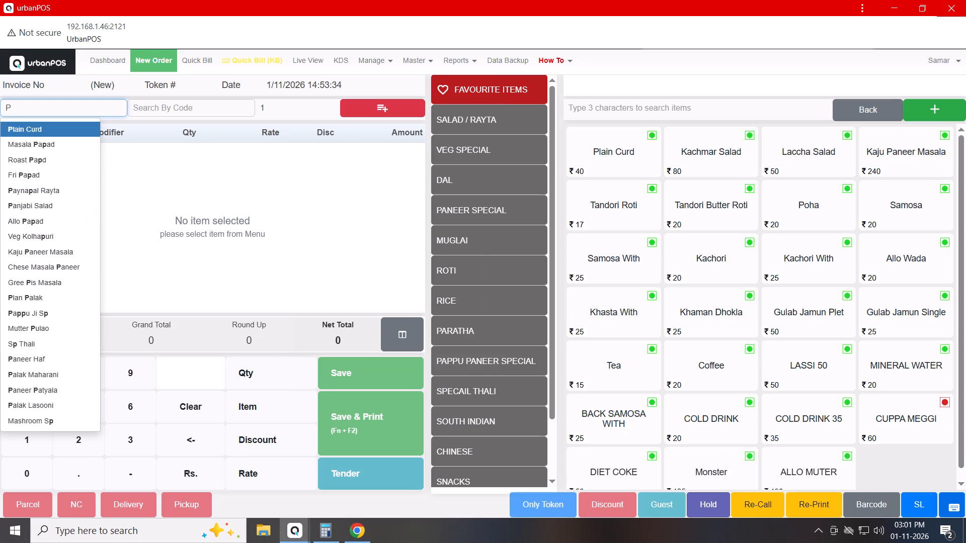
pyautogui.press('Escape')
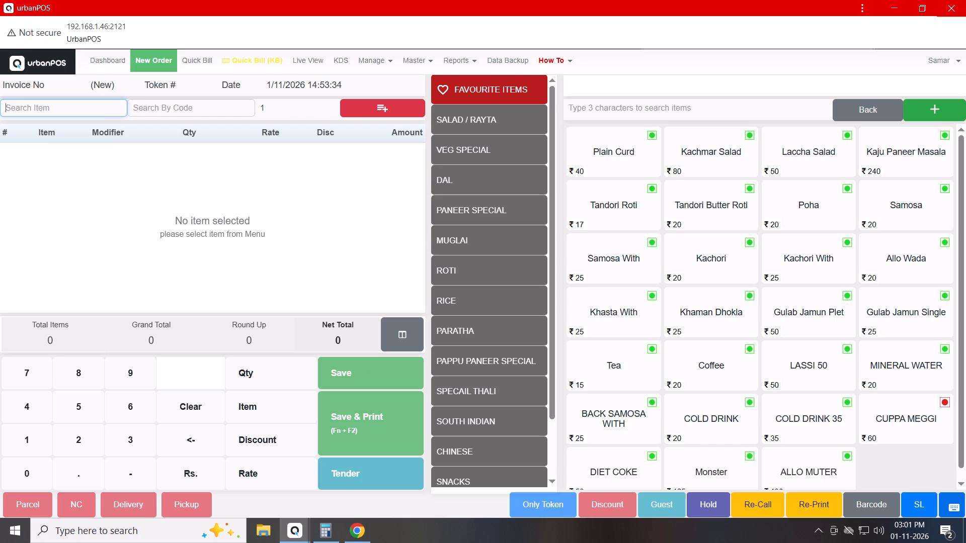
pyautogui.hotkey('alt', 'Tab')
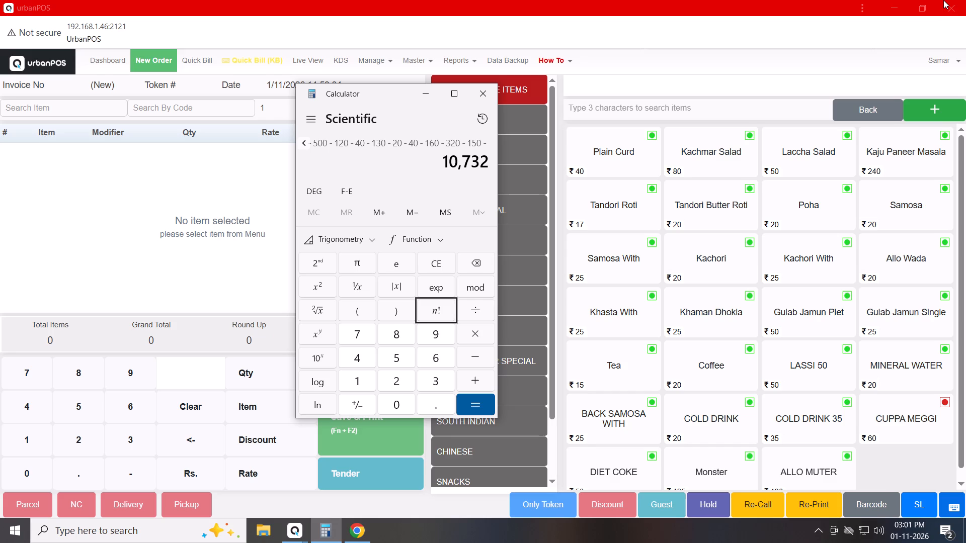
# Deduct 70, 150, 200, 320, 310, 150, 350, 550, 380, 1350, 150 and 800 in turn from the running balance.
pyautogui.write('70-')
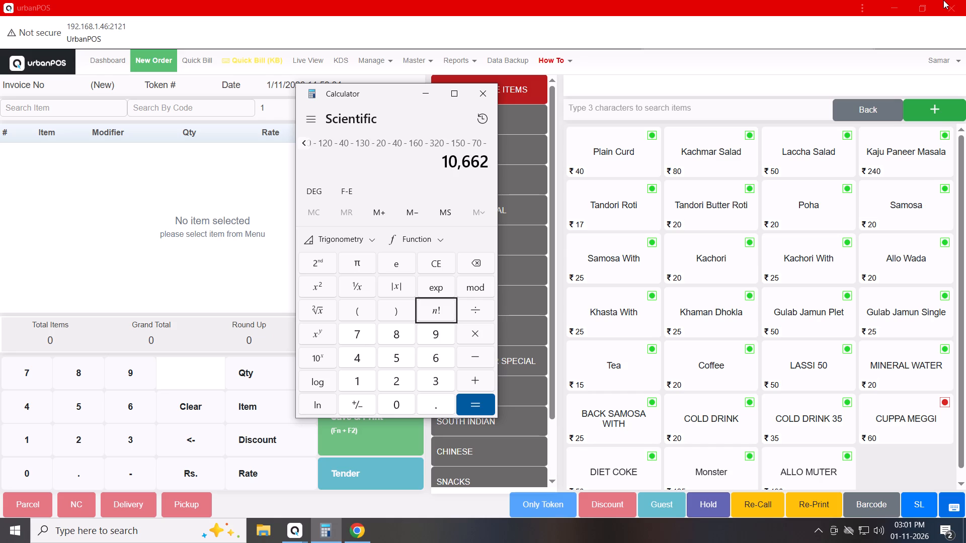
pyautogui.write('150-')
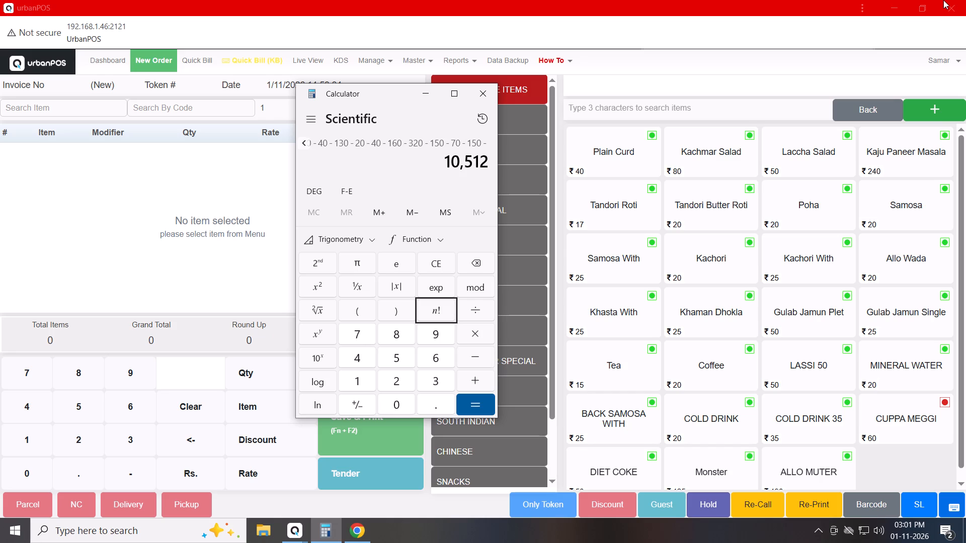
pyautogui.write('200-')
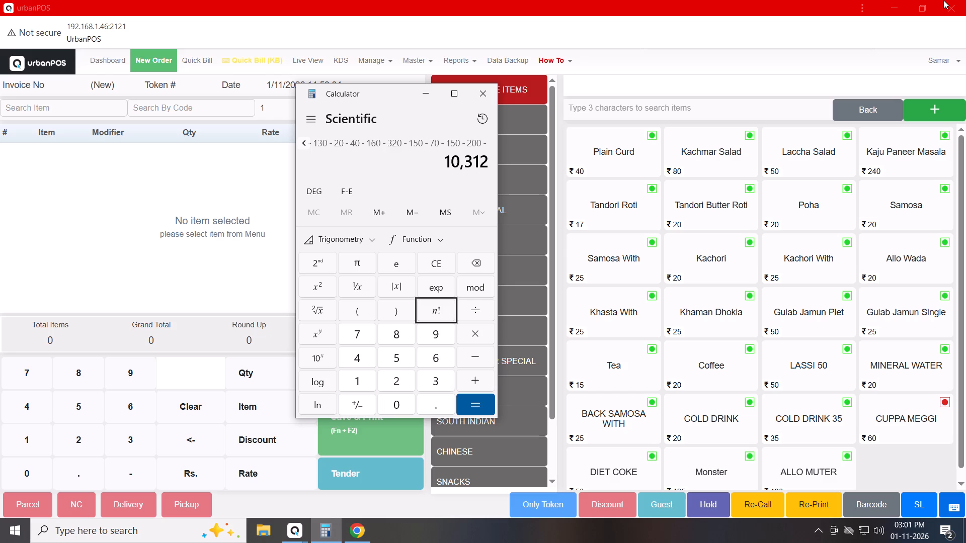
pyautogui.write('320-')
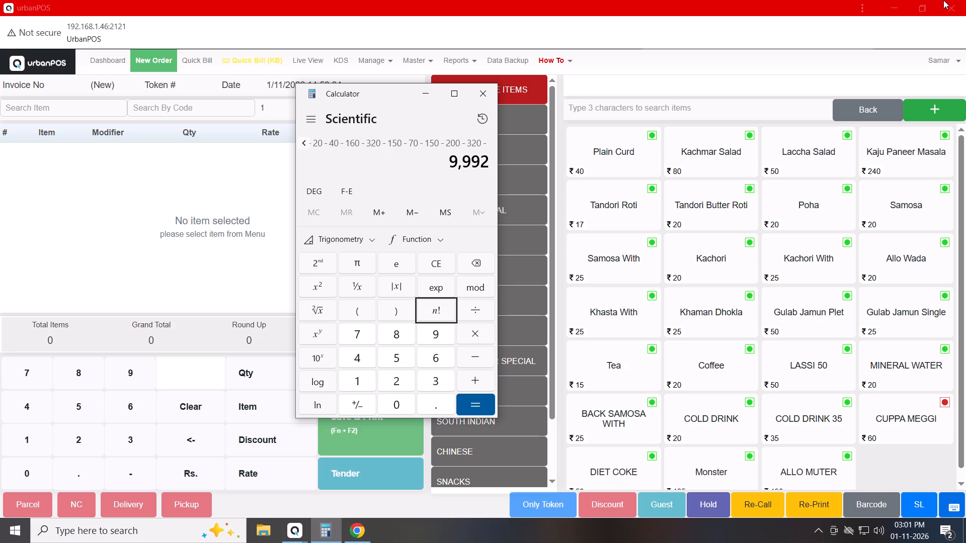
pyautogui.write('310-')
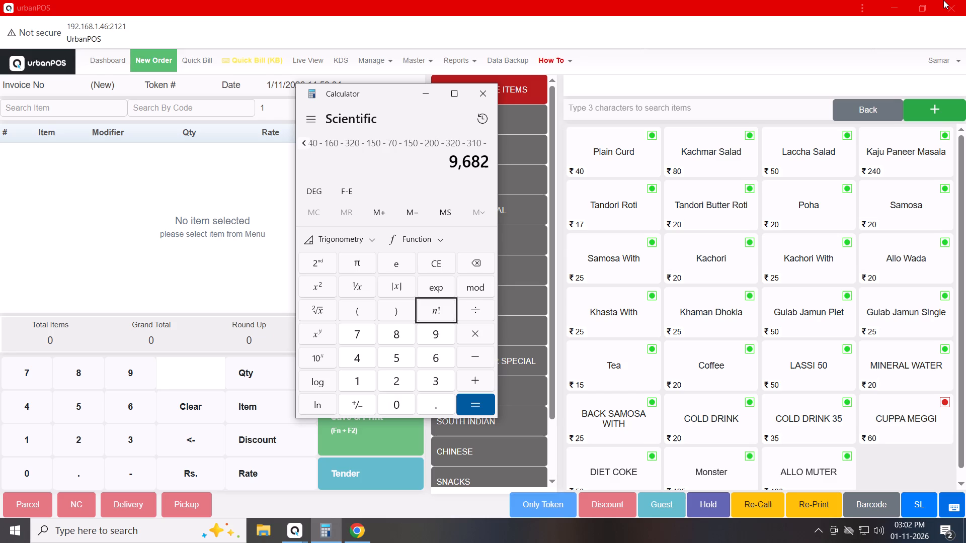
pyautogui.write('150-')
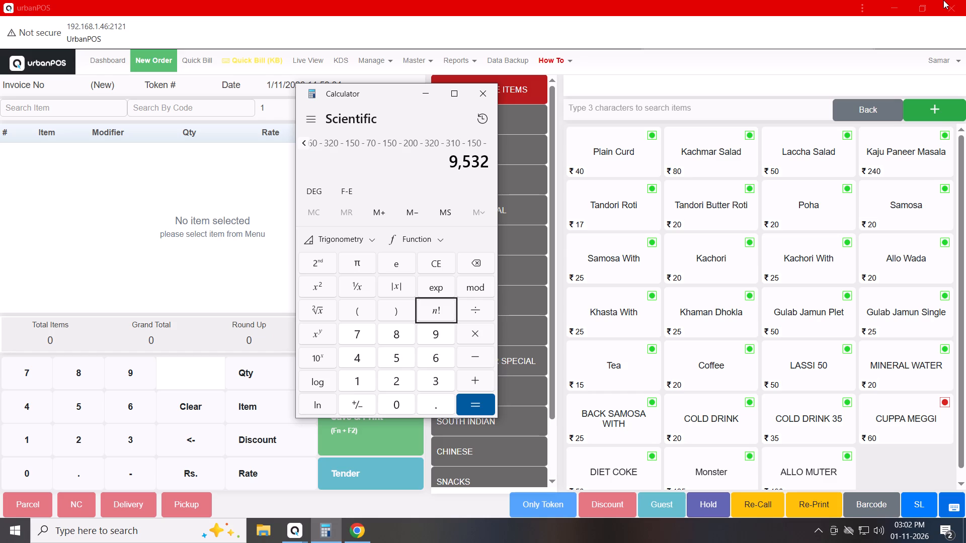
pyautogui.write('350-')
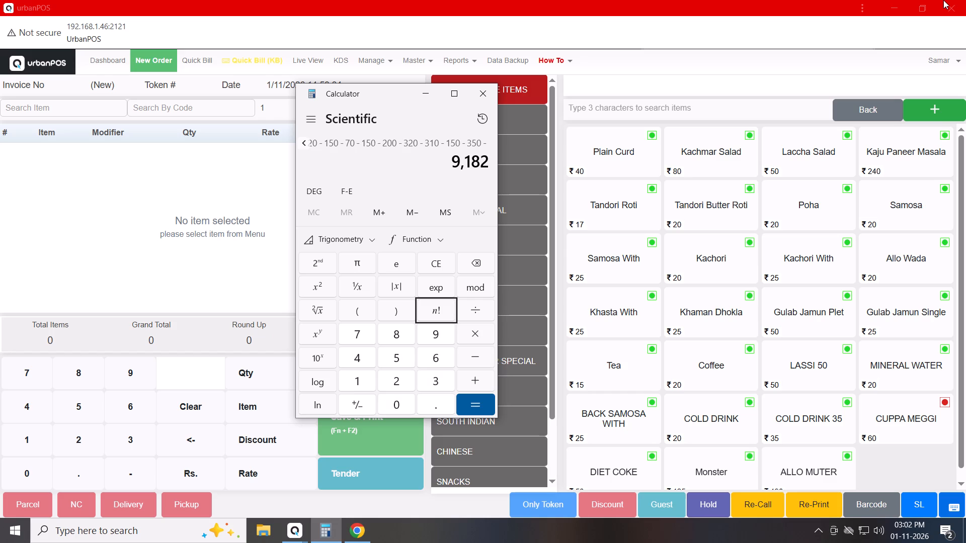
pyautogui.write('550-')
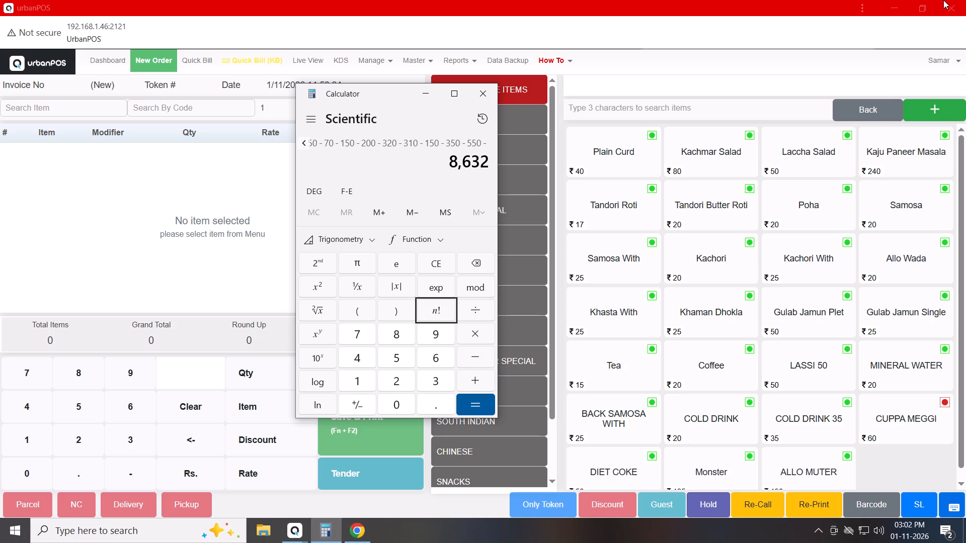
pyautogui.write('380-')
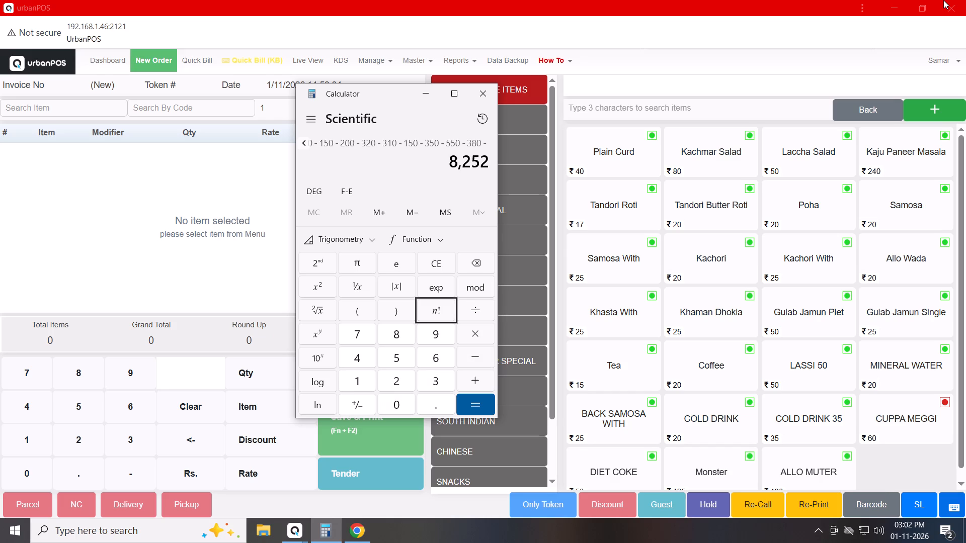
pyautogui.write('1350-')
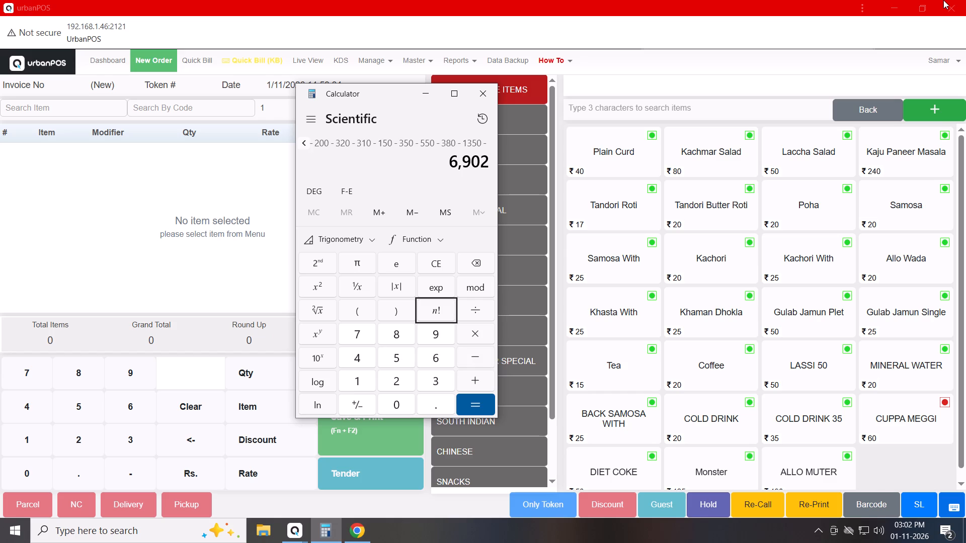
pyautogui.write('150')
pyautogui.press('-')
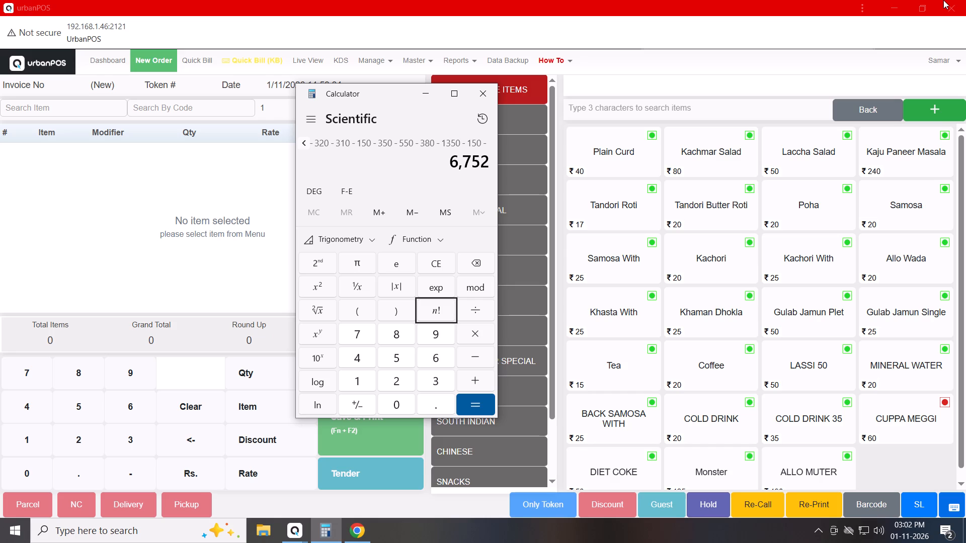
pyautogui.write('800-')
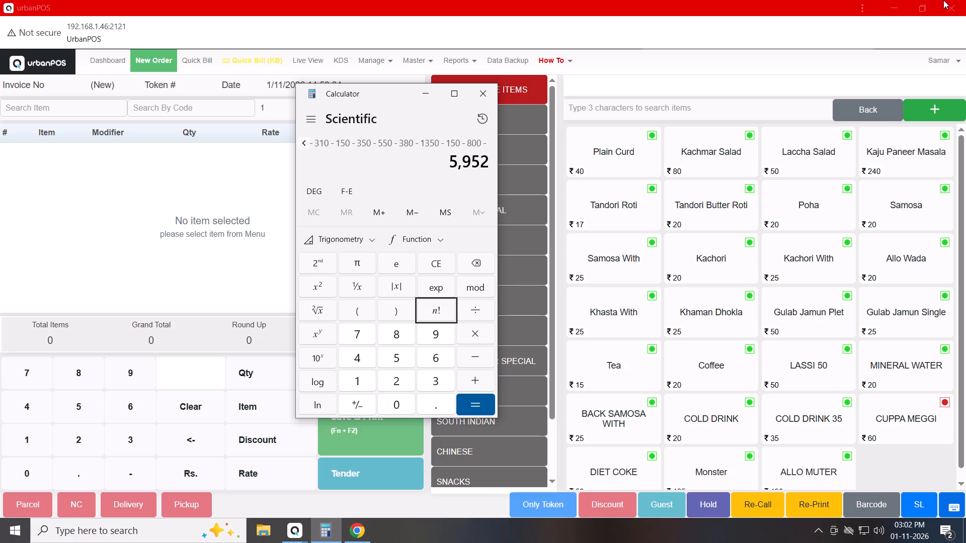
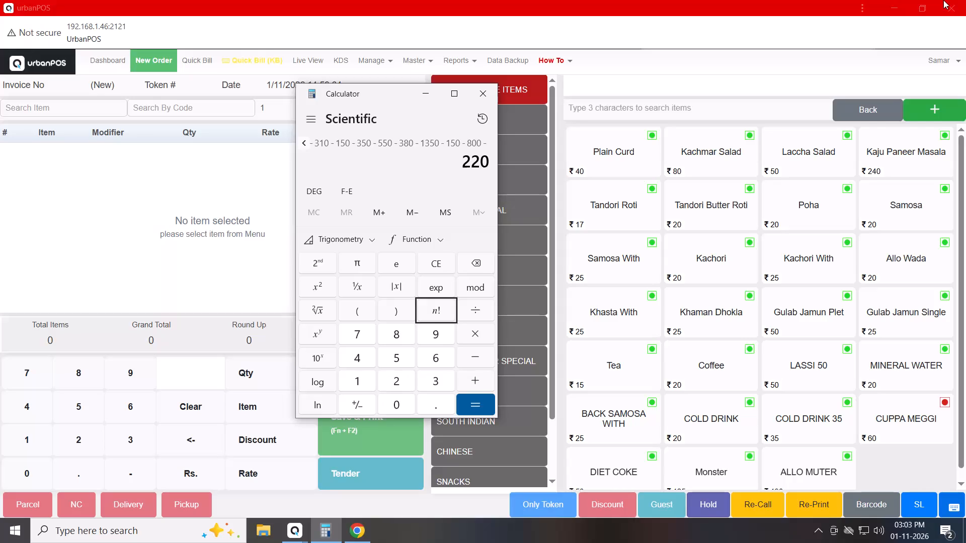
# Deduct 220, 280, 280, 1472, 360, 220, 60, 700, 65, 42, 80, 900 and 295 in turn from the running balance.
pyautogui.press('-')
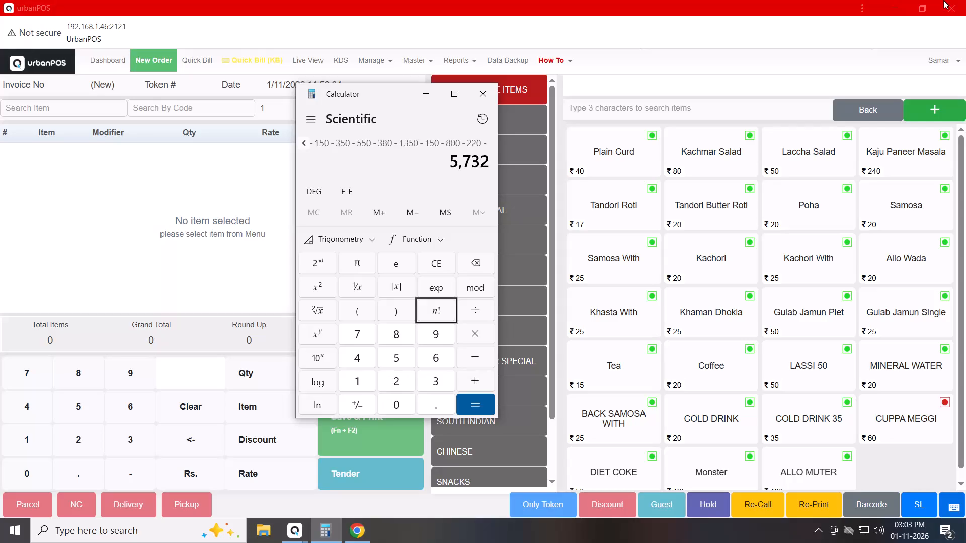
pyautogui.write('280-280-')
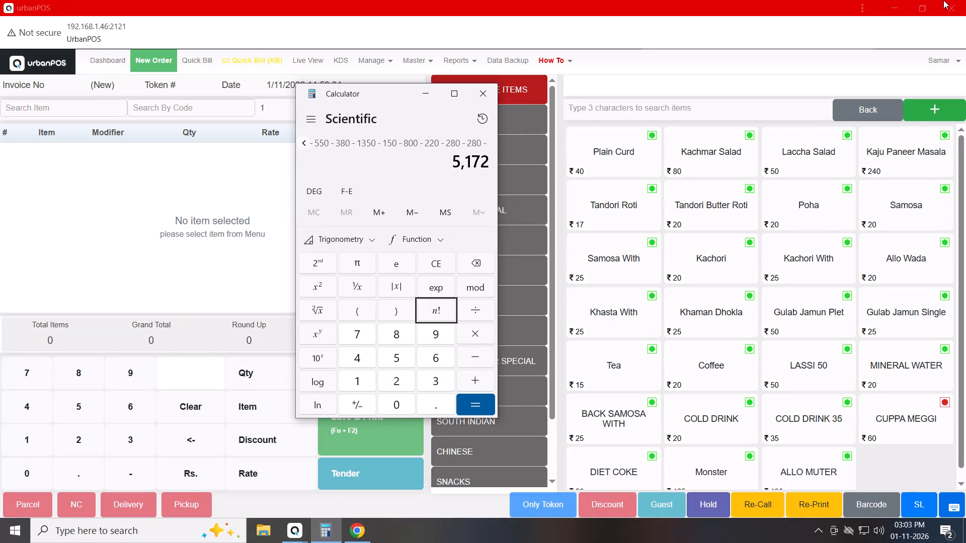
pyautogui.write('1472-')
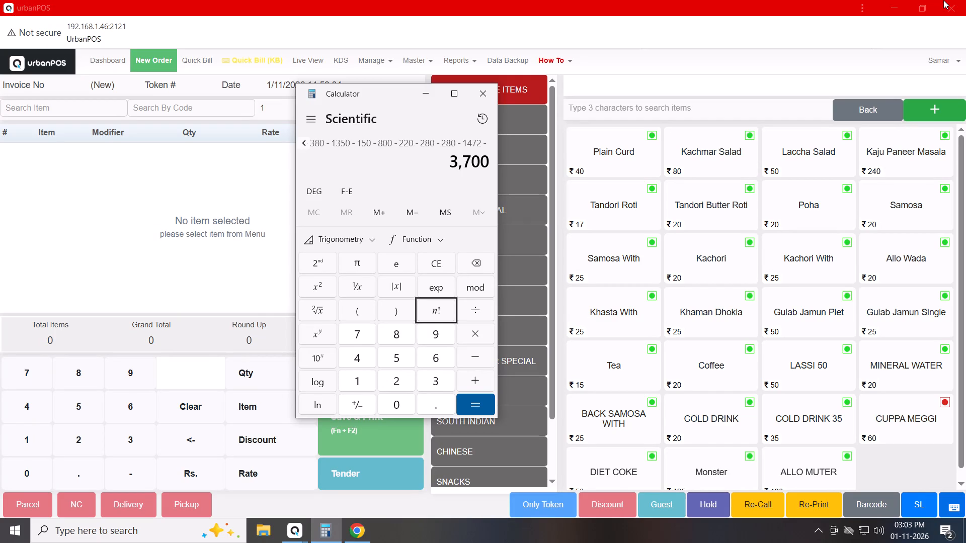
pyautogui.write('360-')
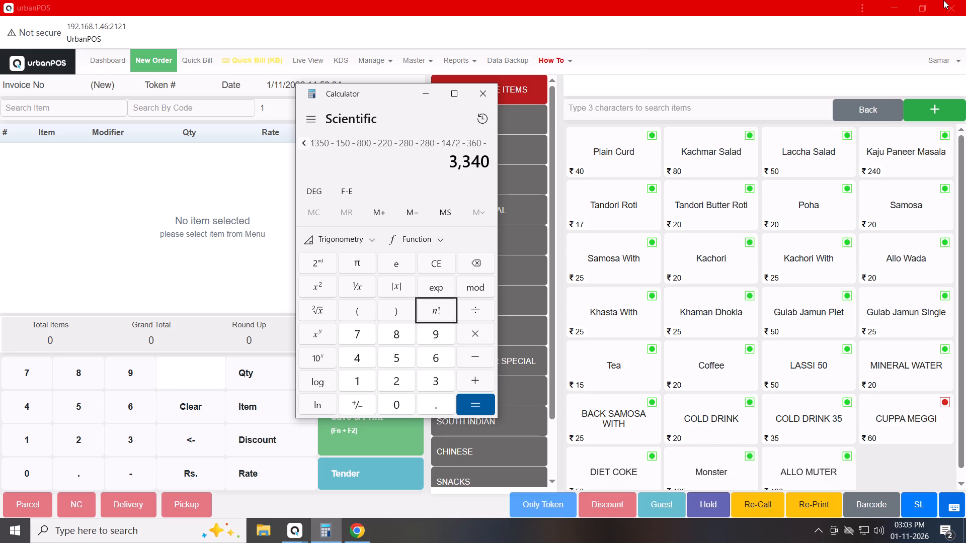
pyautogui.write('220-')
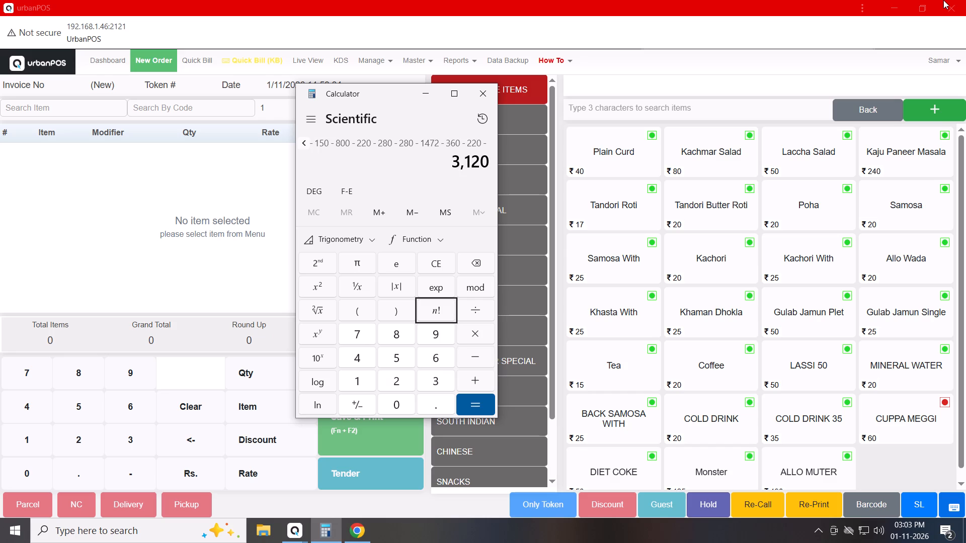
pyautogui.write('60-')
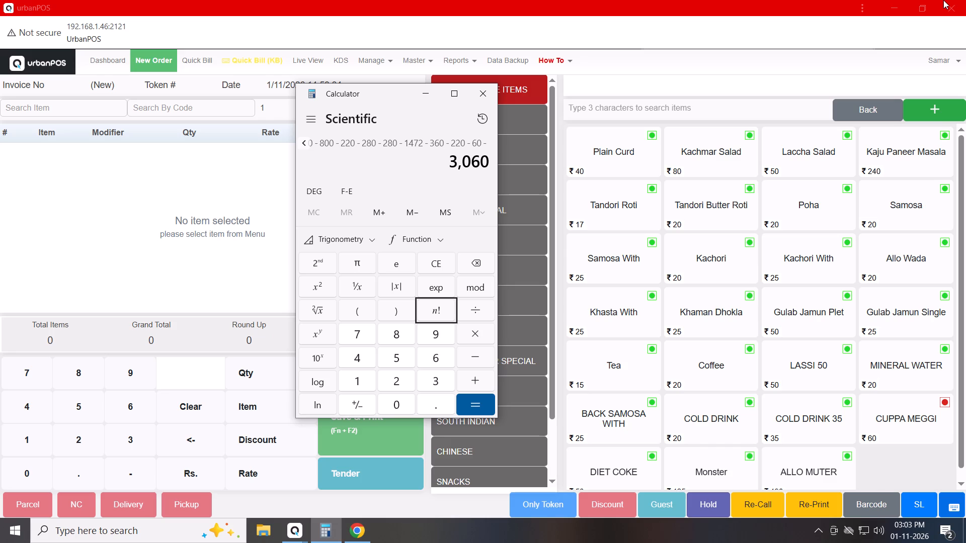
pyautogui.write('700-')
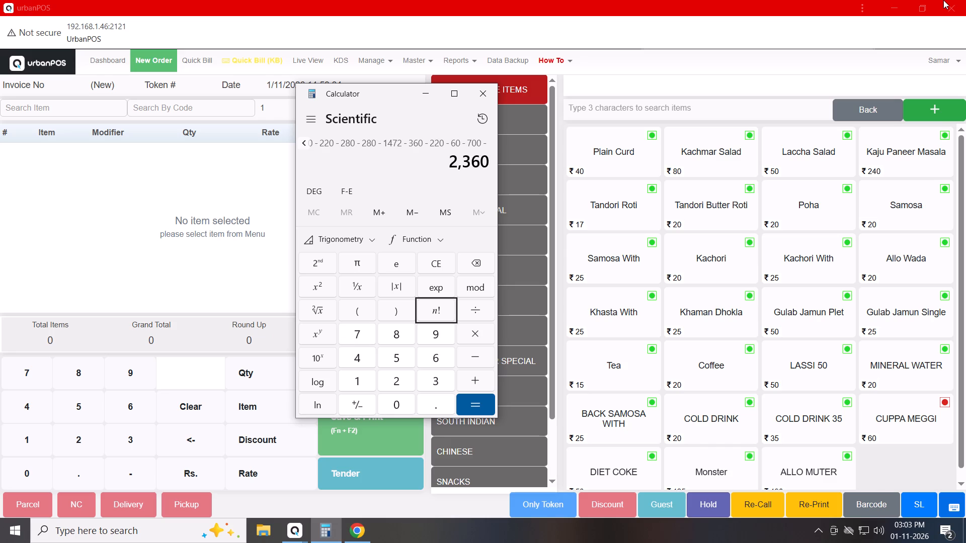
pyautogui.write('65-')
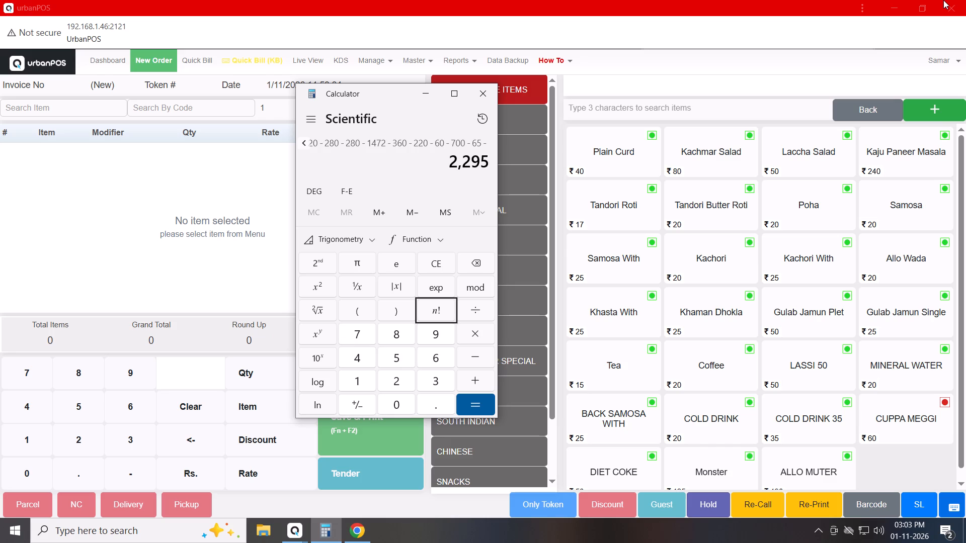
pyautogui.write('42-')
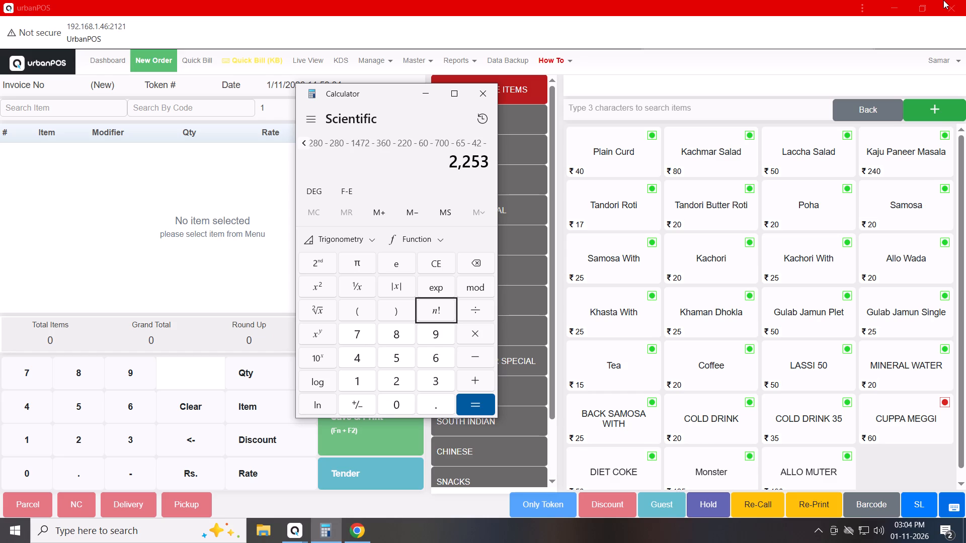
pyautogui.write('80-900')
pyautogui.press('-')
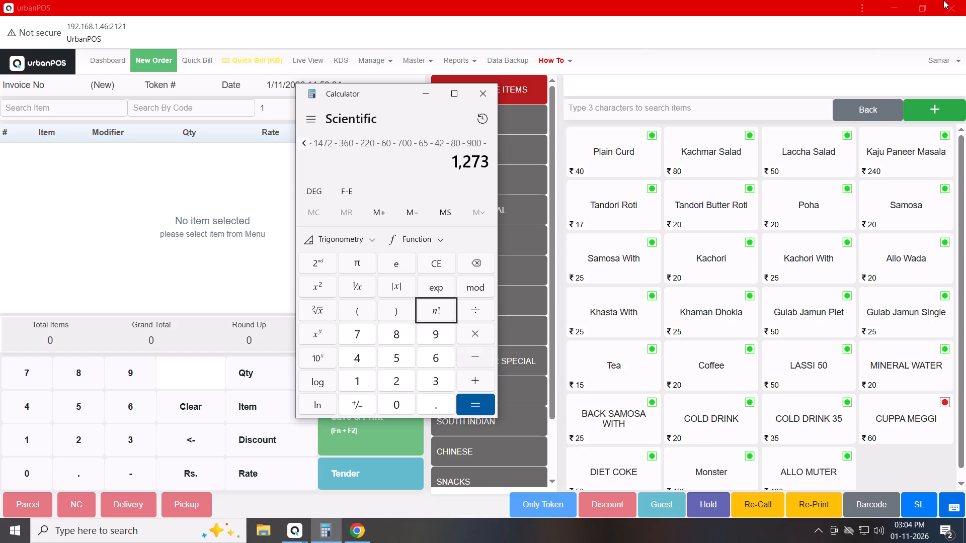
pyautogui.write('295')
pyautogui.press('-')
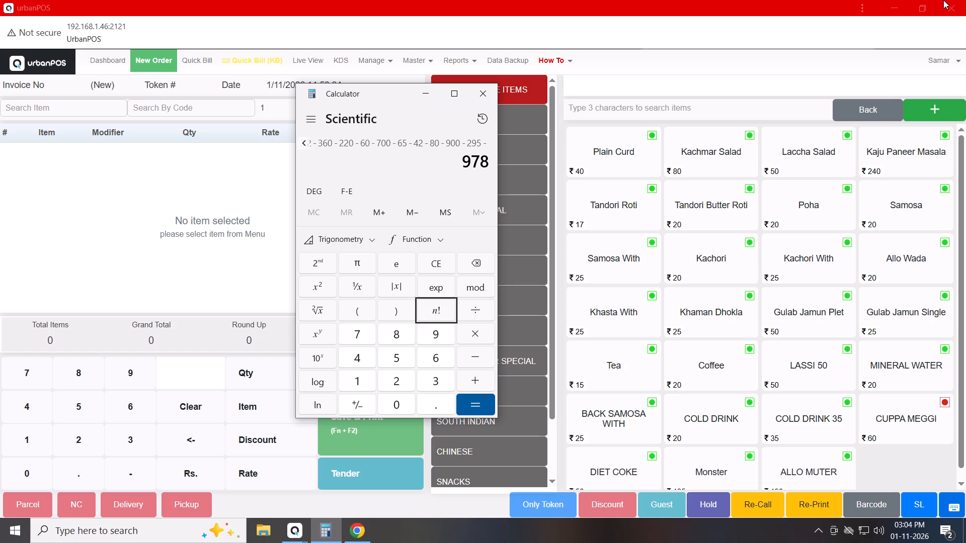
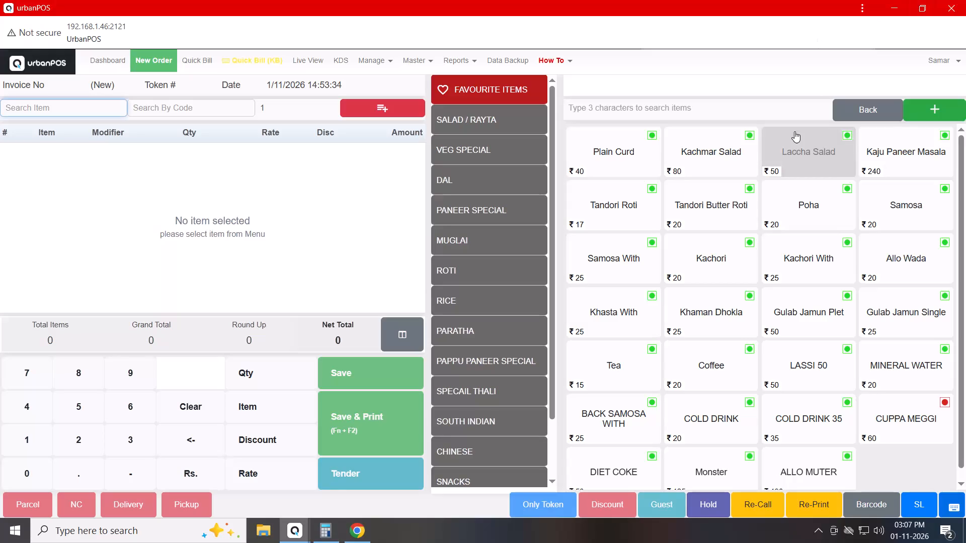
# Switch to Calculator, clear the previous calculation, add 10000 to 21069, and subtract 7500 and 1000 from the sum.
pyautogui.press('Escape')
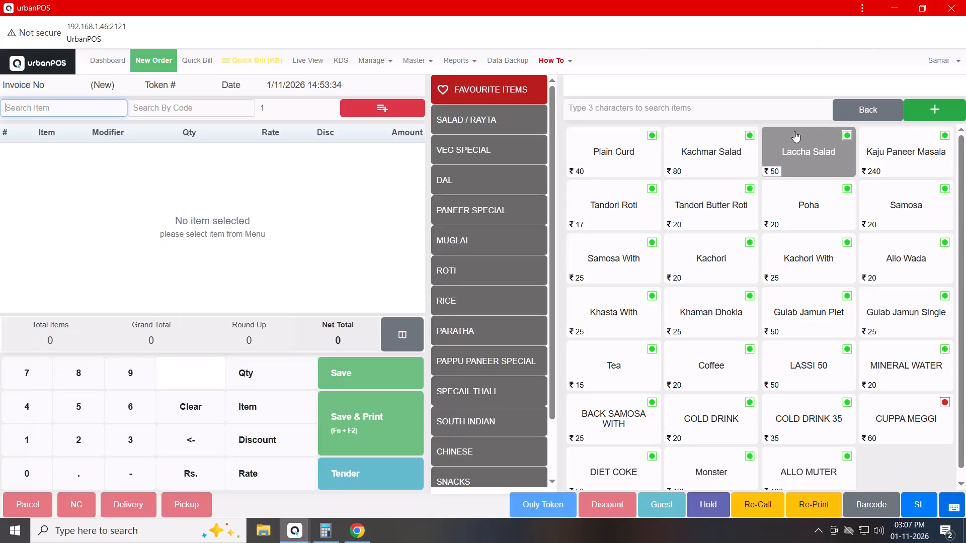
pyautogui.hotkey('alt', 'Tab')
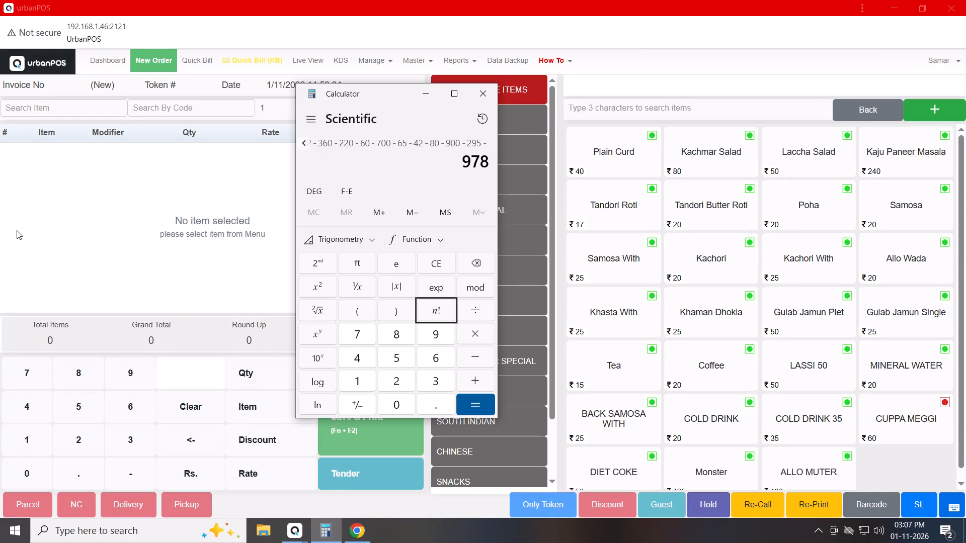
pyautogui.press('Escape')
pyautogui.write('21069')
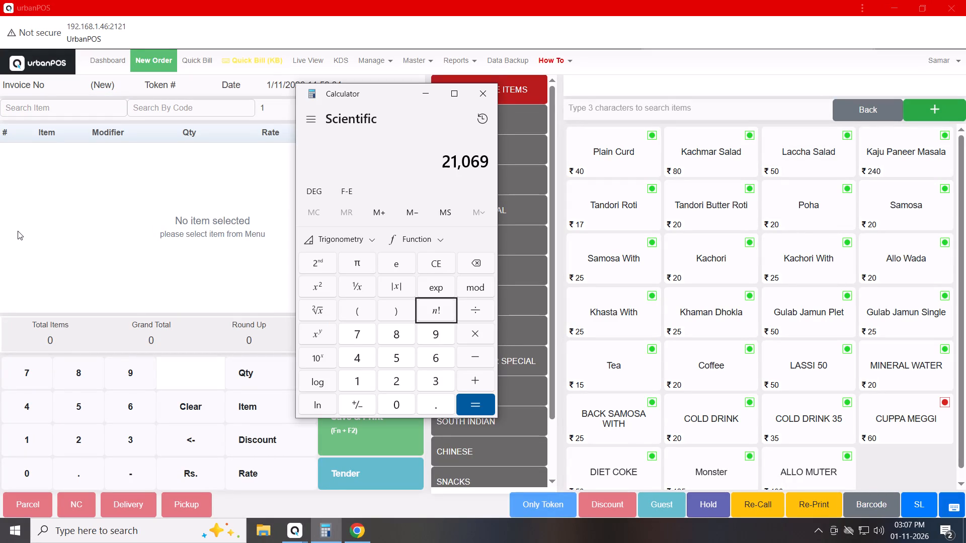
pyautogui.write('+++')
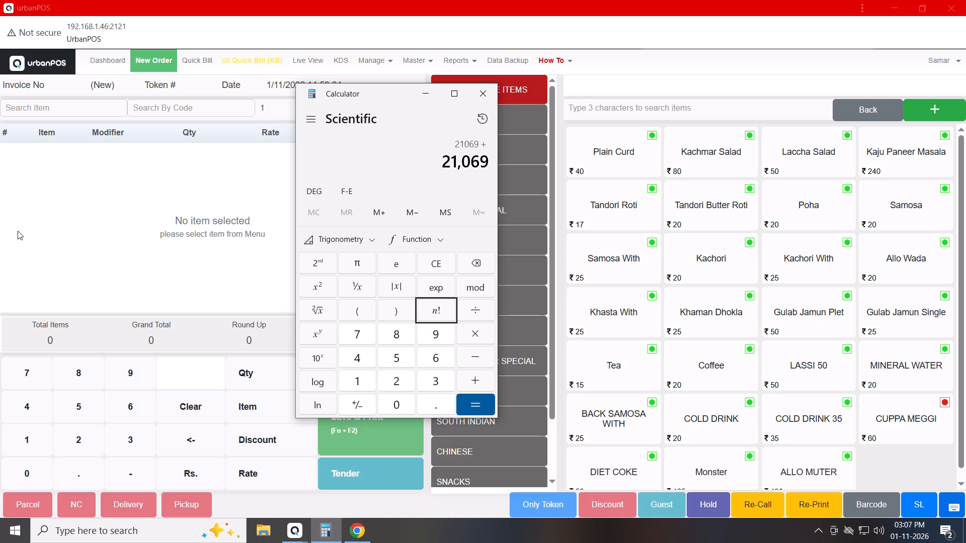
pyautogui.write('10000+---')
pyautogui.write('7500-')
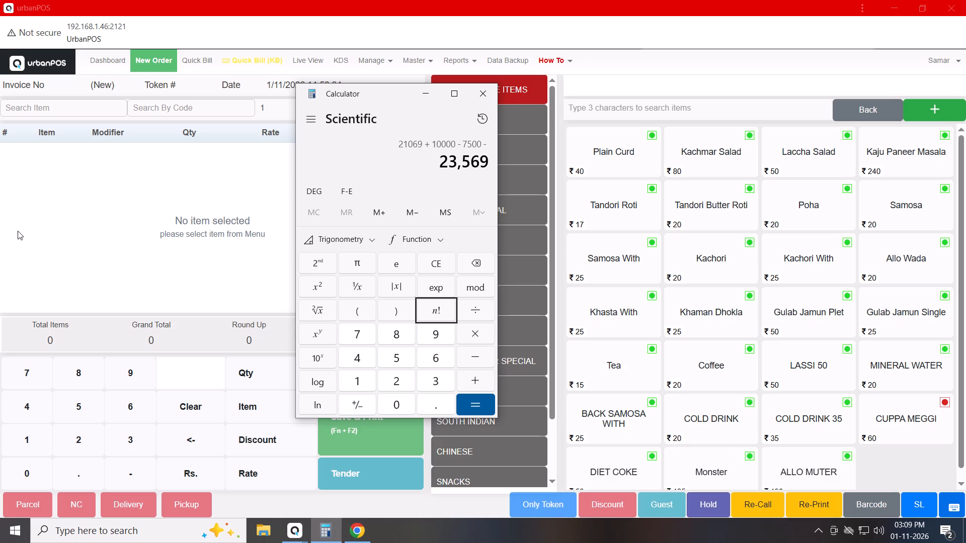
pyautogui.write('1000')
pyautogui.press('-')
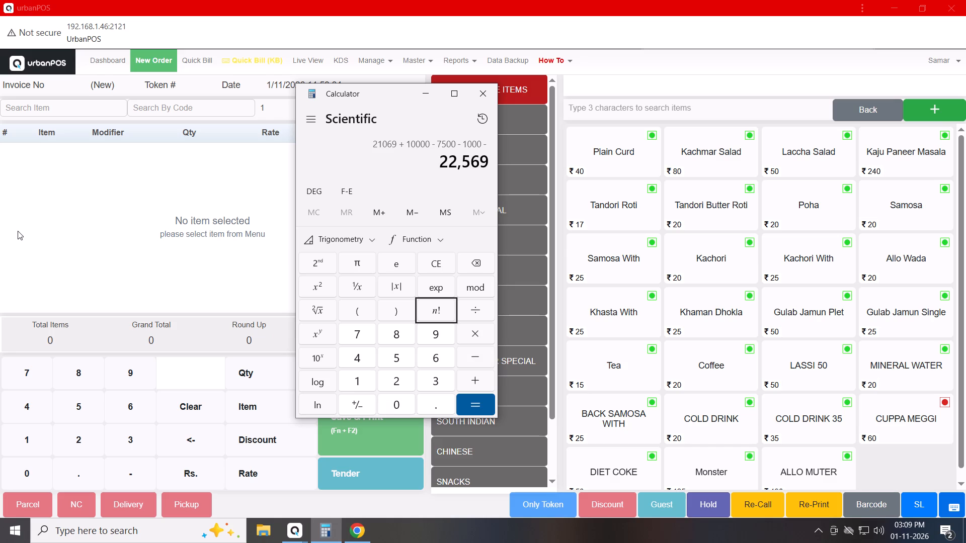
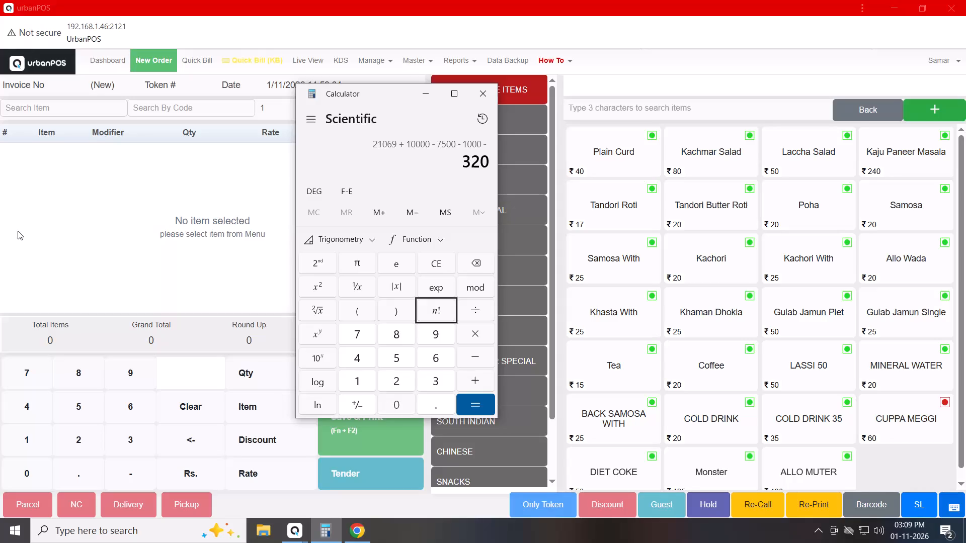
# Subtract the already entered 320 and a further 160 from the running balance, continuing the chain of deductions.
pyautogui.write('-160-')
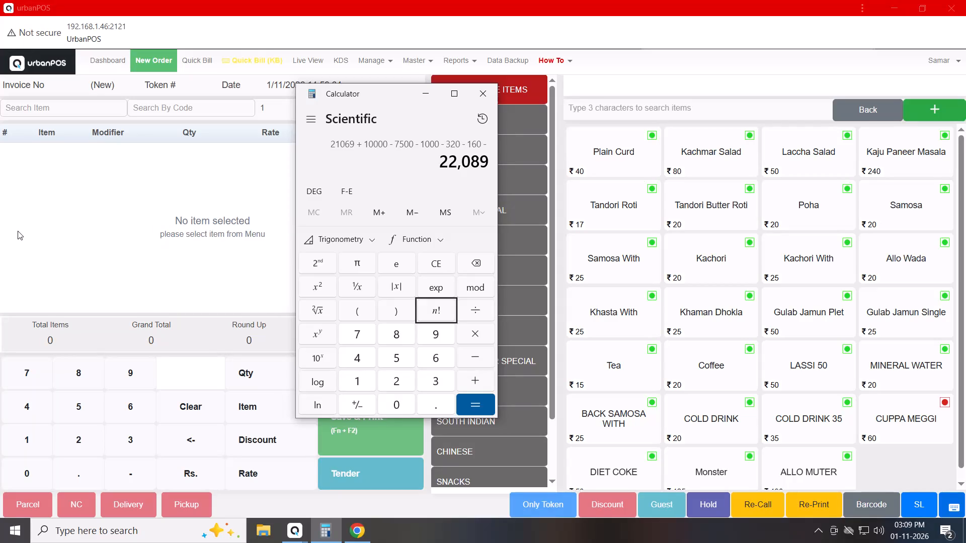
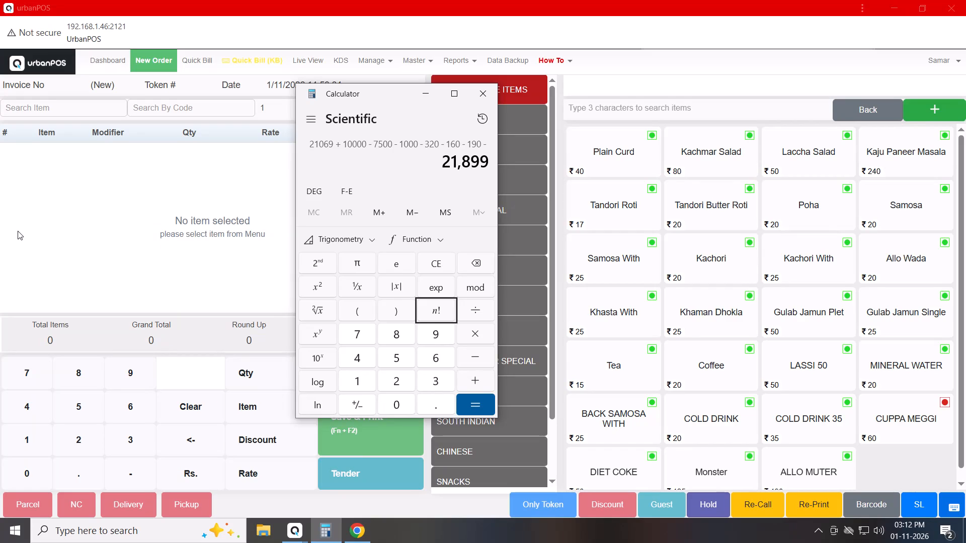
# Continue the chain of deductions by subtracting 1000, 130, 40, 20, 120 and 9857 from the running balance.
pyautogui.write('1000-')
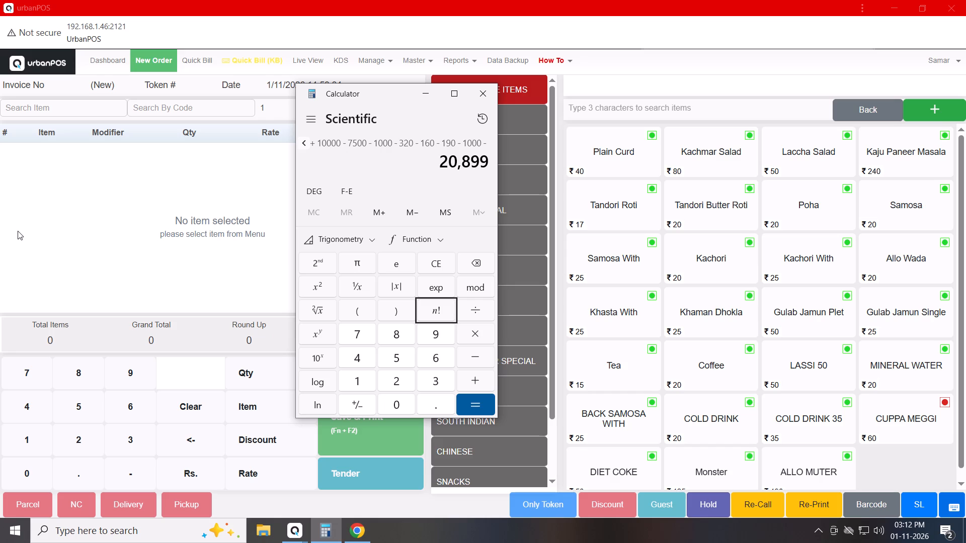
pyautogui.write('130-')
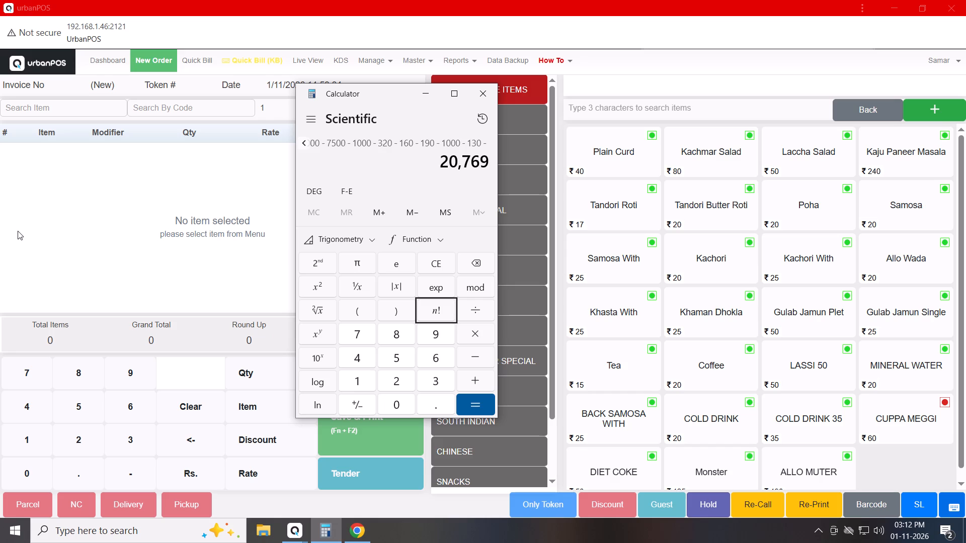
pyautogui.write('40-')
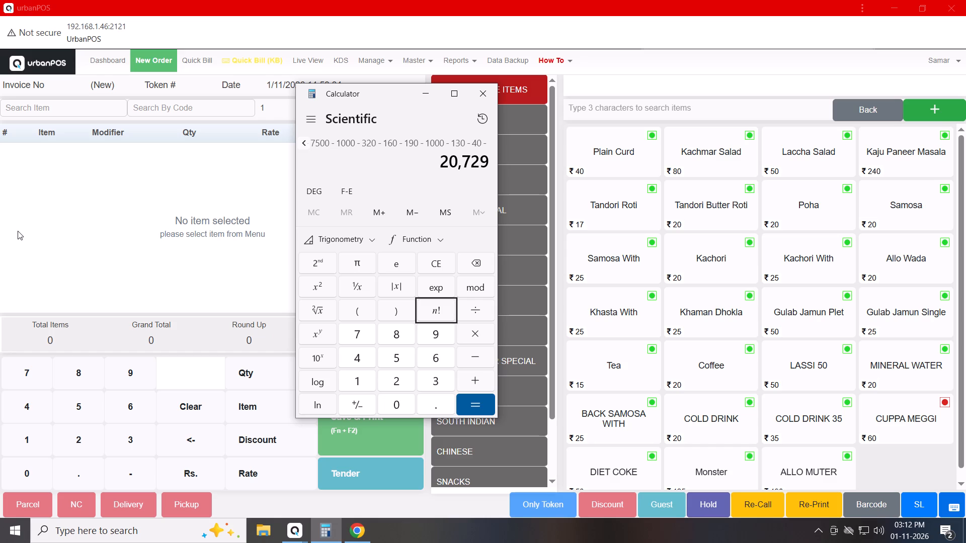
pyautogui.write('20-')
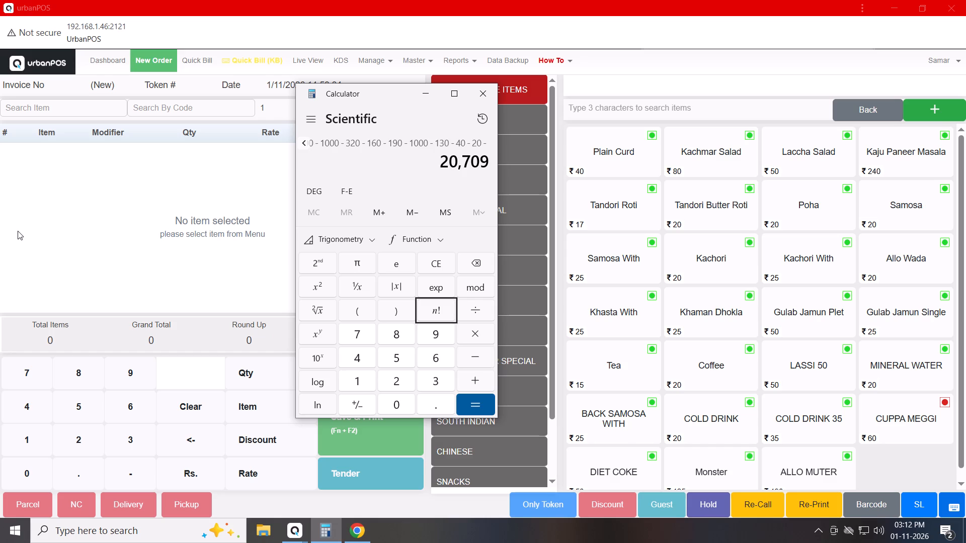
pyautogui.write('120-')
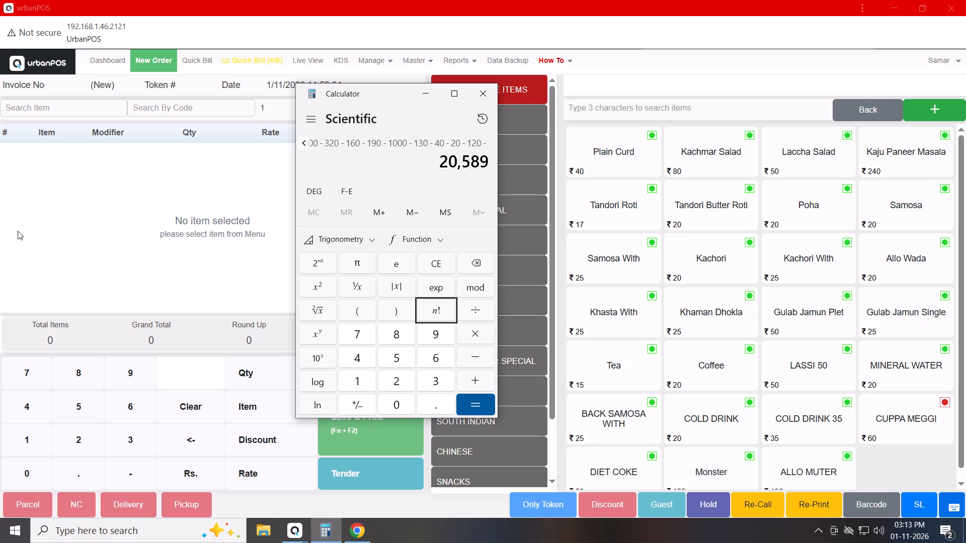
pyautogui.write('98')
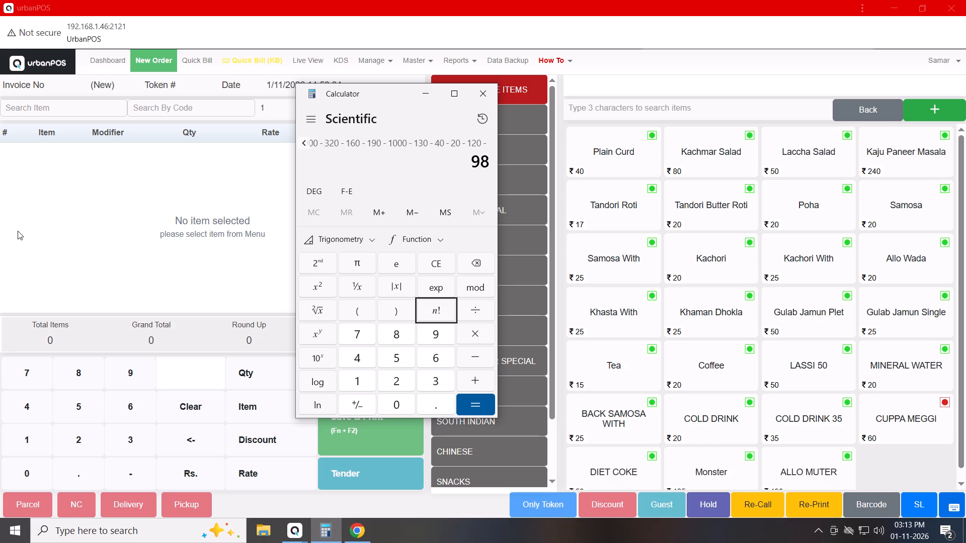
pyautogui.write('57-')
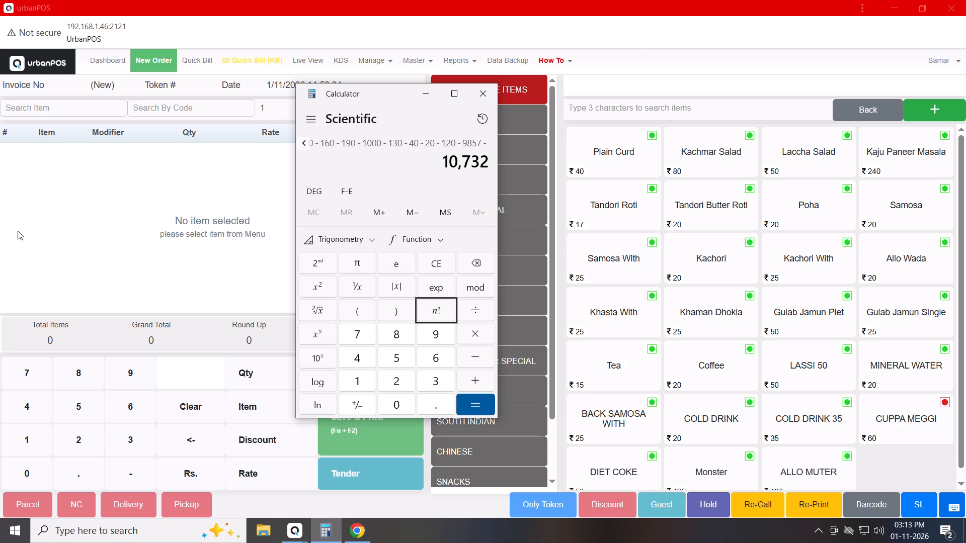
# Subtract 70, 150, 200, 320, 310, 150, 350, 550, 380, 1350 and 150 in order from the running balance.
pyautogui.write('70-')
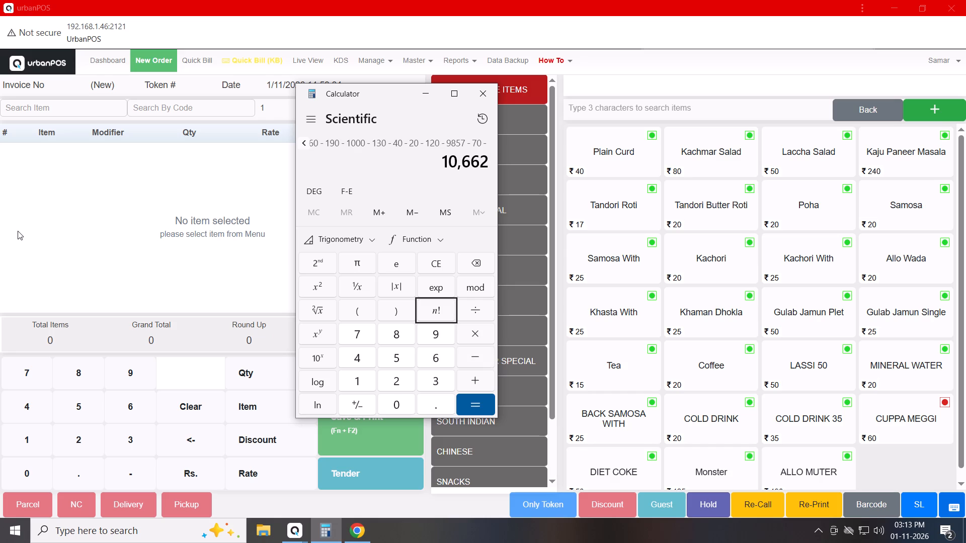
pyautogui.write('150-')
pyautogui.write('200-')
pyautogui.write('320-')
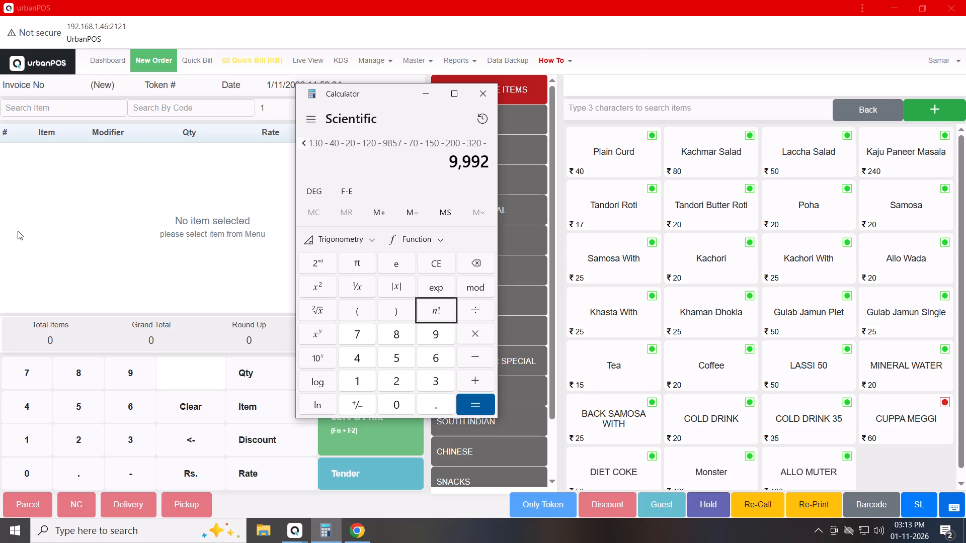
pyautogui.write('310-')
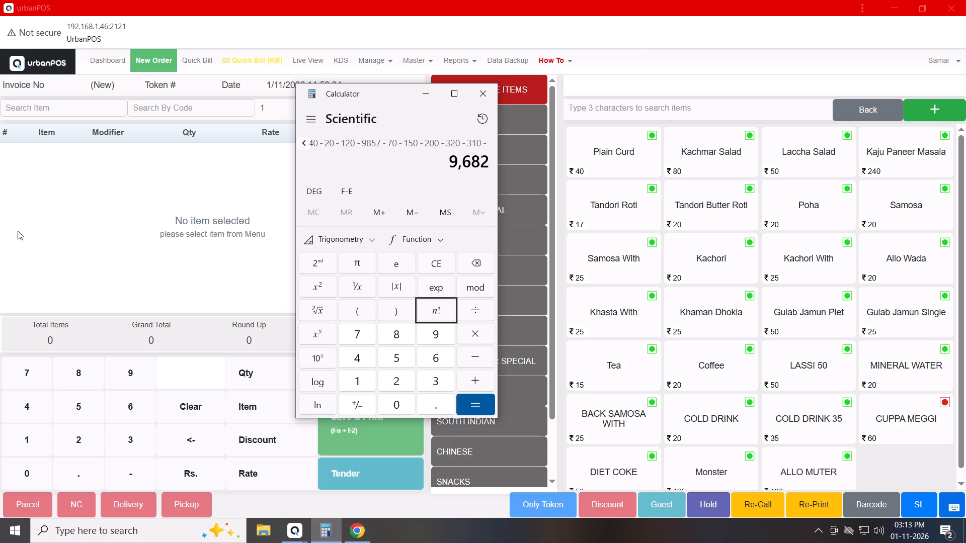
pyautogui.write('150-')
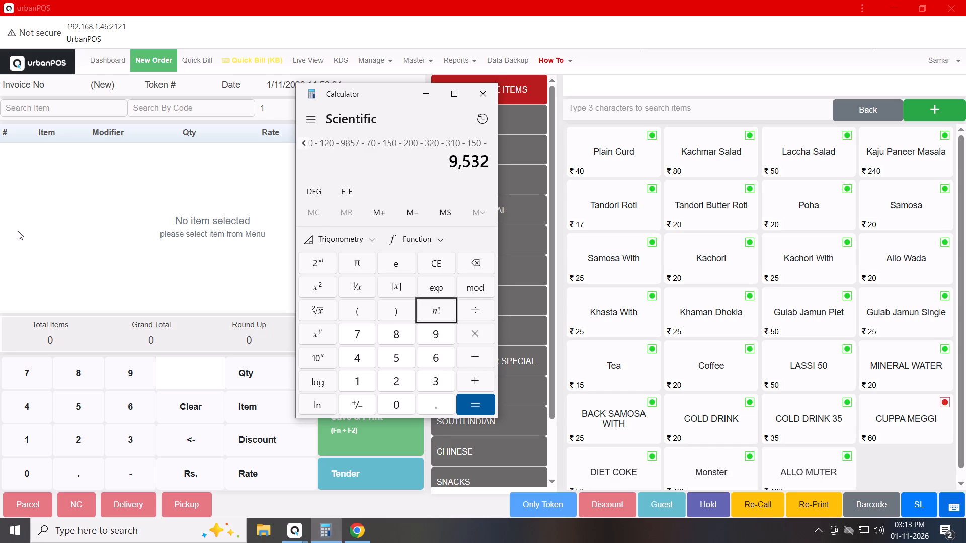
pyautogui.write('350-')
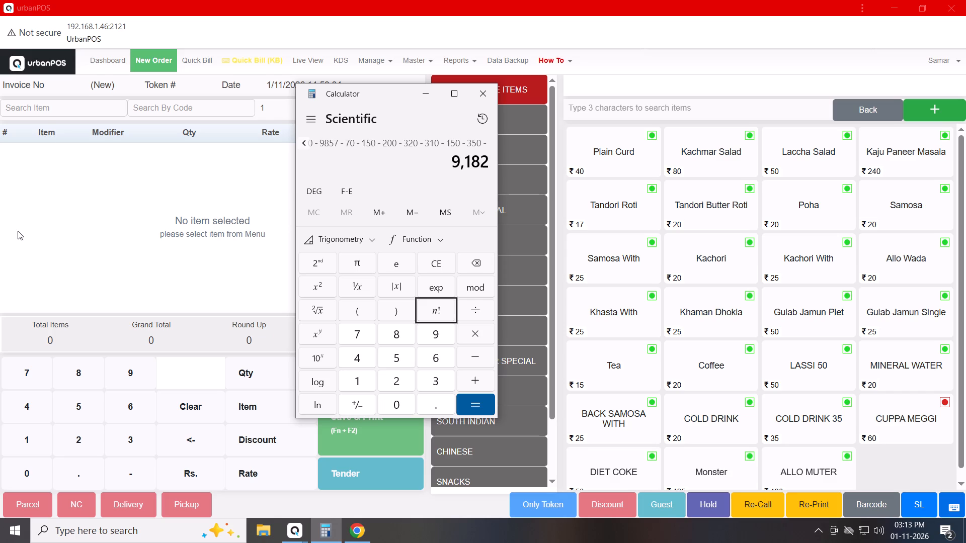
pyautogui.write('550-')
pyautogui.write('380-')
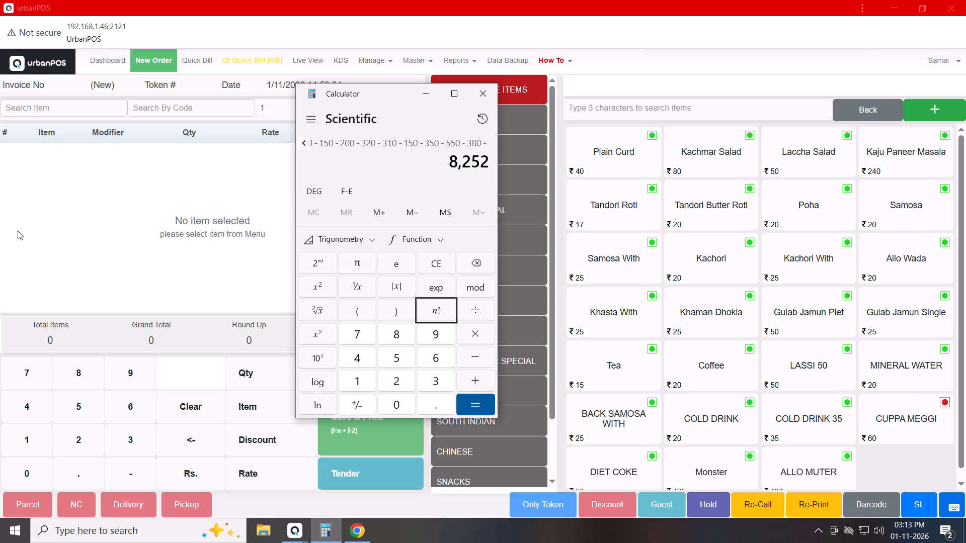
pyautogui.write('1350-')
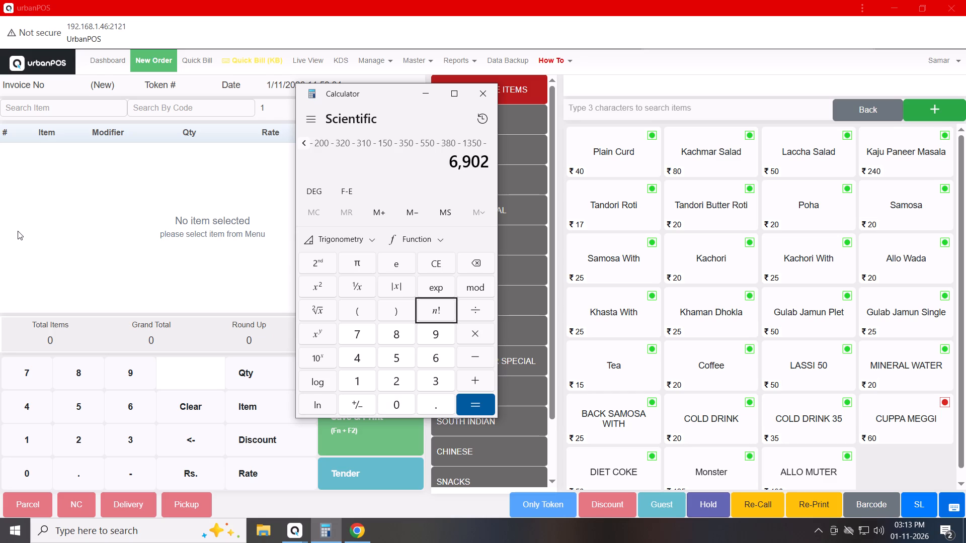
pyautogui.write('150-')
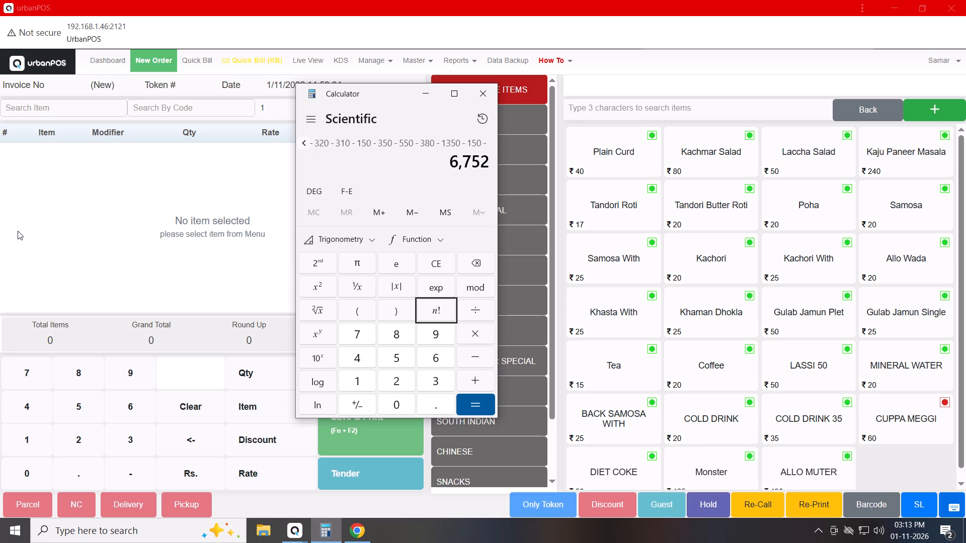
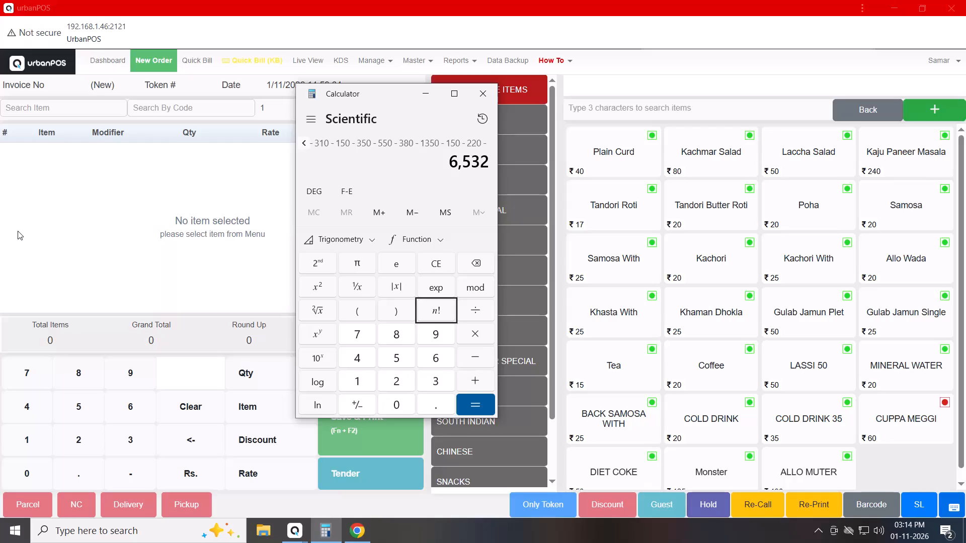
# Subtract 280, 280, 1472, 360, 220, 60, 700, 65, 42, 80, 900, 295 and 800 in order from the running balance.
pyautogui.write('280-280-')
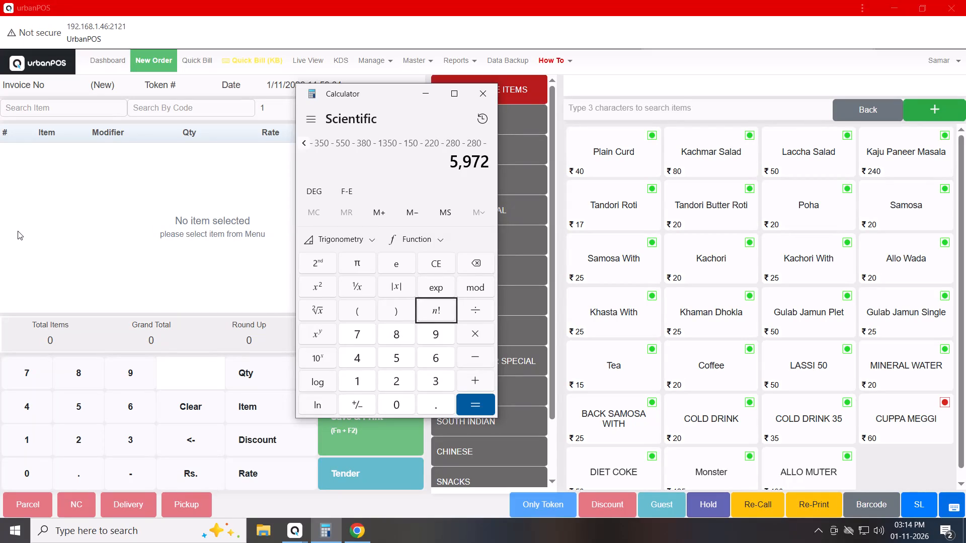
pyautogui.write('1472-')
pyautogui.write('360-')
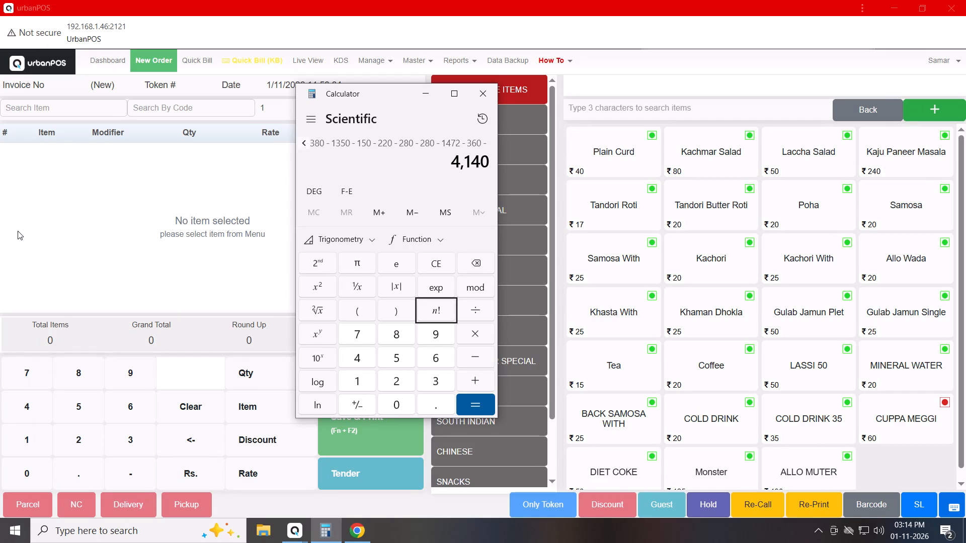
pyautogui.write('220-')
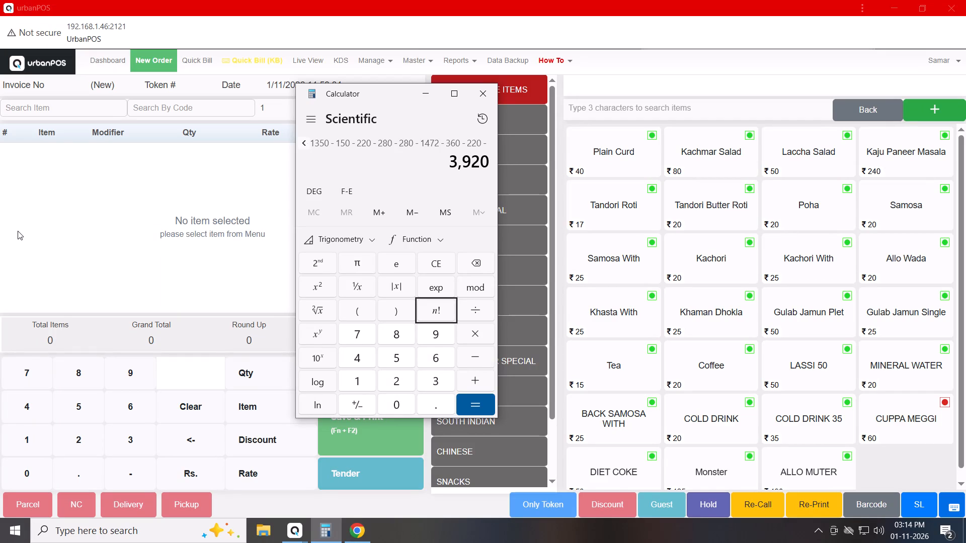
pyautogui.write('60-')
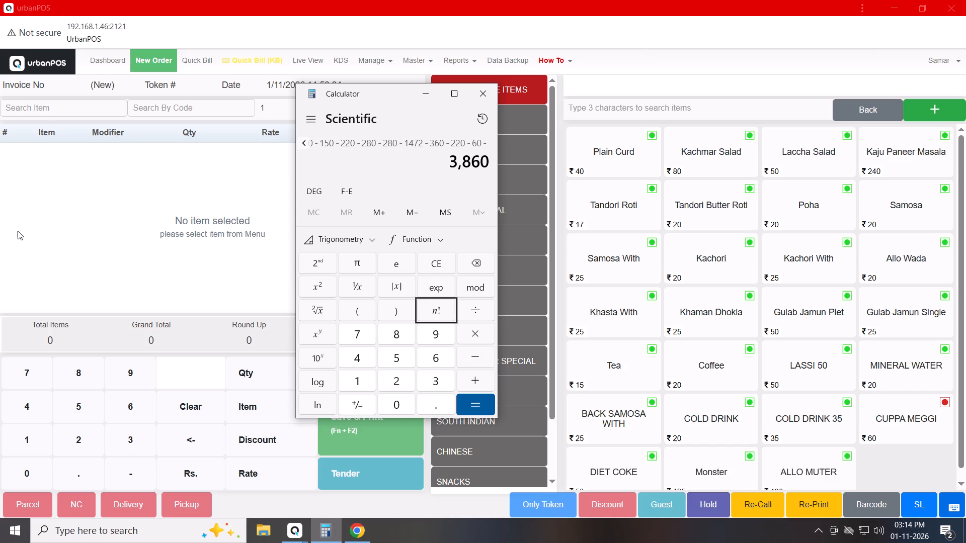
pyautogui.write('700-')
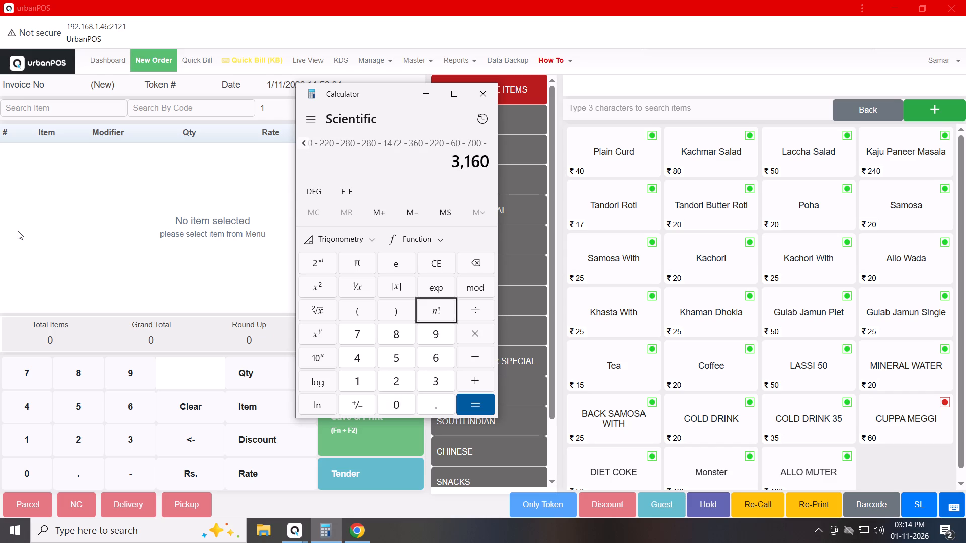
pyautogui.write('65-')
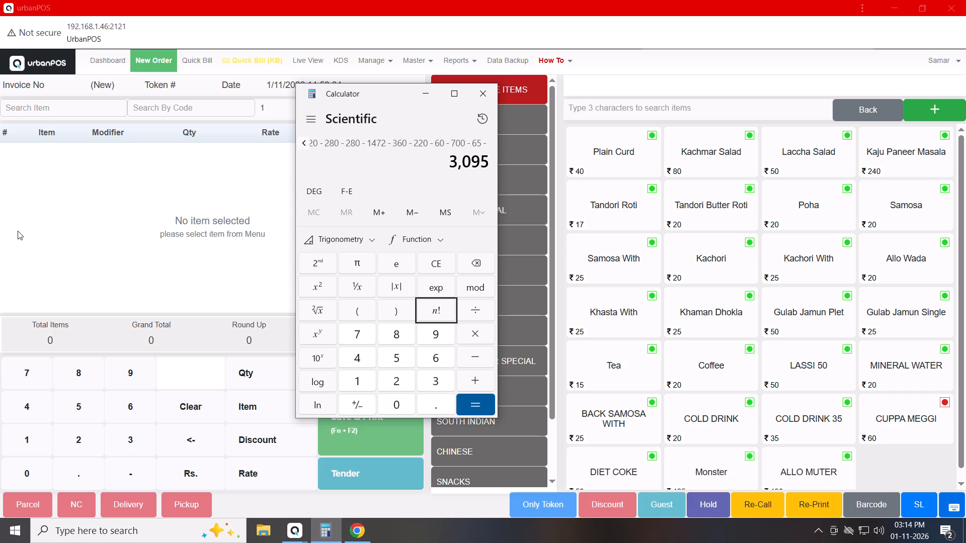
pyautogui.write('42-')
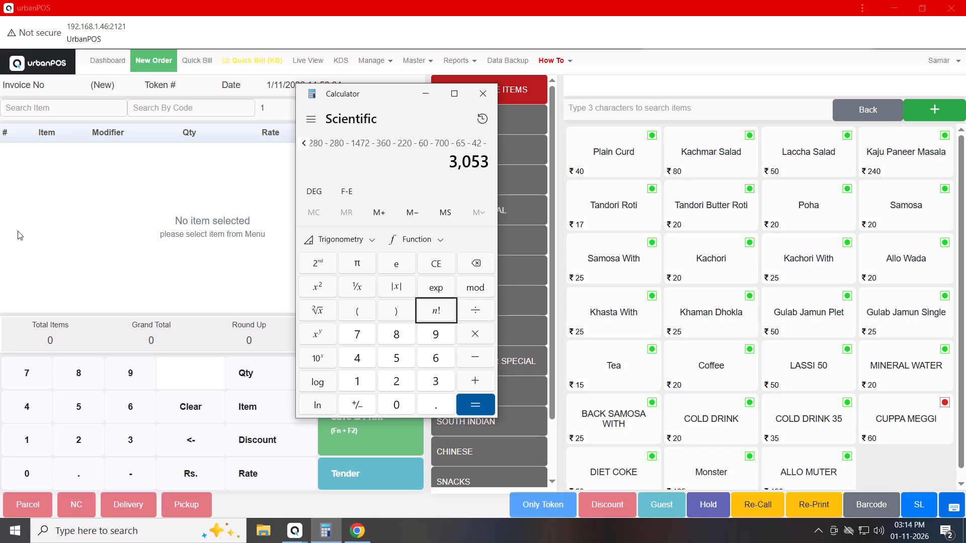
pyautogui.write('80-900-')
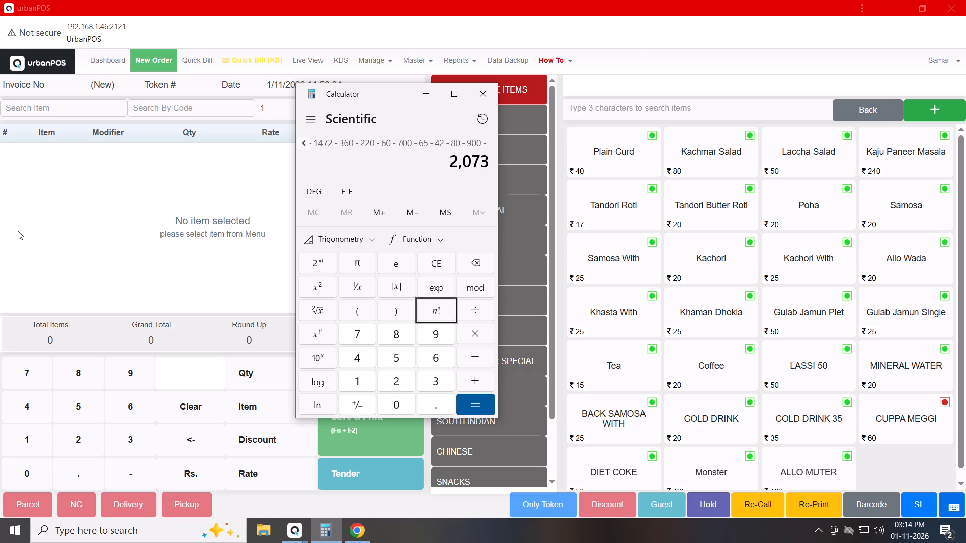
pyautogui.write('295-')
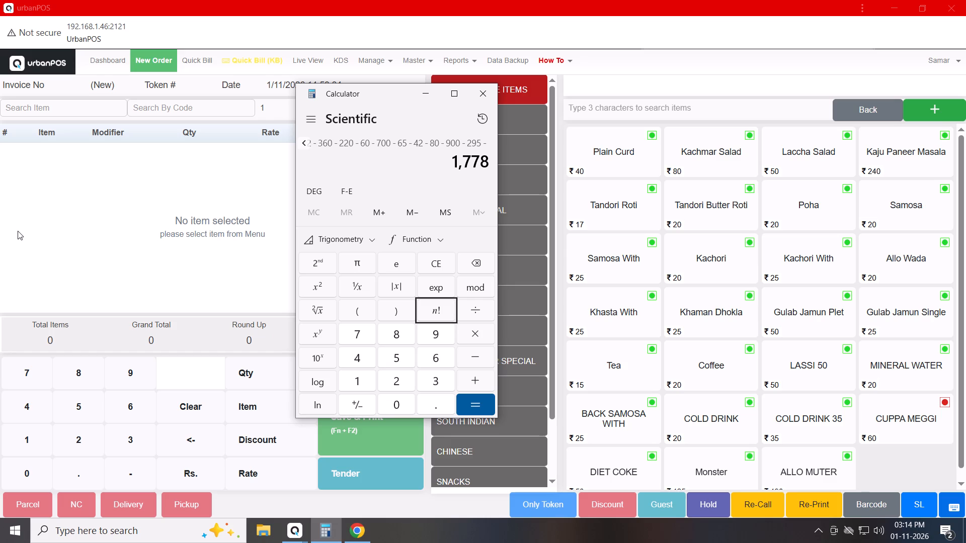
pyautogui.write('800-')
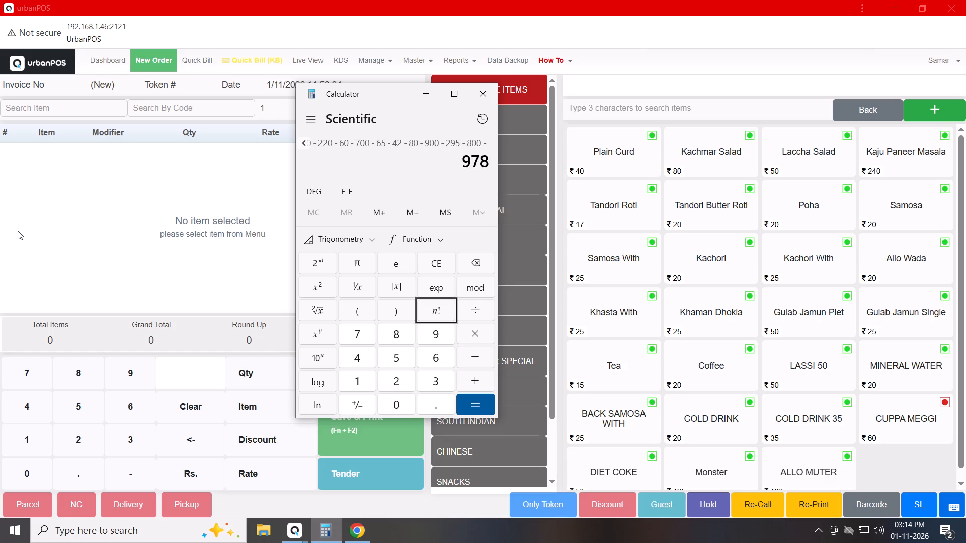
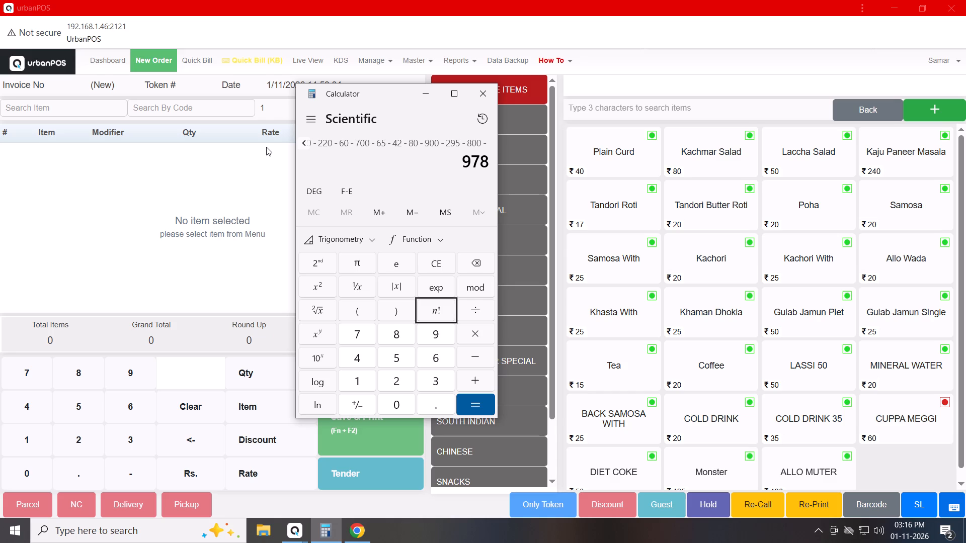
# Switch from the calculator to the new order screen in urbanPOS.
pyautogui.click(112, 201)
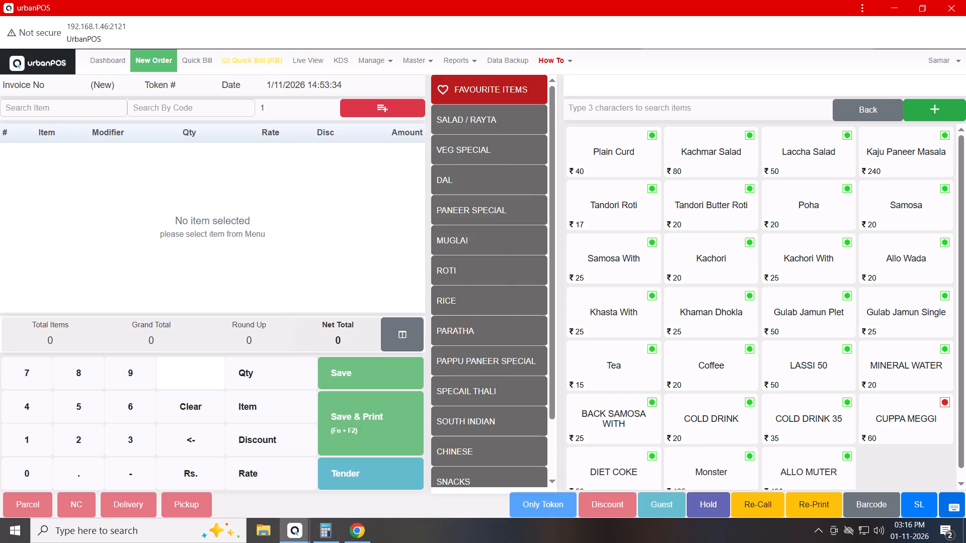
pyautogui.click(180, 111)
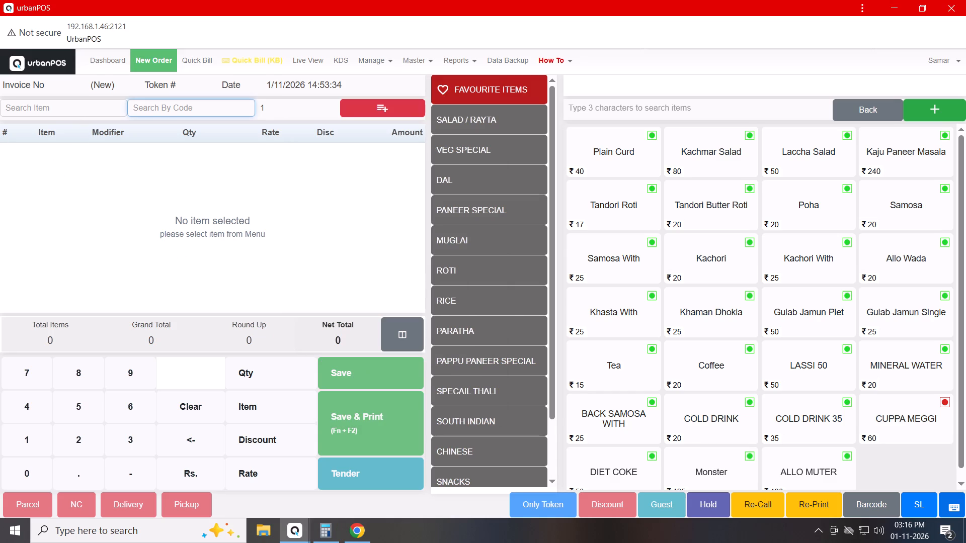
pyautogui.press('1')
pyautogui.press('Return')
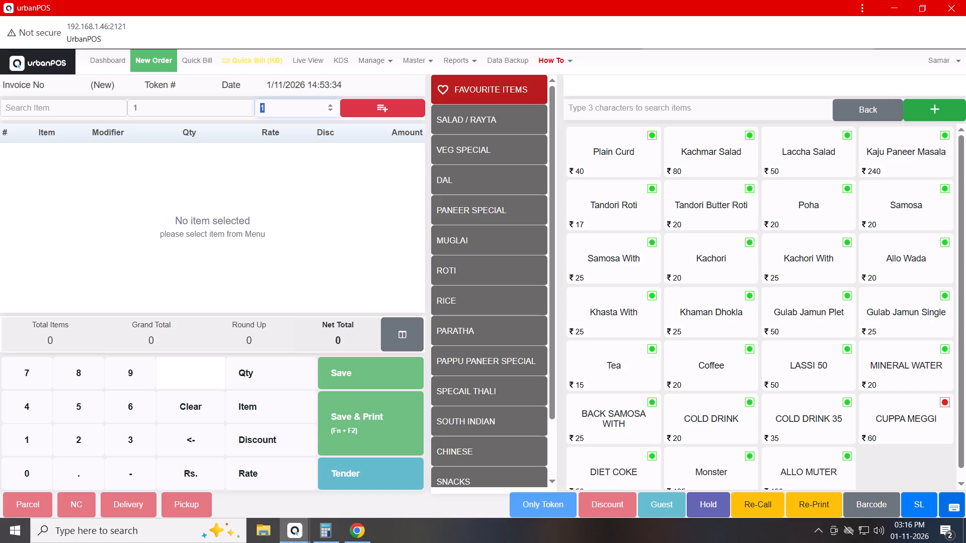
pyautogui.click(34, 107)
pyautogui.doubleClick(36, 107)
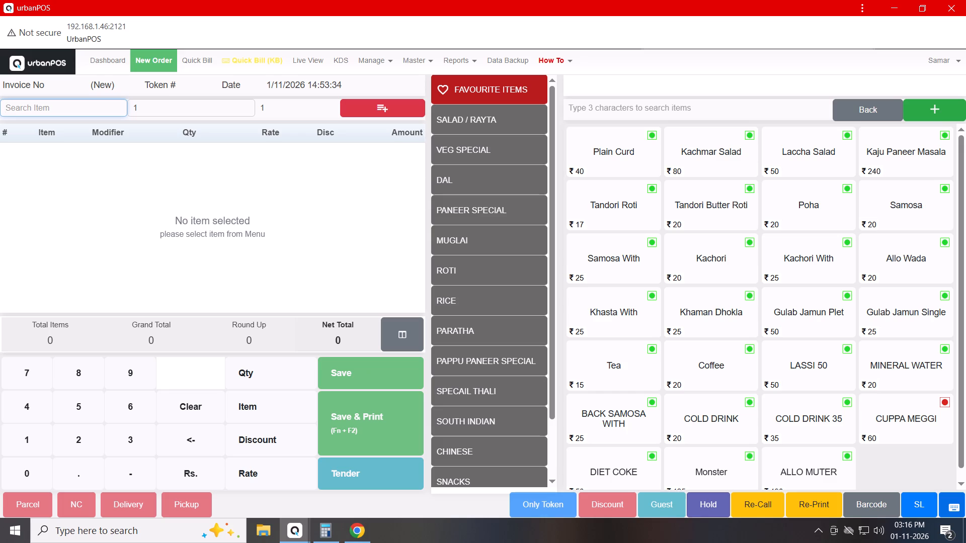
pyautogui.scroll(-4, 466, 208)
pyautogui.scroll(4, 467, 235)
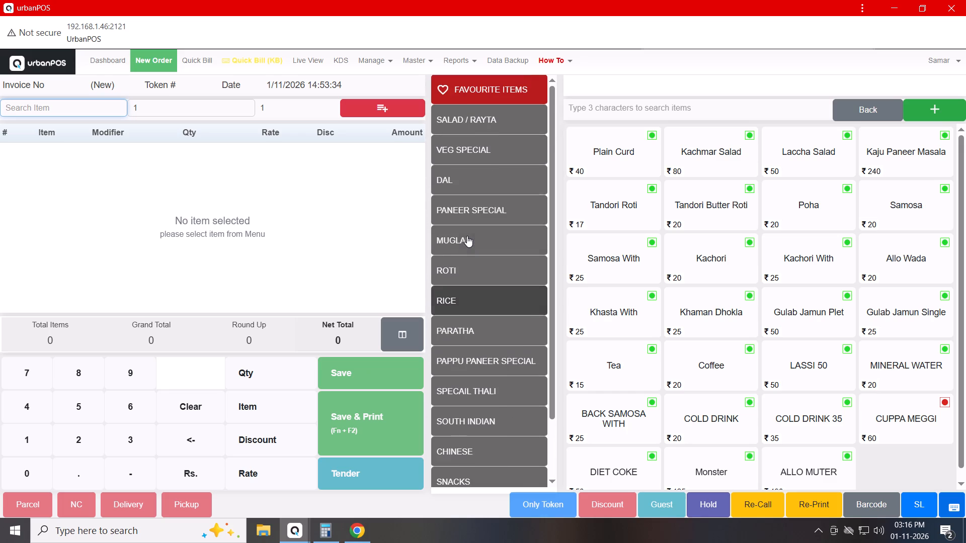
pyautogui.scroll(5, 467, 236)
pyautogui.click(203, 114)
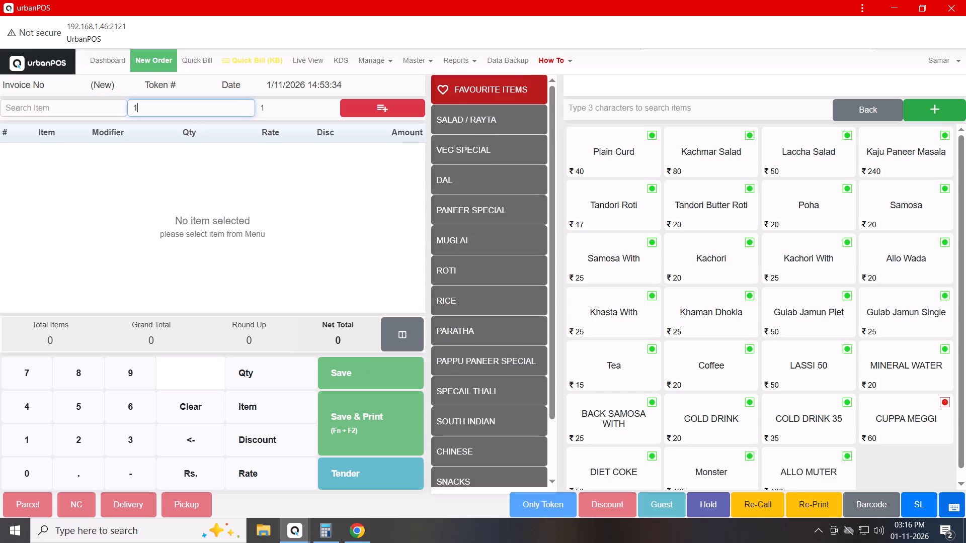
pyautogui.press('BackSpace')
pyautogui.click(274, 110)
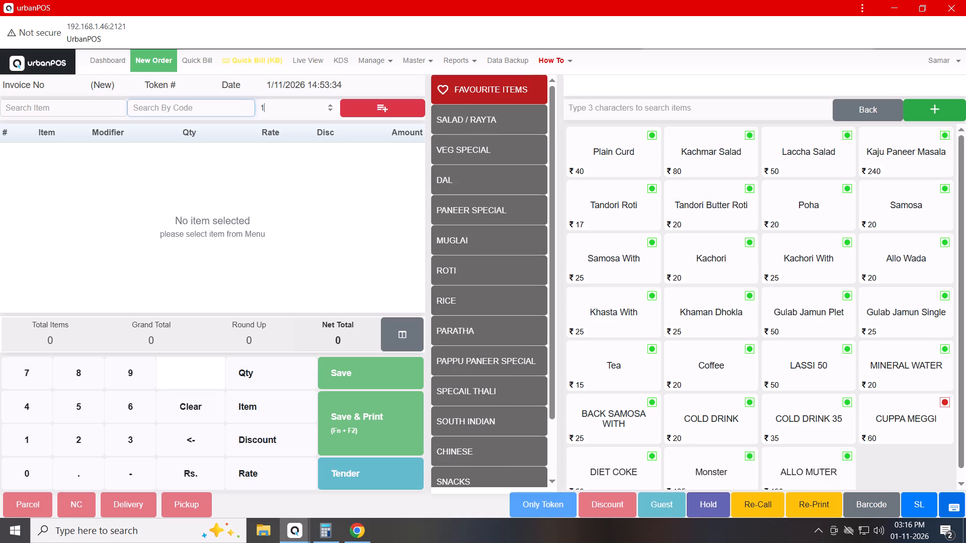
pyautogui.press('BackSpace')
# Add Poha with quantity 2 to the new order, then save and print the bill.
pyautogui.click(40, 112)
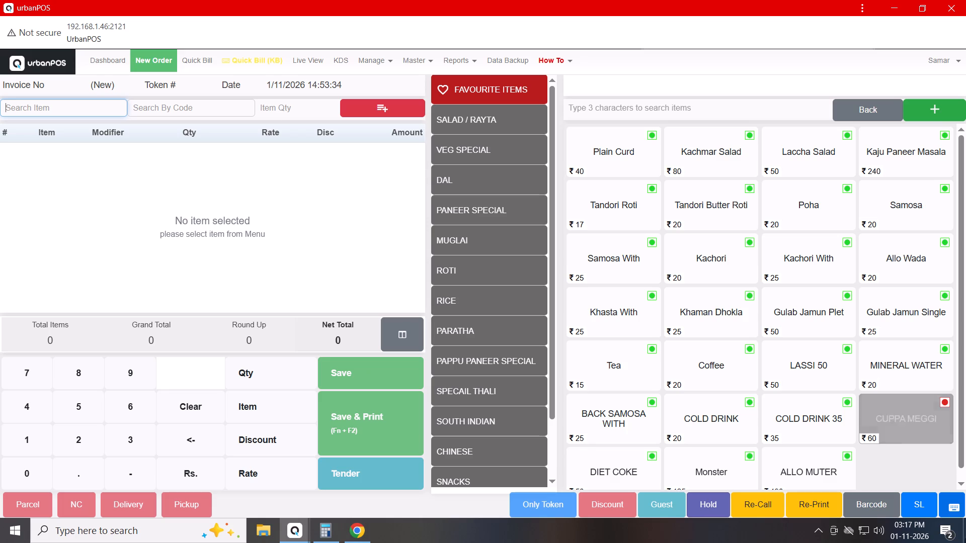
pyautogui.scroll(-1, 779, 354)
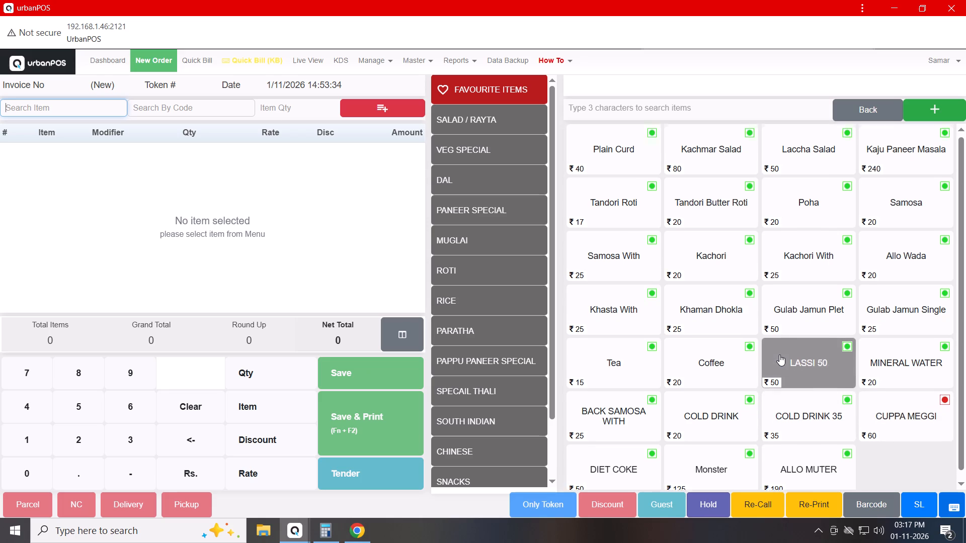
pyautogui.scroll(-2, 779, 354)
pyautogui.scroll(2, 784, 366)
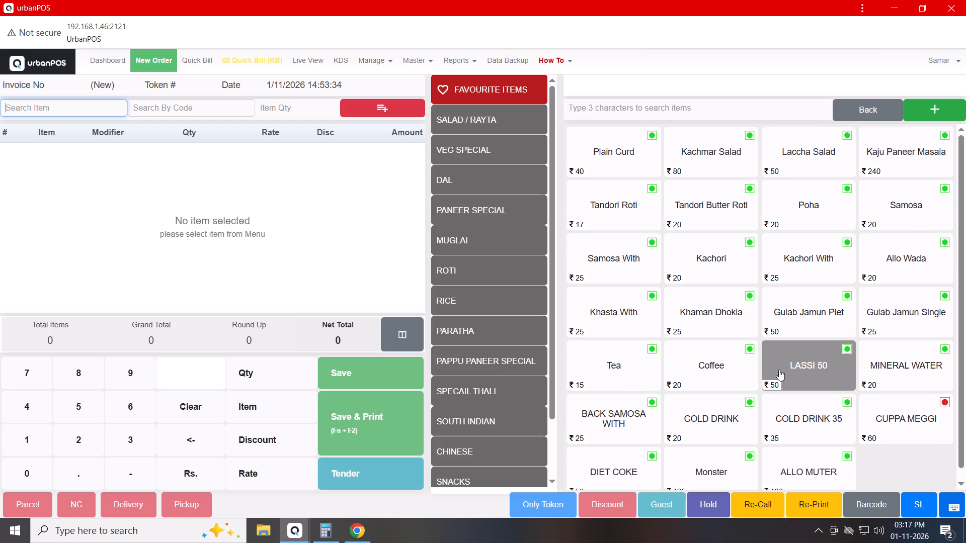
pyautogui.scroll(-2, 778, 371)
pyautogui.scroll(3, 775, 388)
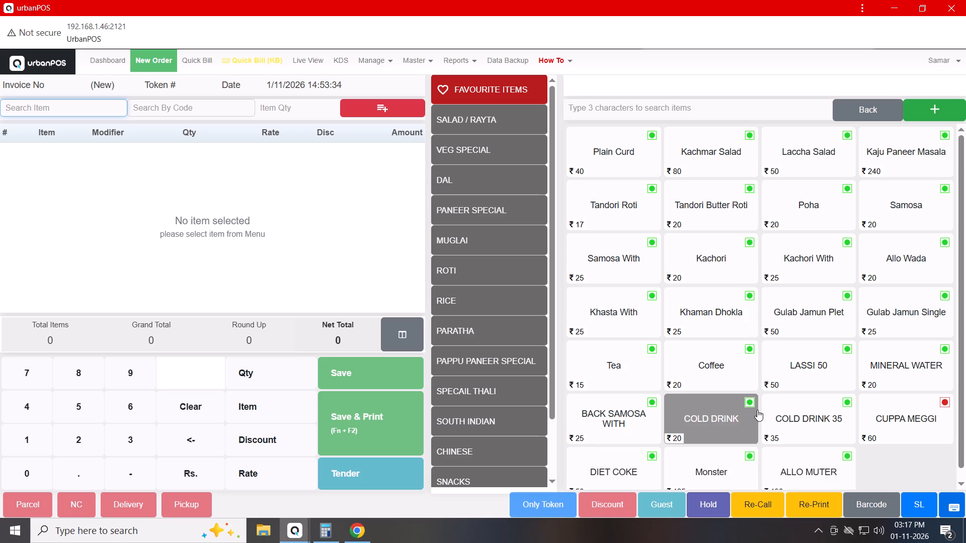
pyautogui.write('POHA')
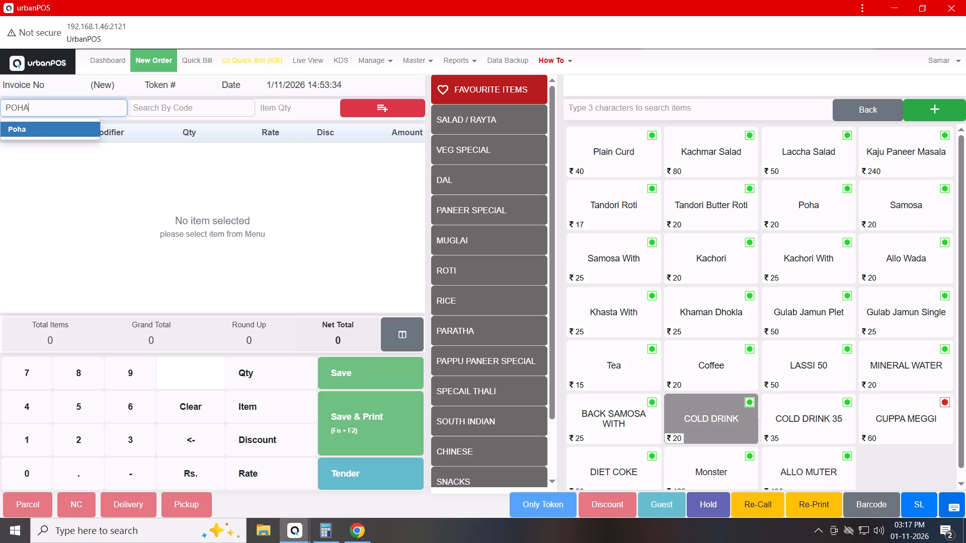
pyautogui.press('Down')
pyautogui.press('Return')
pyautogui.press('2')
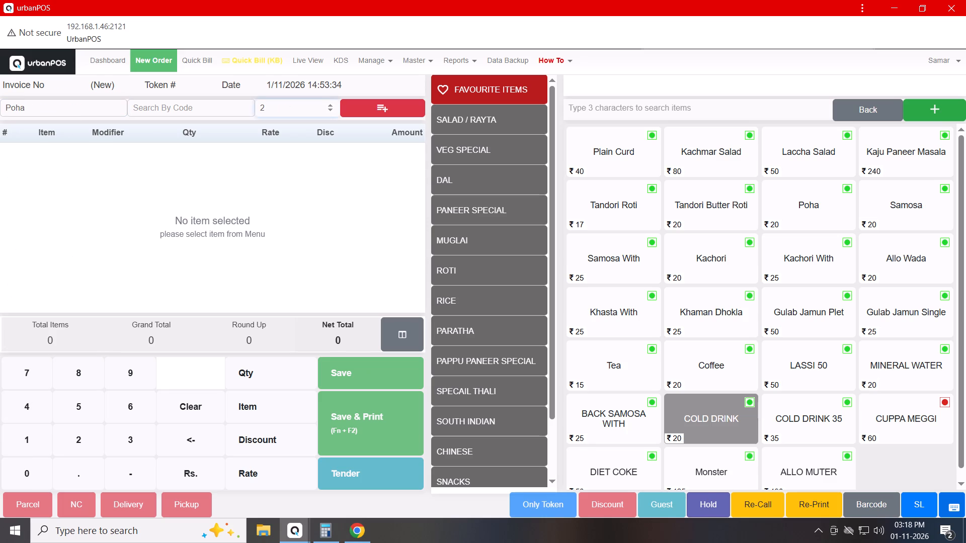
pyautogui.press('Return')
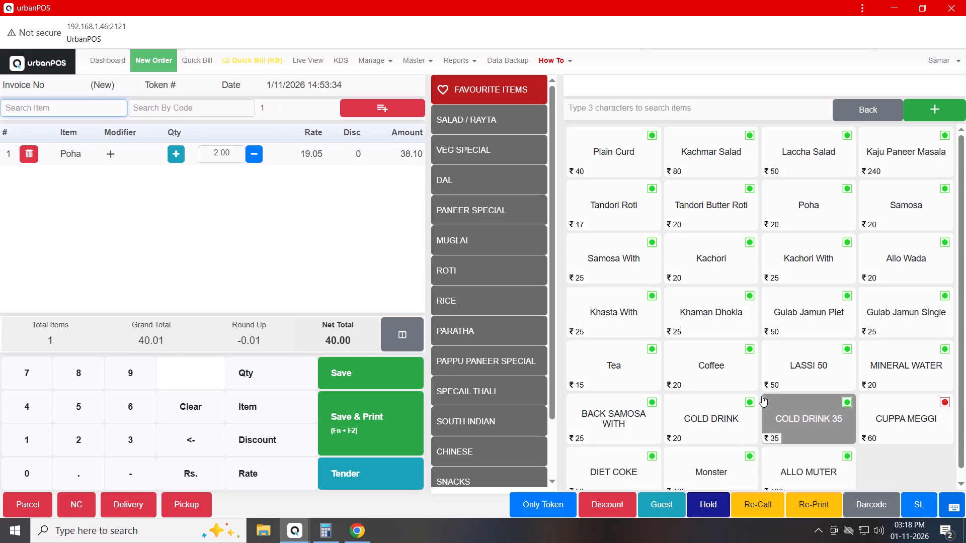
pyautogui.scroll(-1, 383, 200)
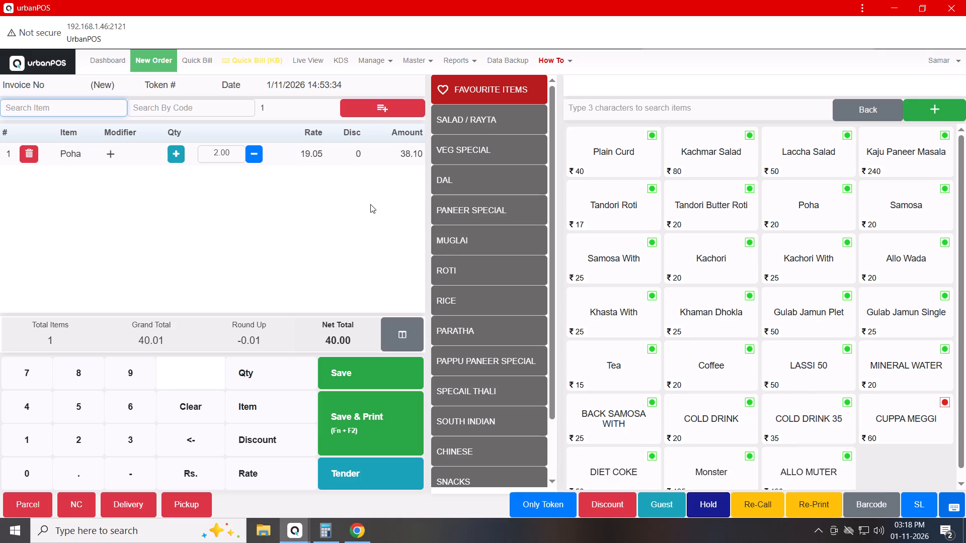
pyautogui.scroll(-1, 367, 205)
pyautogui.press('F2')
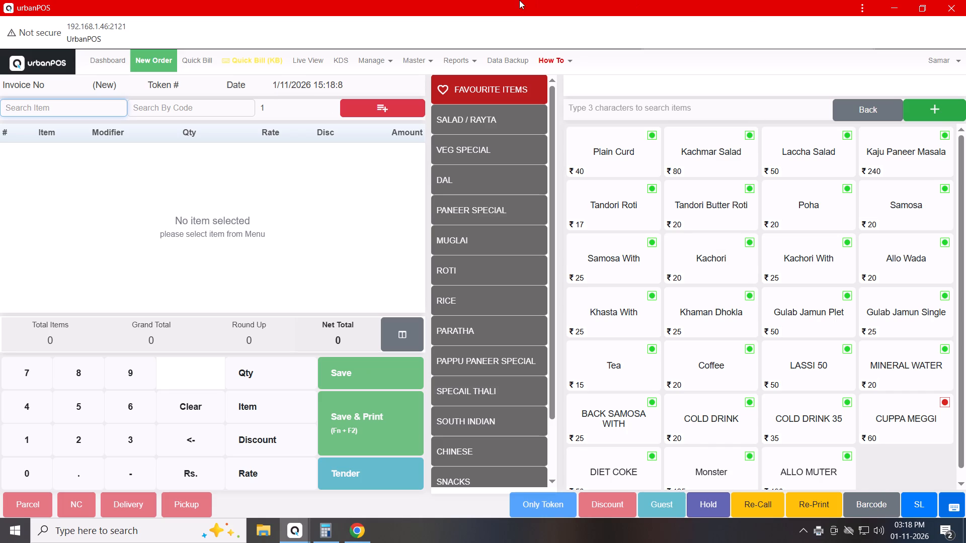
# Add Tea with quantity 3 to a new order, then save and print the bill.
pyautogui.scroll(-1, 372, 151)
pyautogui.scroll(2, 372, 150)
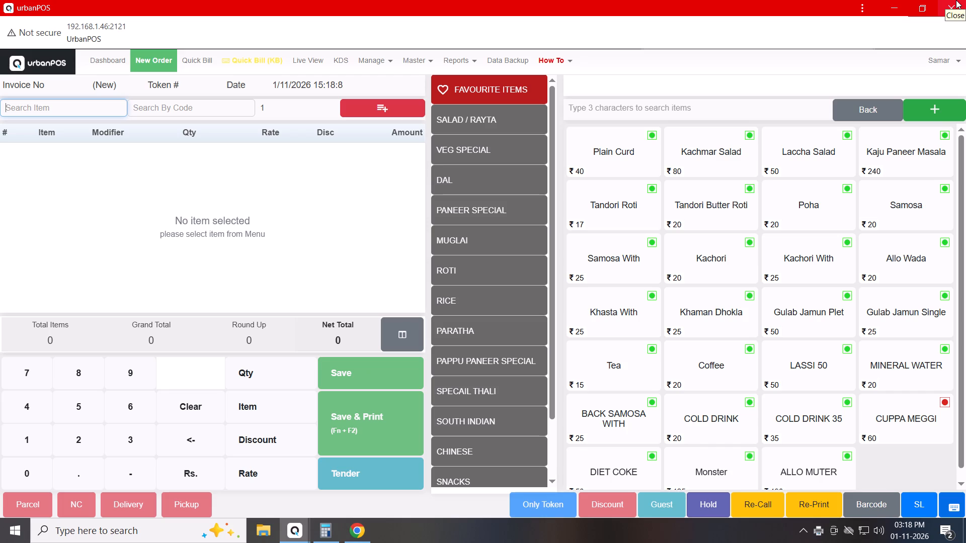
pyautogui.write('TEA')
pyautogui.press('Down')
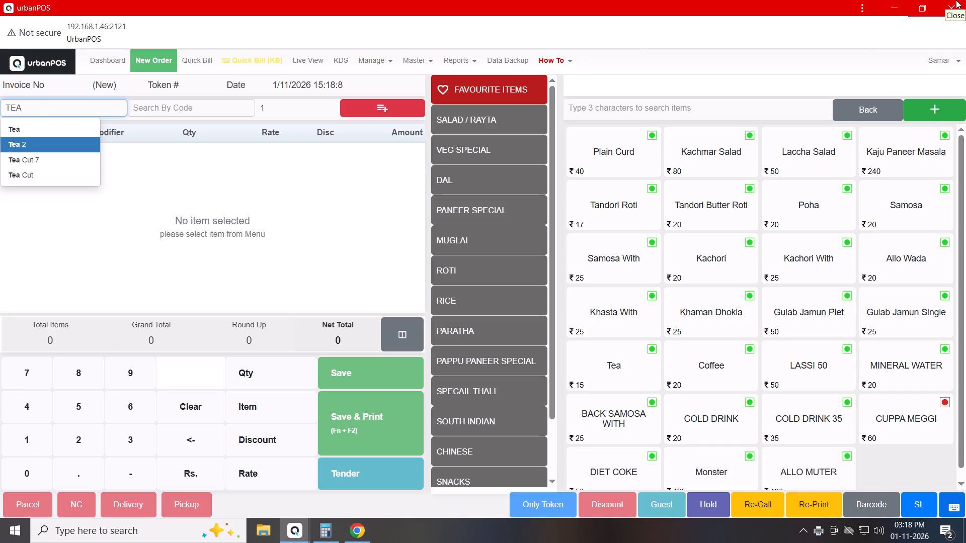
pyautogui.press('Up')
pyautogui.press('Return')
pyautogui.press('3')
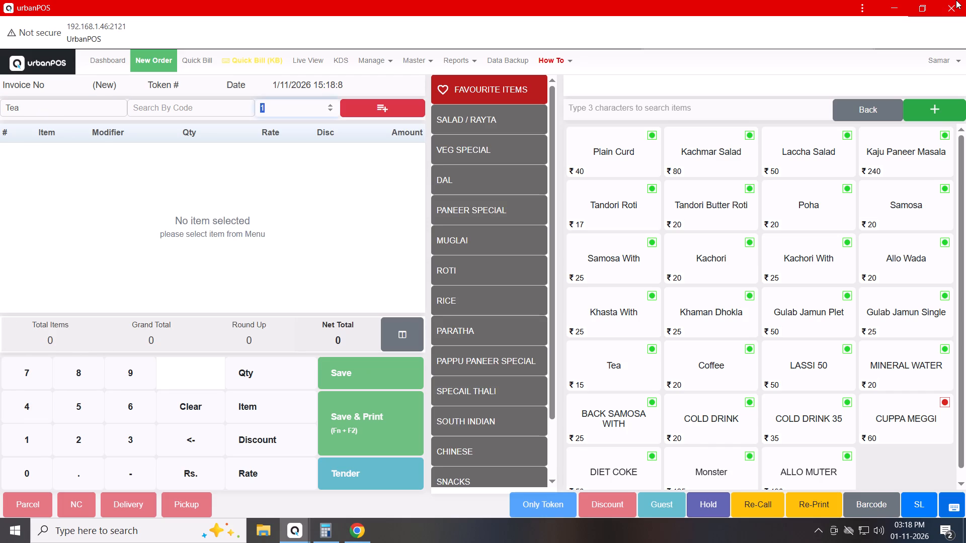
pyautogui.press('Return')
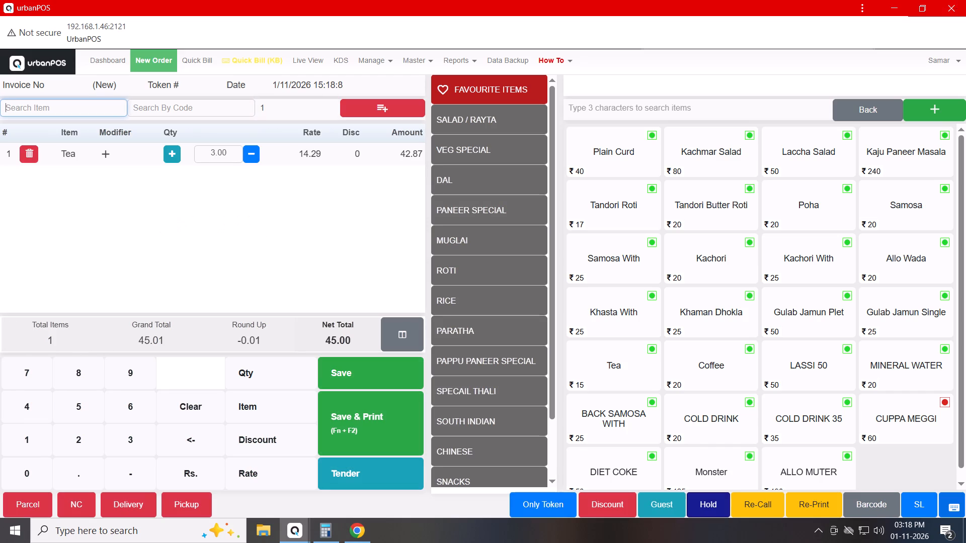
pyautogui.press('F2')
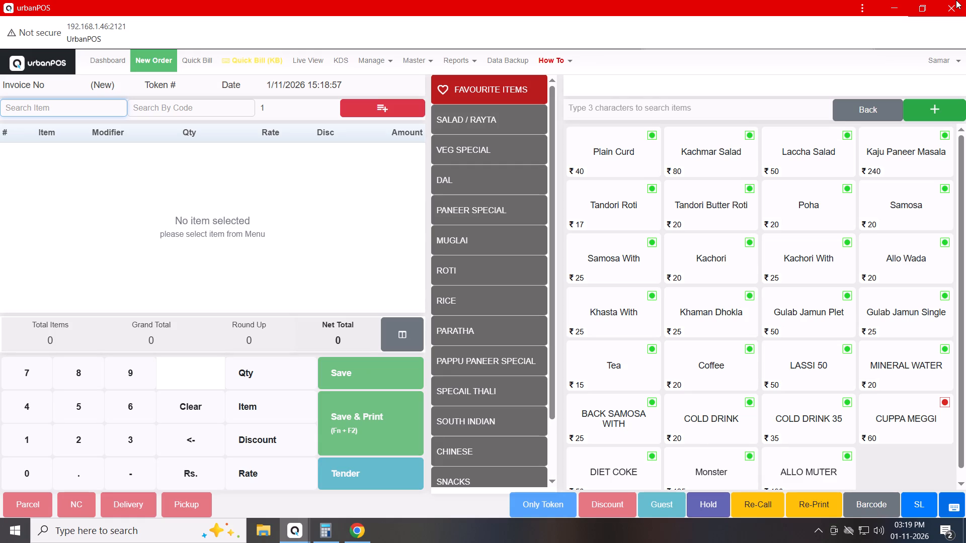
# Find the item 50;50 by searching 50, add it with quantity 2, and save and print the bill.
pyautogui.write('50')
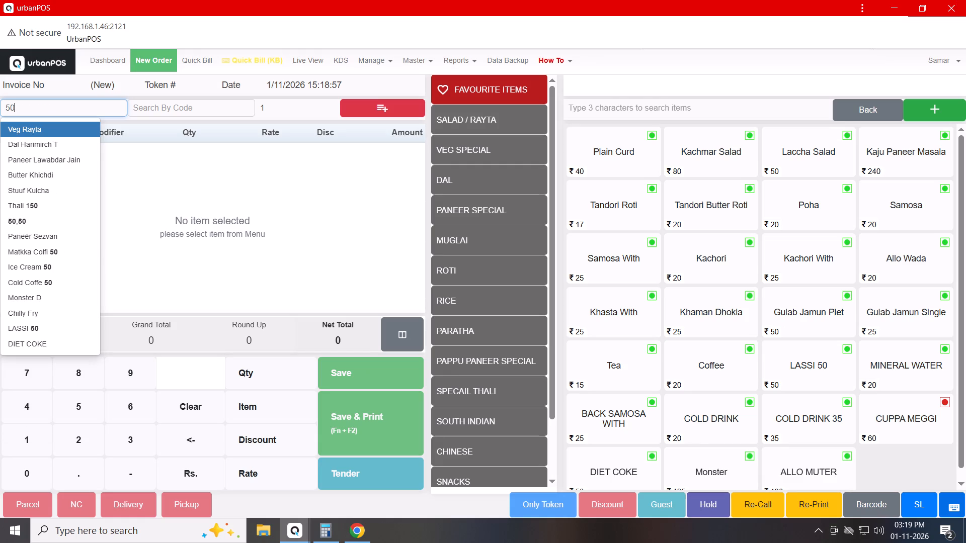
pyautogui.press('Down')
pyautogui.press('Down')
pyautogui.press('Down')
pyautogui.press('Down')
pyautogui.press('Down')
pyautogui.press('Down')
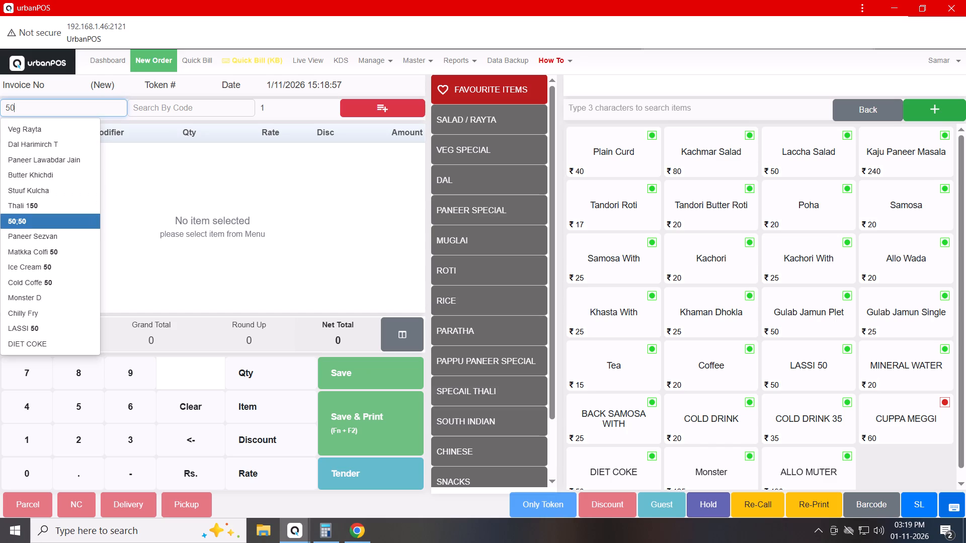
pyautogui.press('Return')
pyautogui.press('2')
pyautogui.press('Return')
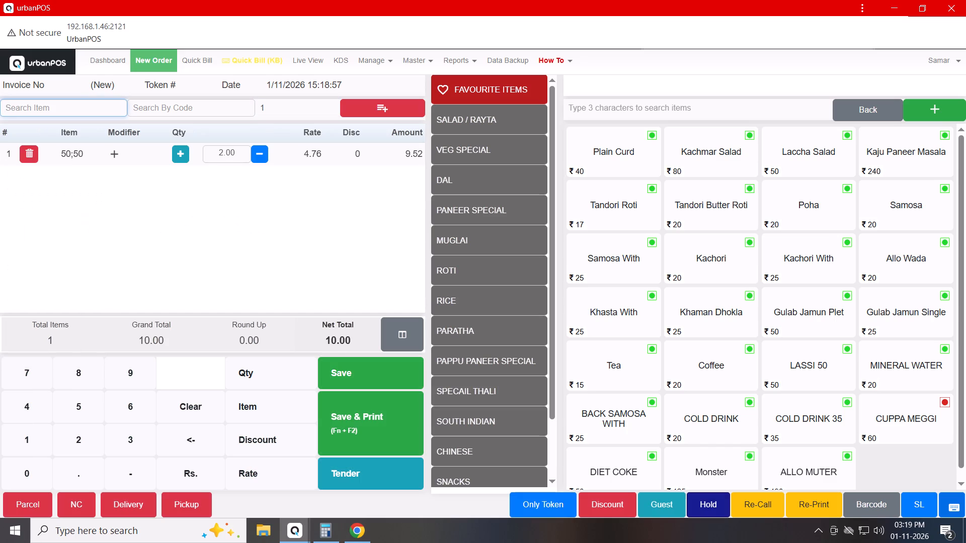
pyautogui.press('F2')
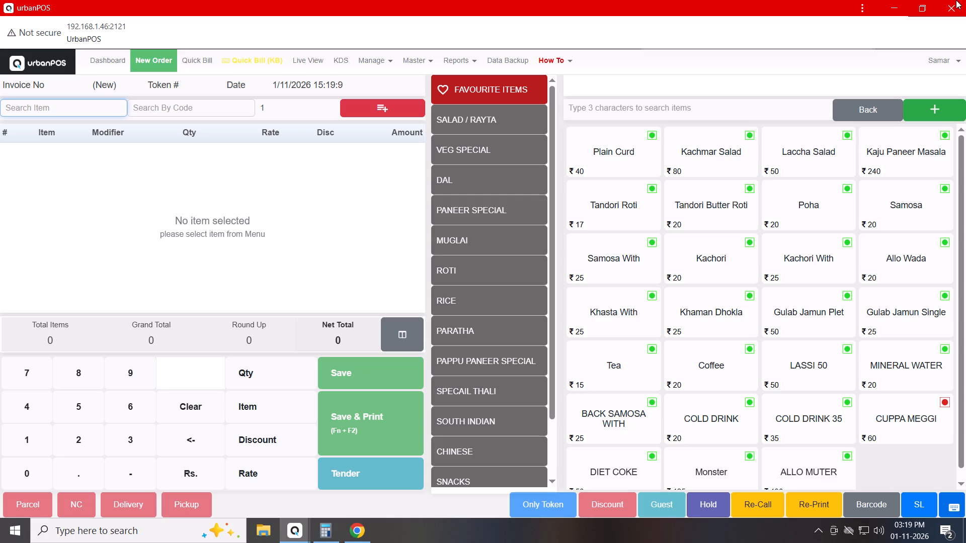
# Add one Poha and one Kachori to a new order.
pyautogui.write('POHA')
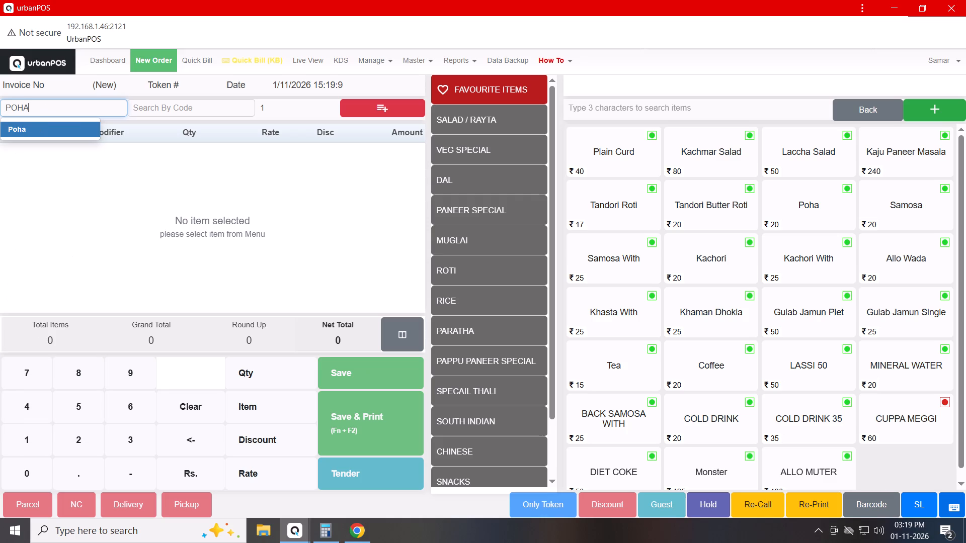
pyautogui.press('Down')
pyautogui.press('Return')
pyautogui.press('Return')
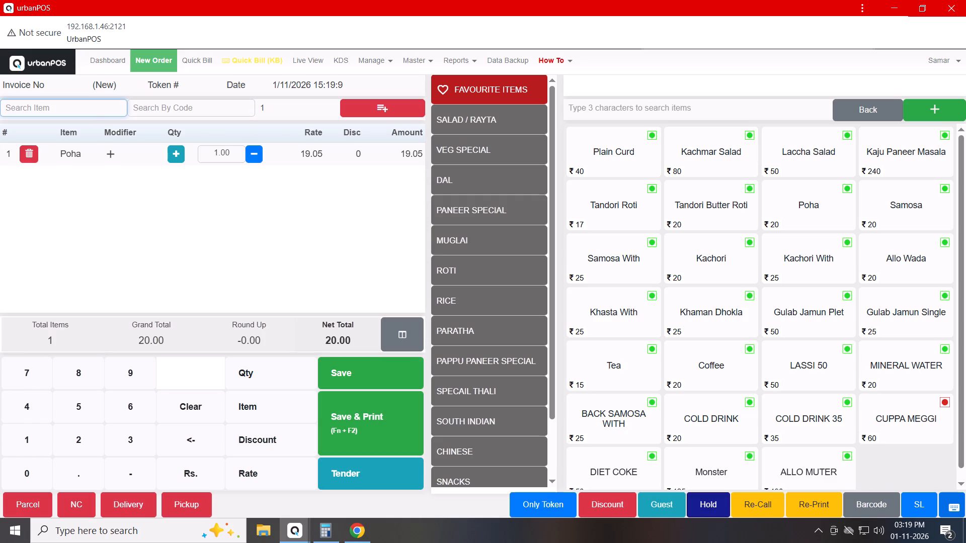
pyautogui.press('k')
pyautogui.write('AA')
pyautogui.press('BackSpace')
pyautogui.press('c')
pyautogui.press('Down')
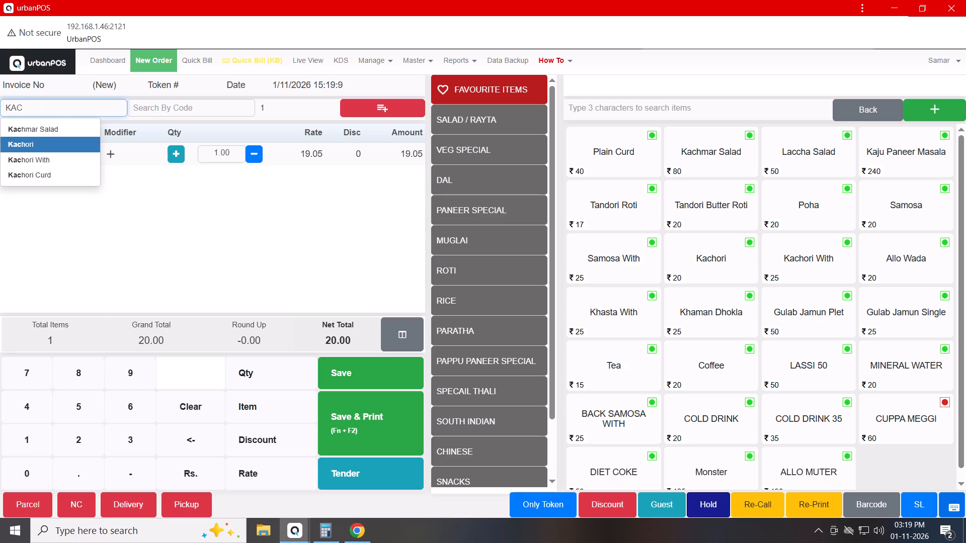
pyautogui.press('Return')
pyautogui.press('Return')
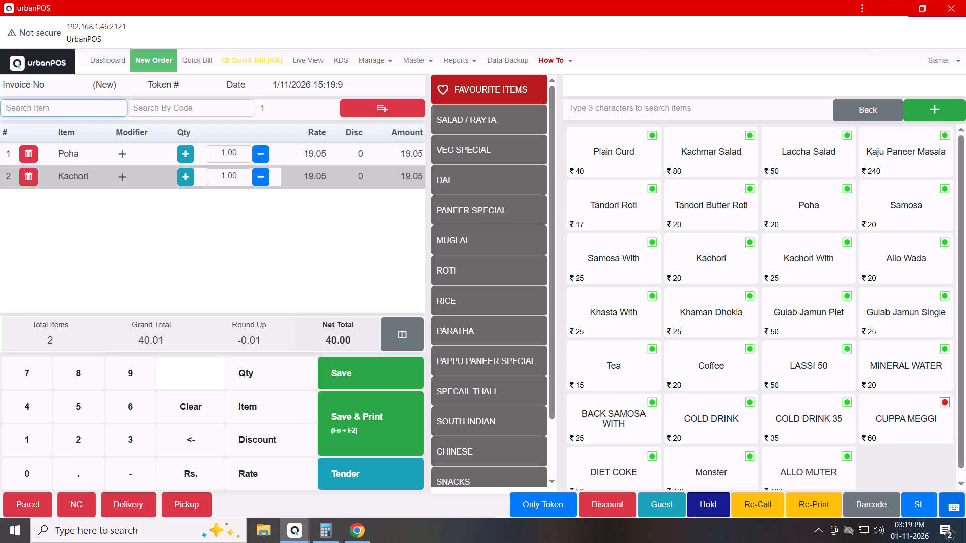
# Add one Sweet Lassi to the Poha and Kachori order, then save and print the bill.
pyautogui.write('LASS')
pyautogui.press('Down')
pyautogui.press('Up')
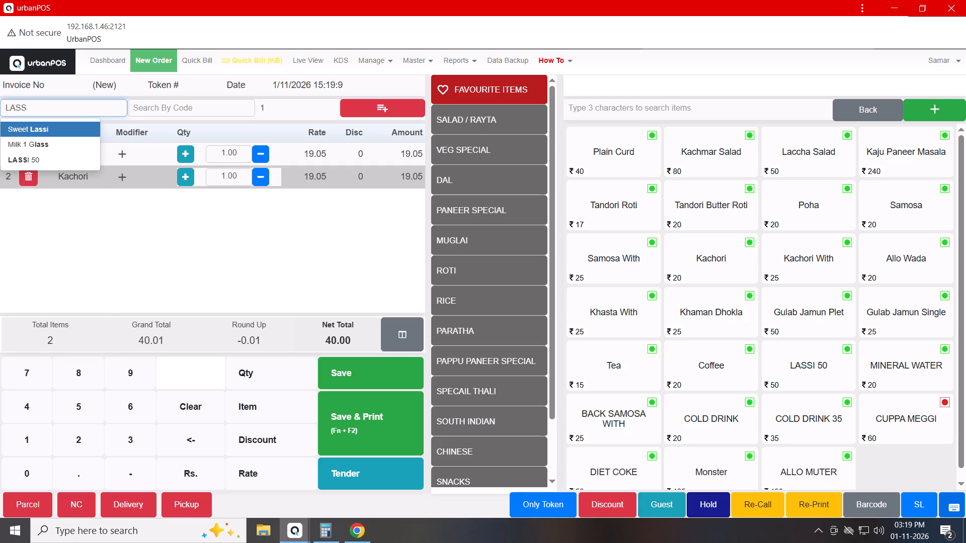
pyautogui.press('Return')
pyautogui.press('Return')
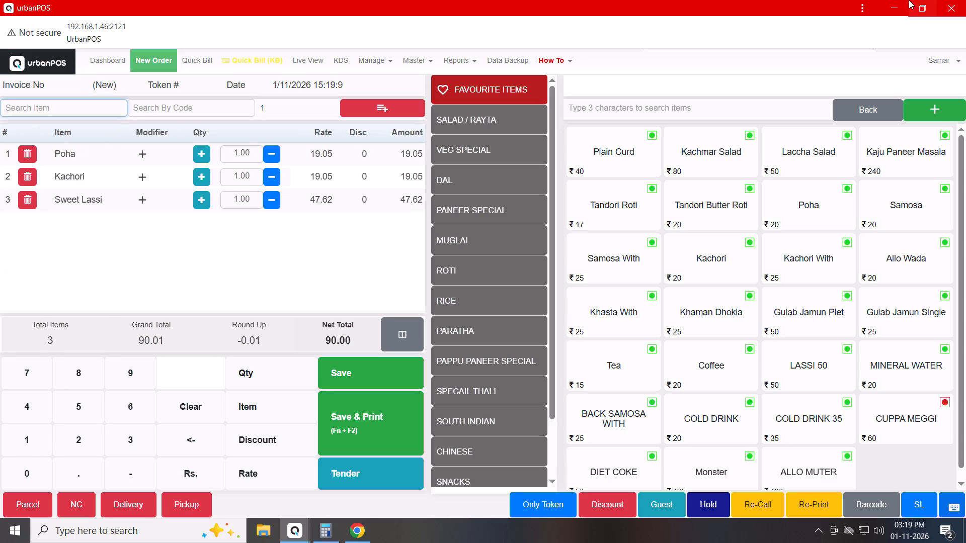
pyautogui.scroll(-2, 909, 0)
pyautogui.press('F2')
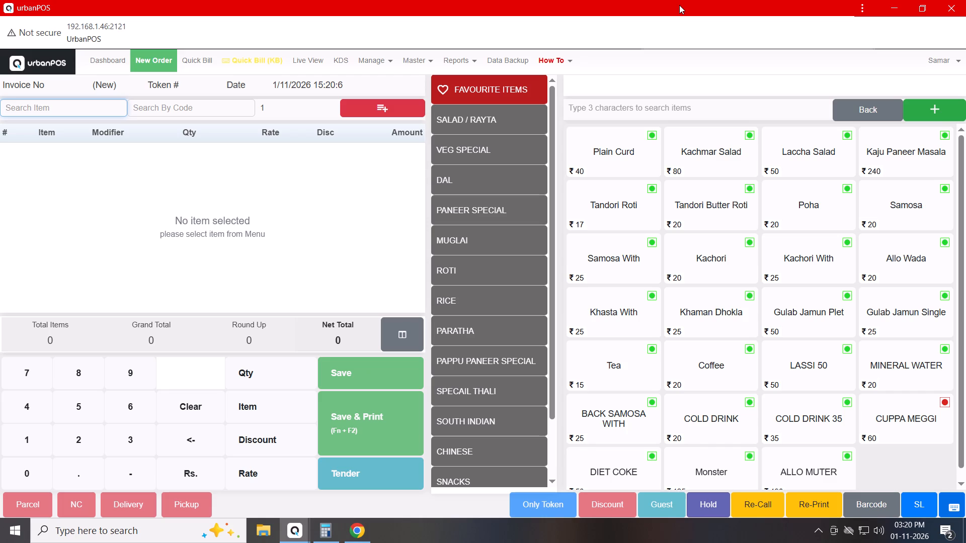
# Add one Poha to a new order.
pyautogui.press('p')
pyautogui.write('OGH')
pyautogui.press('BackSpace')
pyautogui.press('BackSpace')
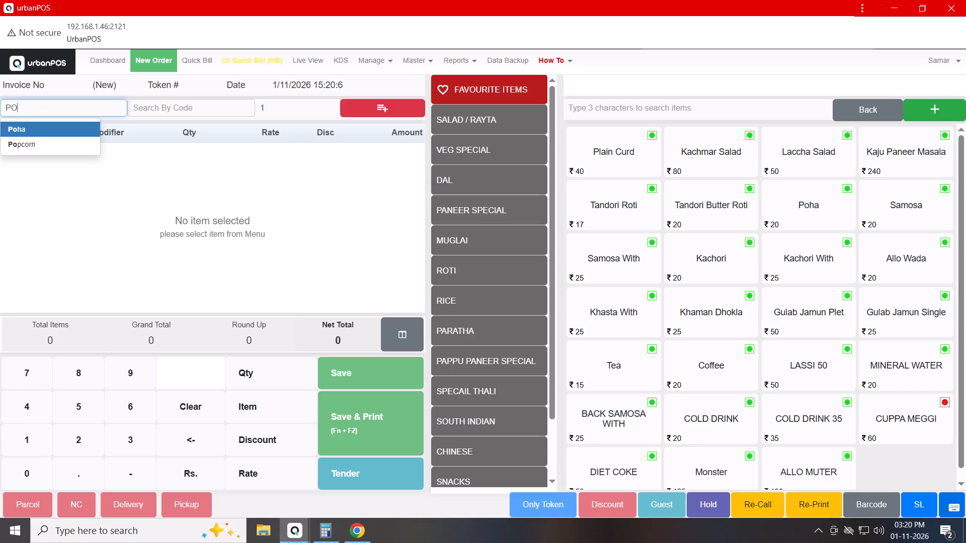
pyautogui.write('HA')
pyautogui.press('Down')
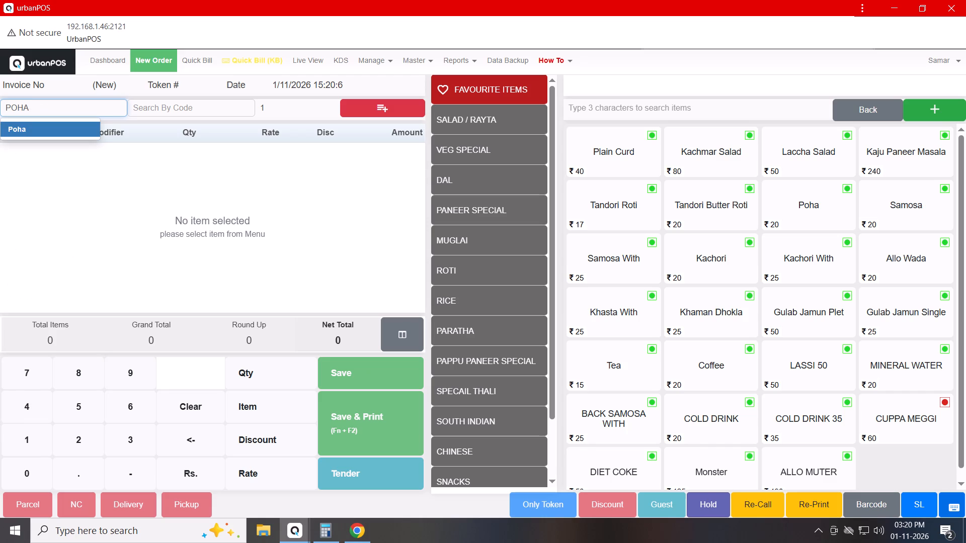
pyautogui.press('Return')
pyautogui.press('Return')
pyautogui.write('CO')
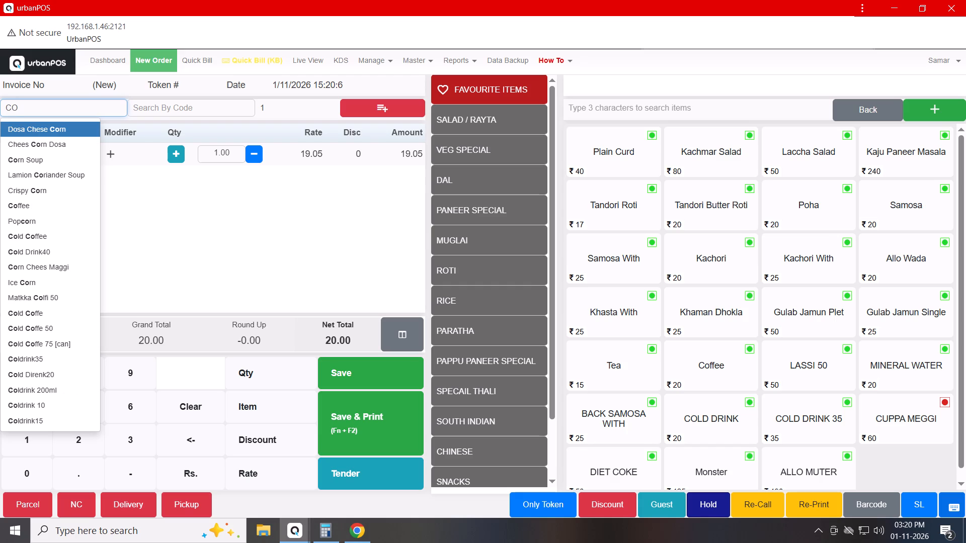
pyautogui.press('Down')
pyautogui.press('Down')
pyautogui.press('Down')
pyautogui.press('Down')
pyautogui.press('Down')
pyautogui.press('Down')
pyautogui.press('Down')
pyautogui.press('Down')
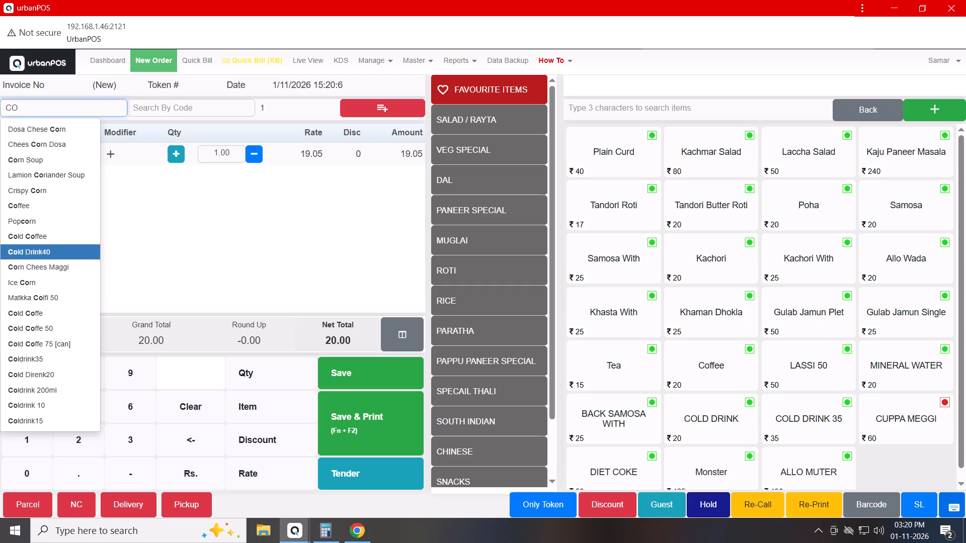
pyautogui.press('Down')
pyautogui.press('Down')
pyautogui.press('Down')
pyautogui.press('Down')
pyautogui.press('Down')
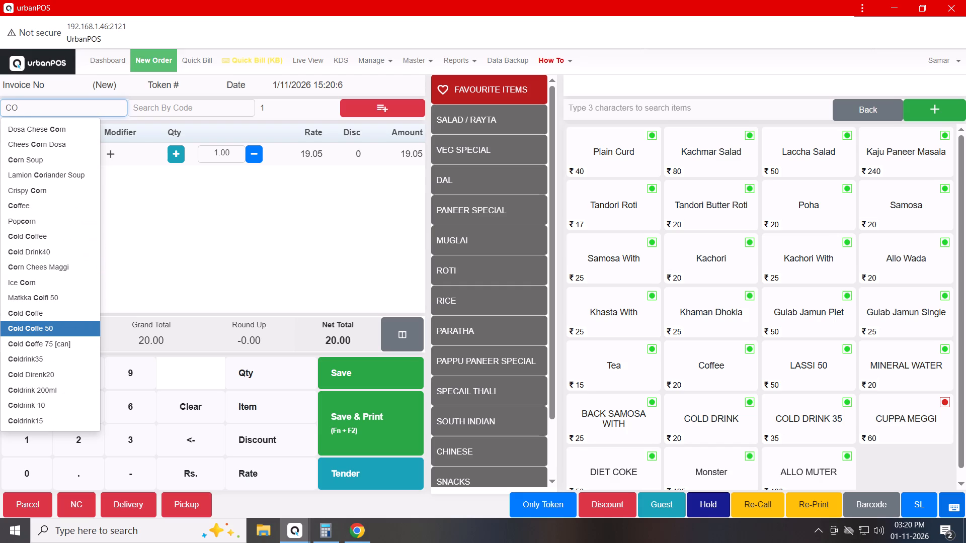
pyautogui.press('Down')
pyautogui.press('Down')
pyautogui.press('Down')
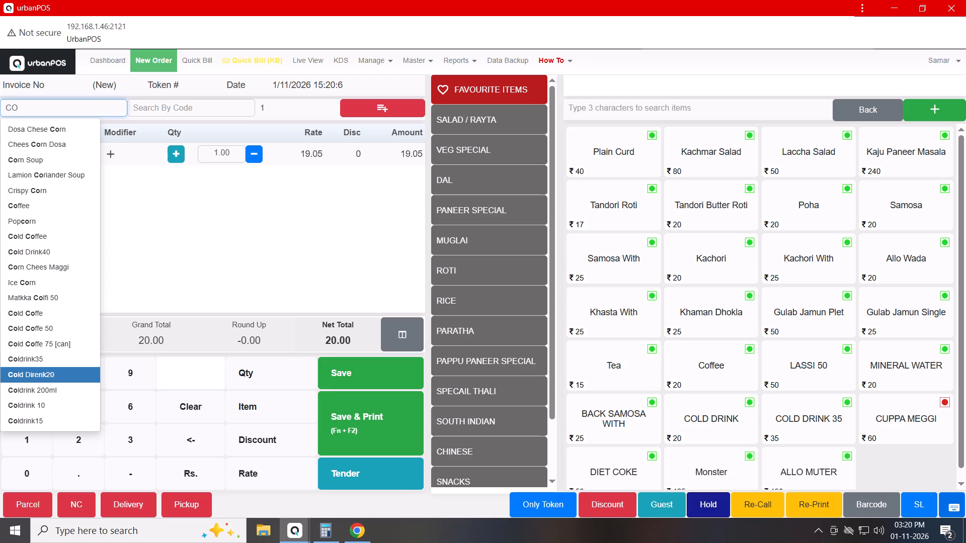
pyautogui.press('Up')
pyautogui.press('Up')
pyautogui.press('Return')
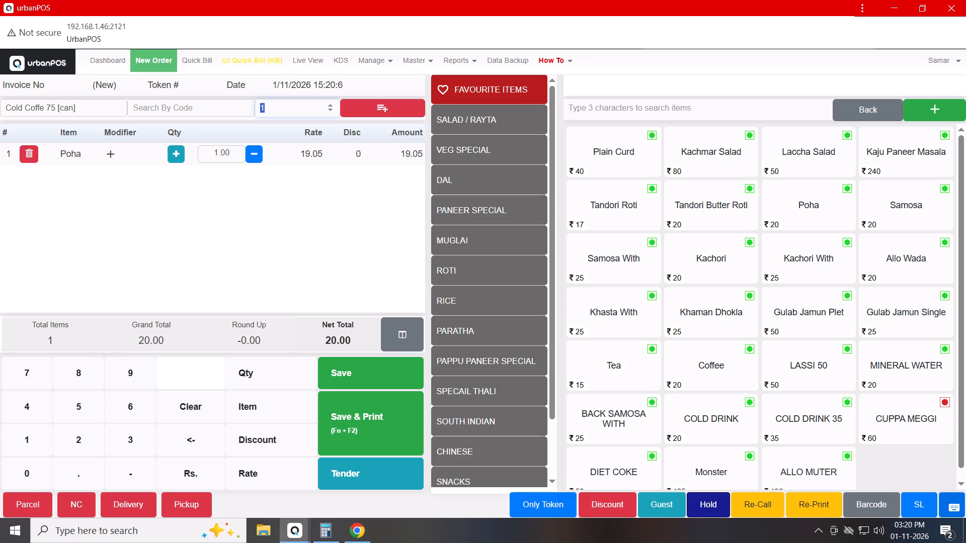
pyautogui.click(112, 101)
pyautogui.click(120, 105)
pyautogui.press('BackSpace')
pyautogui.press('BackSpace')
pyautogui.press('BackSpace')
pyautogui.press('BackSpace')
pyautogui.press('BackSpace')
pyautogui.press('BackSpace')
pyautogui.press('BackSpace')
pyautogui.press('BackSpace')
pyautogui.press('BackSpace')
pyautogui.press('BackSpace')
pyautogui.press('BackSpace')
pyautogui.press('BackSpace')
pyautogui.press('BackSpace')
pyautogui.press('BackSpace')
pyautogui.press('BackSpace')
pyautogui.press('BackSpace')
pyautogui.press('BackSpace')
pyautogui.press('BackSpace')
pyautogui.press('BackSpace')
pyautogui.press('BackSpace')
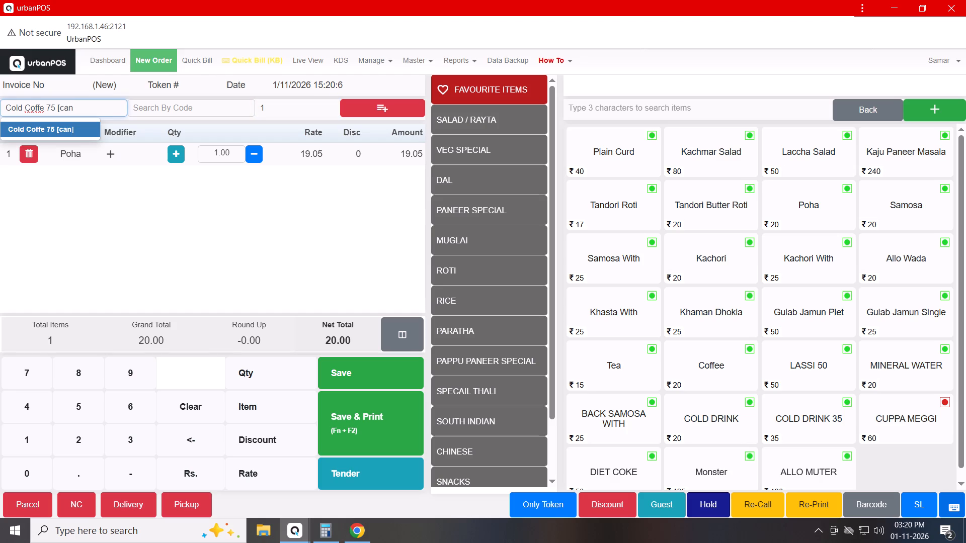
# Add one Can to the Poha order, then save and print the bill.
pyautogui.write('CAN')
pyautogui.press('Down')
pyautogui.press('Return')
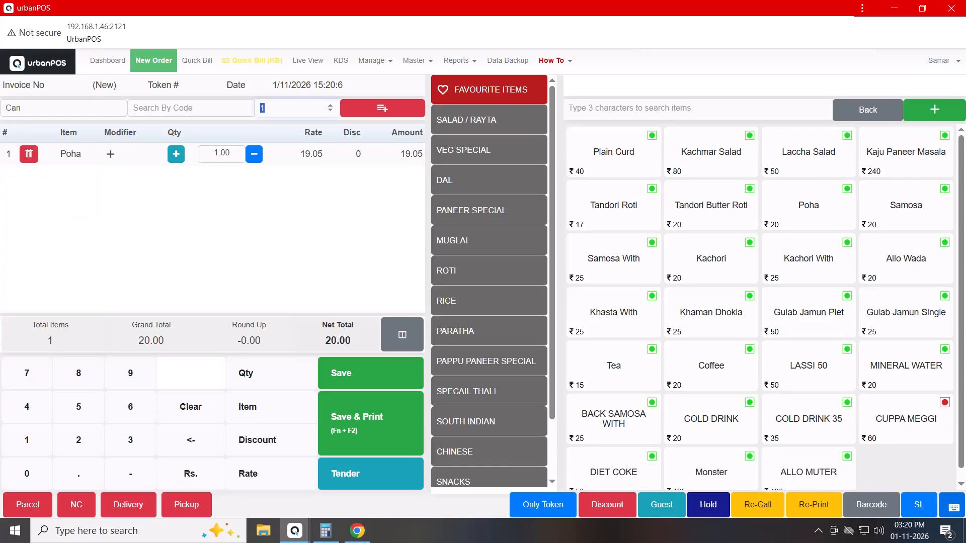
pyautogui.press('Return')
pyautogui.scroll(-1, 121, 106)
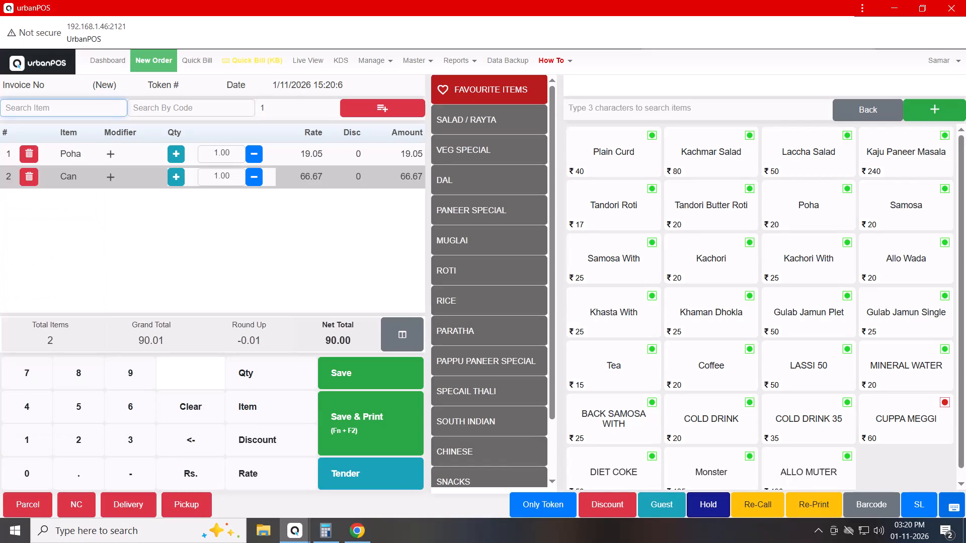
pyautogui.press('F2')
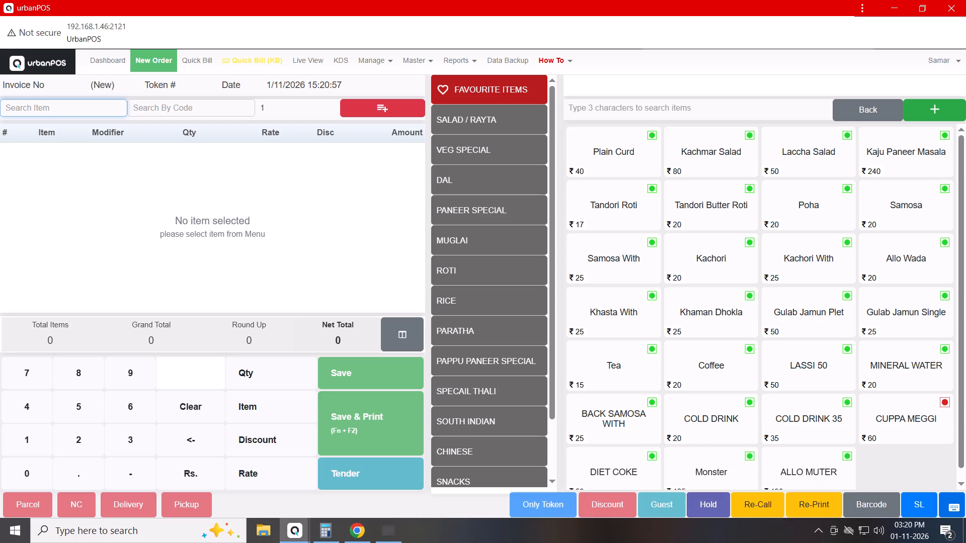
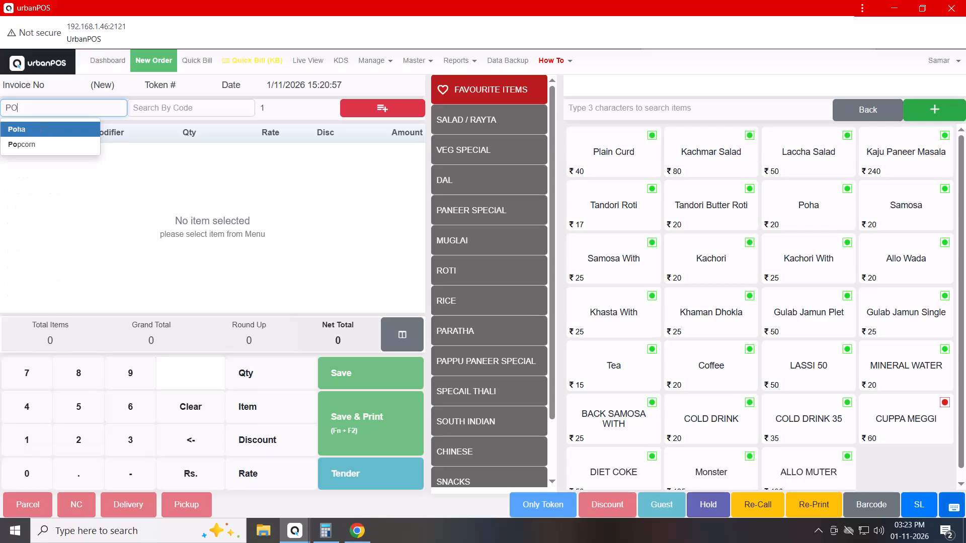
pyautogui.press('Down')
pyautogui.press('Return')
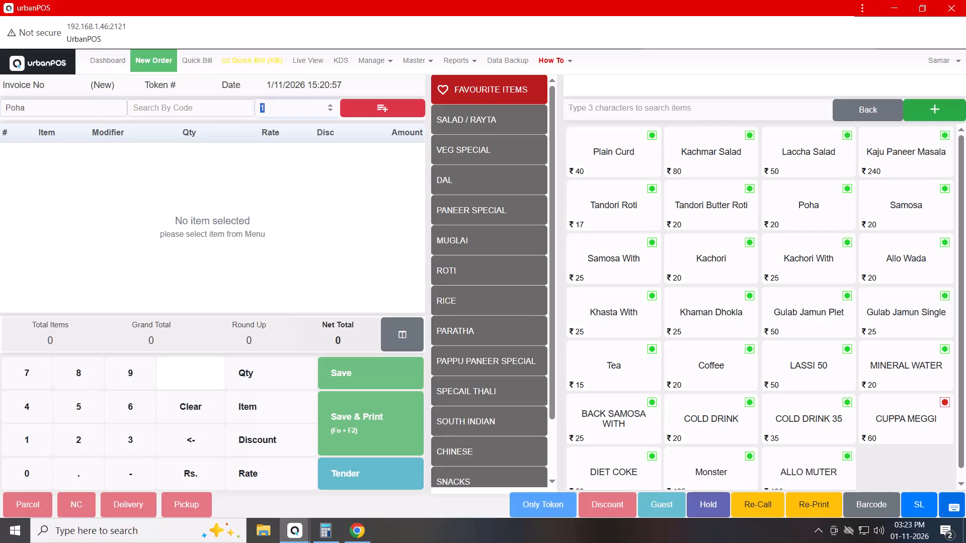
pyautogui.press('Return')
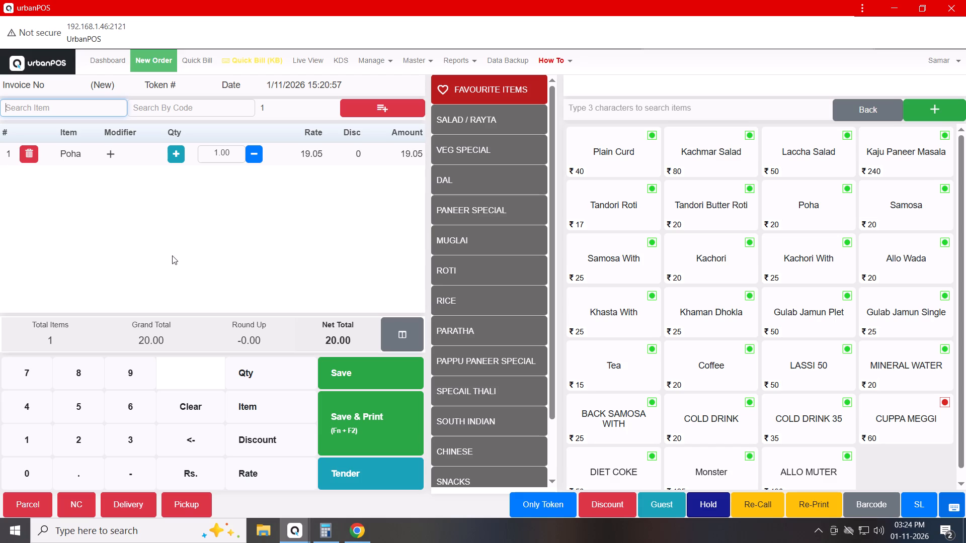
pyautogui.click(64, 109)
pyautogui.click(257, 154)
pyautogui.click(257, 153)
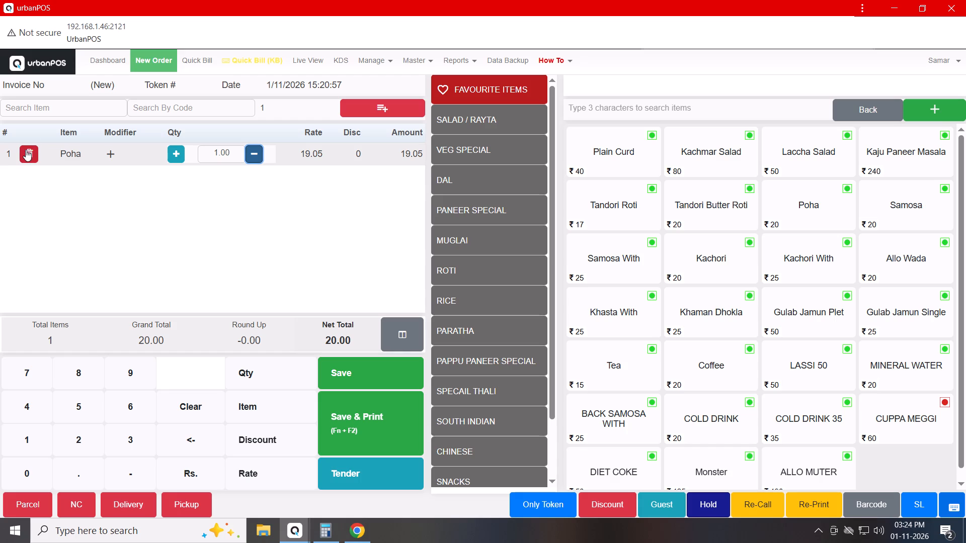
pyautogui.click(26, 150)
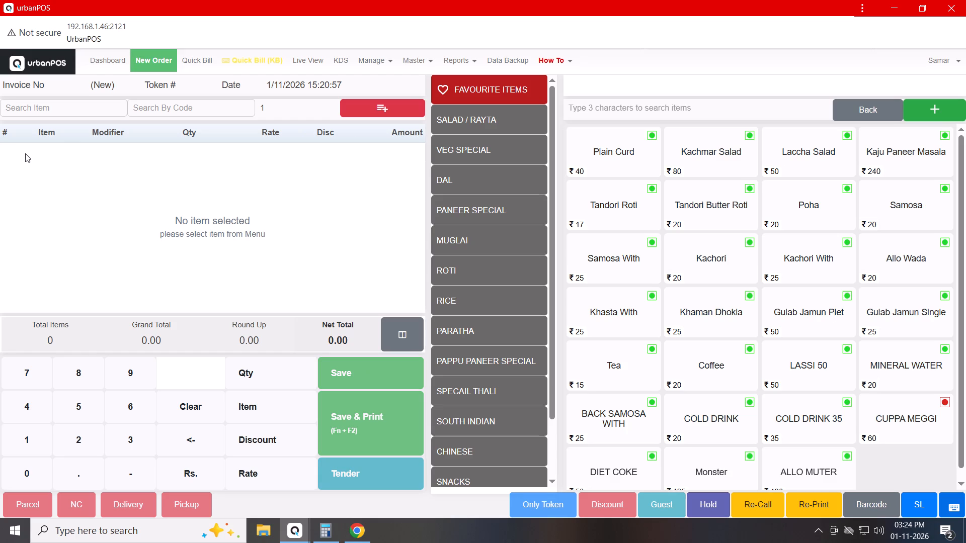
# Add three Khaman Dhokla to a new order, then save and print the bill.
pyautogui.write('KHA')
pyautogui.click(54, 110)
pyautogui.write('KHA')
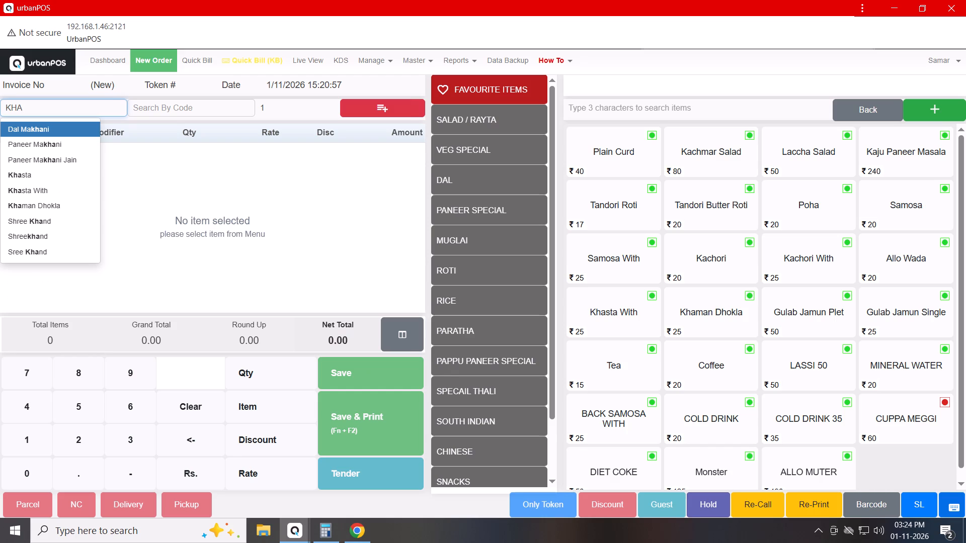
pyautogui.write('MN')
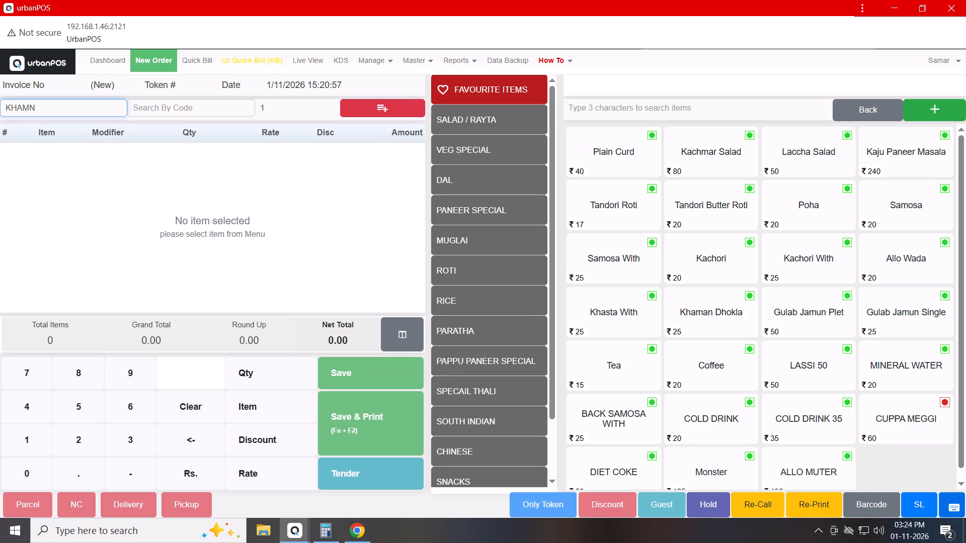
pyautogui.press('BackSpace')
pyautogui.press('Down')
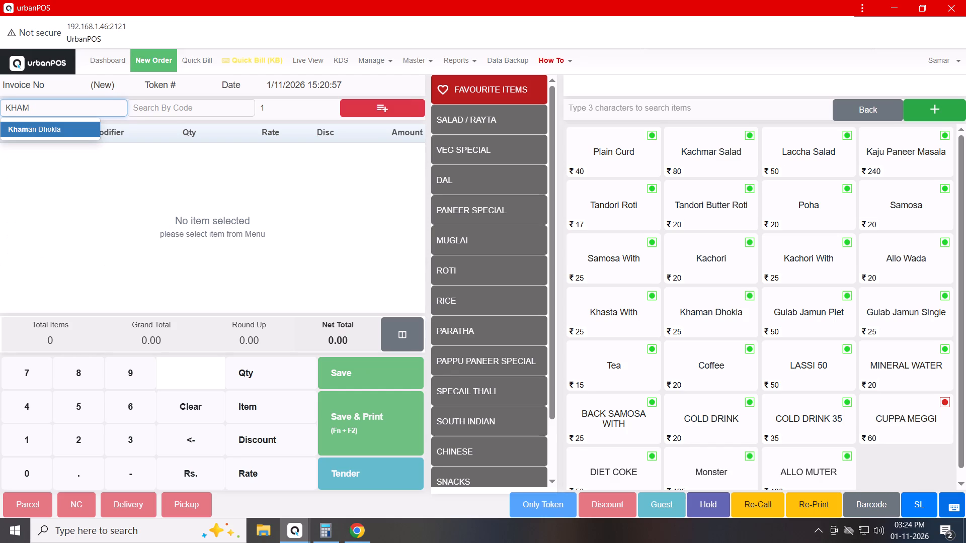
pyautogui.press('Return')
pyautogui.press('3')
pyautogui.press('Return')
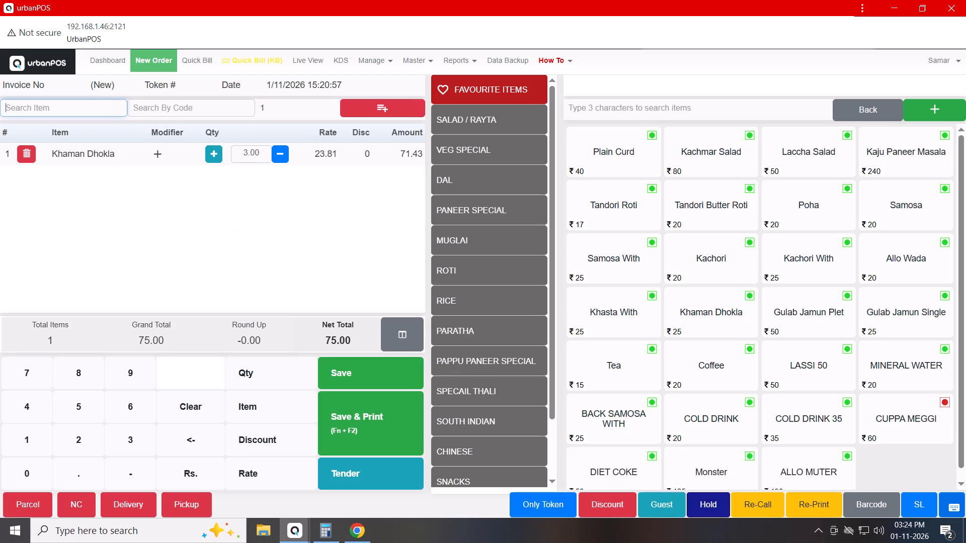
pyautogui.scroll(-2, 54, 110)
pyautogui.press('F2')
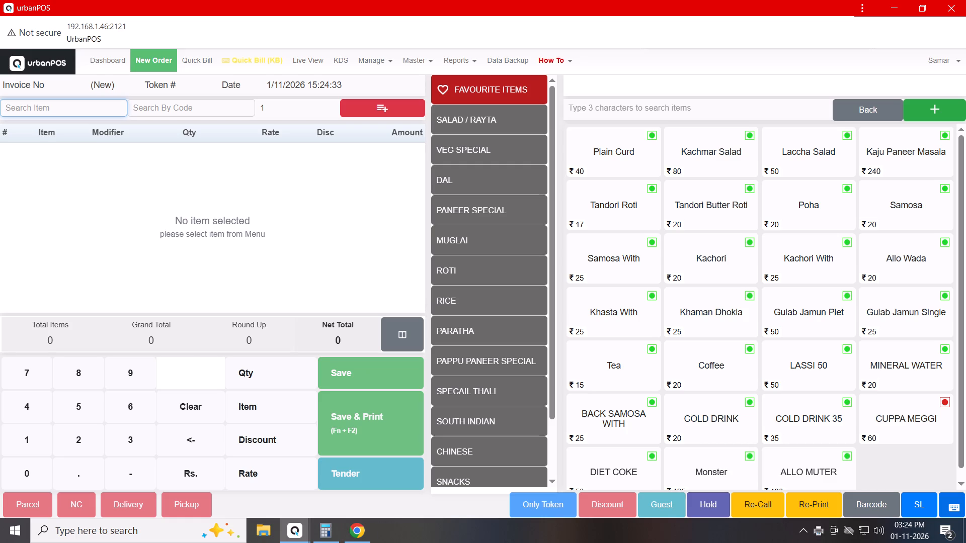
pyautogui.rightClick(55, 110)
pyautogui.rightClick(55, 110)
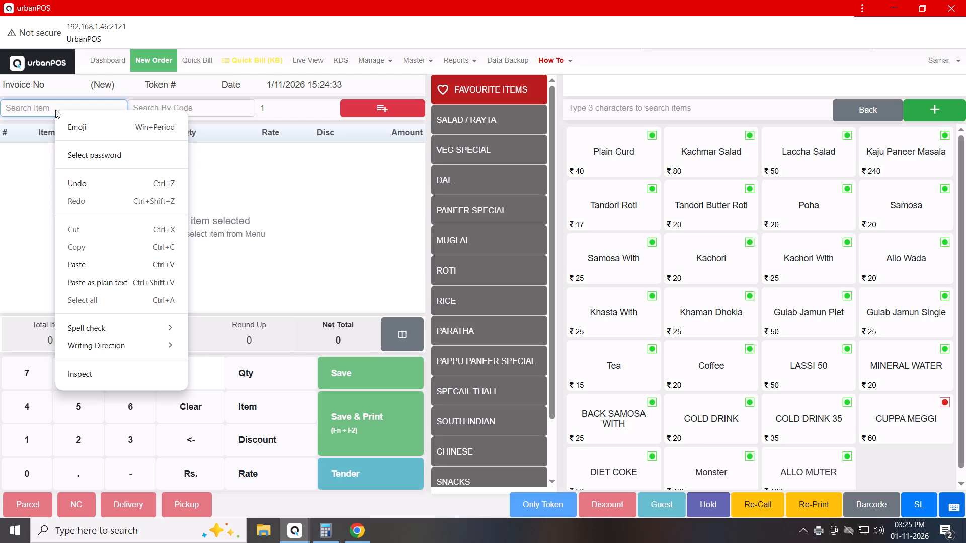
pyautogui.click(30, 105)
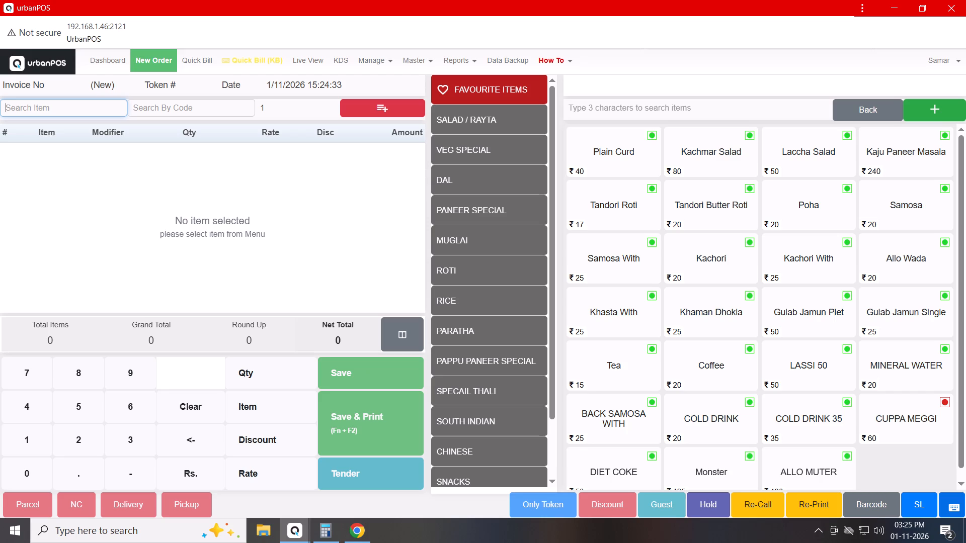
# Add two Tea to a new order, then save and print the bill.
pyautogui.write('TEA')
pyautogui.press('Down')
pyautogui.press('Up')
pyautogui.press('Return')
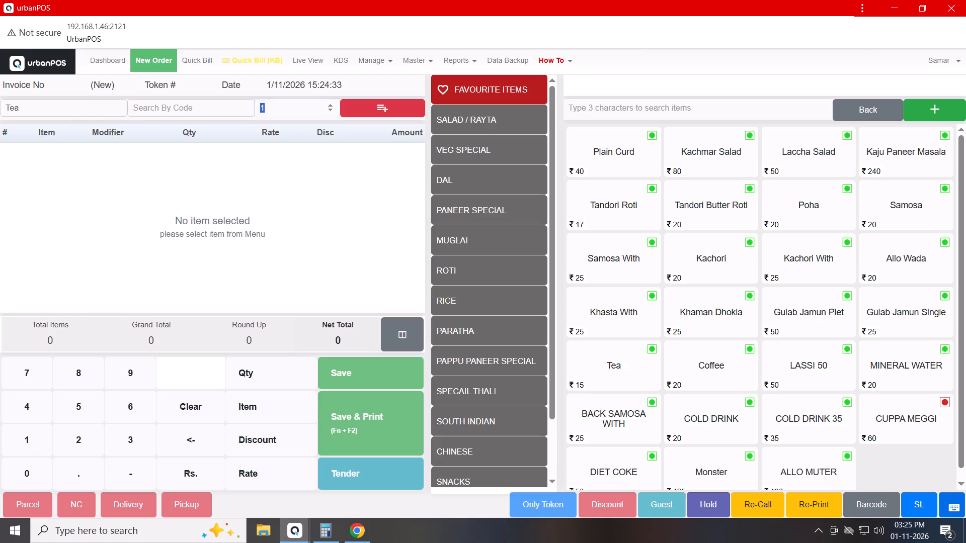
pyautogui.press('2')
pyautogui.press('Return')
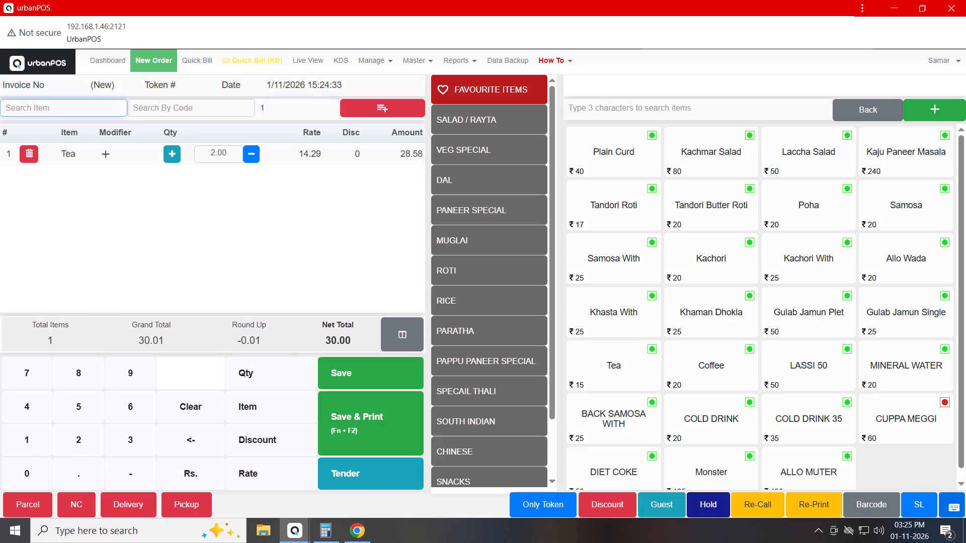
pyautogui.press('F2')
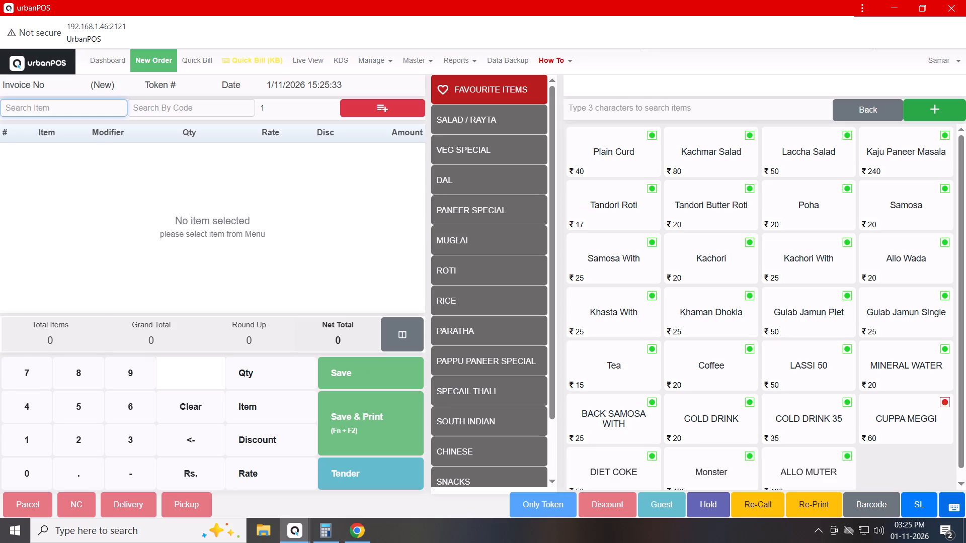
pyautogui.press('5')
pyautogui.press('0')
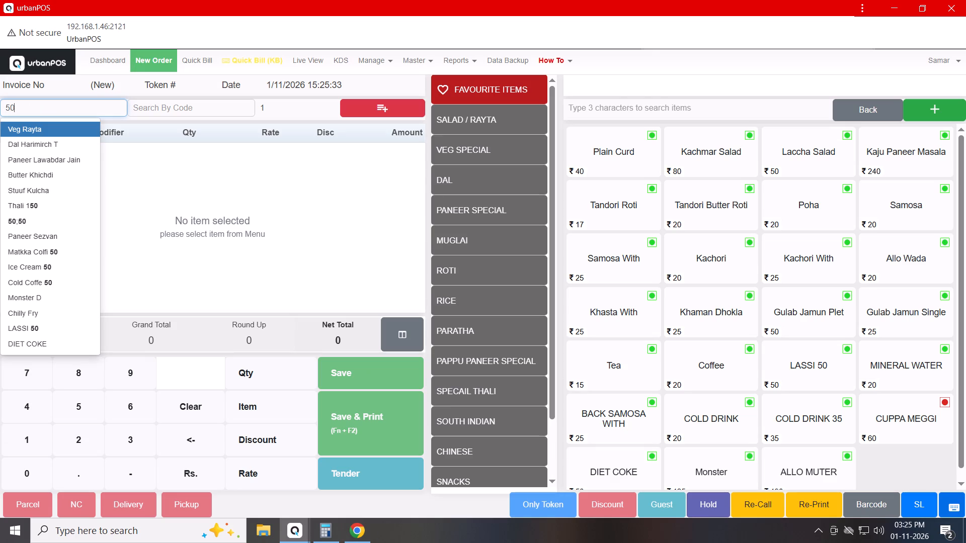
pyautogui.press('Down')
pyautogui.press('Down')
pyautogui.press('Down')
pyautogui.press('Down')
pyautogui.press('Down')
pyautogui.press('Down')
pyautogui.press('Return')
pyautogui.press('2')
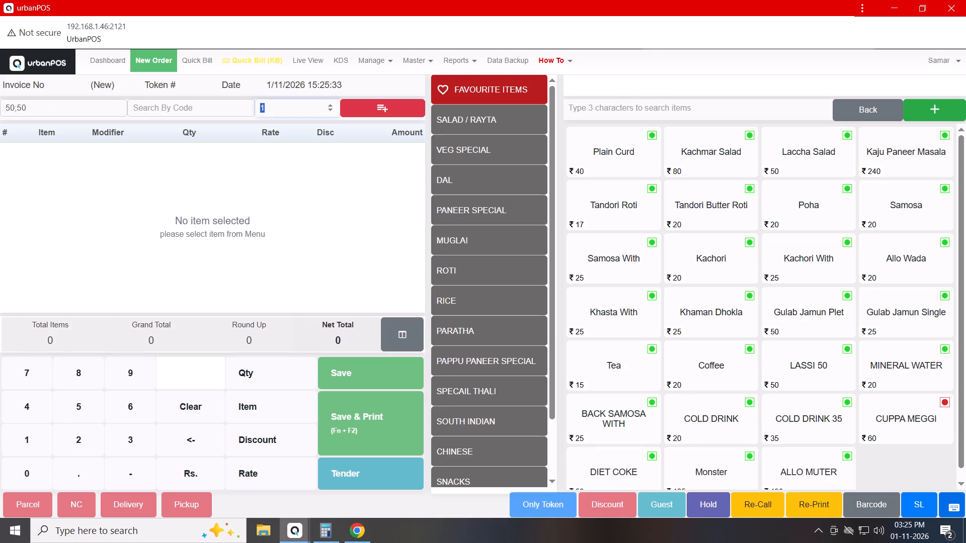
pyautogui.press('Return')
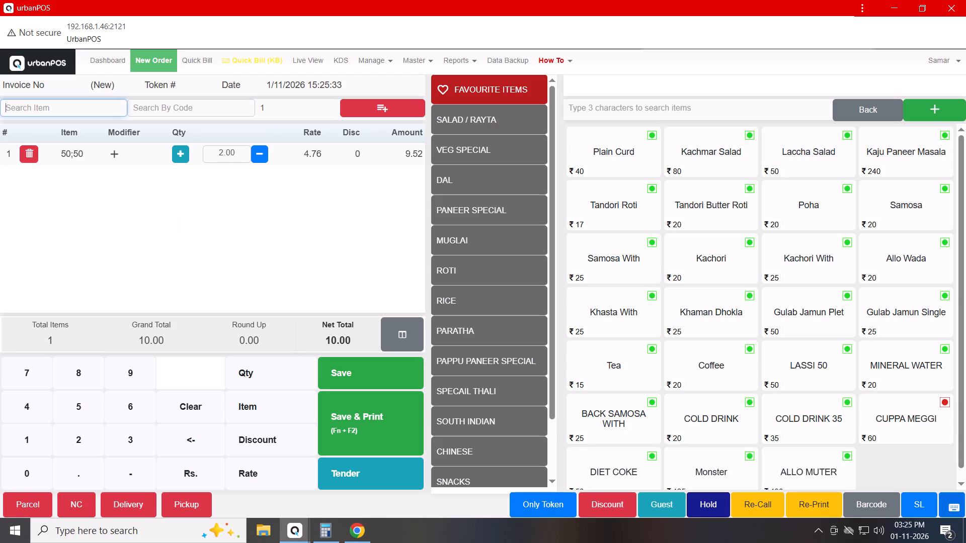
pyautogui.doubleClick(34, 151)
# Add one Ice Cream 50 to the empty order, then save and print the bill.
pyautogui.click(41, 109)
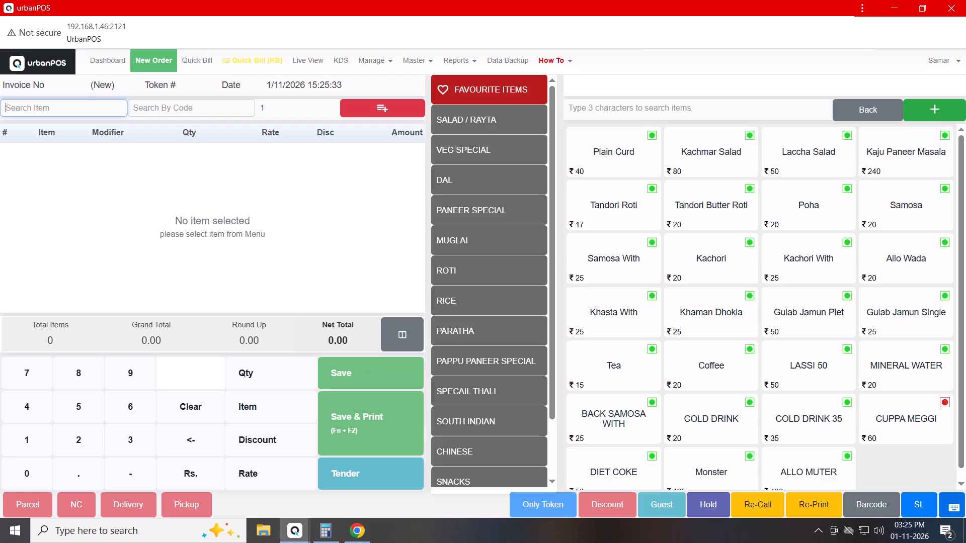
pyautogui.write('50')
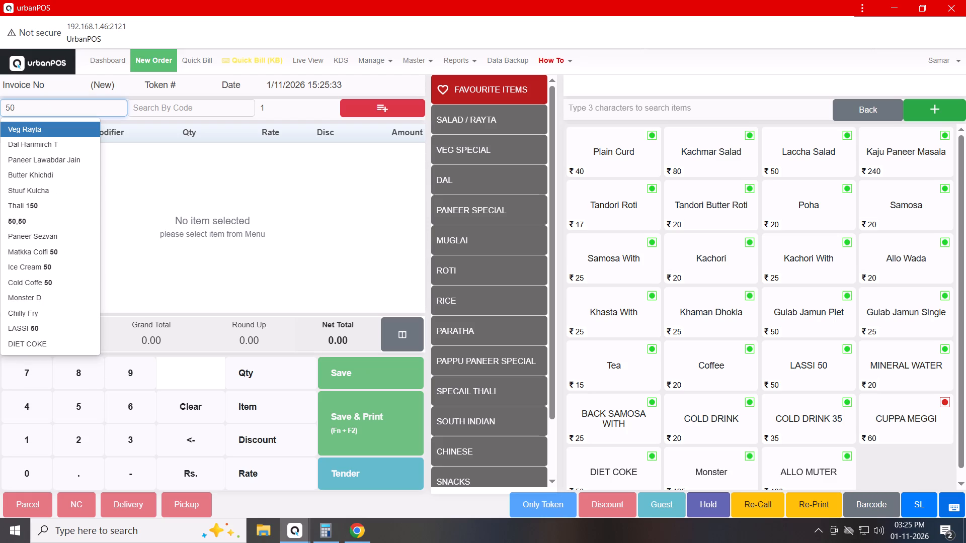
pyautogui.press('Down')
pyautogui.press('Down')
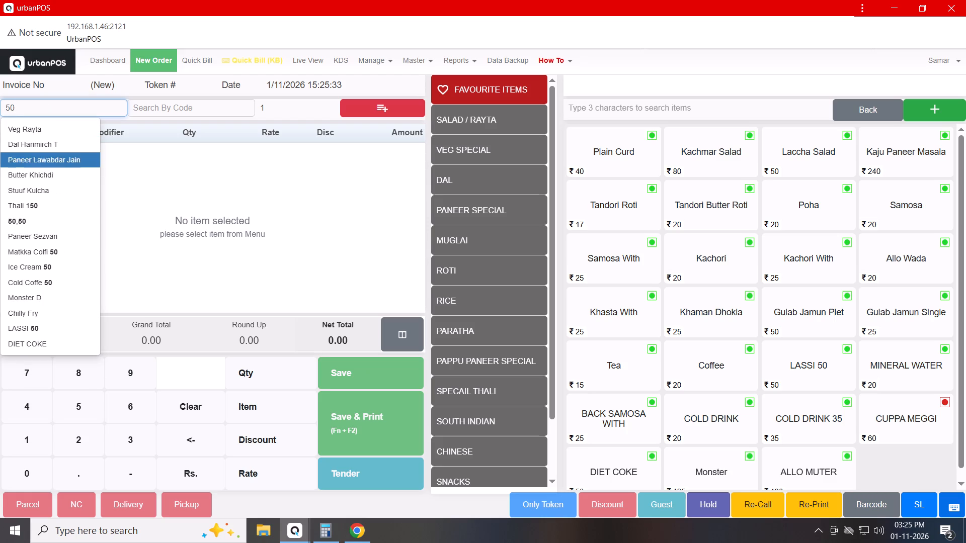
pyautogui.press('Down')
pyautogui.press('Down')
pyautogui.press('Down')
pyautogui.press('Down')
pyautogui.press('Down')
pyautogui.press('Down')
pyautogui.press('Down')
pyautogui.press('Down')
pyautogui.press('Up')
pyautogui.press('Return')
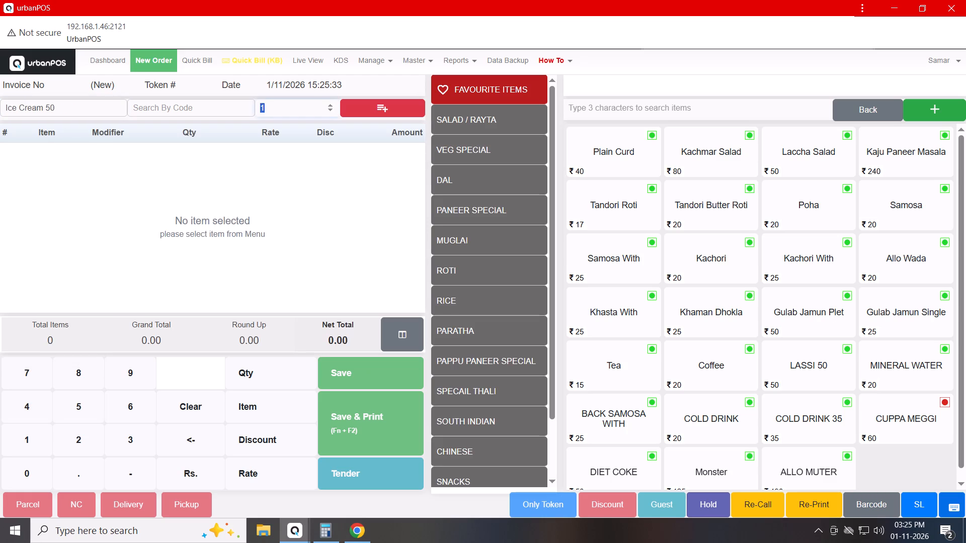
pyautogui.press('Return')
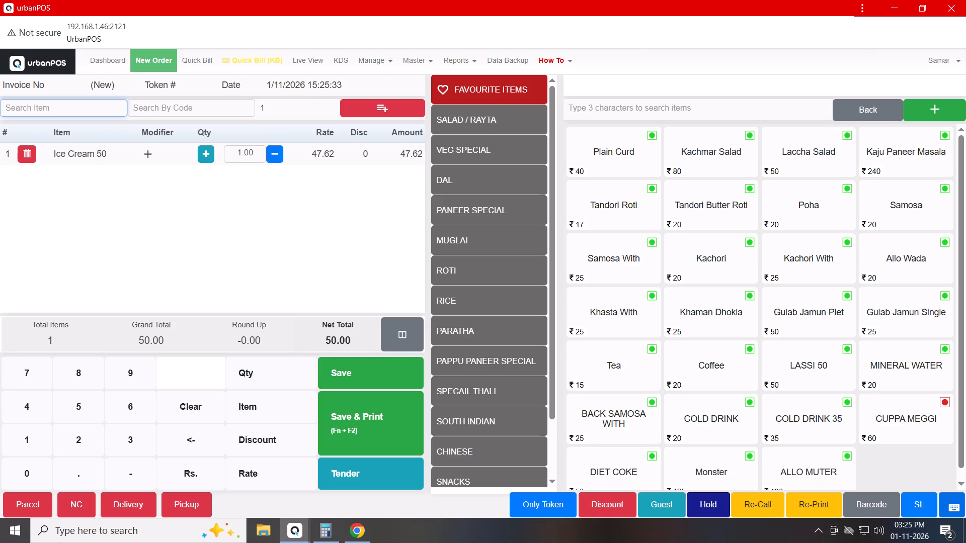
pyautogui.press('F2')
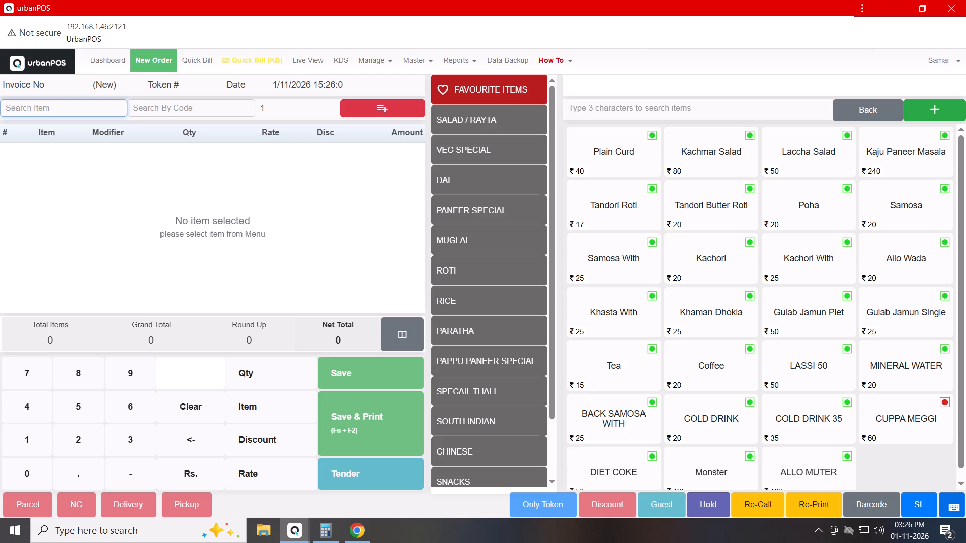
# Add one MINERAL WATER to a new order, then save and print the bill.
pyautogui.write('MIN')
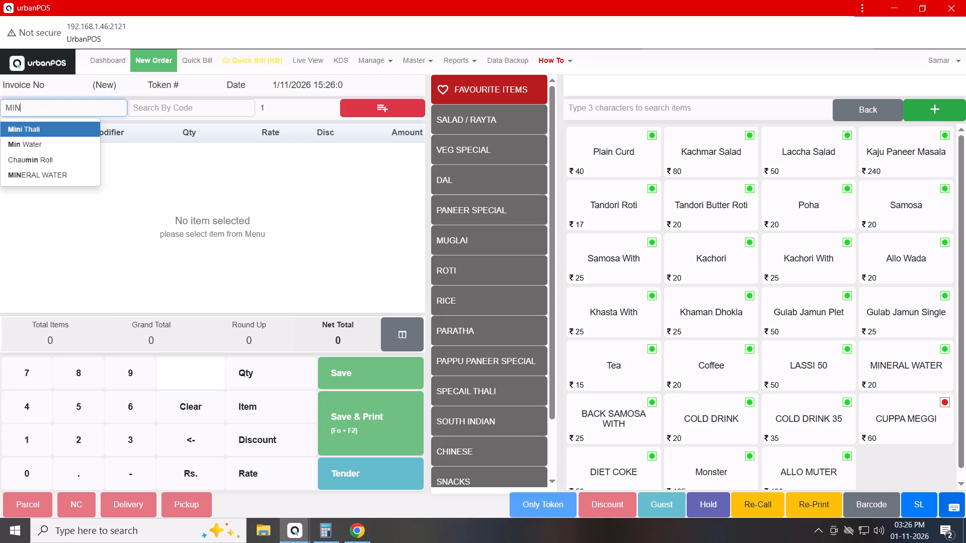
pyautogui.press('Down')
pyautogui.press('Down')
pyautogui.press('Up')
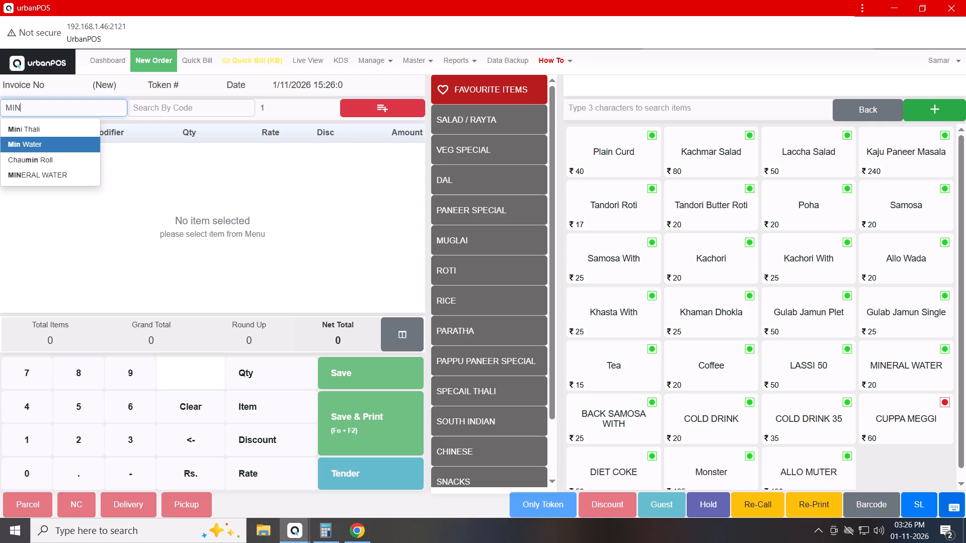
pyautogui.press('Left')
pyautogui.press('Left')
pyautogui.press('Down')
pyautogui.press('Down')
pyautogui.press('Return')
pyautogui.press('Return')
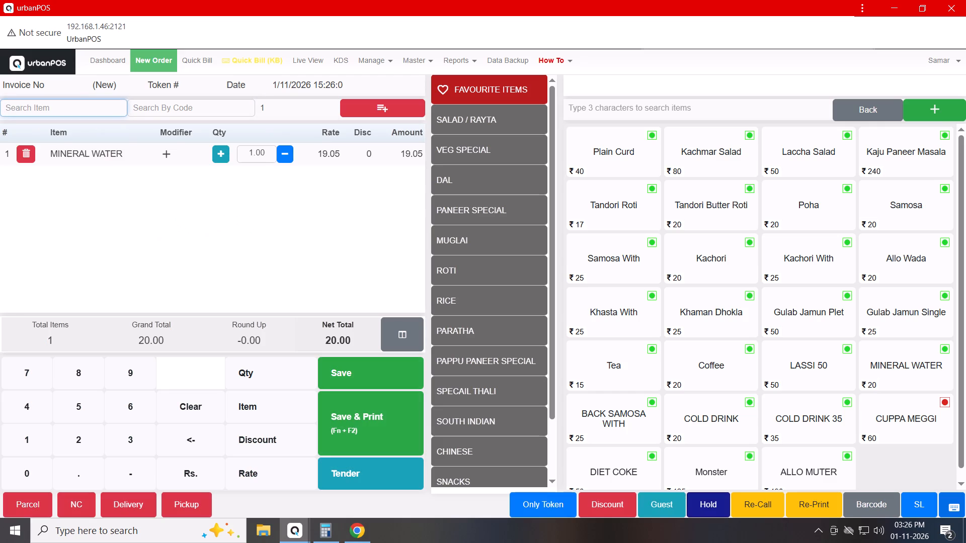
pyautogui.press('F2')
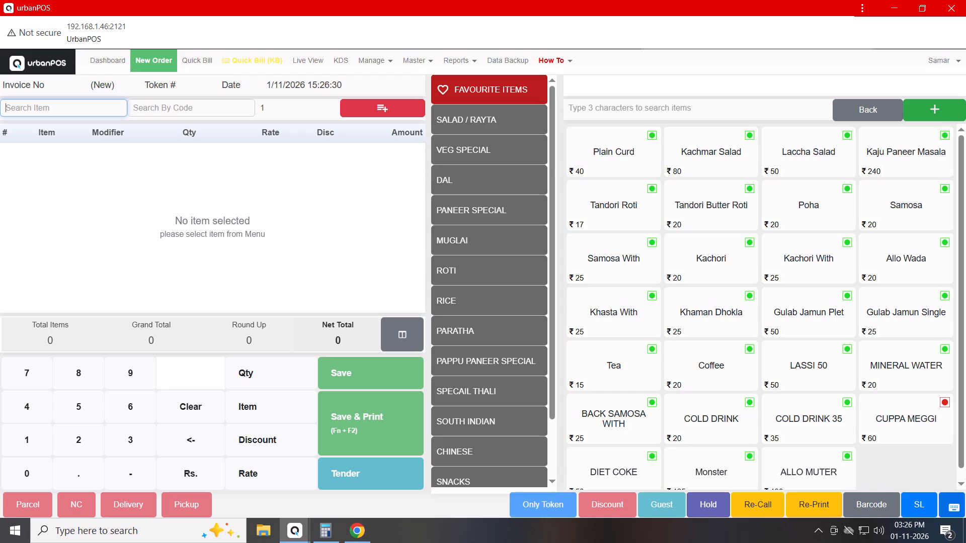
# Add two Poha to a new order.
pyautogui.write('POHA')
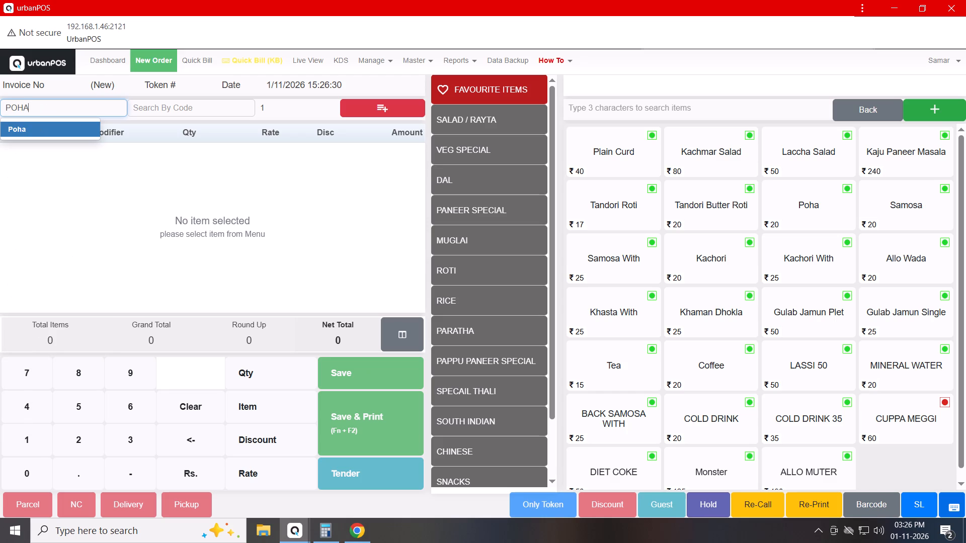
pyautogui.press('Down')
pyautogui.press('Return')
pyautogui.press('2')
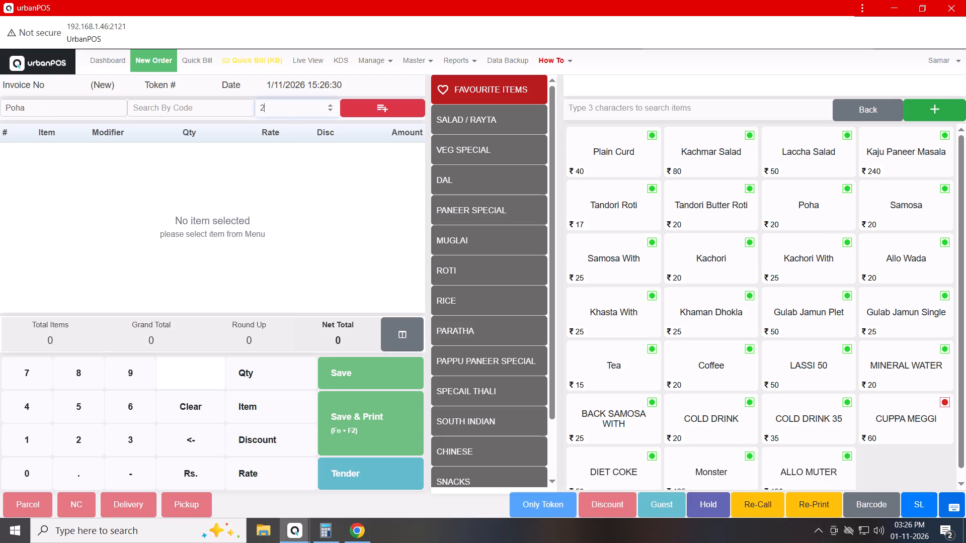
pyautogui.press('Return')
# Add one Khaman Dhokla to the Poha order, then save and print the bill.
pyautogui.press('k')
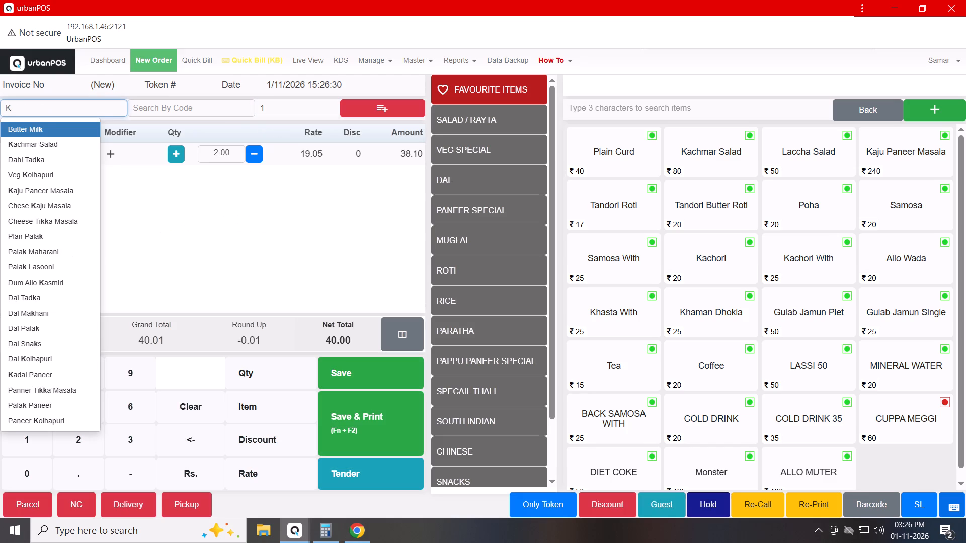
pyautogui.write('HAM')
pyautogui.press('Down')
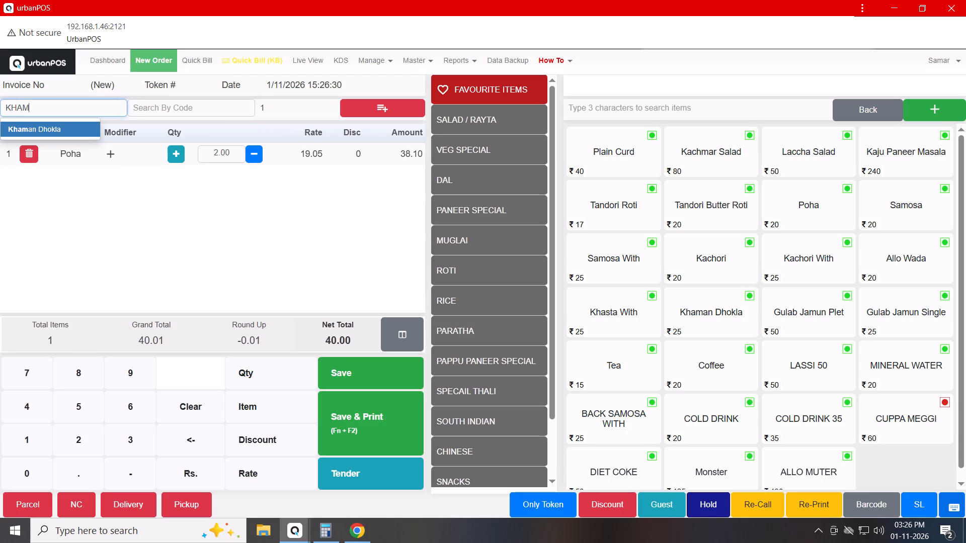
pyautogui.press('Return')
pyautogui.press('Return')
pyautogui.press('F2')
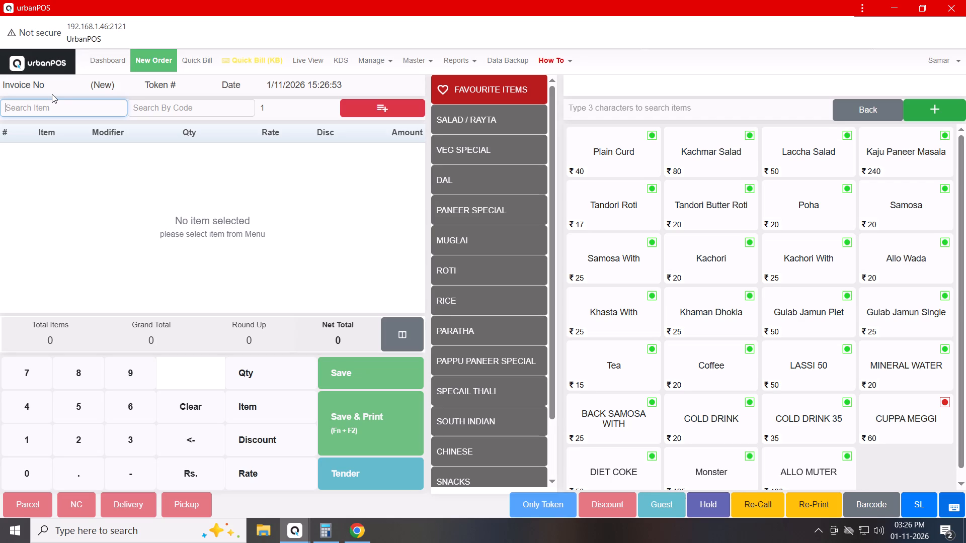
# Enter a new order of one Poha and one Tea, then save and print the bill.
pyautogui.write('POHA')
pyautogui.press('Down')
pyautogui.press('Return')
pyautogui.press('Return')
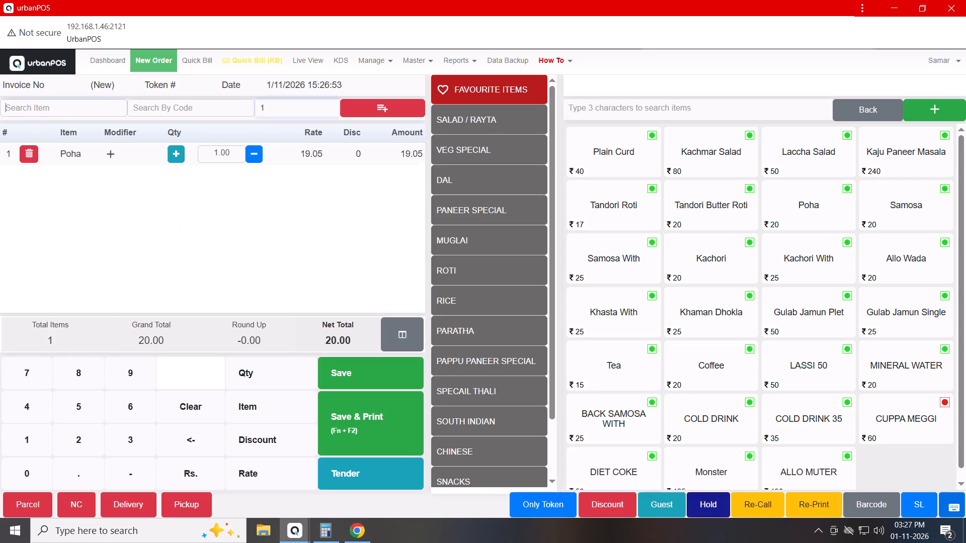
pyautogui.write('TEA')
pyautogui.press('Down')
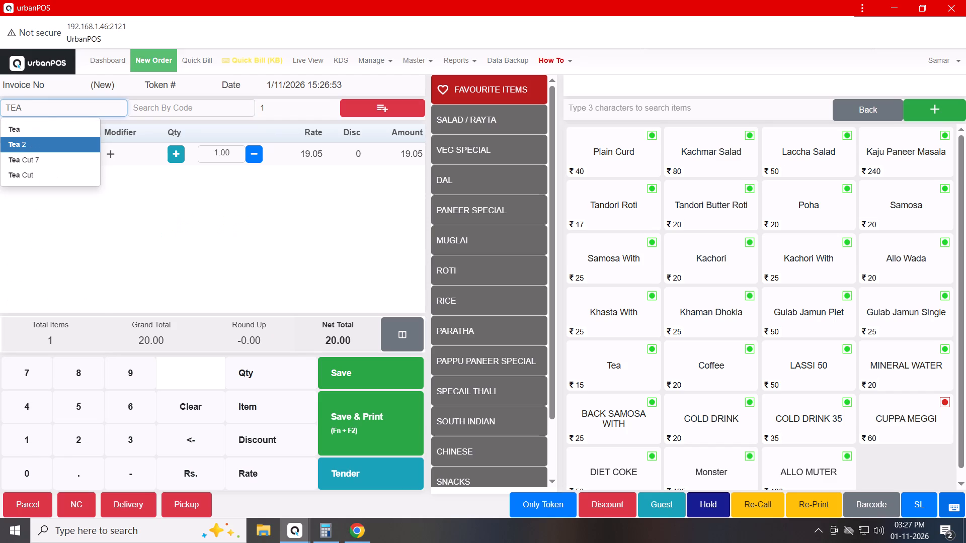
pyautogui.press('Up')
pyautogui.press('Return')
pyautogui.press('Return')
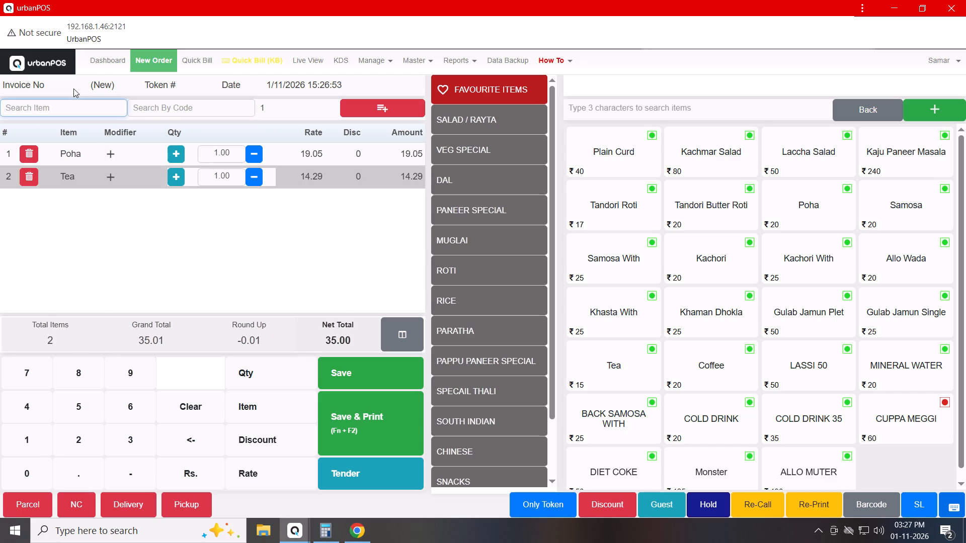
pyautogui.press('F2')
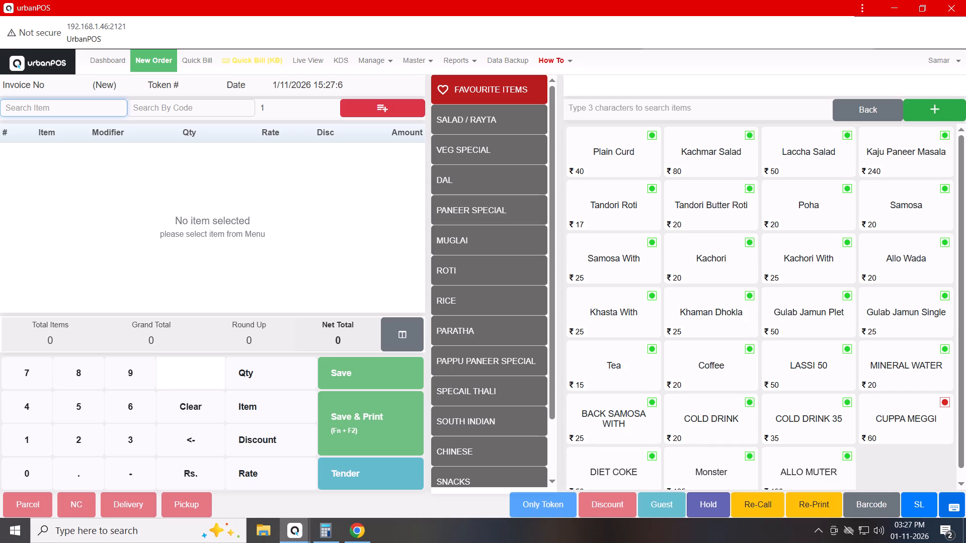
# Enter a new order of one Tea and one Samosa With, then save and print the bill.
pyautogui.write('TEA')
pyautogui.press('Down')
pyautogui.press('Up')
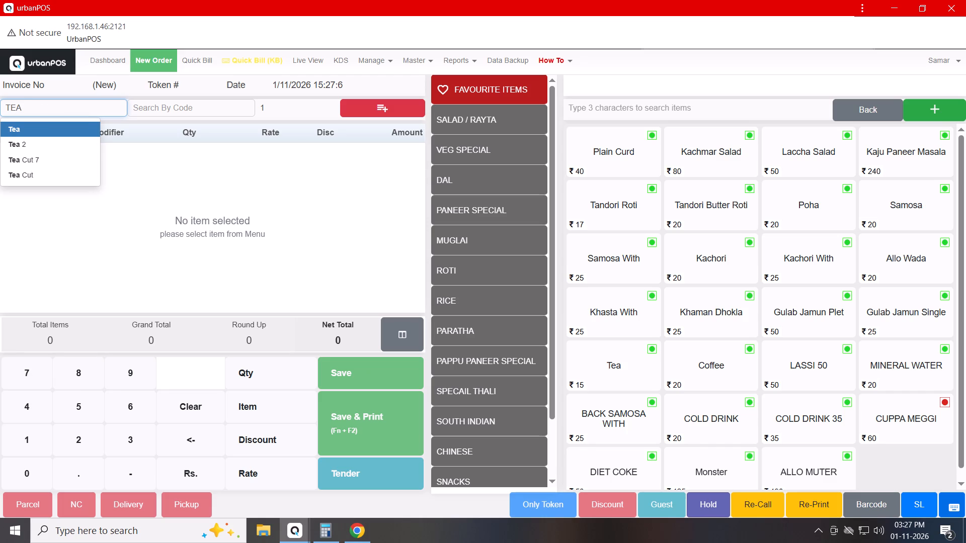
pyautogui.press('Return')
pyautogui.press('Return')
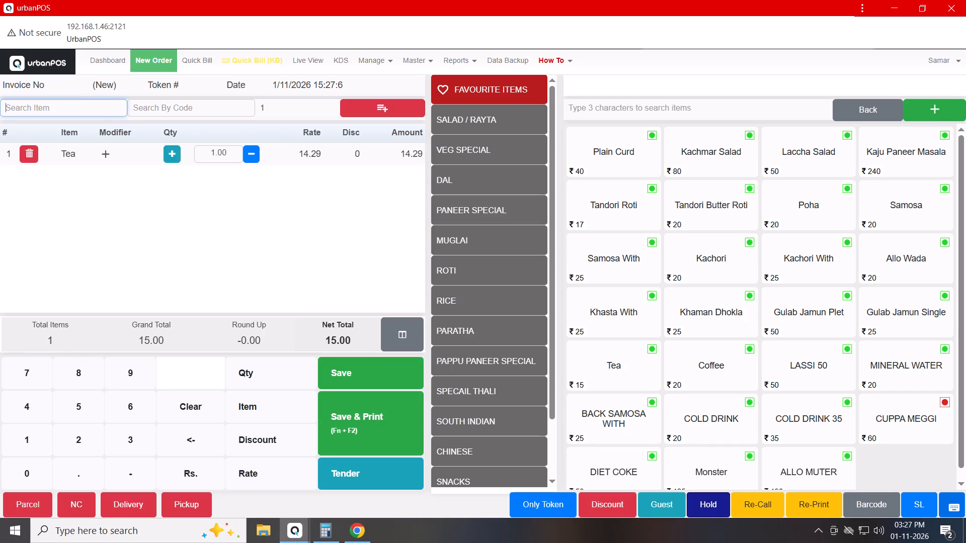
pyautogui.write('SAMA')
pyautogui.press('BackSpace')
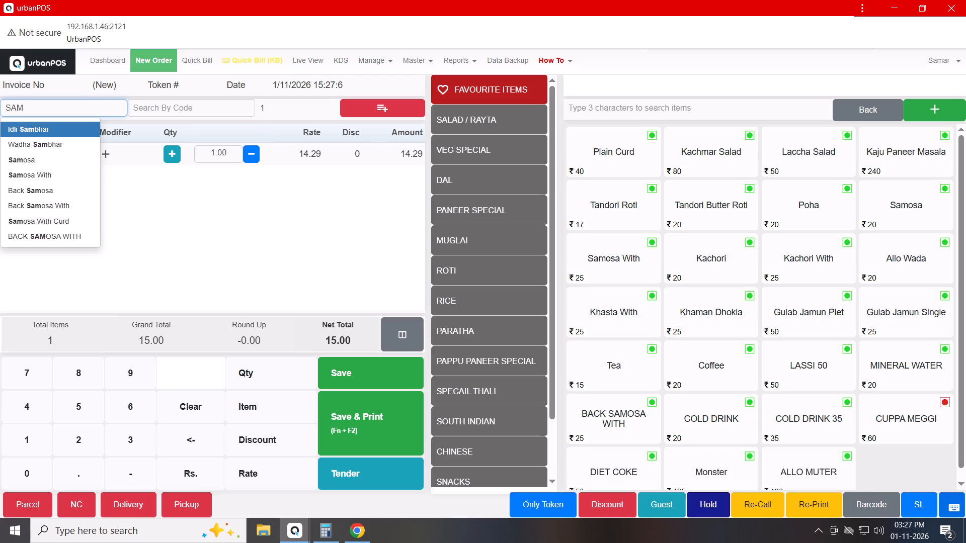
pyautogui.press('o')
pyautogui.press('Down')
pyautogui.press('Return')
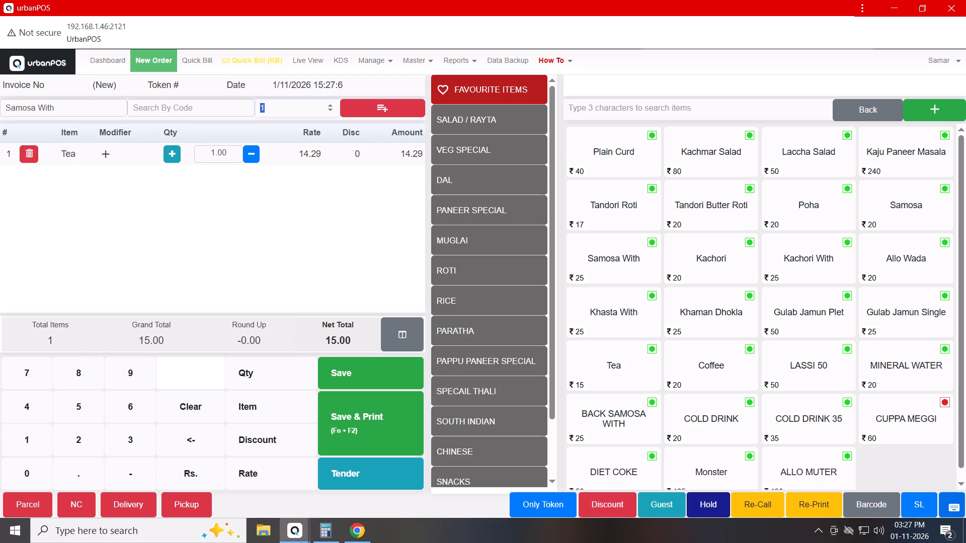
pyautogui.press('Return')
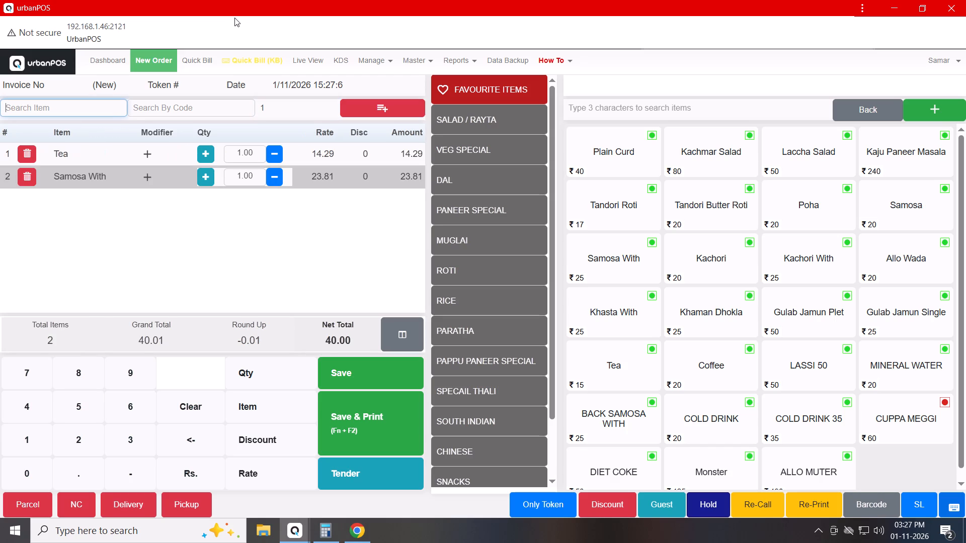
pyautogui.press('F2')
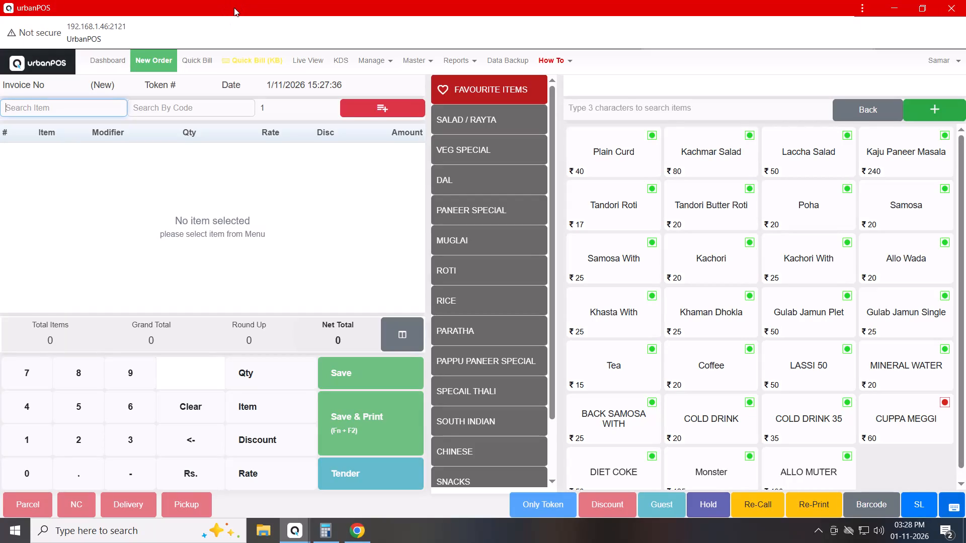
# Enter a new order of one Poha and one Gulab Jamun Single, then save and print the bill.
pyautogui.write('POHA')
pyautogui.press('Down')
pyautogui.press('Return')
pyautogui.press('Return')
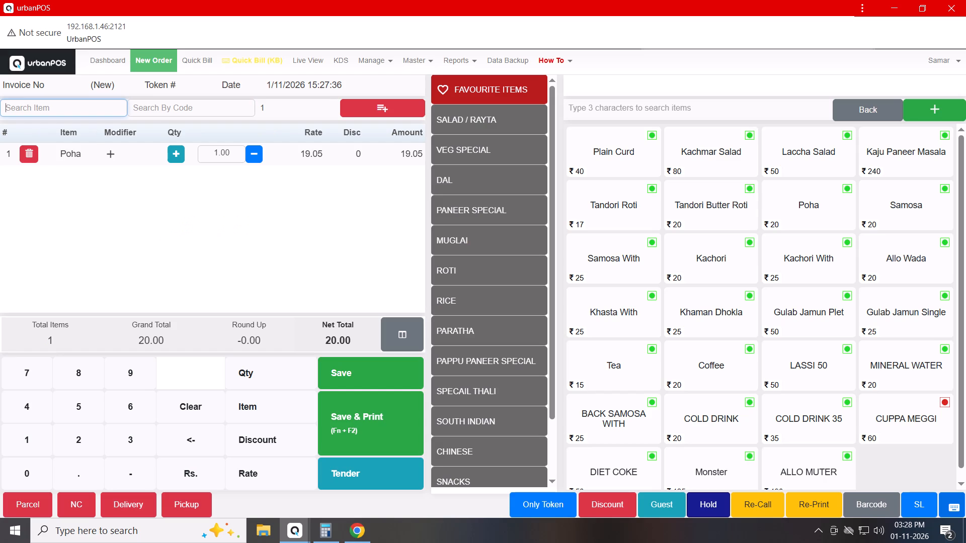
pyautogui.write('GU')
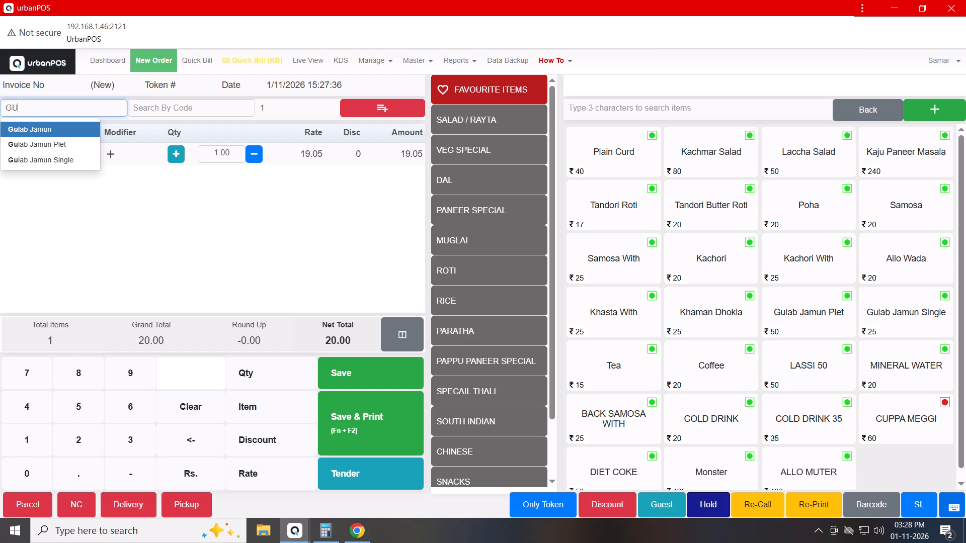
pyautogui.press('Down')
pyautogui.press('Down')
pyautogui.press('Return')
pyautogui.press('Return')
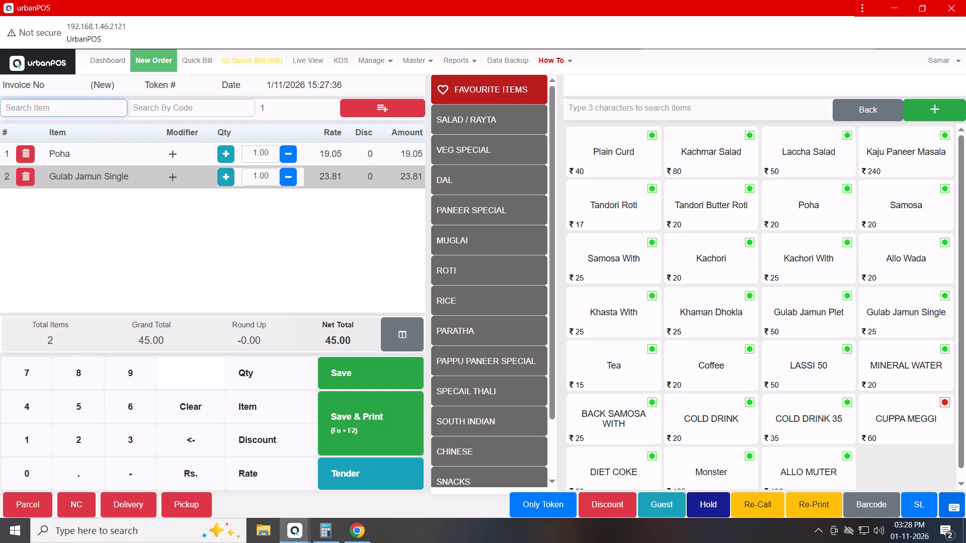
pyautogui.press('F2')
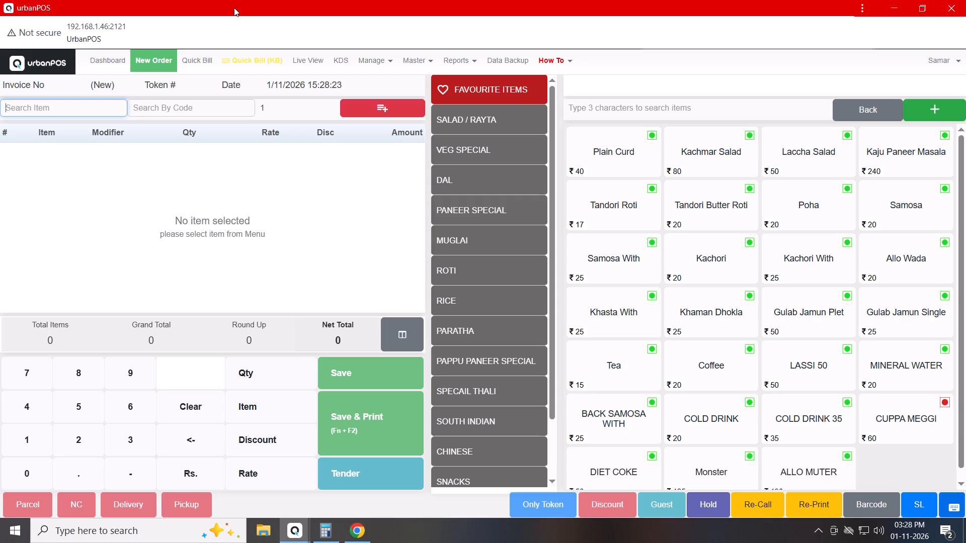
# Add one MINERAL WATER to a new order.
pyautogui.write('MIN')
pyautogui.press('space')
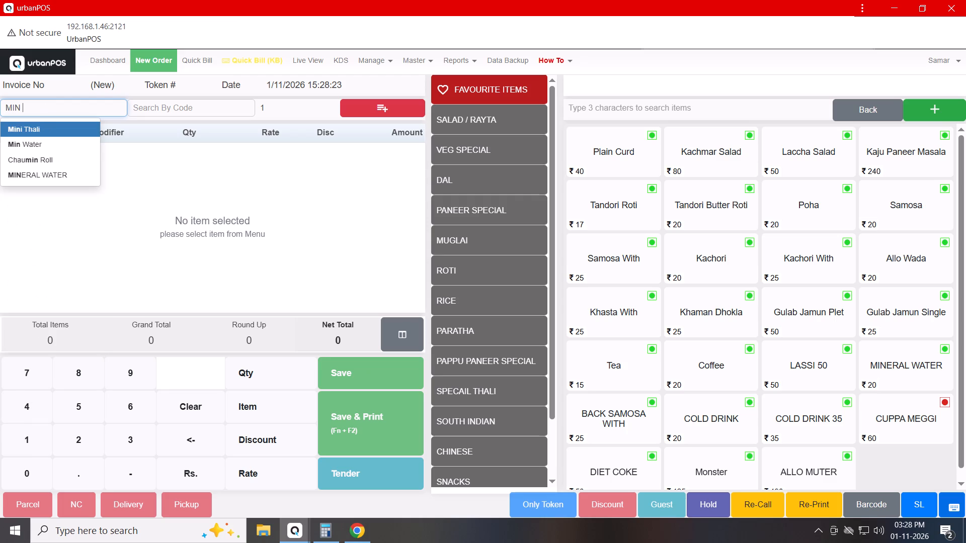
pyautogui.press('Down')
pyautogui.press('Down')
pyautogui.press('Down')
pyautogui.press('Return')
pyautogui.press('Return')
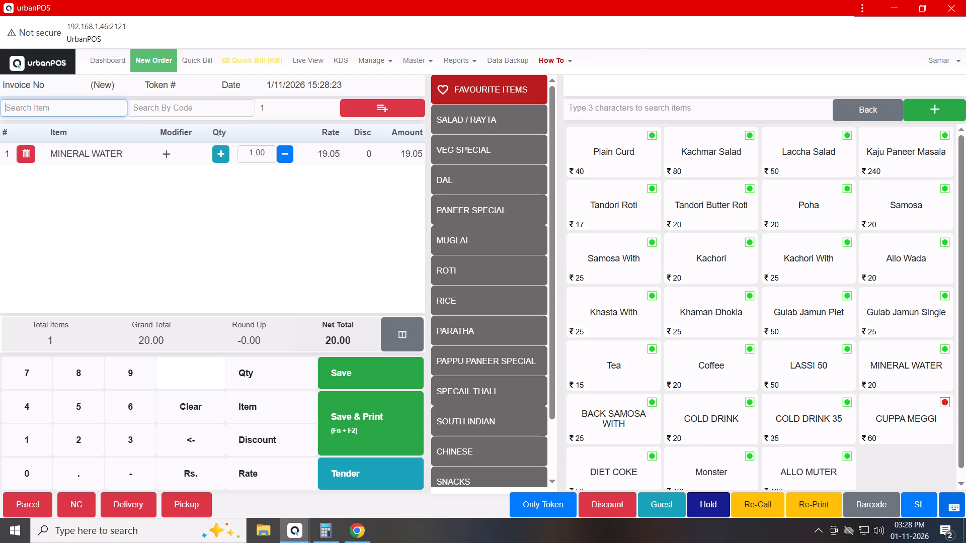
# Add one Coldrink 200ml and one Tea to the MINERAL WATER order, then save and print the bill.
pyautogui.write('200')
pyautogui.press('Down')
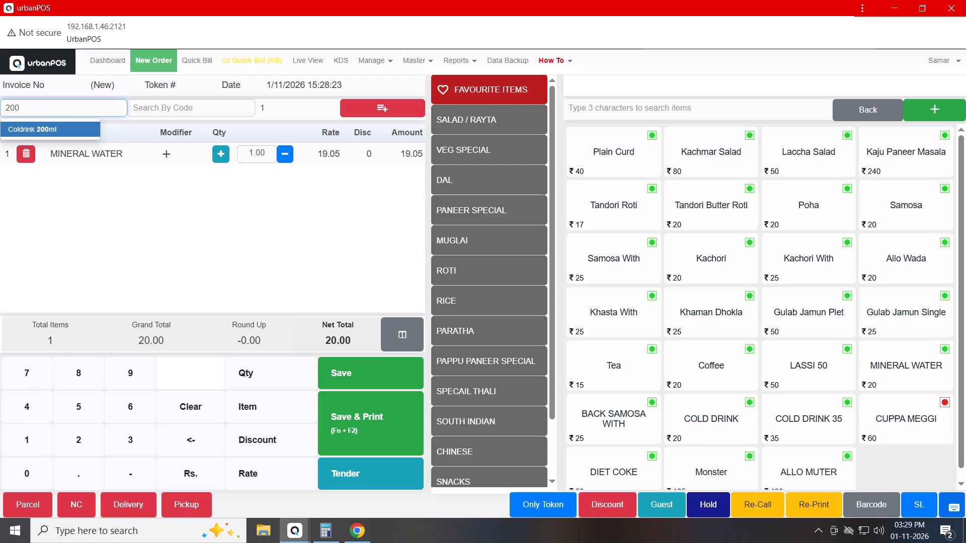
pyautogui.press('Return')
pyautogui.press('Return')
pyautogui.write('TEA')
pyautogui.press('Down')
pyautogui.press('Up')
pyautogui.press('Return')
pyautogui.press('Return')
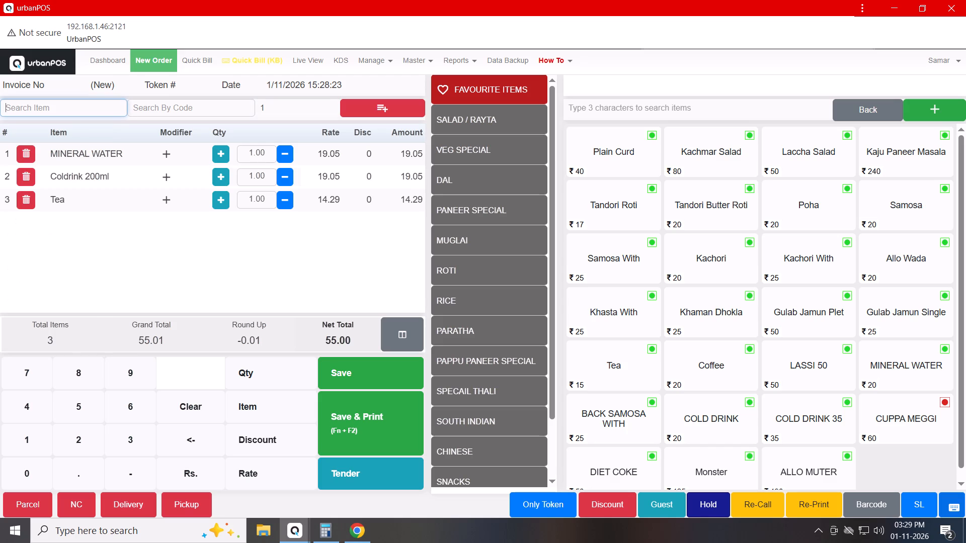
pyautogui.press('F2')
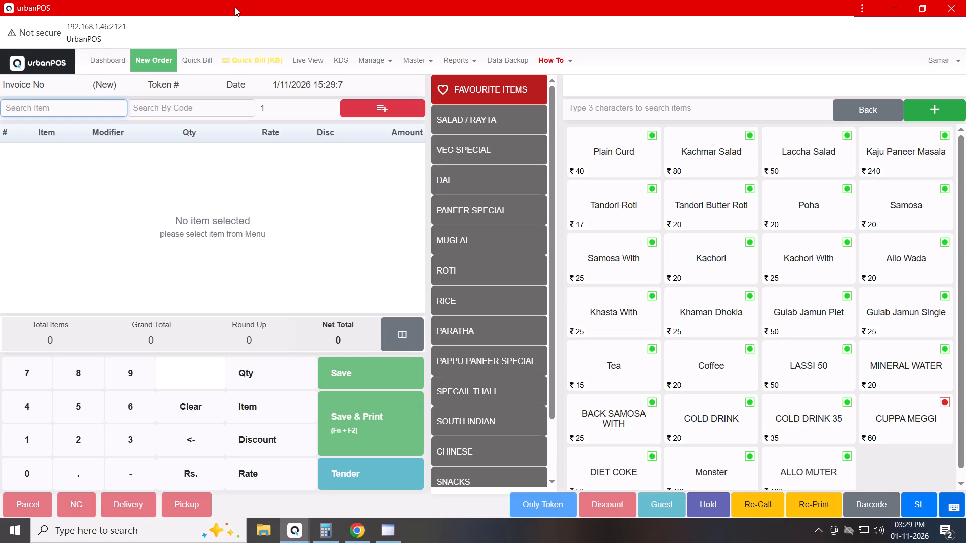
# Add one Sev Tomoto and one MINERAL WATER to a new order.
pyautogui.write('SEV')
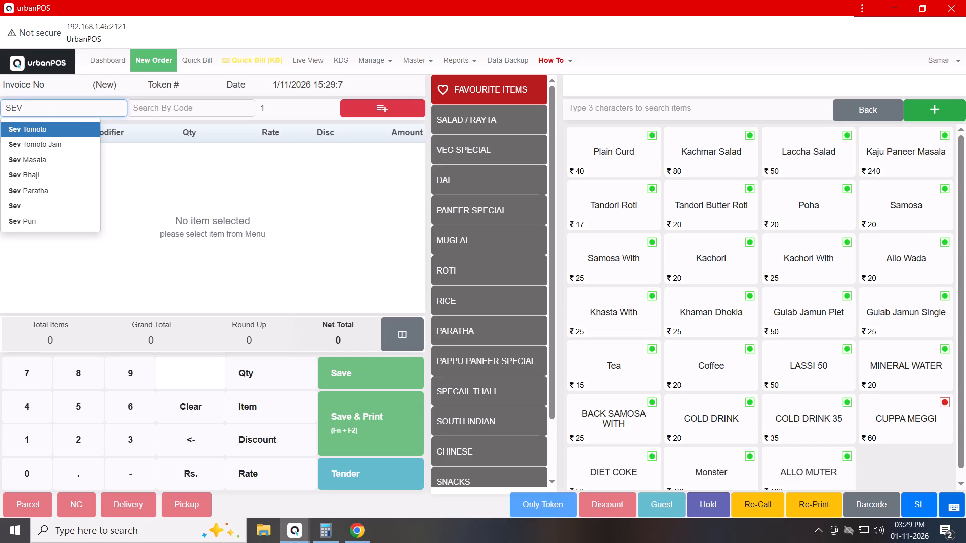
pyautogui.press('Down')
pyautogui.press('Up')
pyautogui.press('Return')
pyautogui.press('Return')
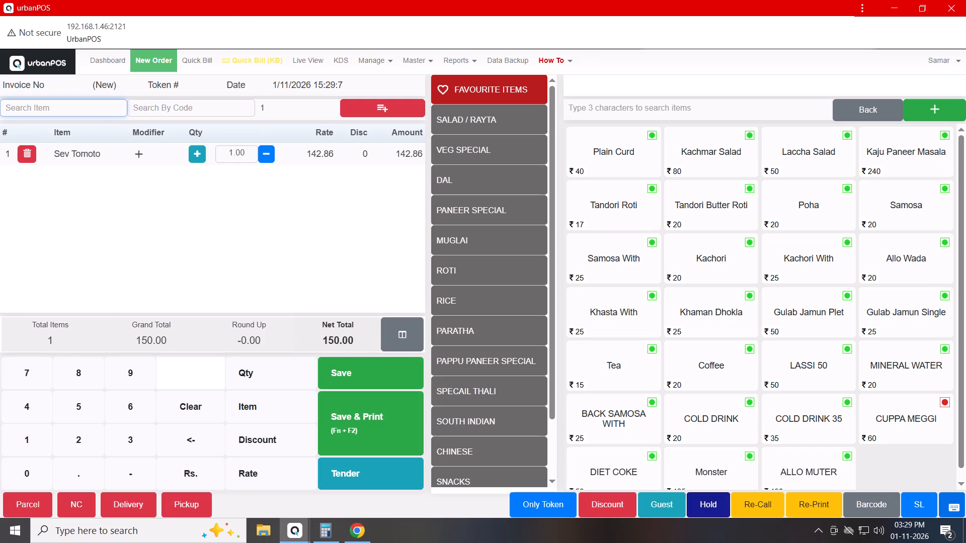
pyautogui.write('MIN')
pyautogui.press('Left')
pyautogui.press('Down')
pyautogui.press('Down')
pyautogui.press('Down')
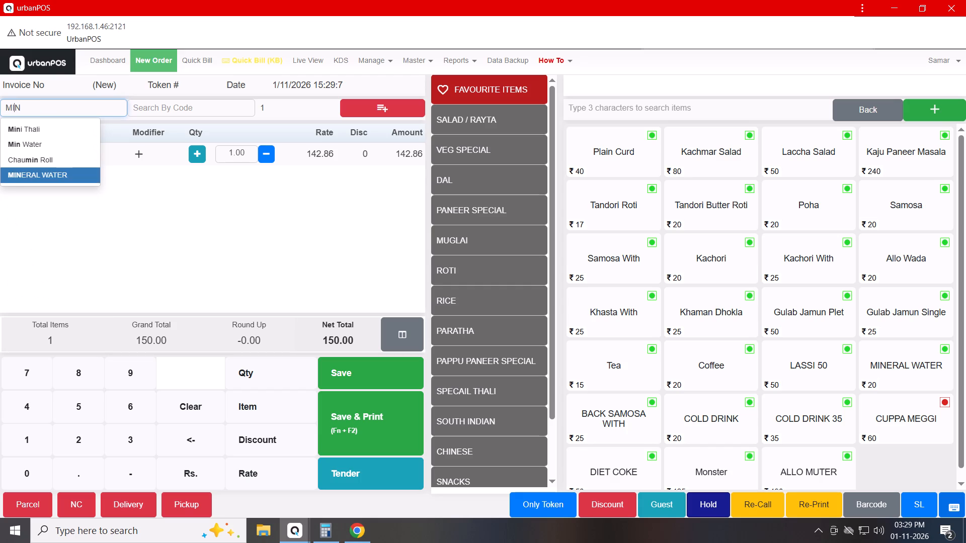
pyautogui.press('Return')
pyautogui.press('Return')
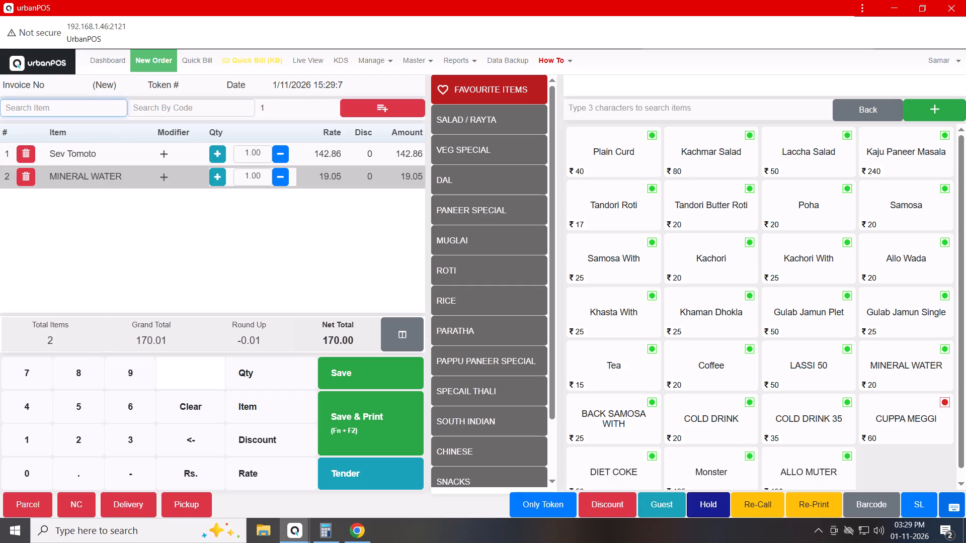
# Add one Sanchi Rabdi and four Tandori Butter Roti to the Sev Tomoto order, then save and print the bill.
pyautogui.write('RT')
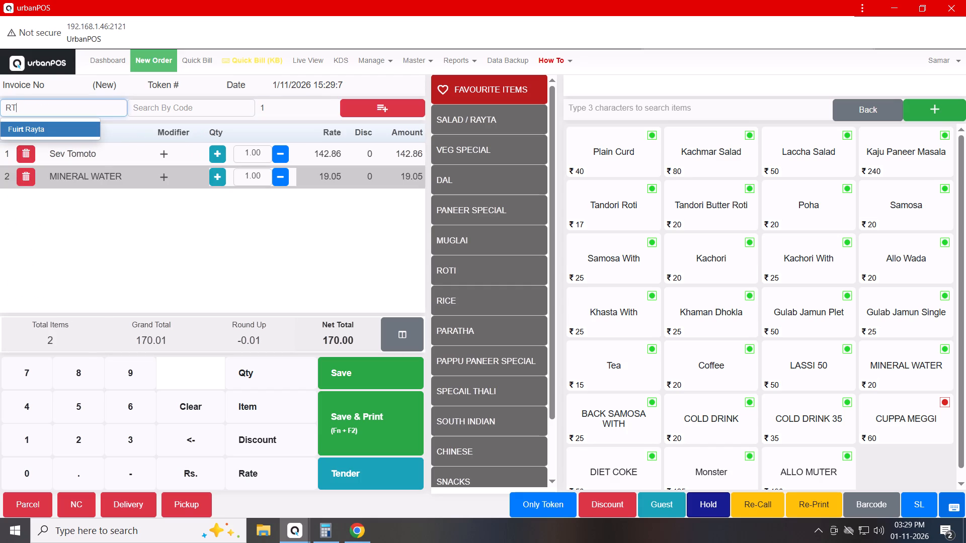
pyautogui.press('BackSpace')
pyautogui.write('AB')
pyautogui.press('Down')
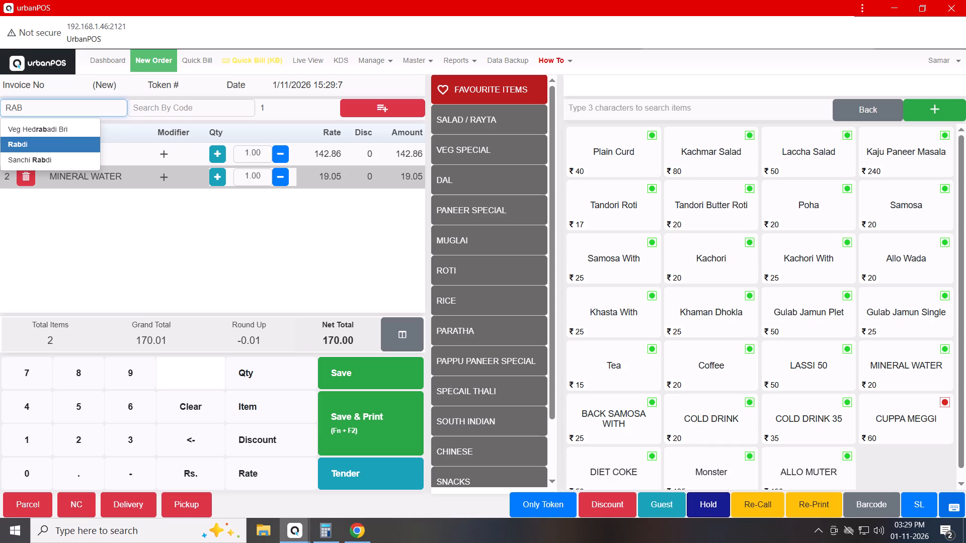
pyautogui.press('Down')
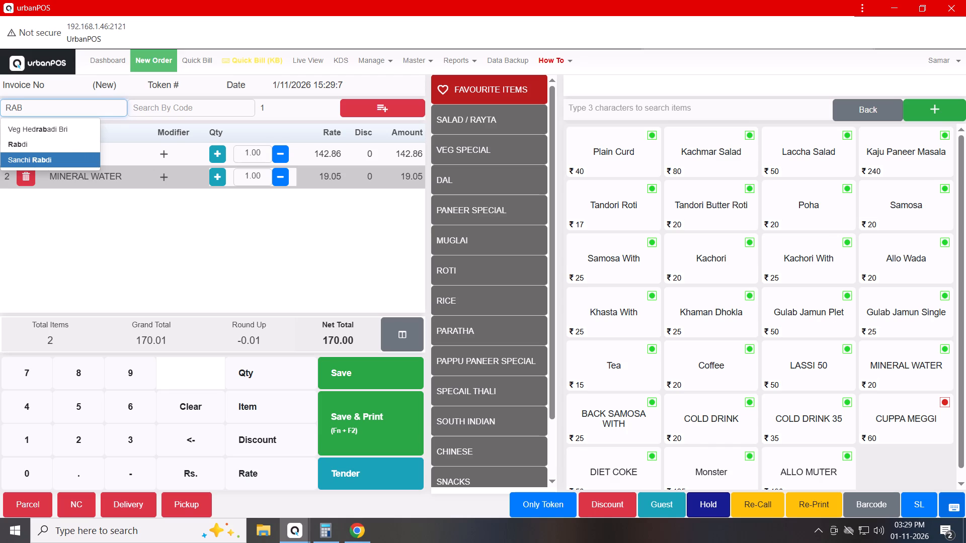
pyautogui.press('Return')
pyautogui.press('Return')
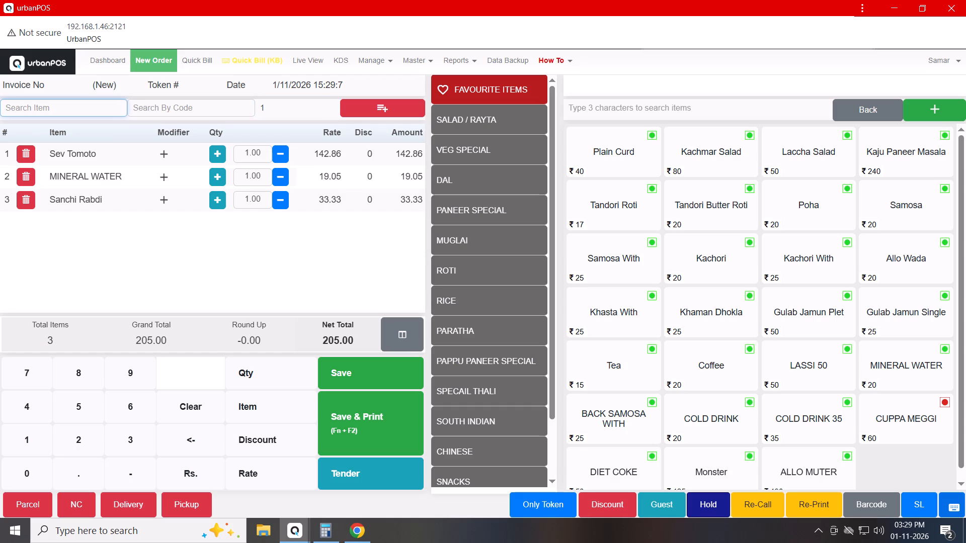
pyautogui.write('TAND')
pyautogui.press('Down')
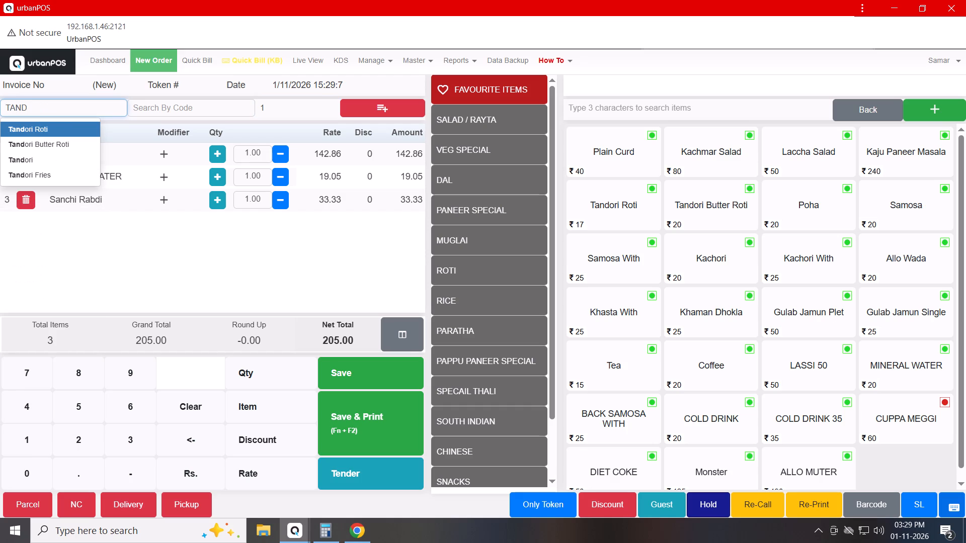
pyautogui.press('Return')
pyautogui.press('4')
pyautogui.press('Return')
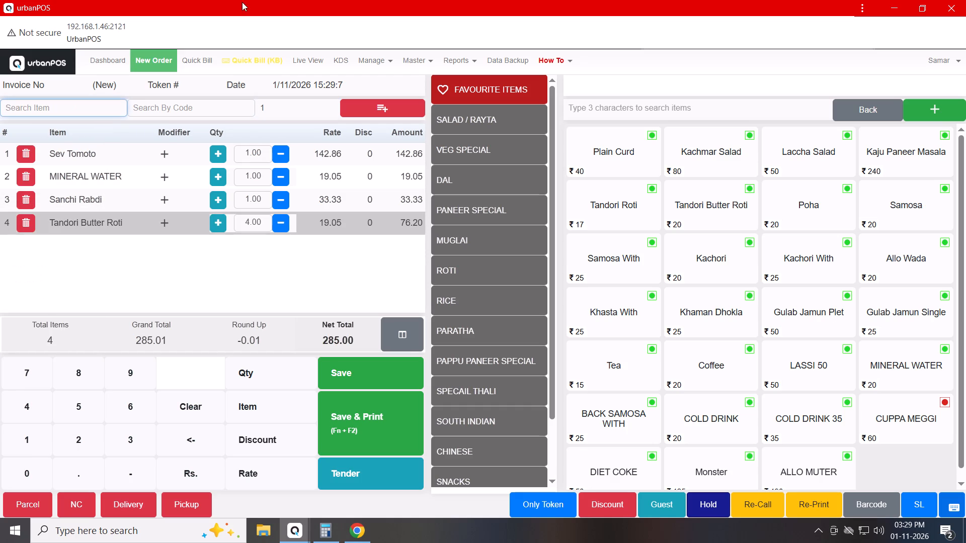
pyautogui.press('F2')
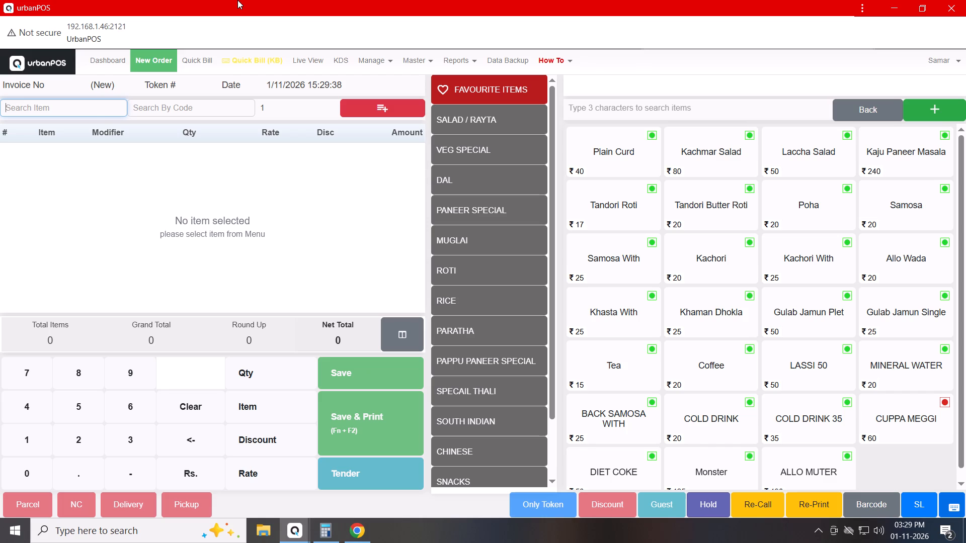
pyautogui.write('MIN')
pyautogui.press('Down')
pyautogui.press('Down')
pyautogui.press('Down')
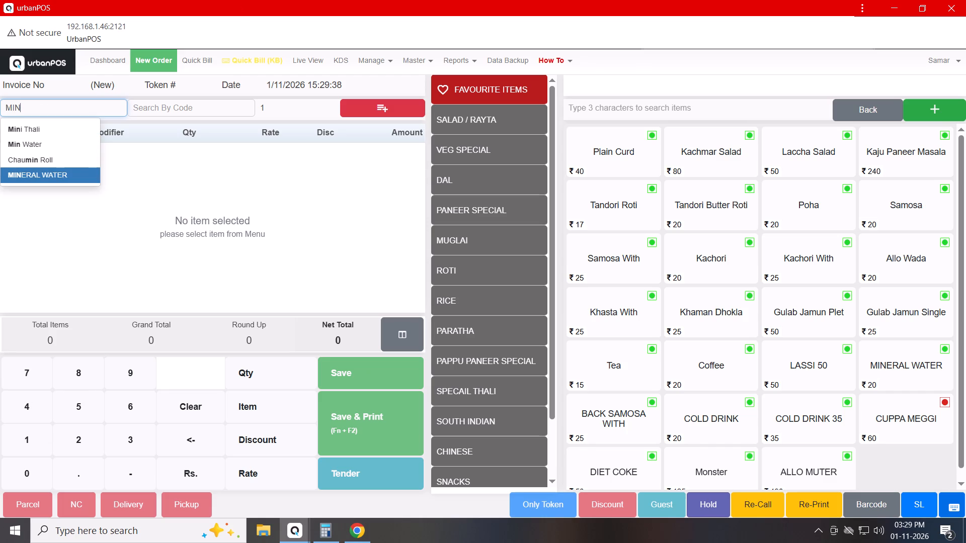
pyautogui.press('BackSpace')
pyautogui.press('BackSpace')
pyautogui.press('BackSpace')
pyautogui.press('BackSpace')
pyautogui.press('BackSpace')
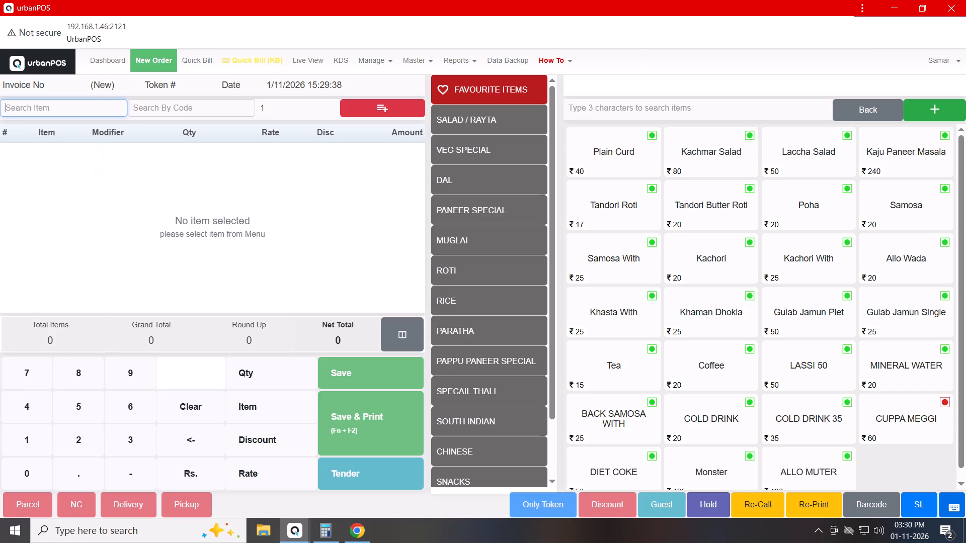
# Add five MINERAL WATER to a new order, then save and print the bill.
pyautogui.write('MIN')
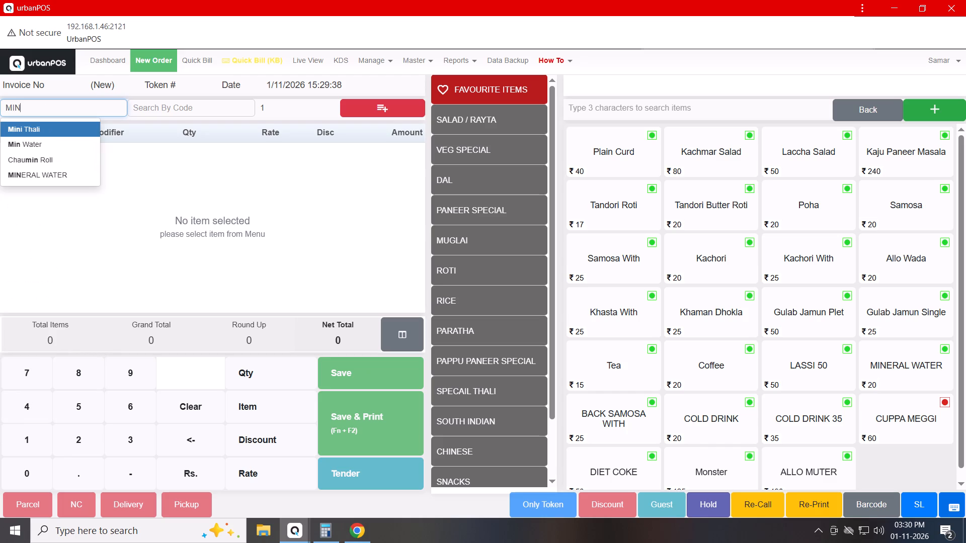
pyautogui.press('Left')
pyautogui.press('Left')
pyautogui.press('Left')
pyautogui.press('Left')
pyautogui.press('Down')
pyautogui.press('Down')
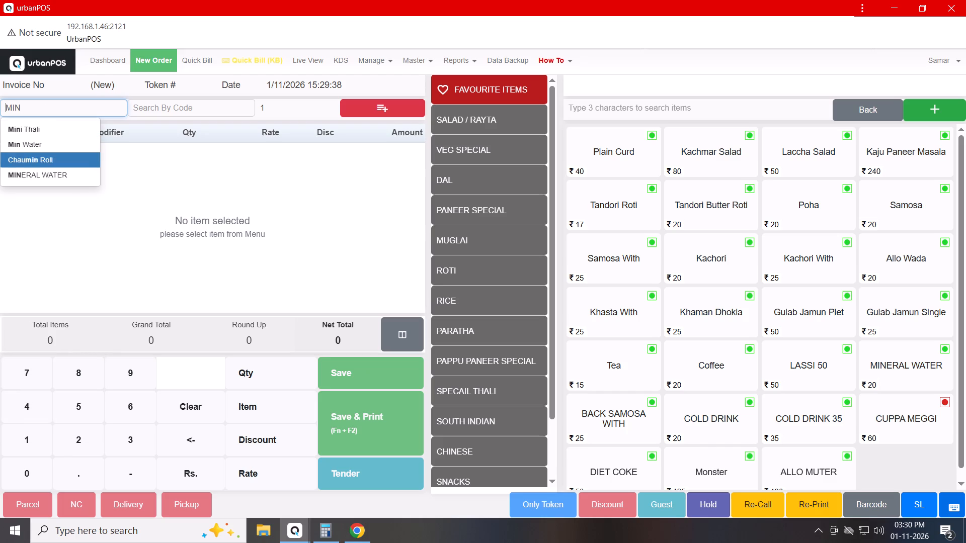
pyautogui.press('Down')
pyautogui.press('Return')
pyautogui.press('5')
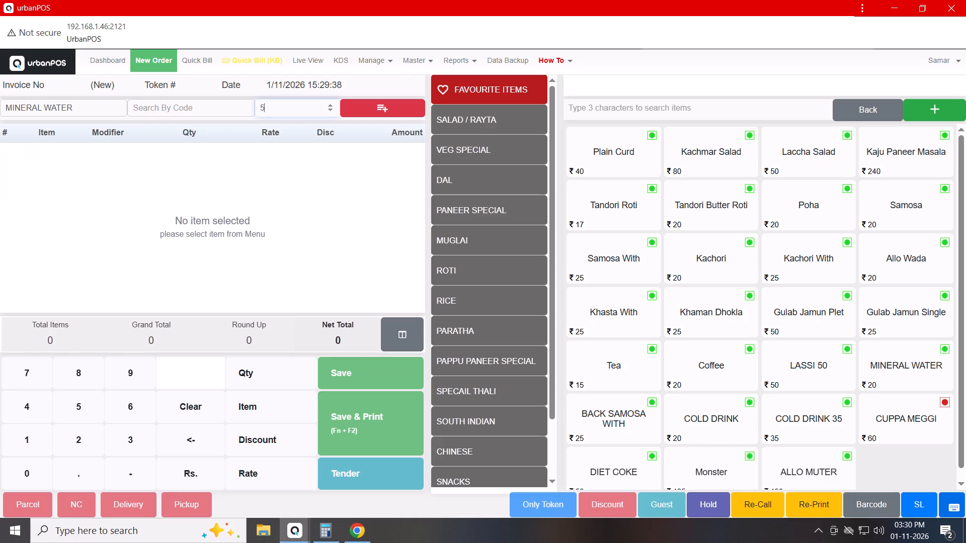
pyautogui.press('Return')
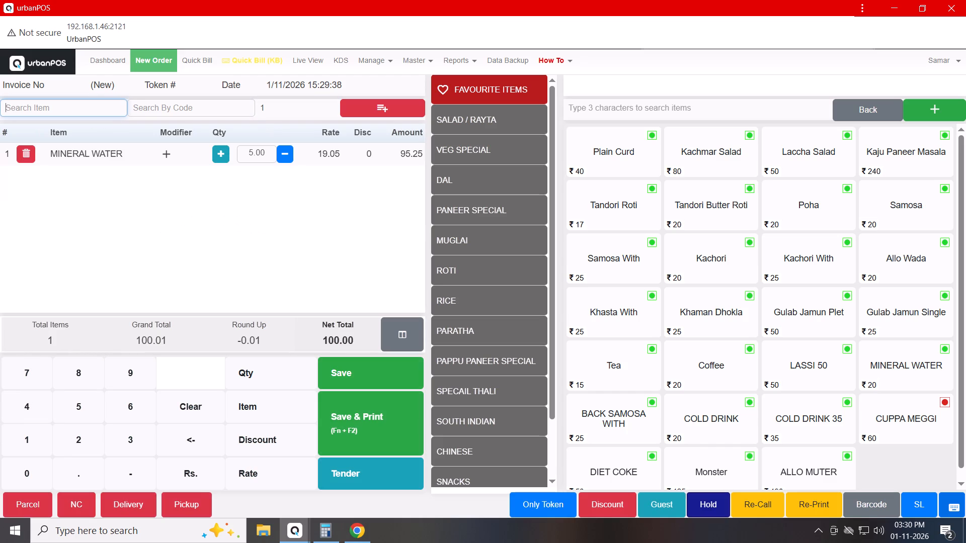
pyautogui.press('F2')
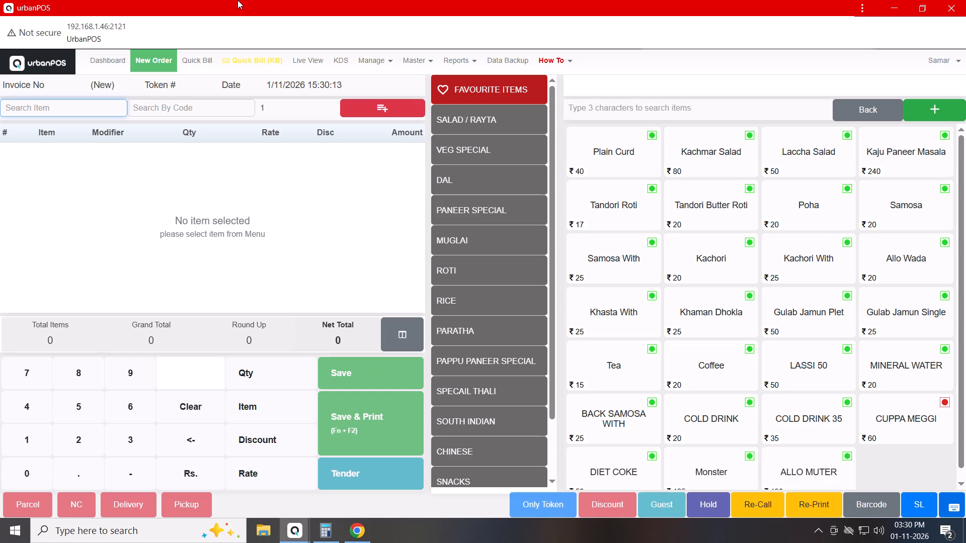
# Add one Tea to a new order and increase its quantity by one, then save and print the bill.
pyautogui.write('TEA')
pyautogui.press('Down')
pyautogui.press('Up')
pyautogui.press('Return')
pyautogui.press('Return')
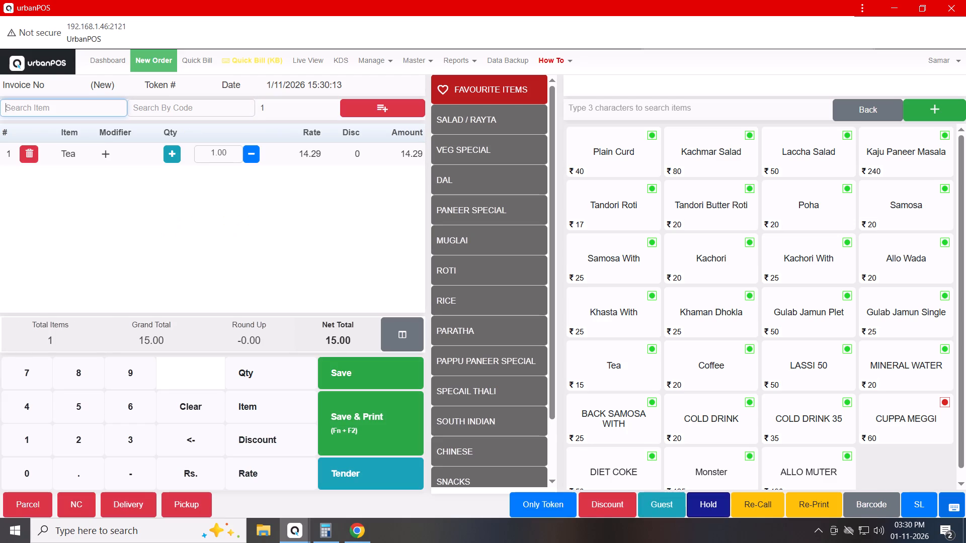
pyautogui.press('Return')
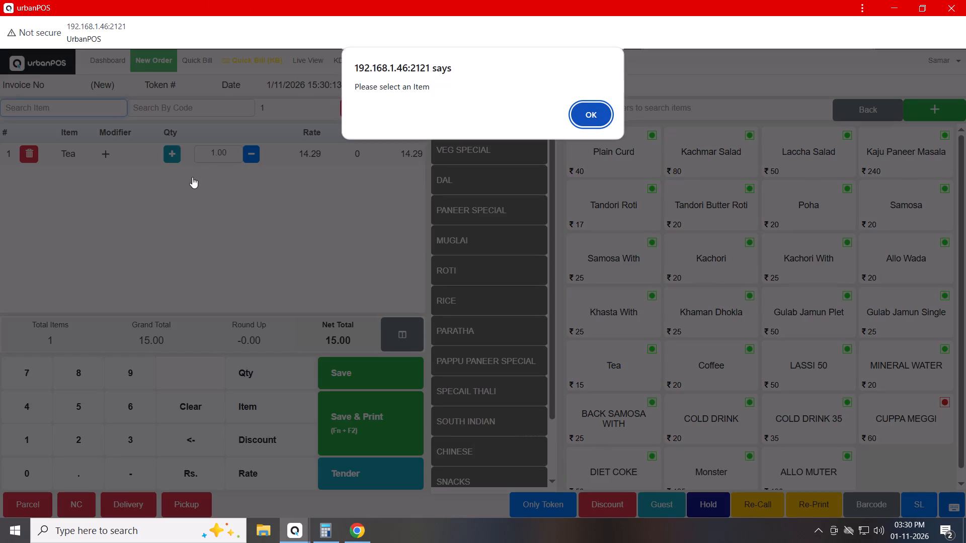
pyautogui.click(223, 162)
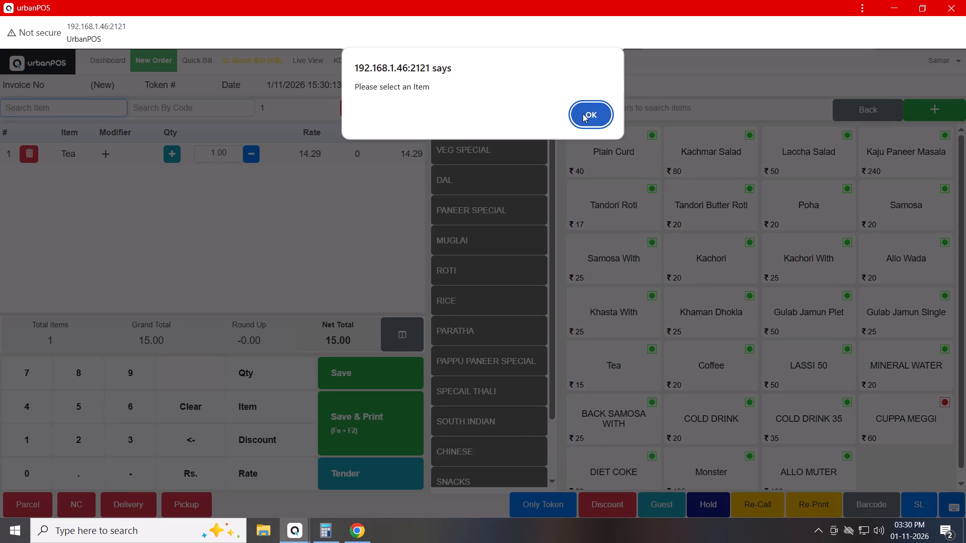
pyautogui.click(592, 108)
pyautogui.click(174, 154)
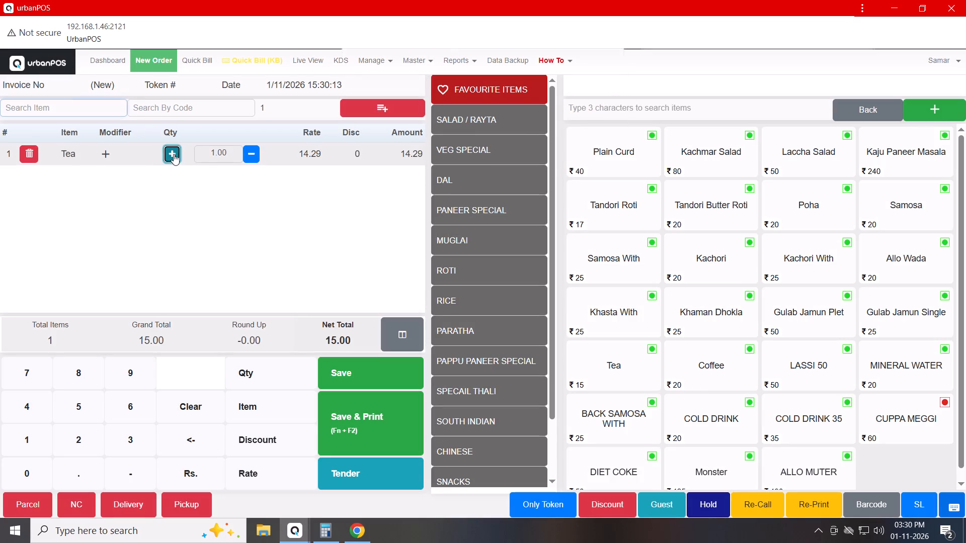
pyautogui.press('F2')
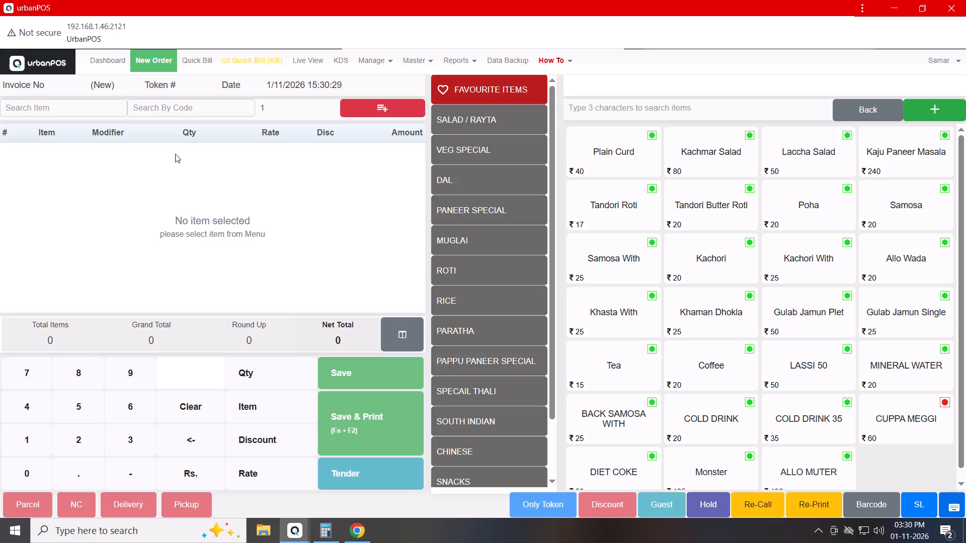
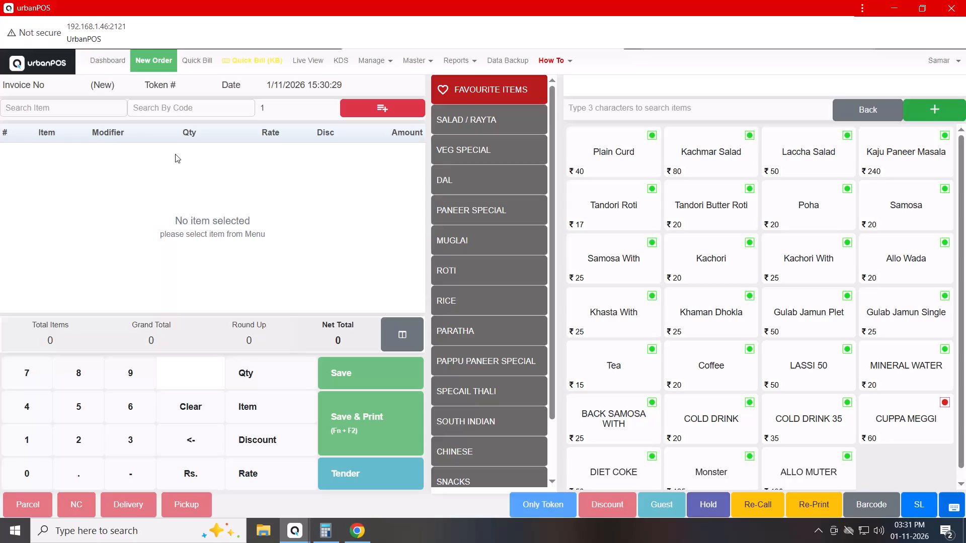
# Add one Gulab Jamun Single to a new order, then save and print the bill.
pyautogui.doubleClick(93, 106)
pyautogui.write('GU')
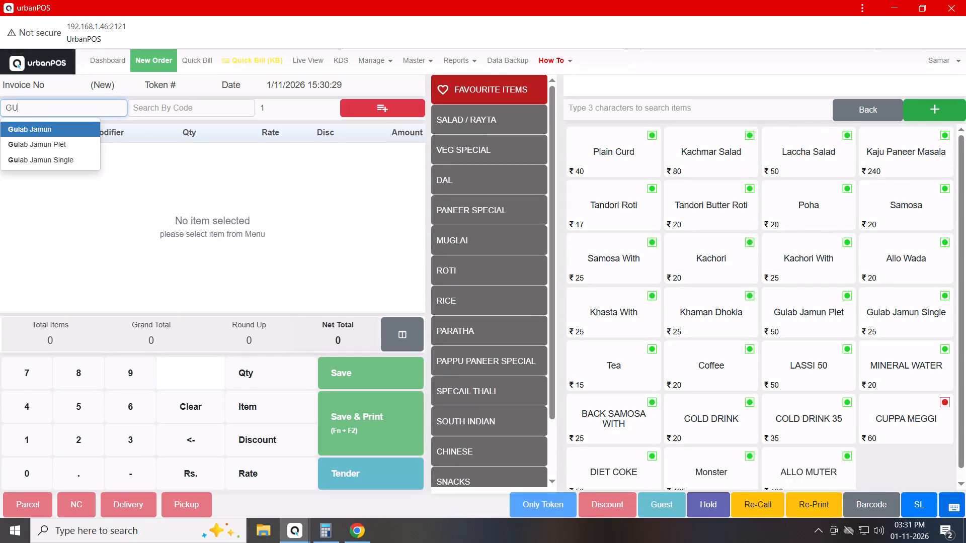
pyautogui.press('Up')
pyautogui.press('Return')
pyautogui.press('Return')
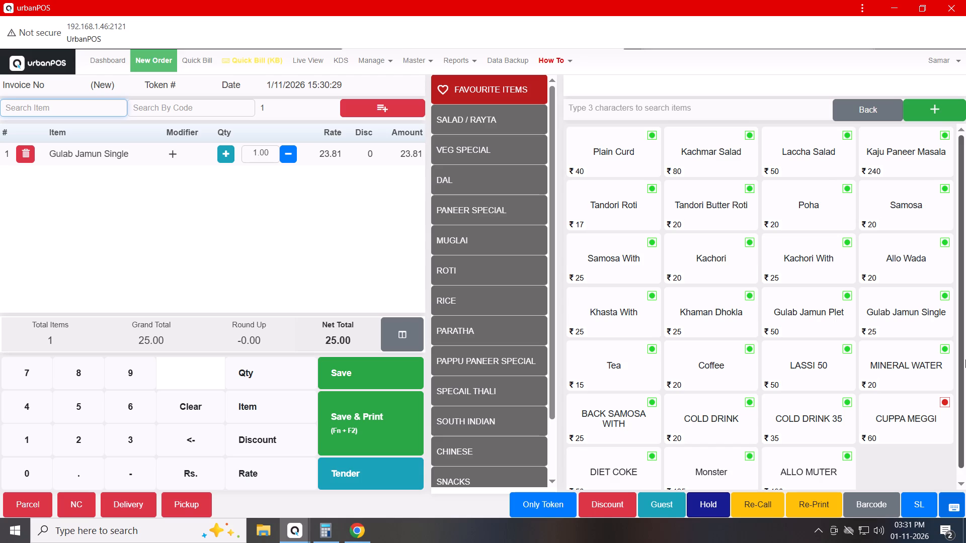
pyautogui.press('F2')
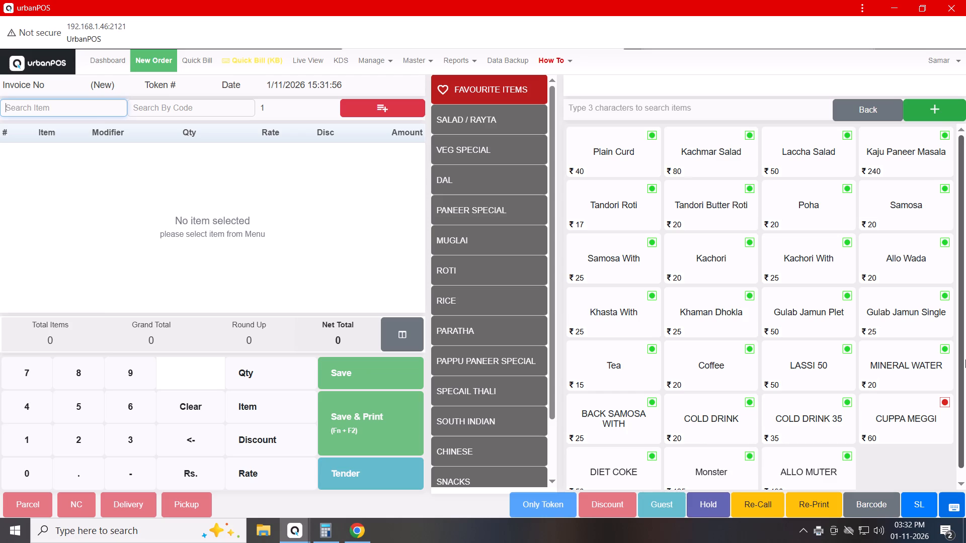
# Add one Tea to a new order, then save and print the bill.
pyautogui.write('TEA')
pyautogui.press('Down')
pyautogui.press('Up')
pyautogui.press('Return')
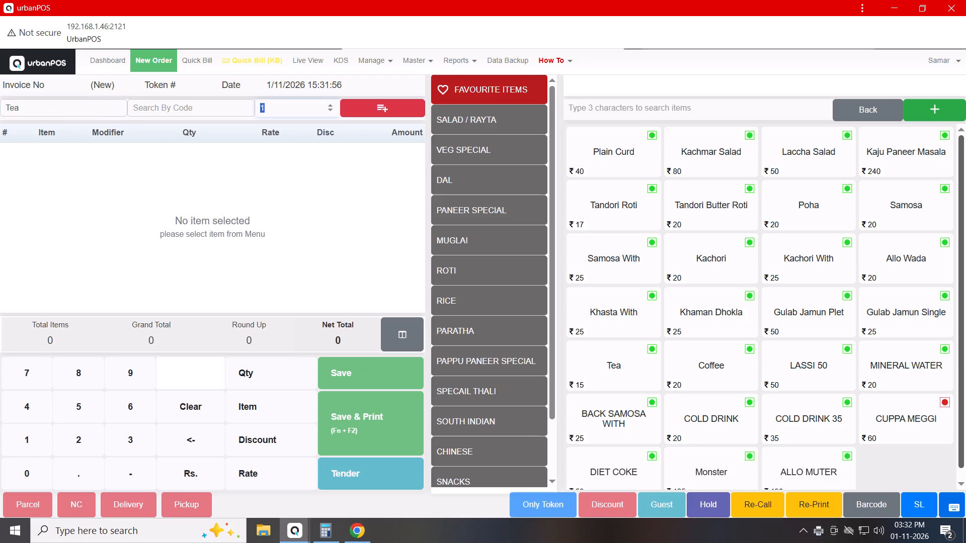
pyautogui.press('Return')
pyautogui.press('F2')
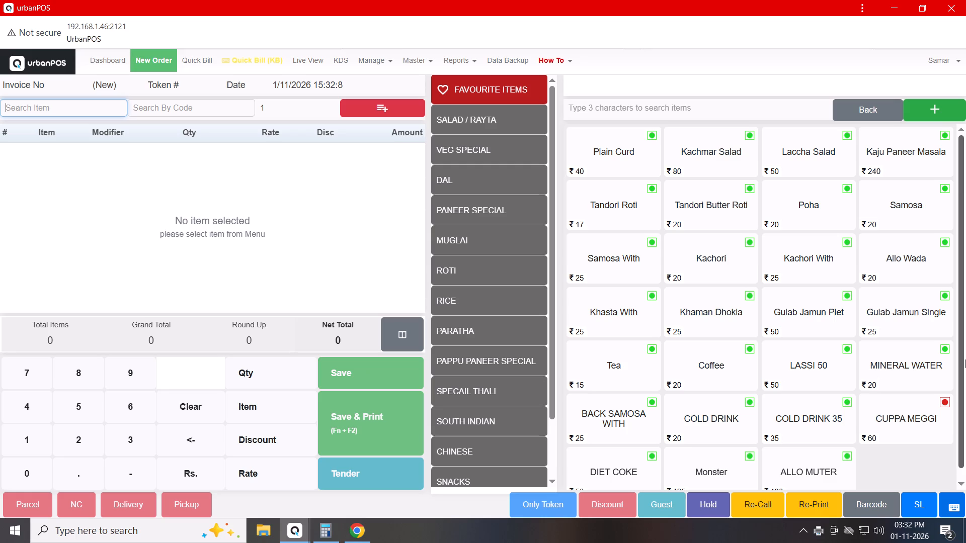
# Add one Samosa With to a new order, then save and print the bill.
pyautogui.write('SAM')
pyautogui.press('Down')
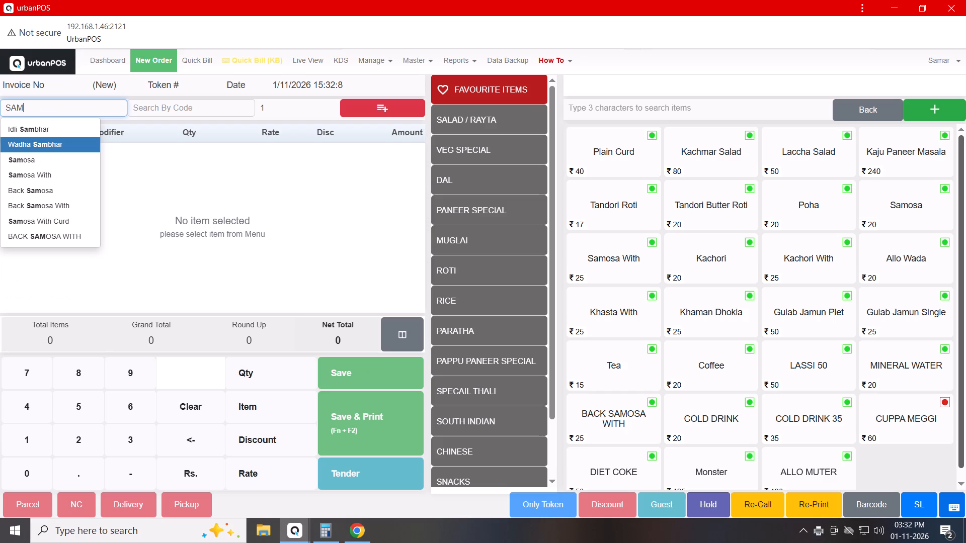
pyautogui.press('Down')
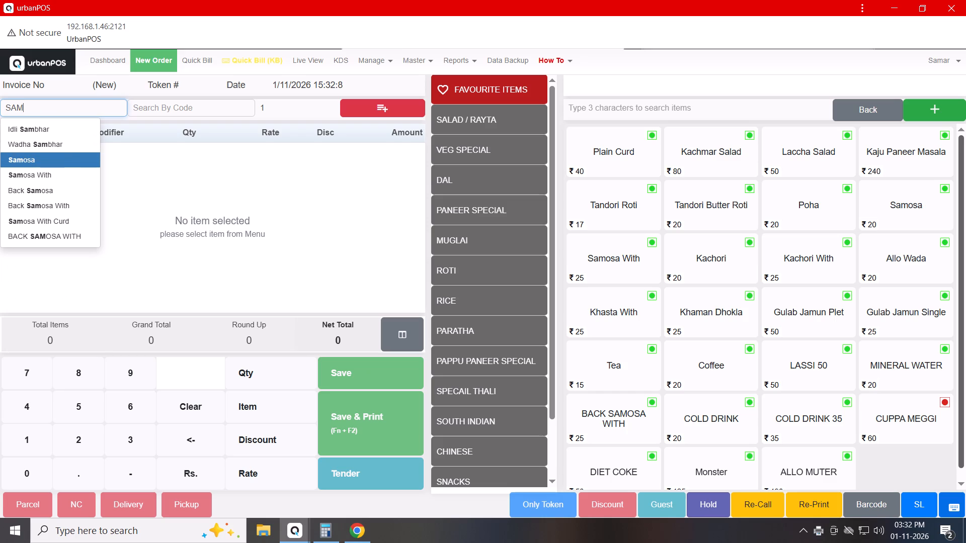
pyautogui.press('Down')
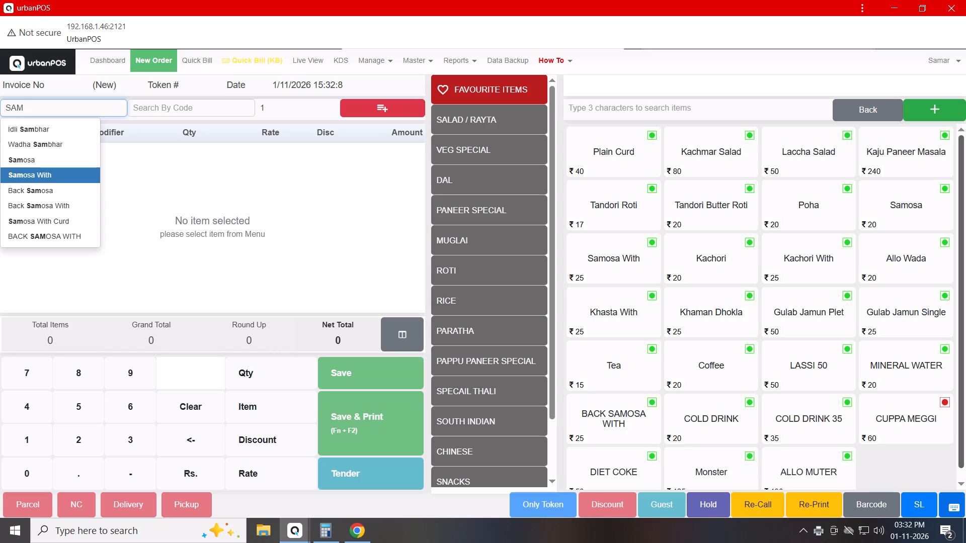
pyautogui.press('Return')
pyautogui.press('Return')
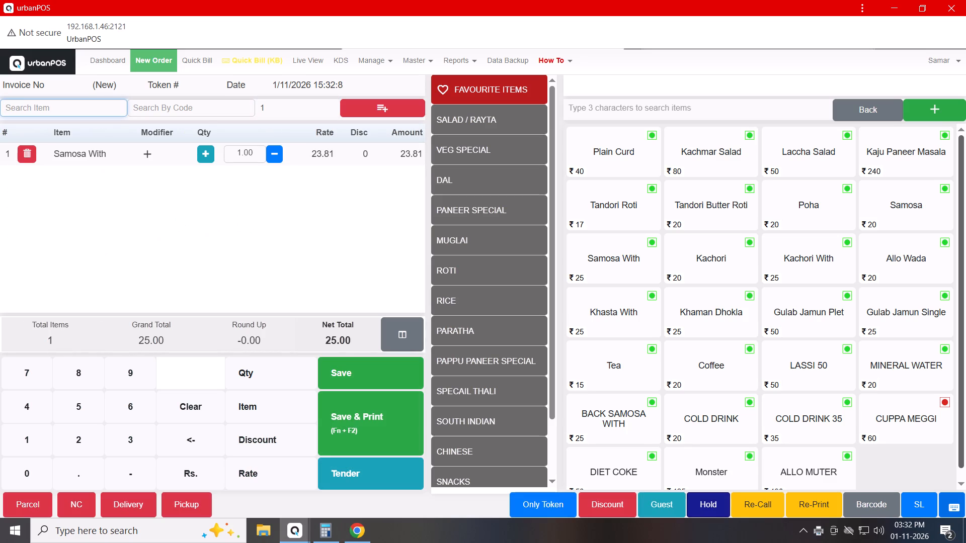
pyautogui.press('F2')
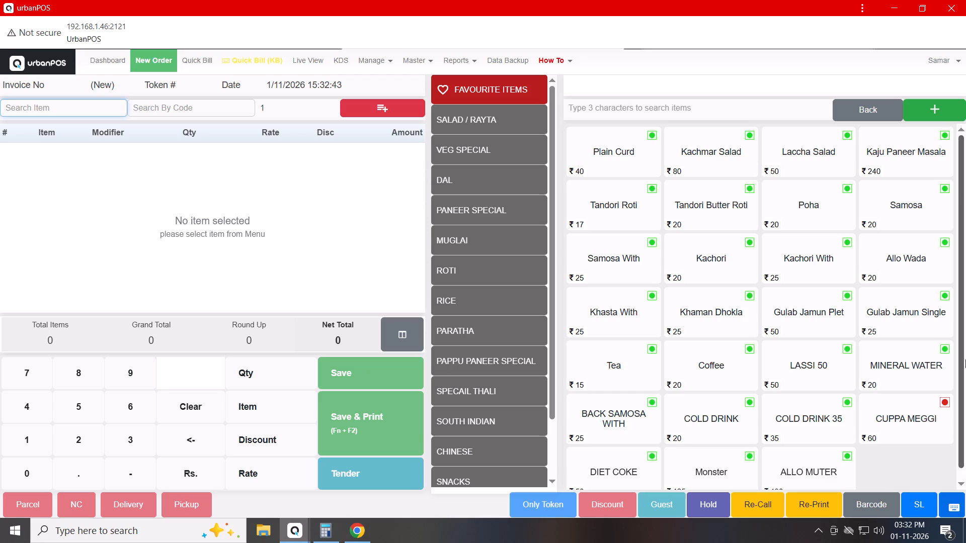
# Add one Red Bull and two Ice Cream30 to a new order.
pyautogui.write('RED')
pyautogui.press('Down')
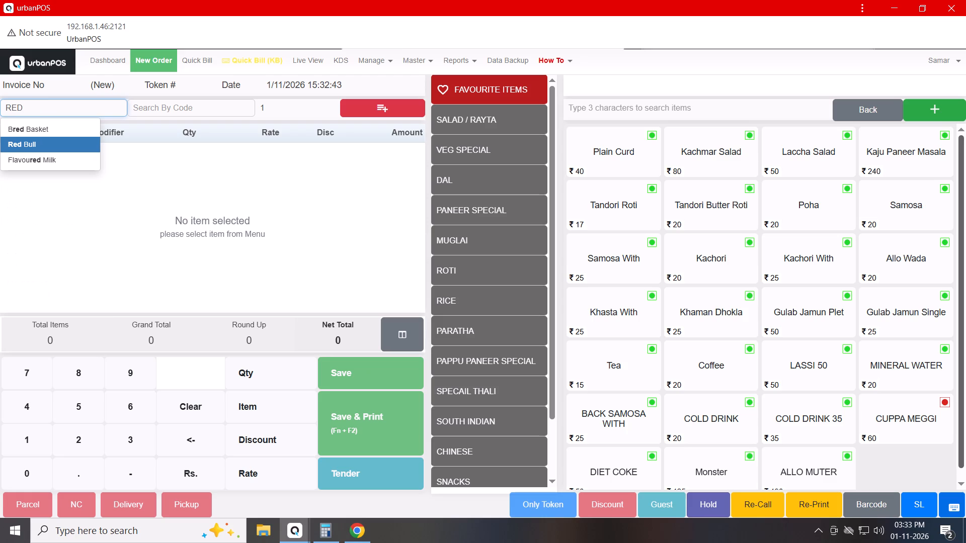
pyautogui.press('Return')
pyautogui.press('Return')
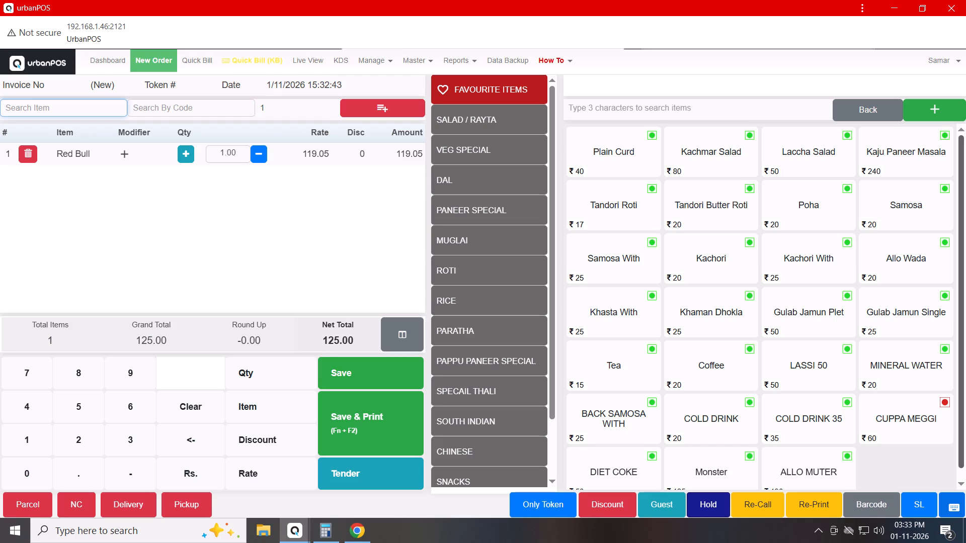
pyautogui.write('60')
pyautogui.press('Down')
pyautogui.press('Right')
pyautogui.press('Down')
pyautogui.press('Down')
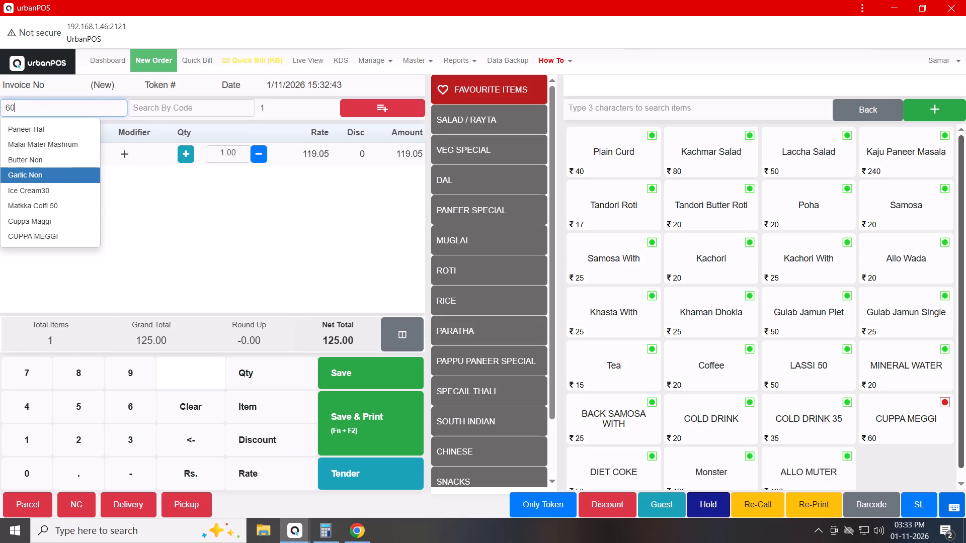
pyautogui.press('Down')
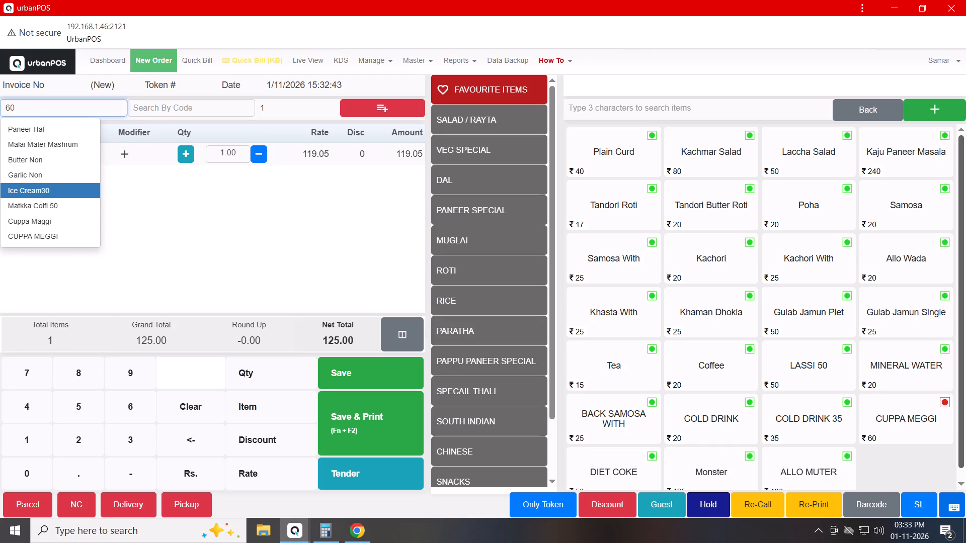
pyautogui.press('Return')
pyautogui.press('2')
pyautogui.press('Return')
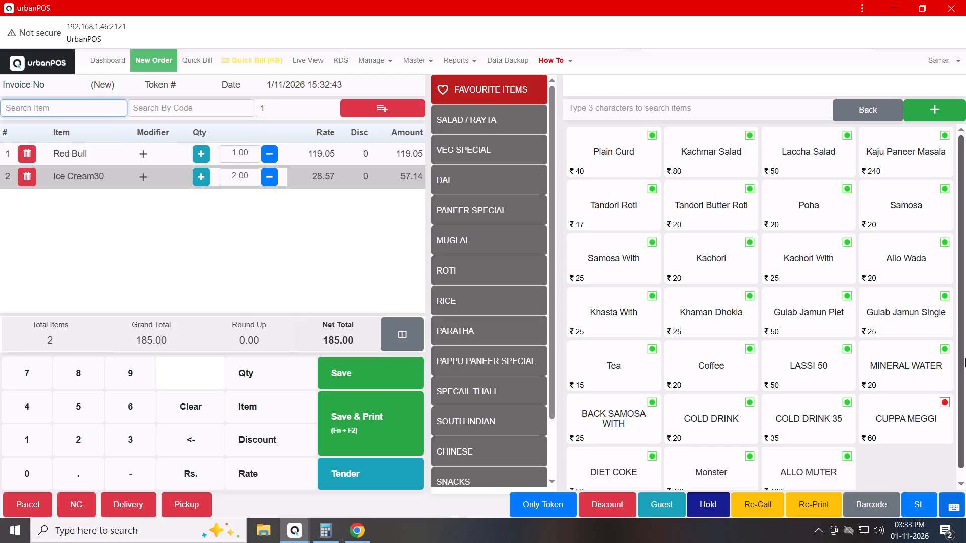
# Add two Poha and one Tea to the Red Bull order, then save and print the bill.
pyautogui.scroll(-1, 959, 360)
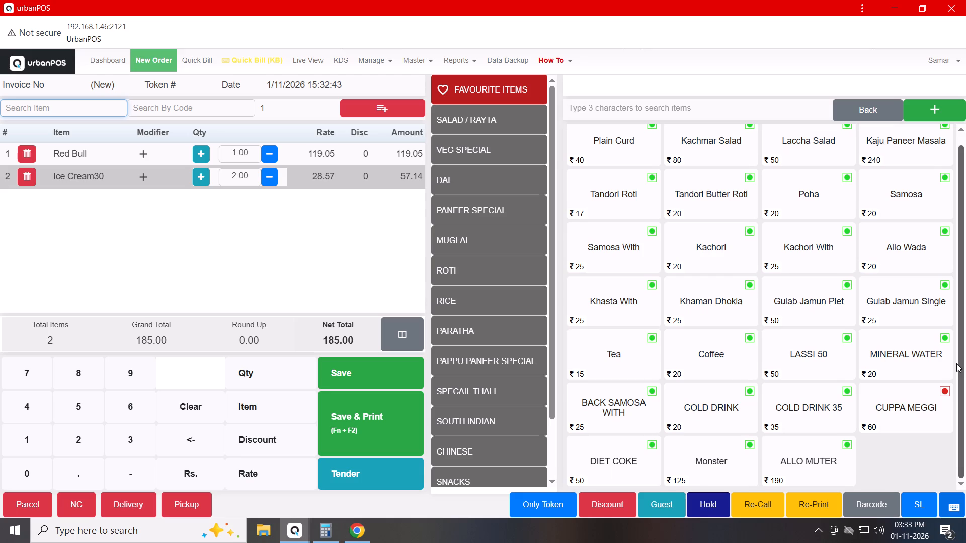
pyautogui.write('POHA')
pyautogui.press('Down')
pyautogui.press('Return')
pyautogui.press('2')
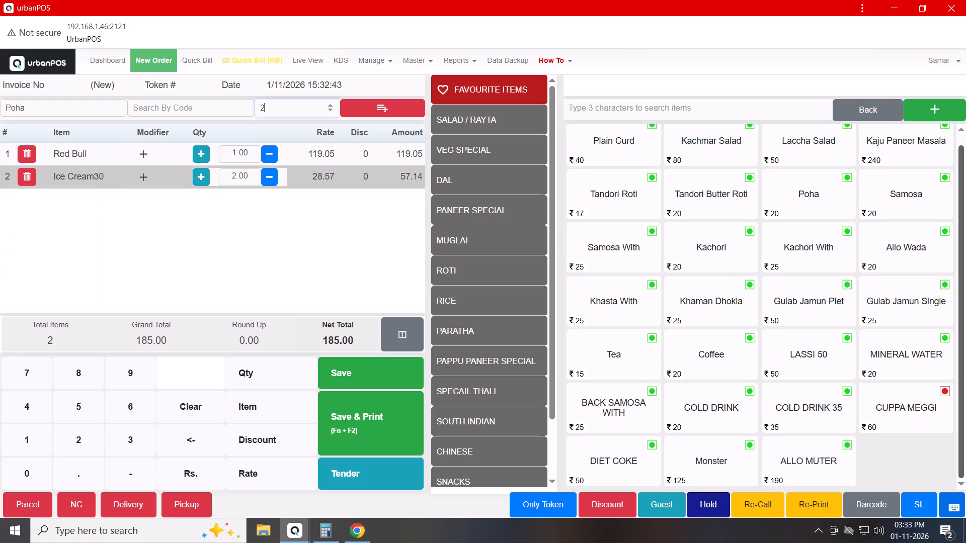
pyautogui.press('Return')
pyautogui.write('TEA')
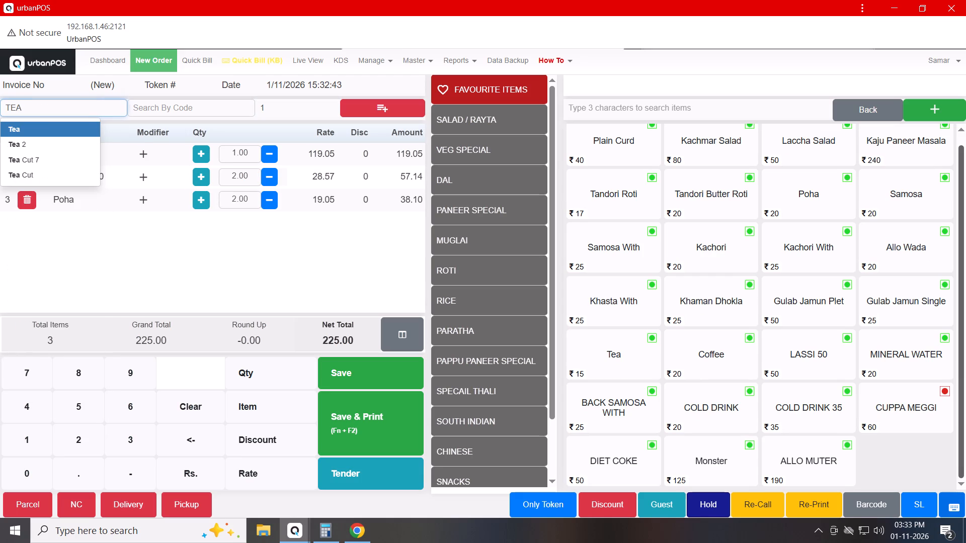
pyautogui.press('Return')
pyautogui.press('Return')
pyautogui.scroll(-1, 938, 324)
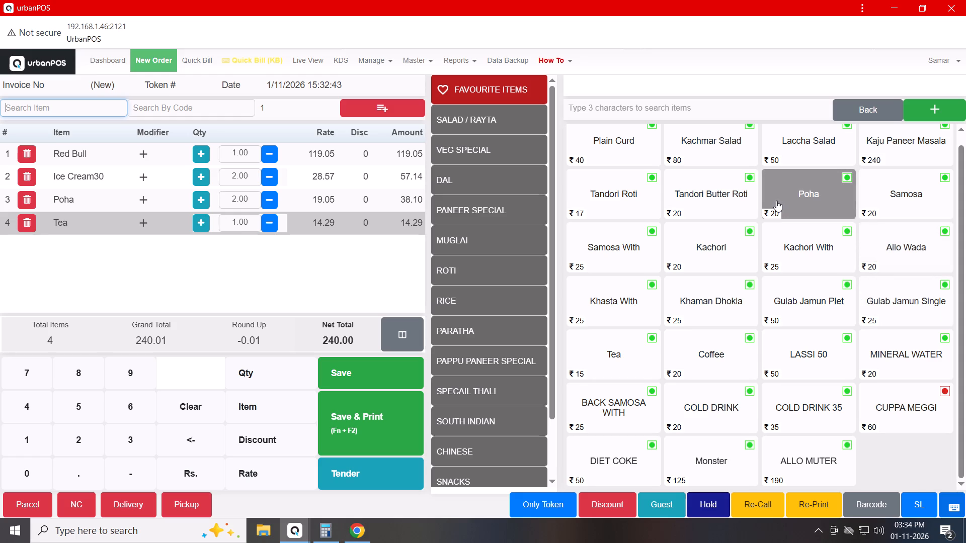
pyautogui.press('F2')
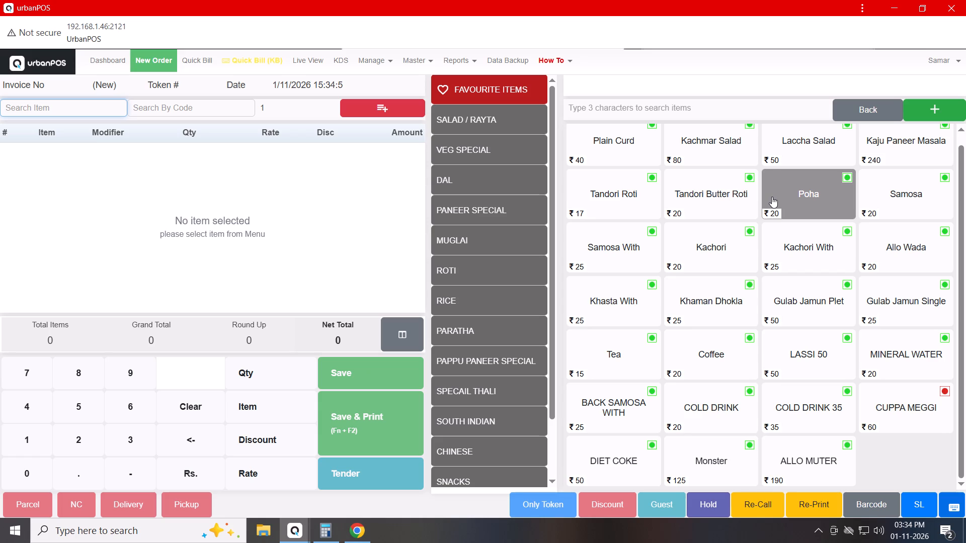
# Add one Poha and one Tea to a new order, then save and print the bill.
pyautogui.write('POHA')
pyautogui.press('Down')
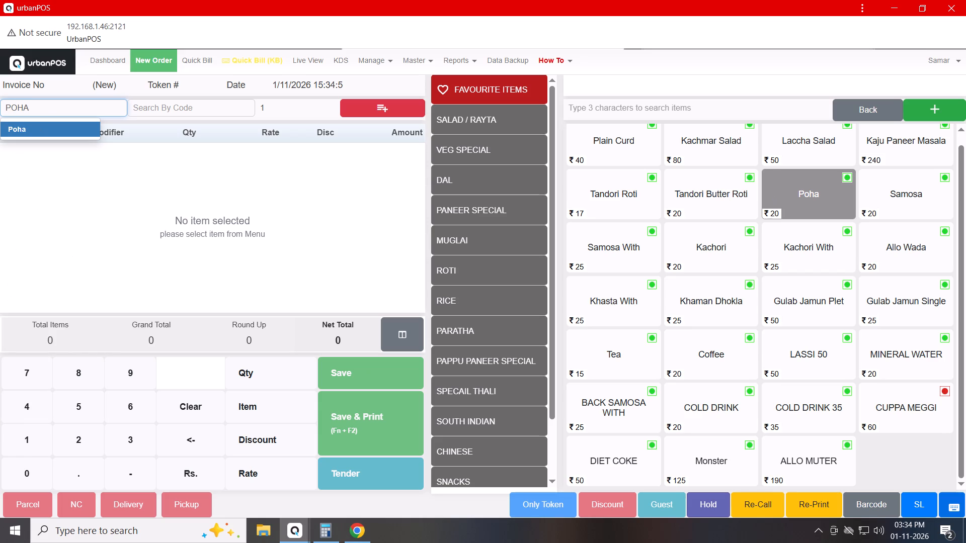
pyautogui.press('Return')
pyautogui.press('Return')
pyautogui.write('TEA')
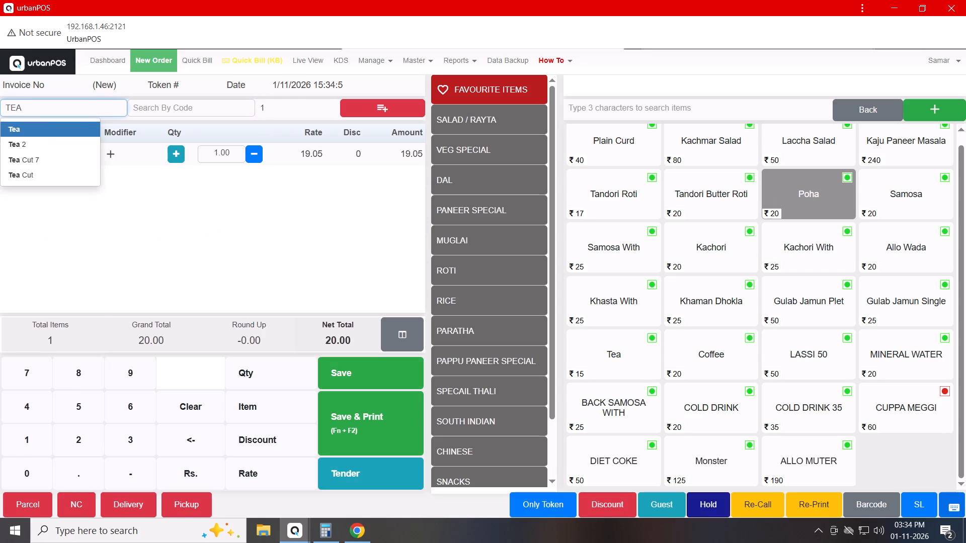
pyautogui.press('Return')
pyautogui.press('Return')
pyautogui.press('F2')
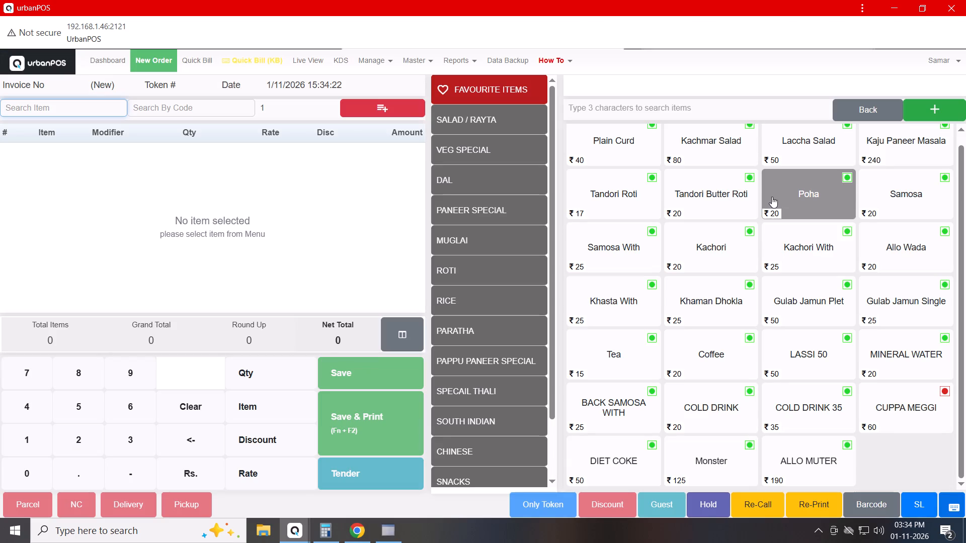
# Add one Kachori With to a new order, then save and print the bill.
pyautogui.write('KA')
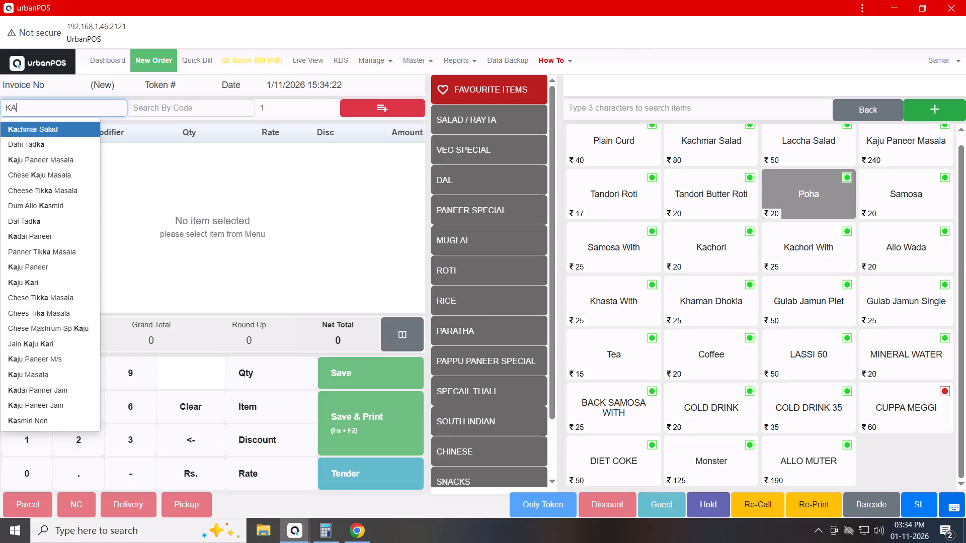
pyautogui.press('c')
pyautogui.press('Down')
pyautogui.press('Down')
pyautogui.press('Return')
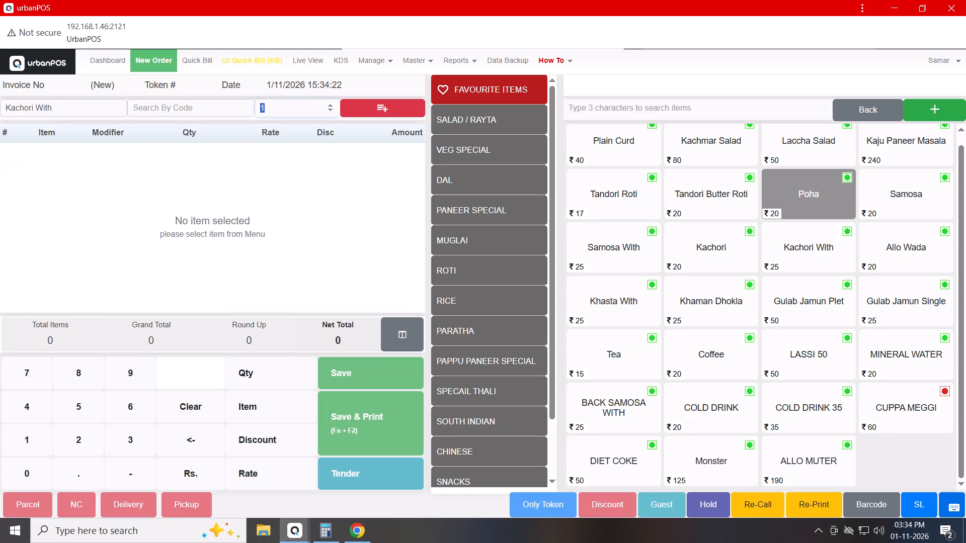
pyautogui.press('Return')
pyautogui.press('F2')
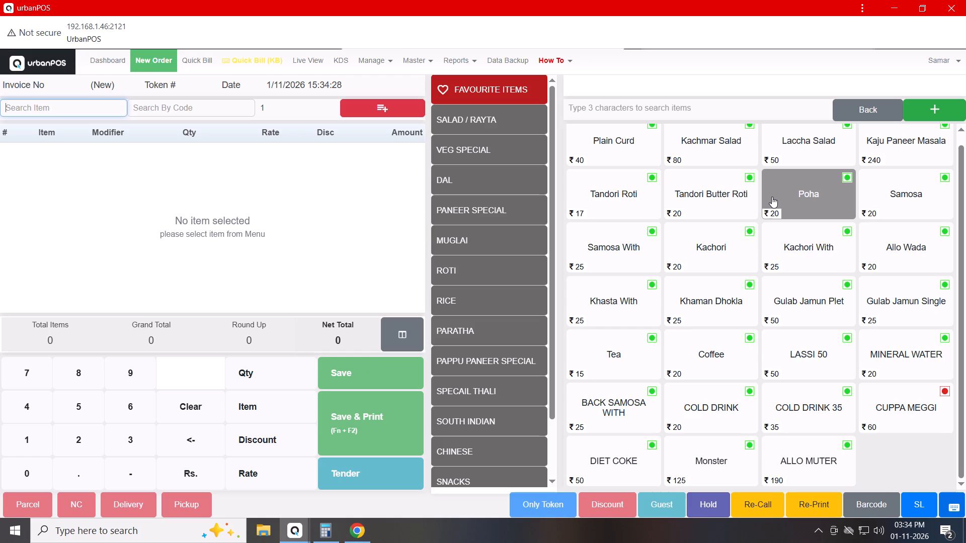
# Add one Poha to a new order, then save and print the bill.
pyautogui.write('PO')
pyautogui.write('HA')
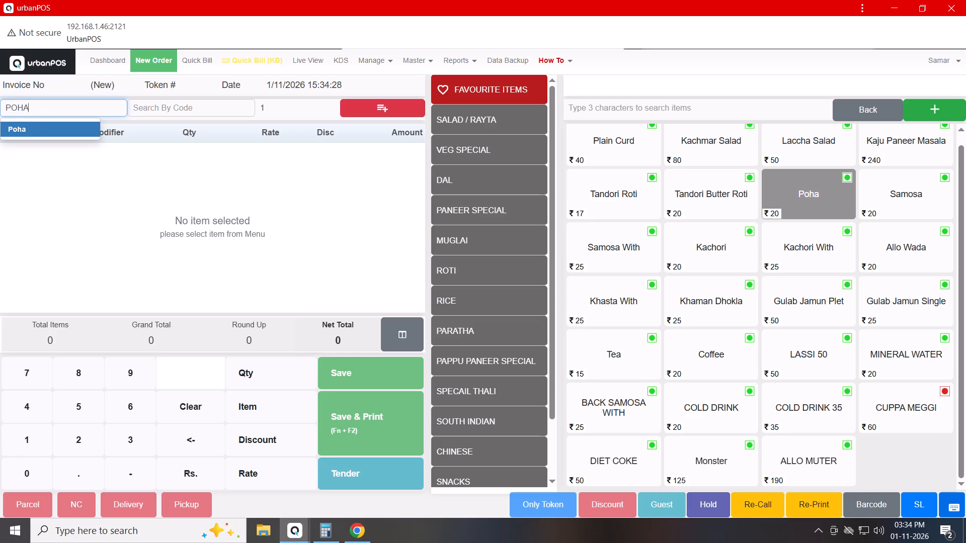
pyautogui.press('Return')
pyautogui.press('Return')
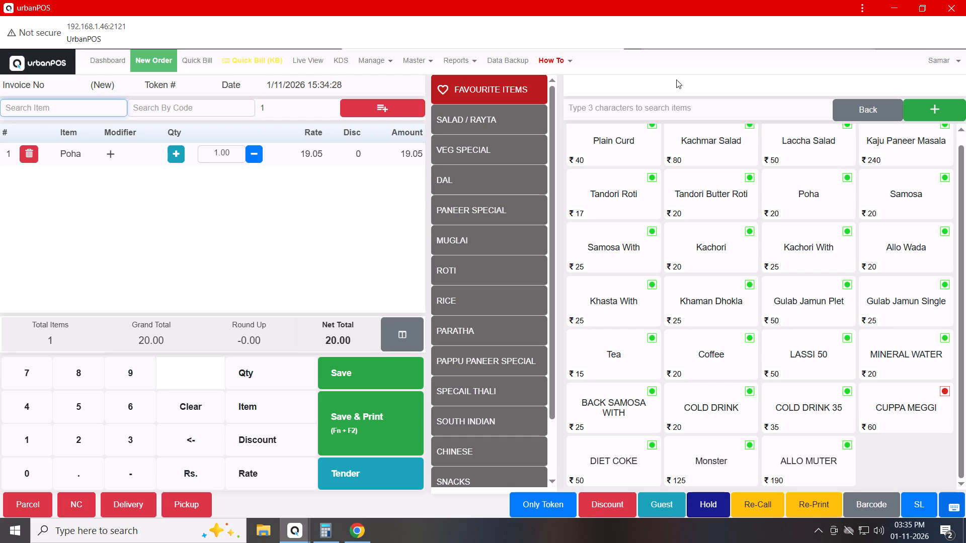
pyautogui.press('F2')
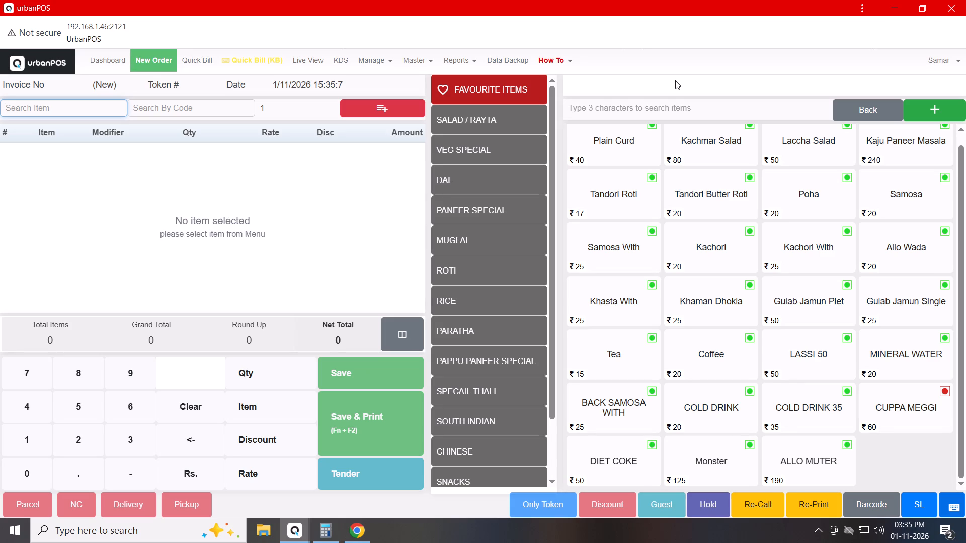
# Switch to Chrome and ask Google Help about PHONE PAY.
pyautogui.click(357, 522)
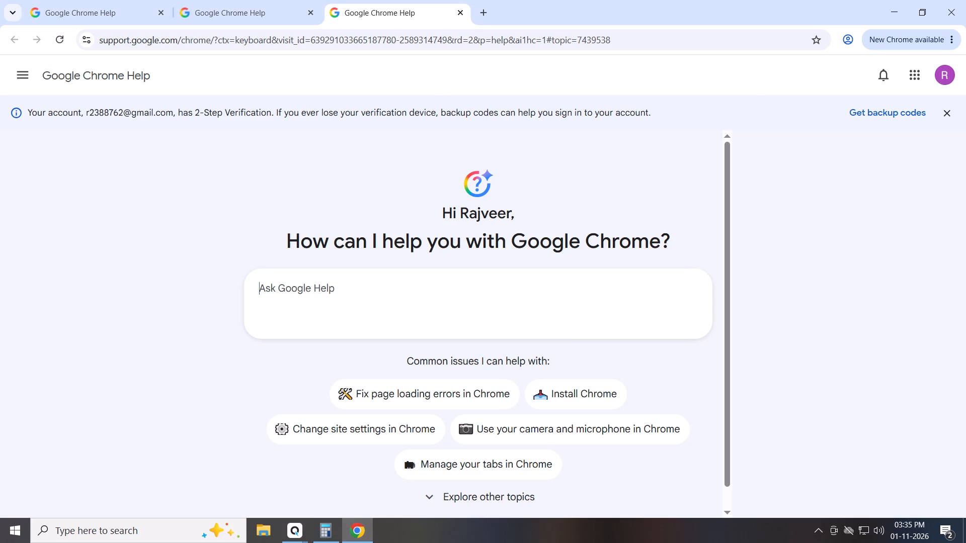
pyautogui.click(298, 291)
pyautogui.write('POHE')
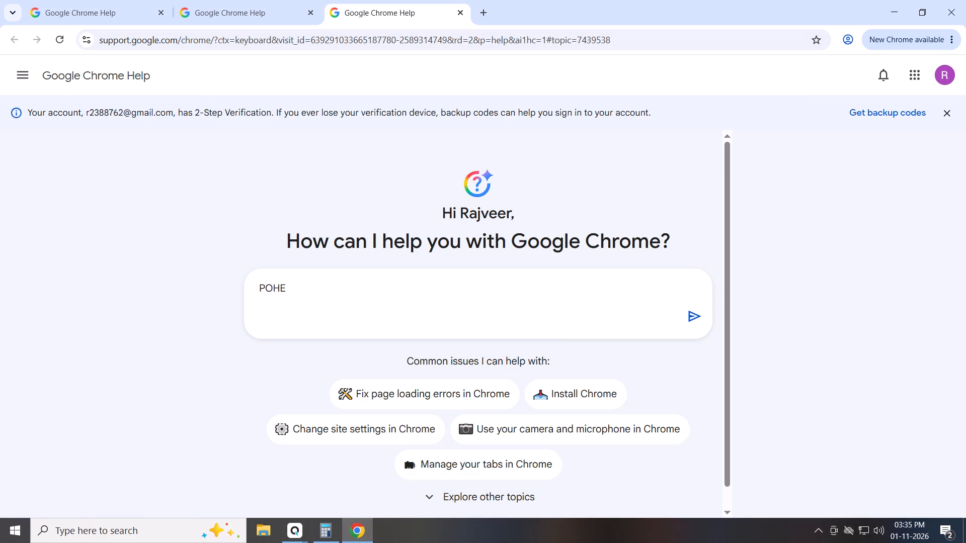
pyautogui.press('BackSpace')
pyautogui.press('BackSpace')
pyautogui.press('BackSpace')
pyautogui.press('BackSpace')
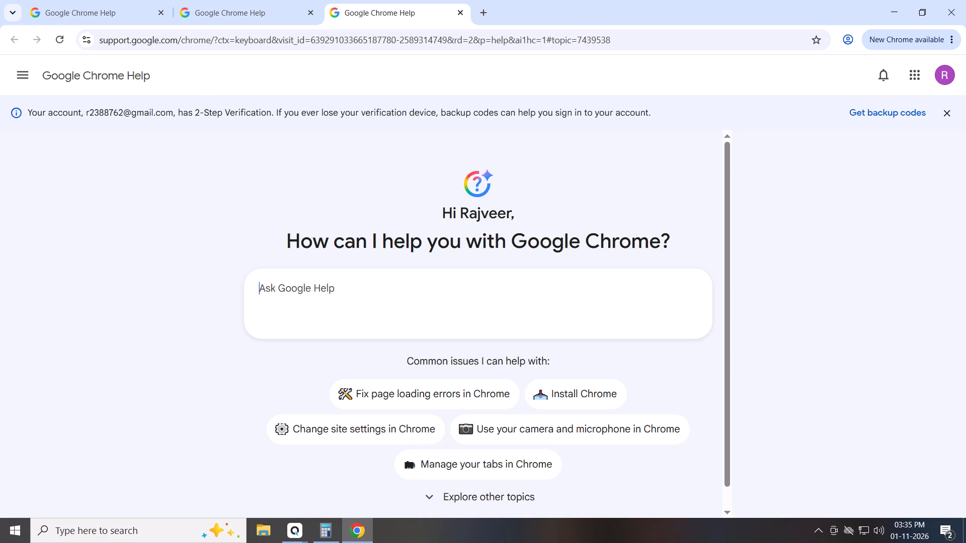
pyautogui.write('PO')
pyautogui.press('BackSpace')
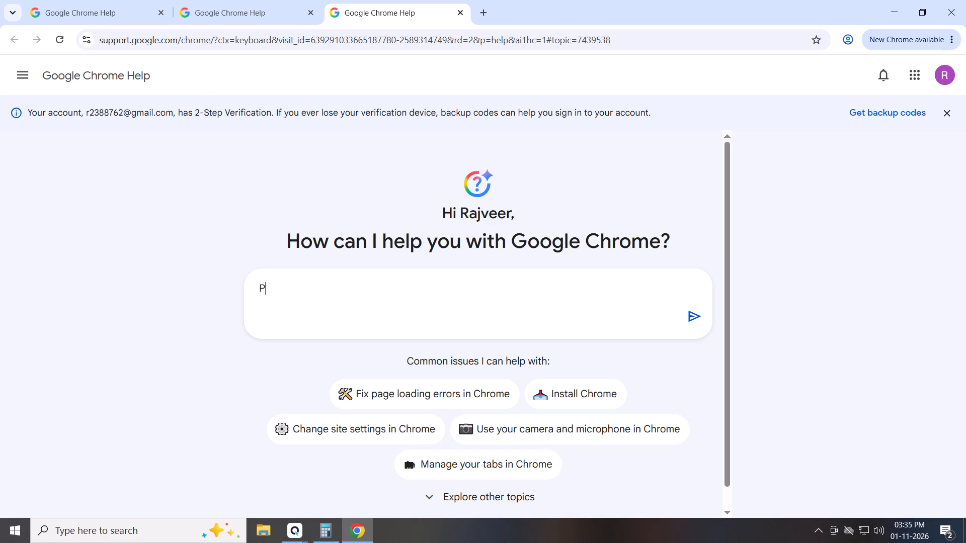
pyautogui.write('HONE')
pyautogui.press('space')
pyautogui.write('PAY')
pyautogui.press('Return')
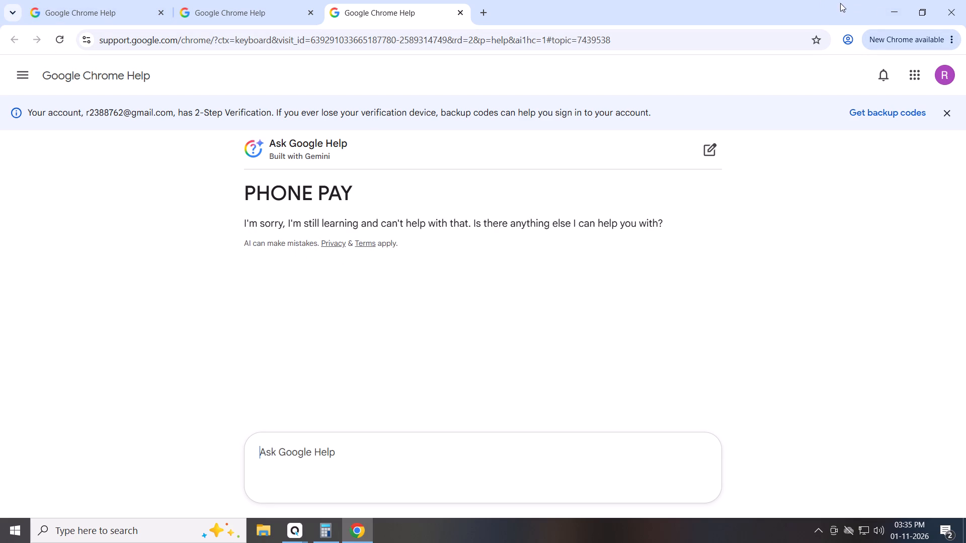
# Return to urbanPOS, add two Tea to a new order, then save and print the bill.
pyautogui.click(900, 14)
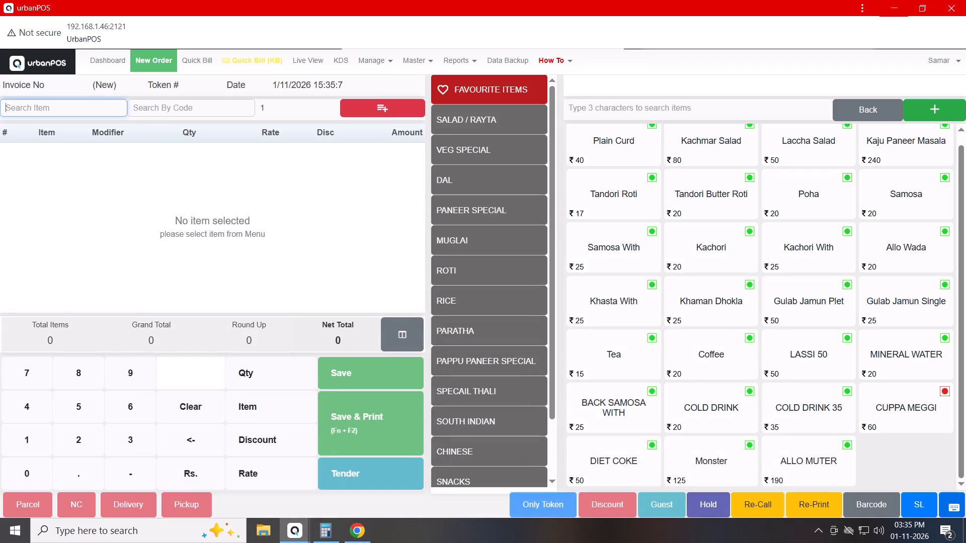
pyautogui.write('TEA')
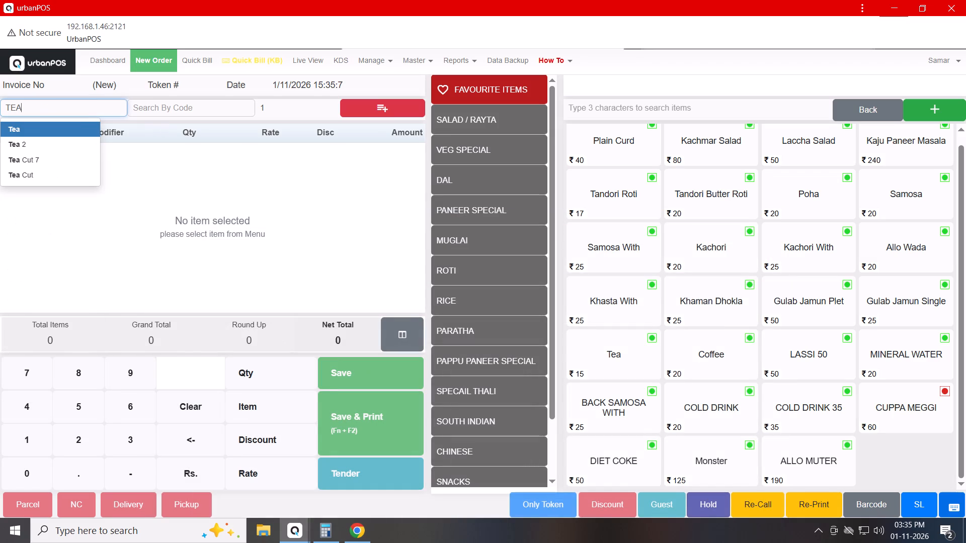
pyautogui.press('Down')
pyautogui.press('Up')
pyautogui.press('Return')
pyautogui.press('2')
pyautogui.press('Return')
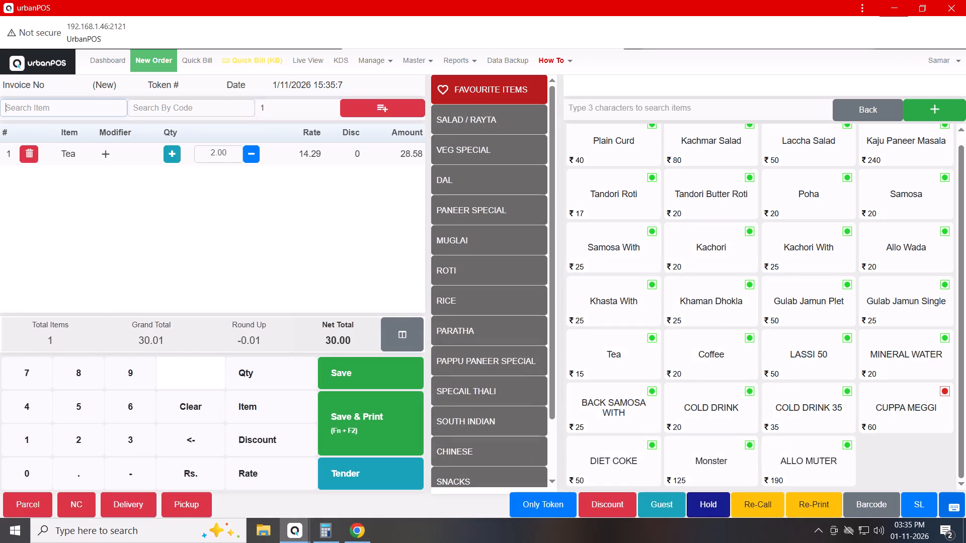
pyautogui.press('F2')
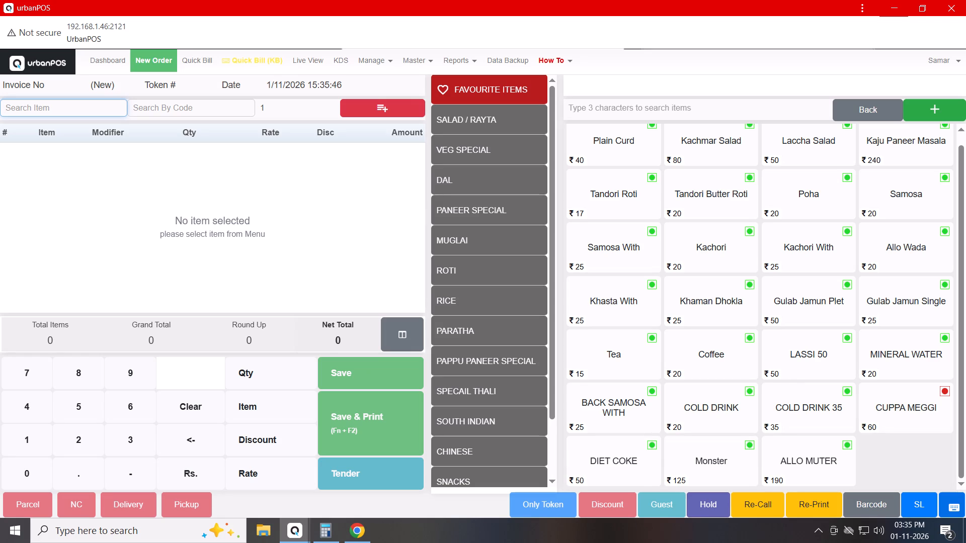
# Switch to Chrome and replace the Google Help page's web address with PHON to look up the PhonePe site.
pyautogui.click(356, 534)
pyautogui.hotkey('alt', 'Tab')
pyautogui.click(359, 527)
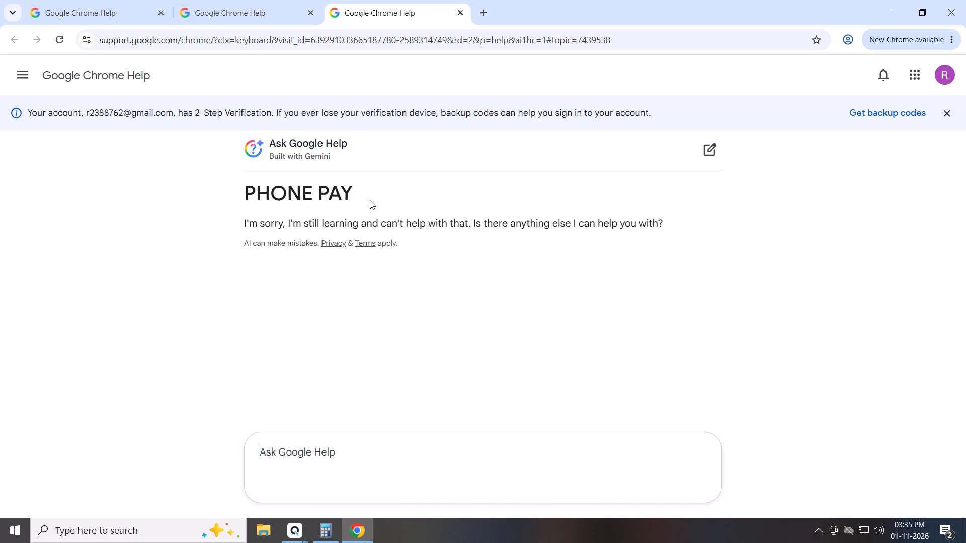
pyautogui.moveTo(108, 42); pyautogui.dragTo(495, 36)
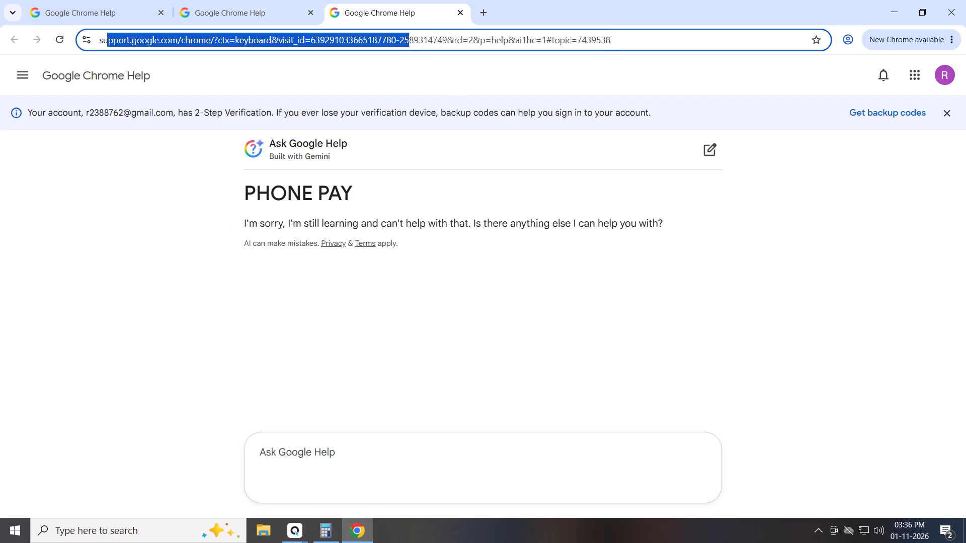
pyautogui.moveTo(495, 36); pyautogui.dragTo(721, 0)
pyautogui.press('BackSpace')
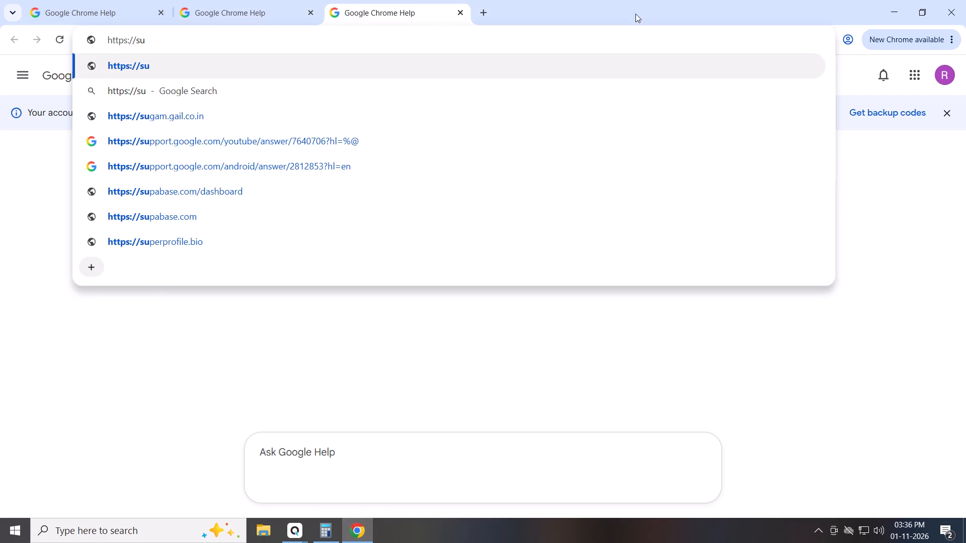
pyautogui.press('BackSpace')
pyautogui.press('BackSpace')
pyautogui.press('BackSpace')
pyautogui.press('BackSpace')
pyautogui.press('BackSpace')
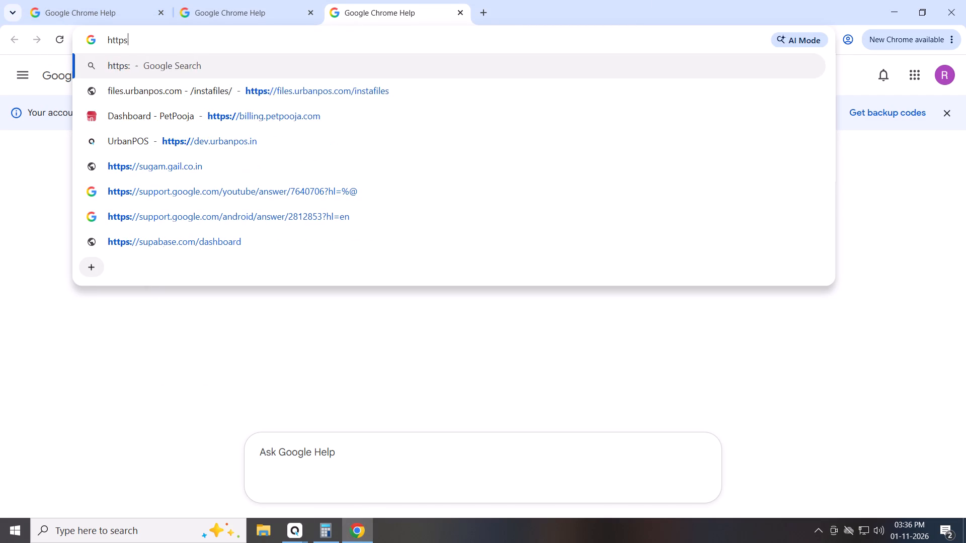
pyautogui.press('BackSpace')
pyautogui.press('BackSpace')
pyautogui.press('BackSpace')
pyautogui.press('BackSpace')
pyautogui.press('BackSpace')
pyautogui.press('BackSpace')
pyautogui.write('PO')
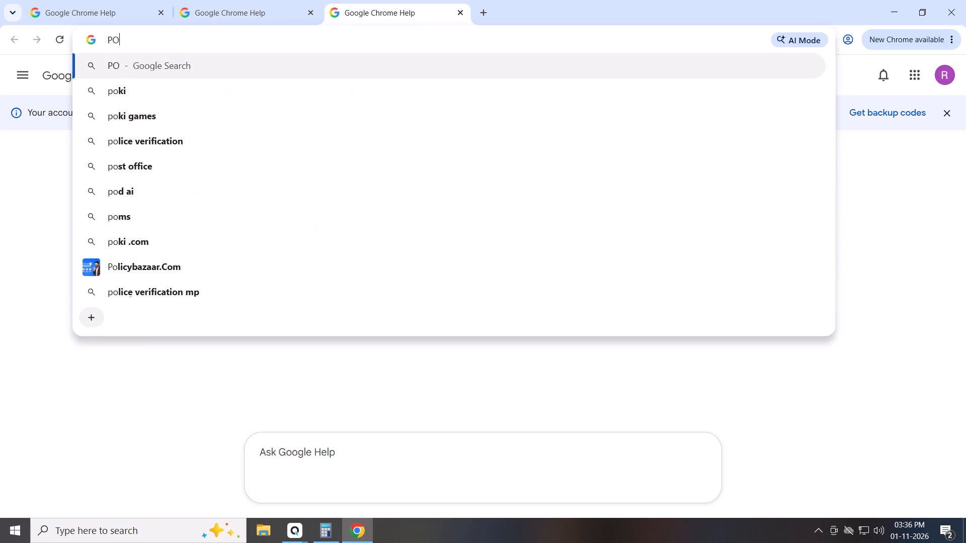
pyautogui.press('BackSpace')
pyautogui.write('HON')
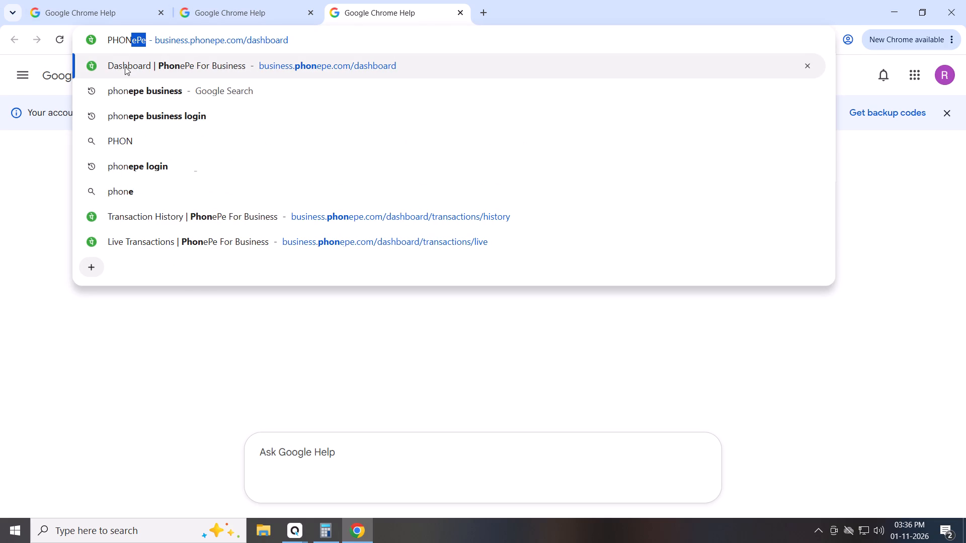
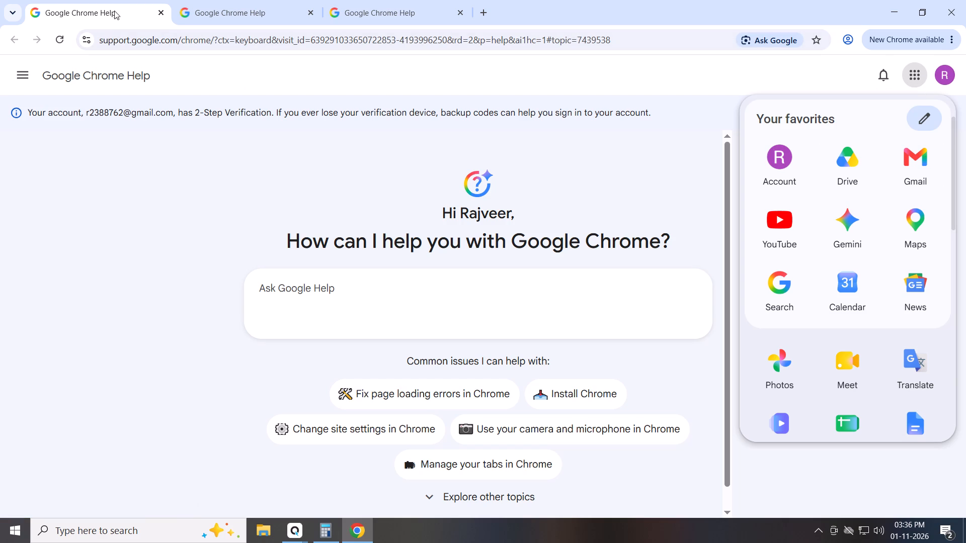
# Check the first open Google Chrome Help page, ending on the second one.
pyautogui.click(114, 11)
pyautogui.click(238, 10)
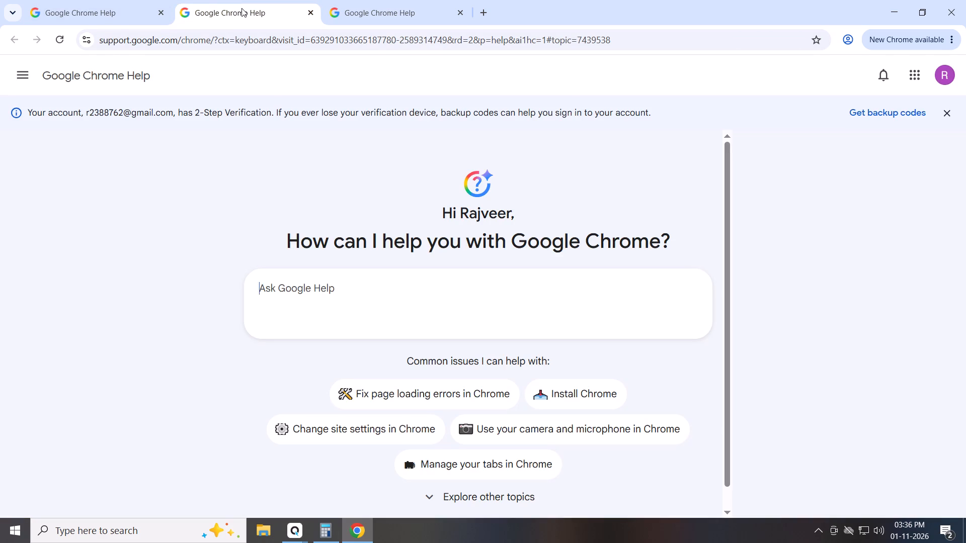
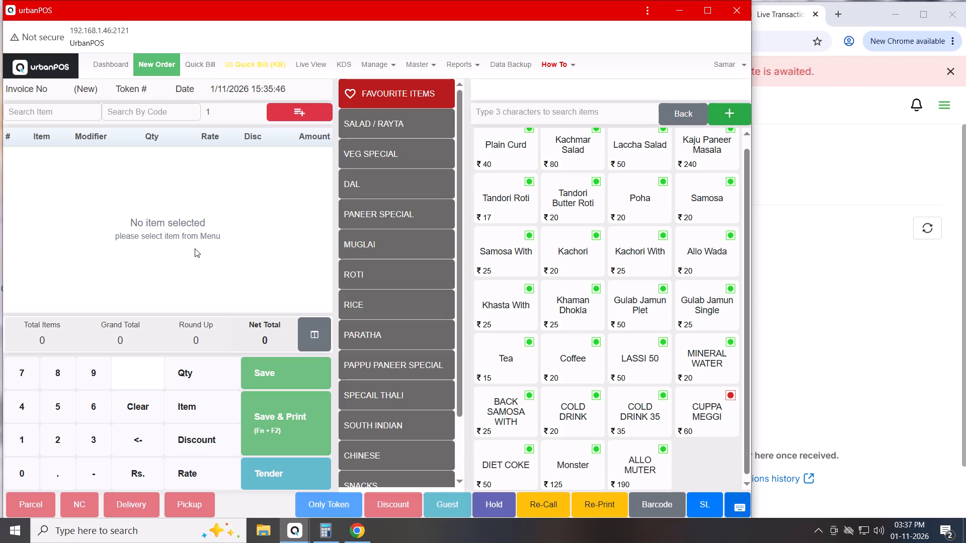
# Enter a new order for one Khasta With, and save and print it.
pyautogui.press('k')
pyautogui.click(62, 108)
pyautogui.write('KHA')
pyautogui.press('Down')
pyautogui.press('Down')
pyautogui.press('Down')
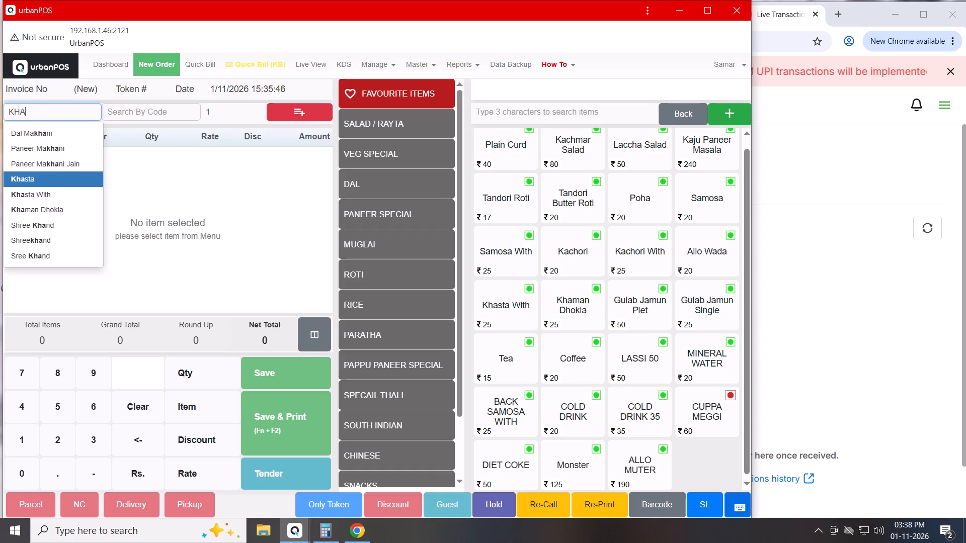
pyautogui.press('Down')
pyautogui.press('Return')
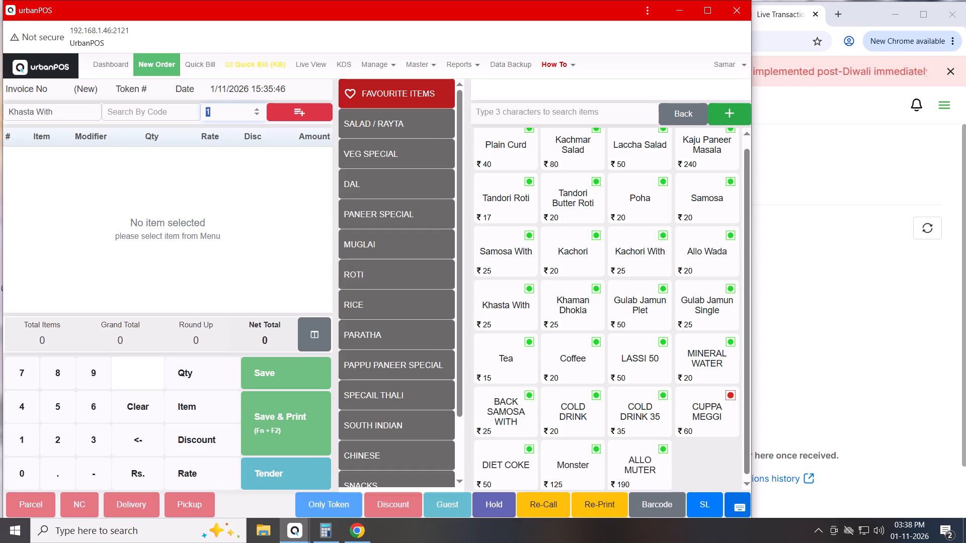
pyautogui.press('Return')
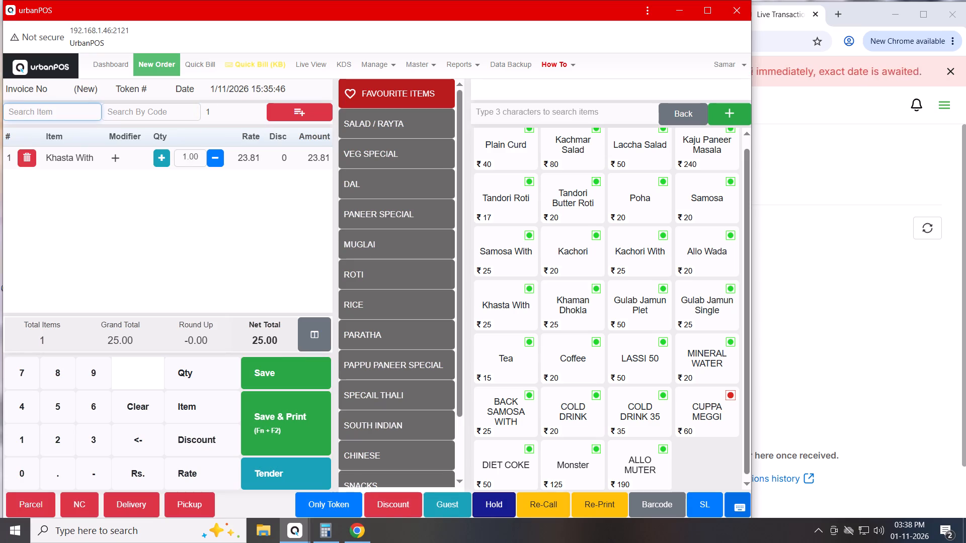
pyautogui.press('F2')
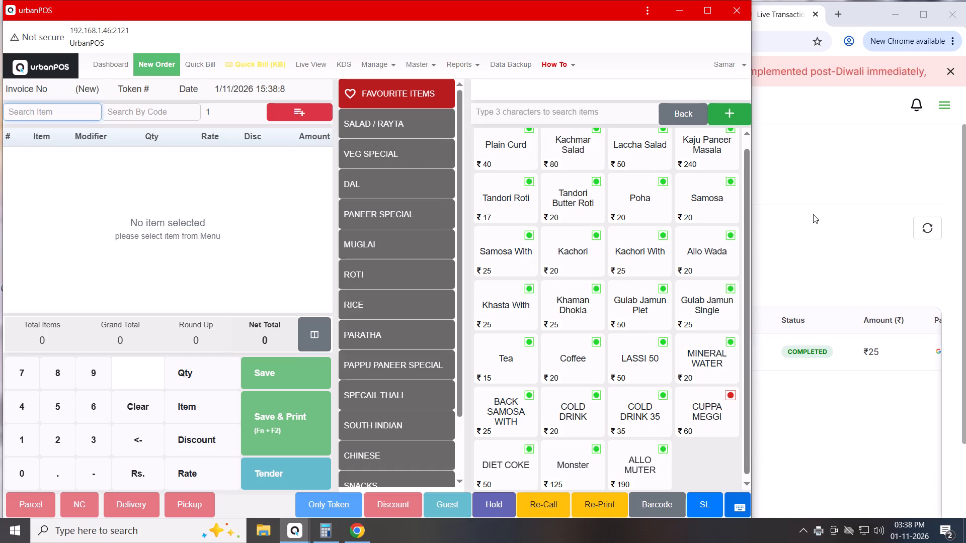
# Enter a new order for Tea with quantity 2, and save and print it.
pyautogui.write('TG')
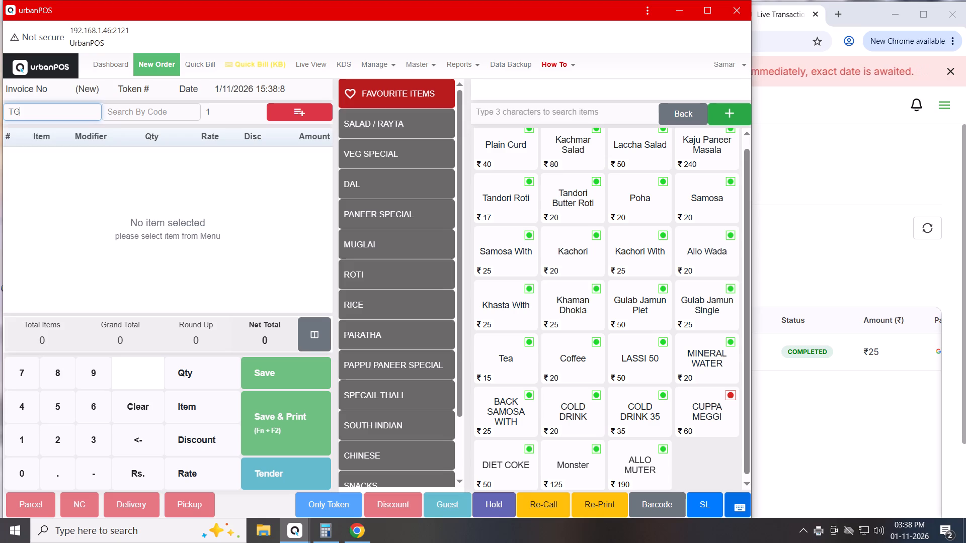
pyautogui.press('BackSpace')
pyautogui.write('EA')
pyautogui.press('Down')
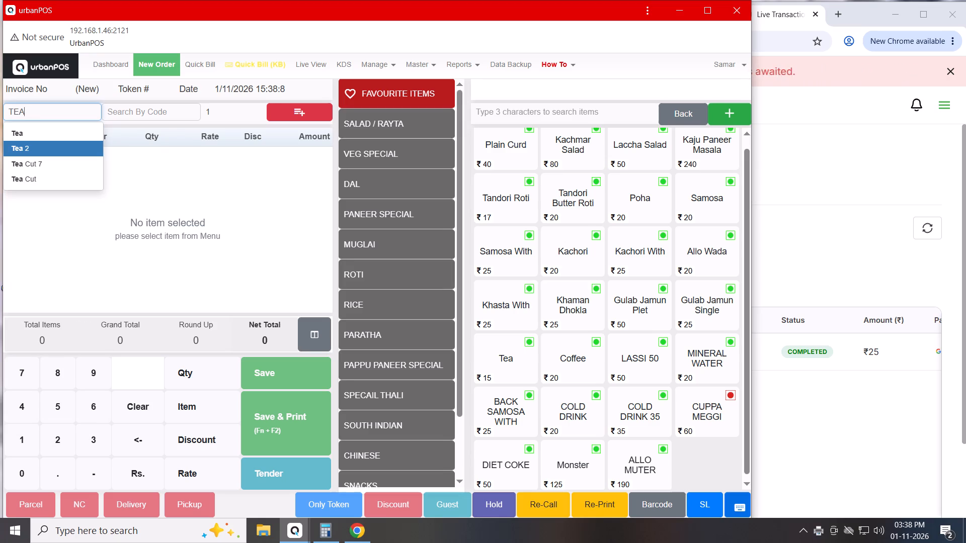
pyautogui.press('Up')
pyautogui.press('Return')
pyautogui.press('2')
pyautogui.press('Return')
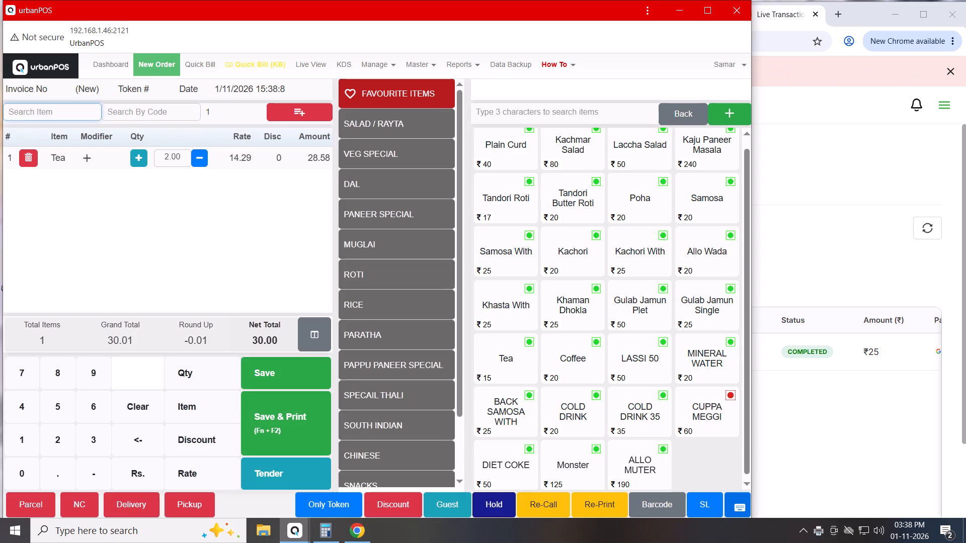
pyautogui.press('F2')
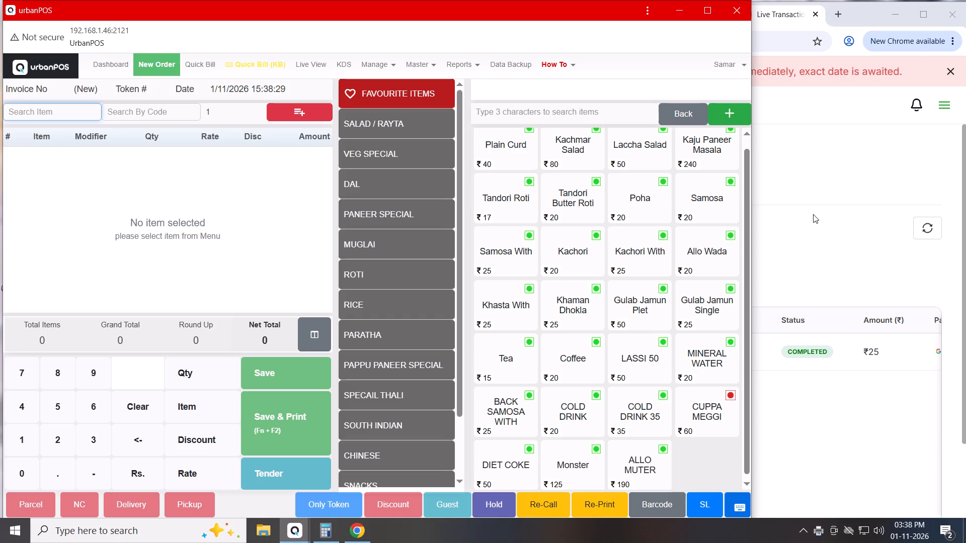
# Add Poha with quantity 2 to a new order.
pyautogui.write('POHA')
pyautogui.press('Down')
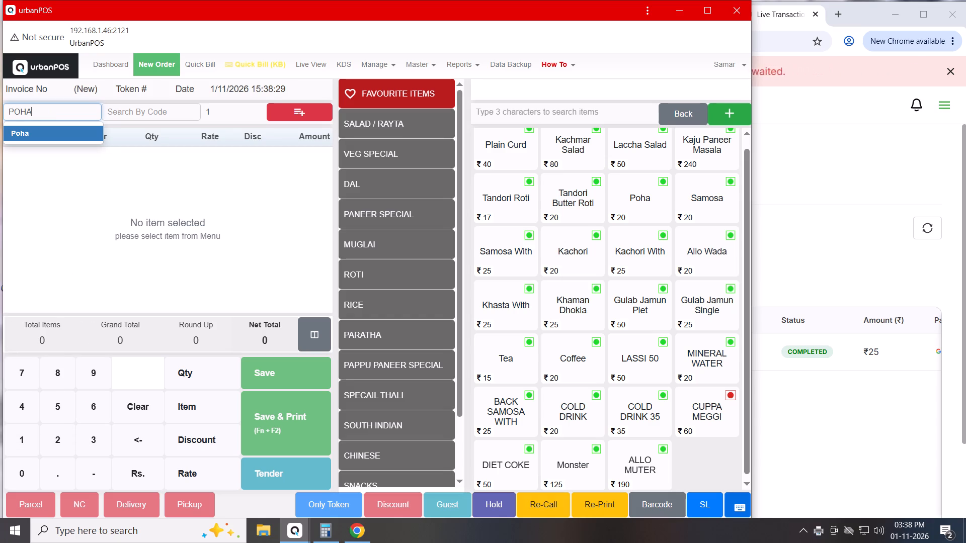
pyautogui.press('Return')
pyautogui.press('2')
pyautogui.press('Return')
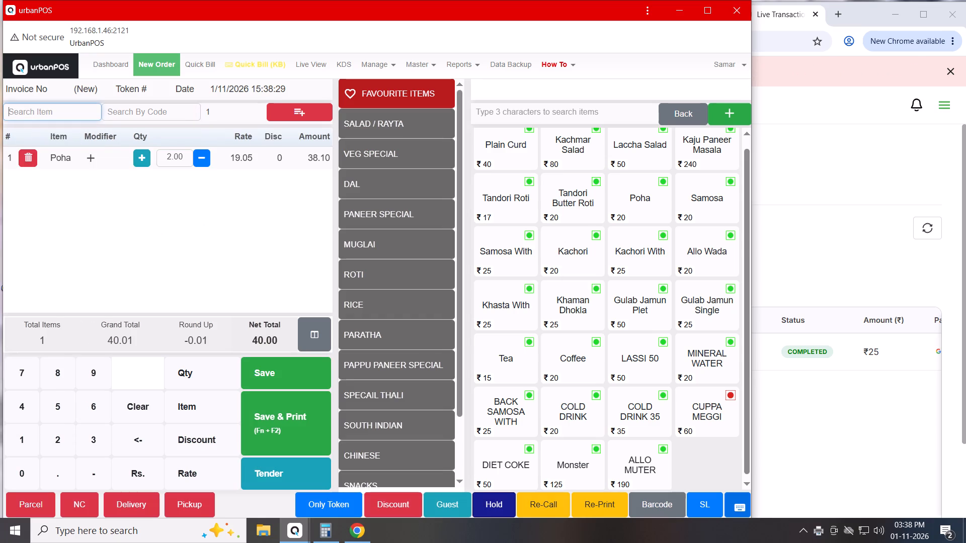
# Add Khaman Dhokla with quantity 2 to the Poha order, and save and print the order.
pyautogui.write('KHJAM')
pyautogui.press('Down')
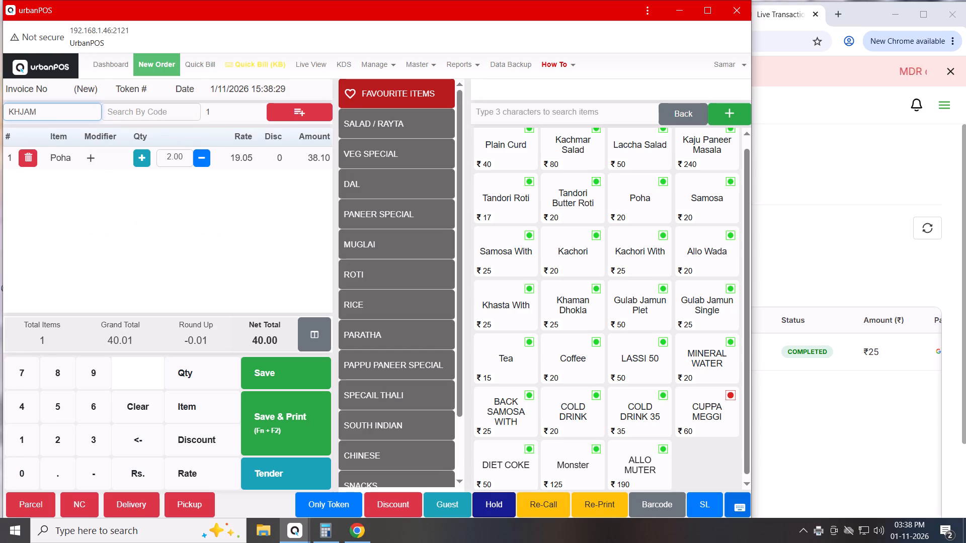
pyautogui.press('BackSpace')
pyautogui.press('BackSpace')
pyautogui.press('BackSpace')
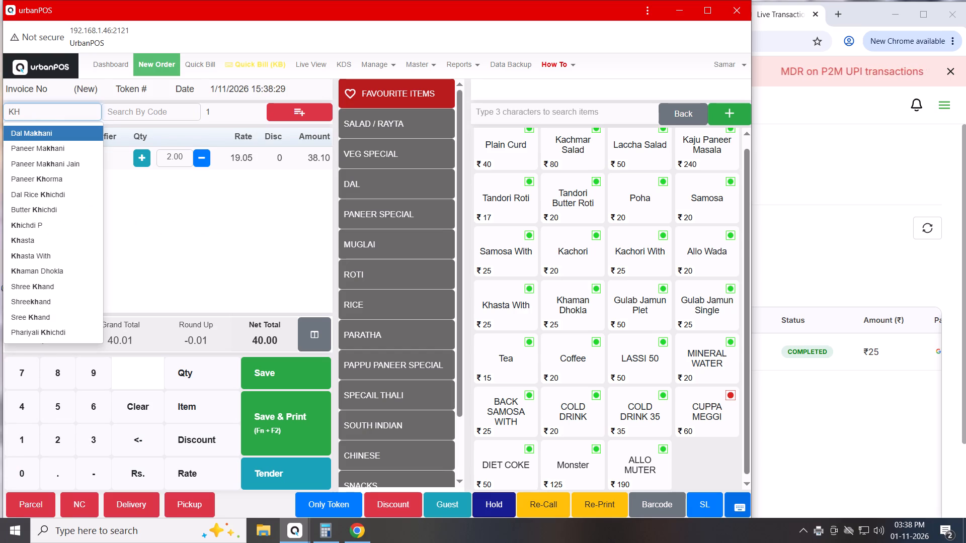
pyautogui.press('m')
pyautogui.press('BackSpace')
pyautogui.press('a')
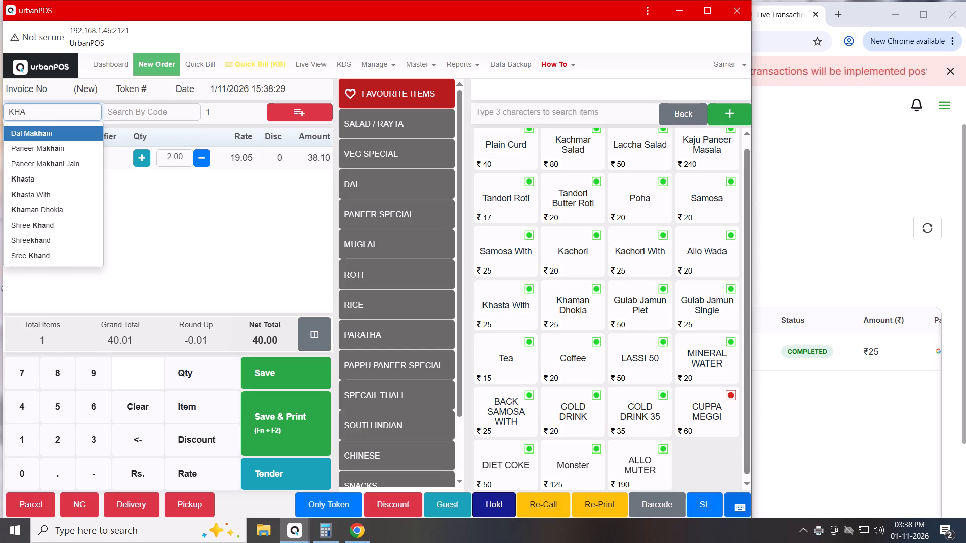
pyautogui.press('m')
pyautogui.press('Down')
pyautogui.press('Return')
pyautogui.press('2')
pyautogui.press('Return')
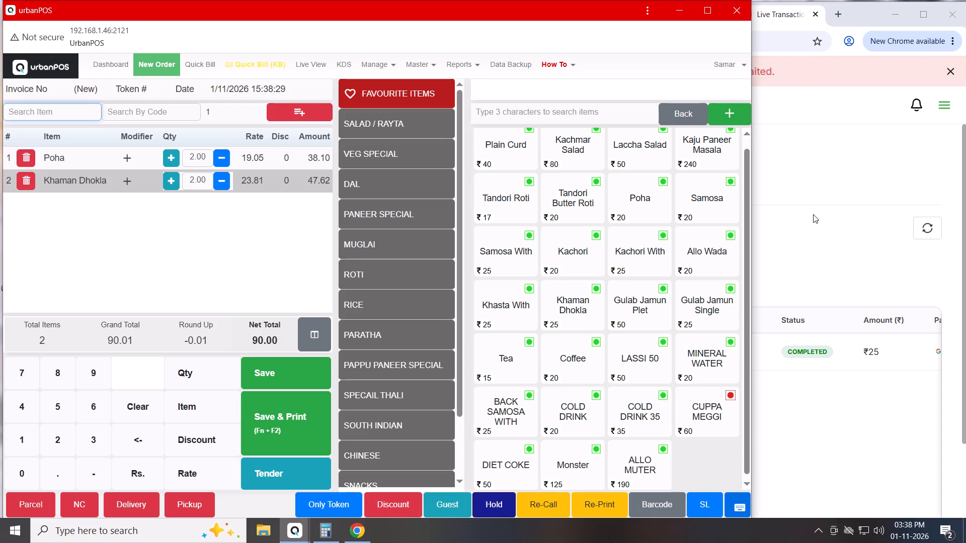
pyautogui.press('F2')
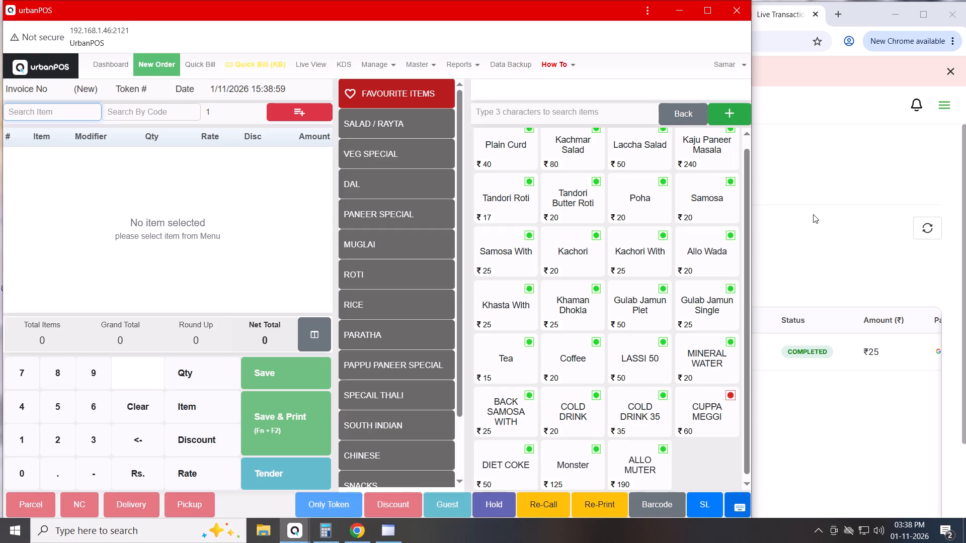
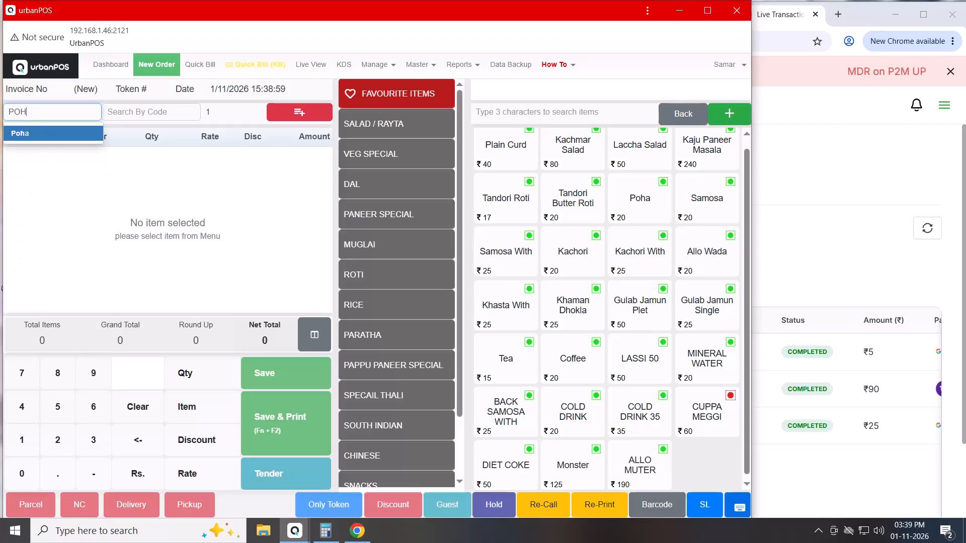
# Enter a new order for one Poha and one Tea, and save and print it.
pyautogui.press('Return')
pyautogui.press('Return')
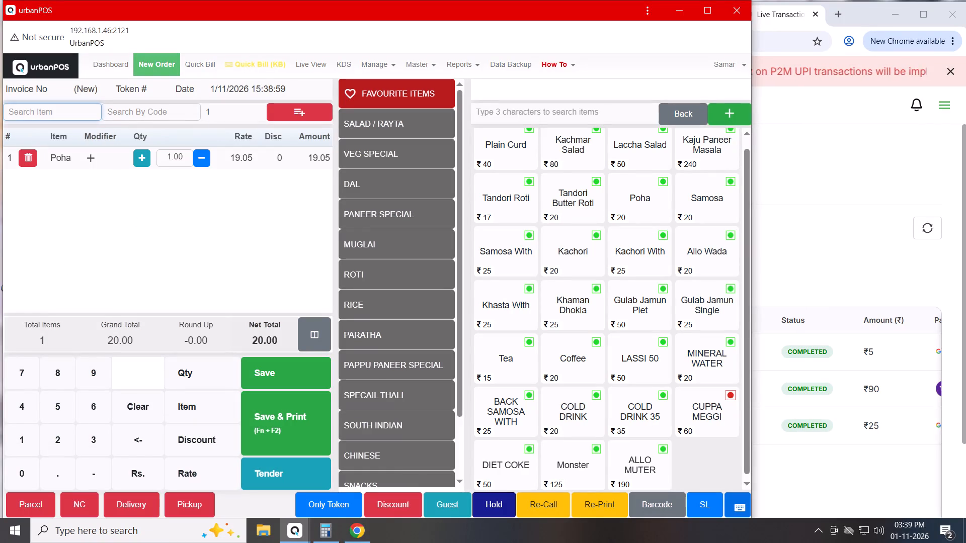
pyautogui.write('TEA')
pyautogui.press('Return')
pyautogui.press('Return')
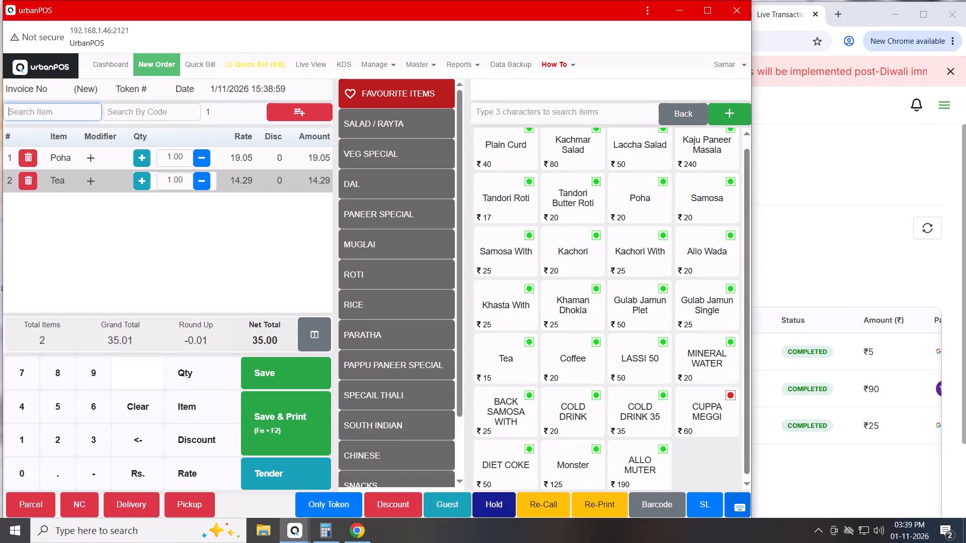
pyautogui.press('F2')
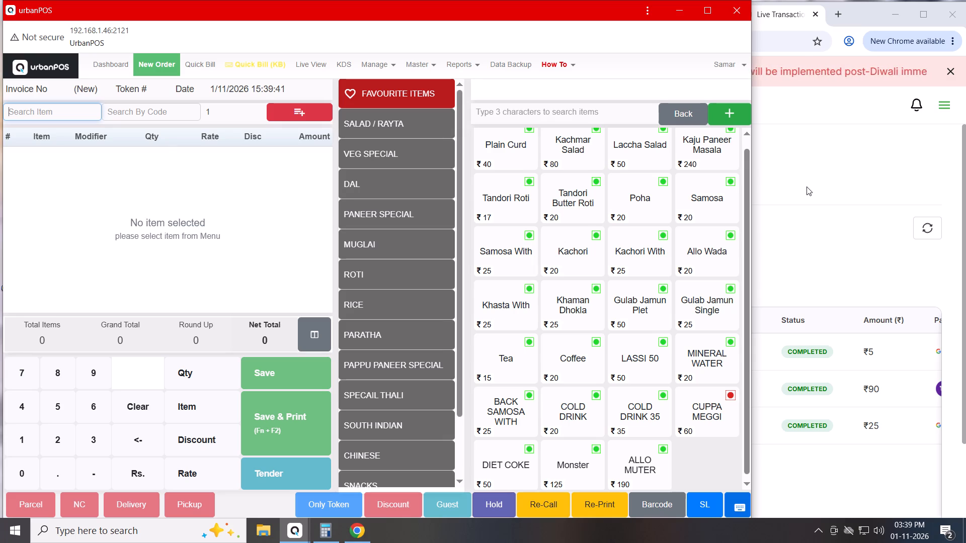
# Enter a new order for the 50;50 item with quantity 2, and save and print it.
pyautogui.write('50')
pyautogui.press('Down')
pyautogui.press('Down')
pyautogui.press('Down')
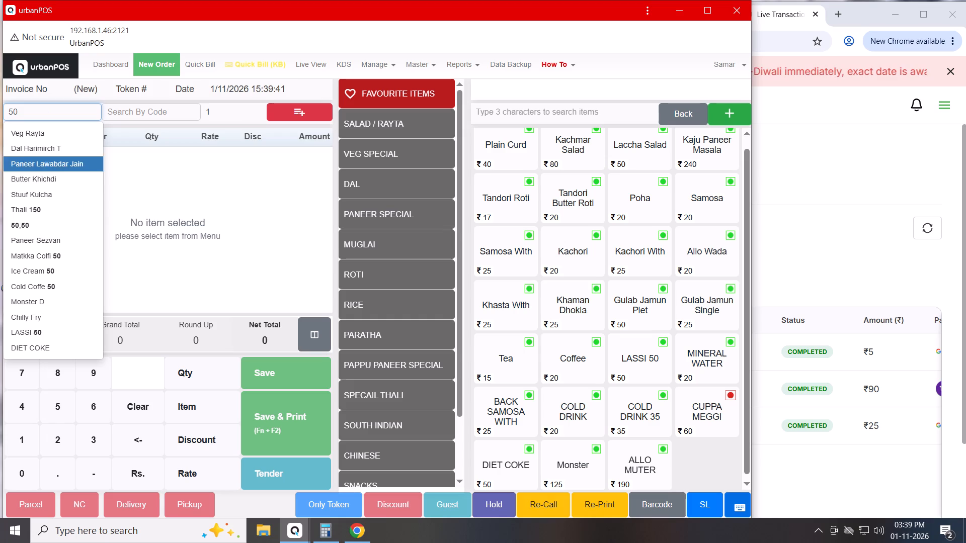
pyautogui.press('Down')
pyautogui.press('Down')
pyautogui.press('Down')
pyautogui.press('Return')
pyautogui.press('2')
pyautogui.press('Return')
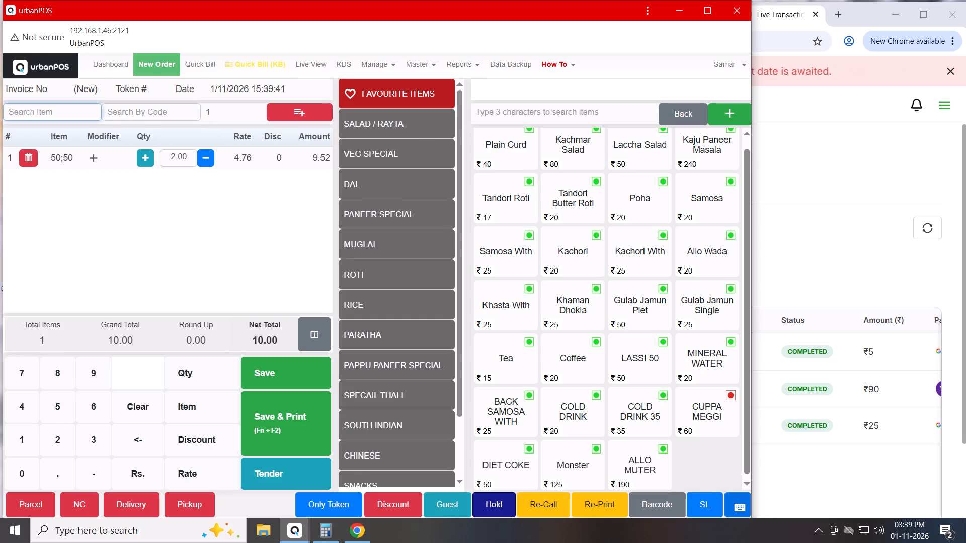
pyautogui.press('F2')
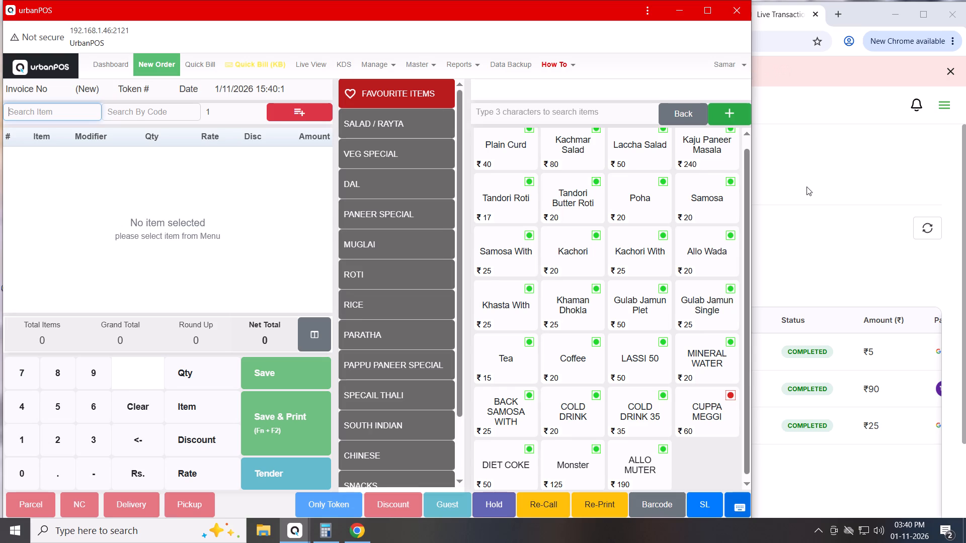
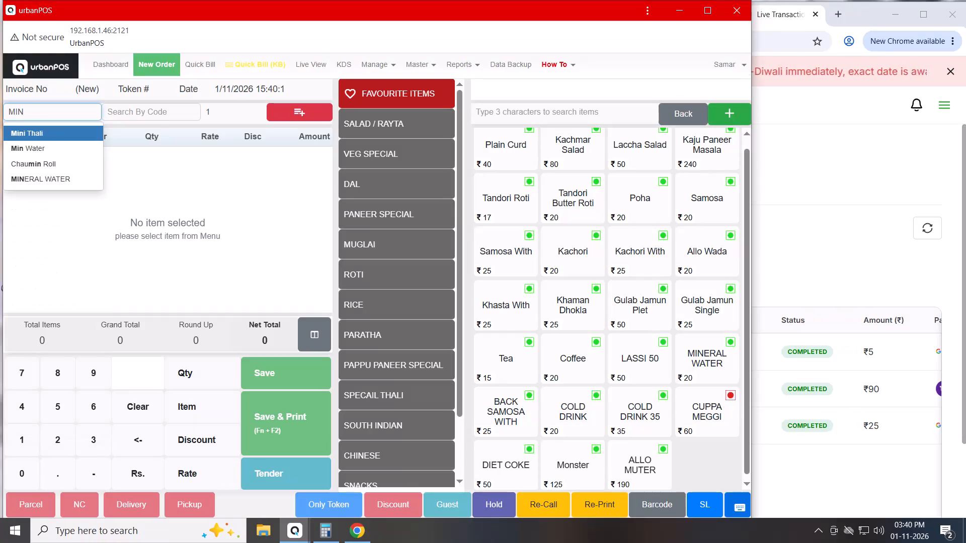
# Add one MINERAL WATER to the new order, and save and print it.
pyautogui.press('Down')
pyautogui.press('Down')
pyautogui.press('Down')
pyautogui.press('Return')
pyautogui.press('Return')
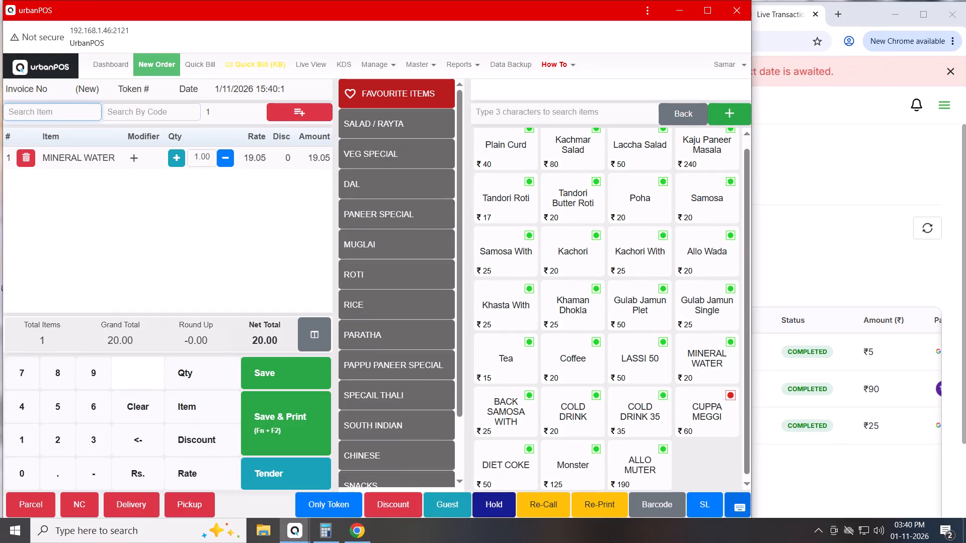
pyautogui.press('F2')
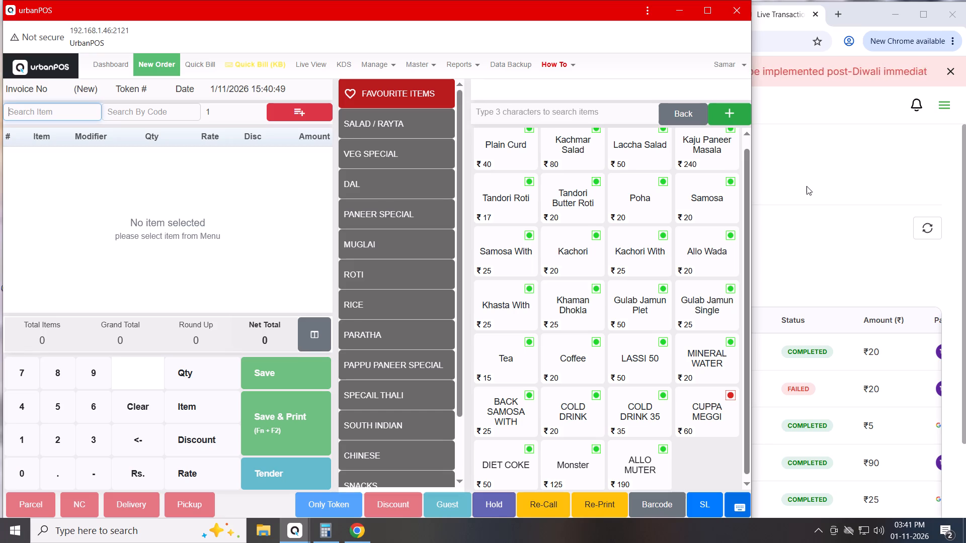
# Enter a new order for Masala Dosa with quantity 3, and save and print it.
pyautogui.write('DOSA')
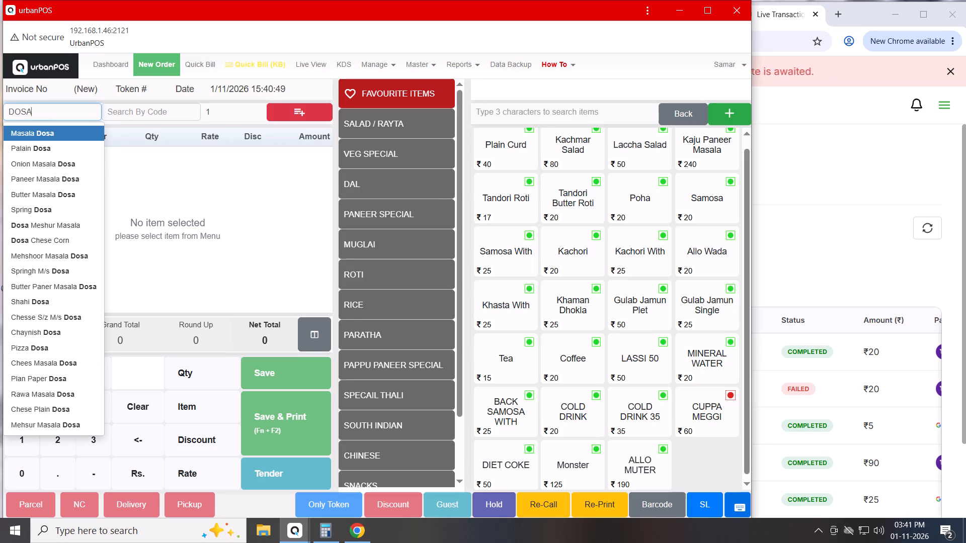
pyautogui.press('Down')
pyautogui.press('Up')
pyautogui.press('Return')
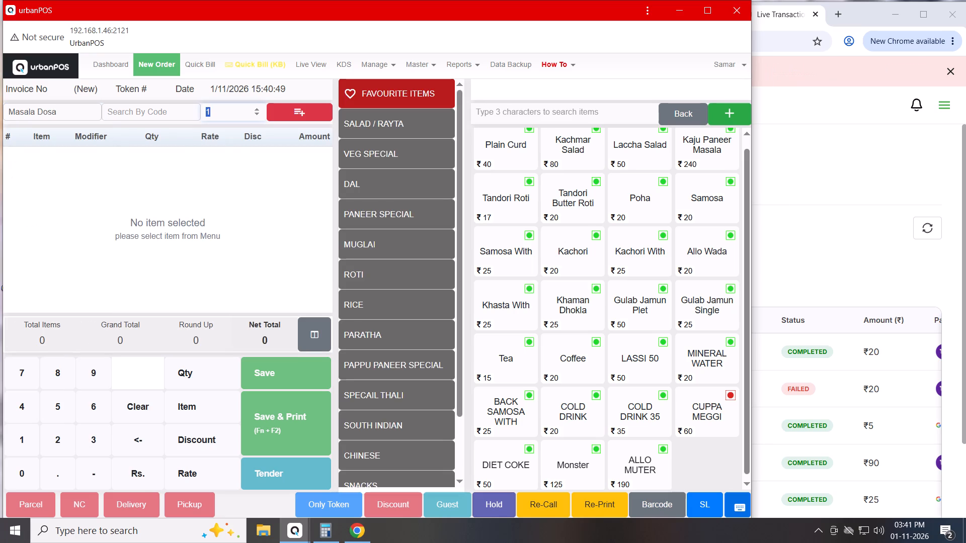
pyautogui.press('Return')
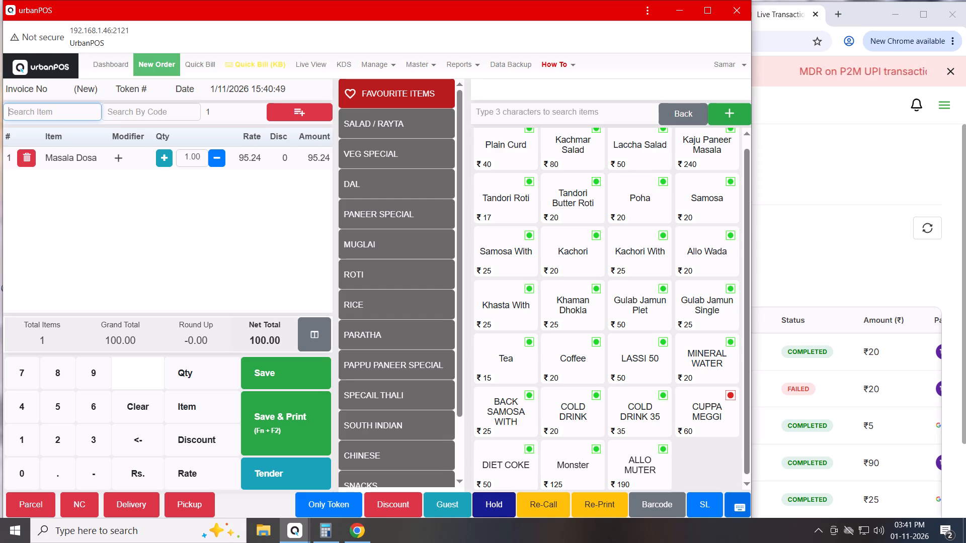
pyautogui.click(160, 158)
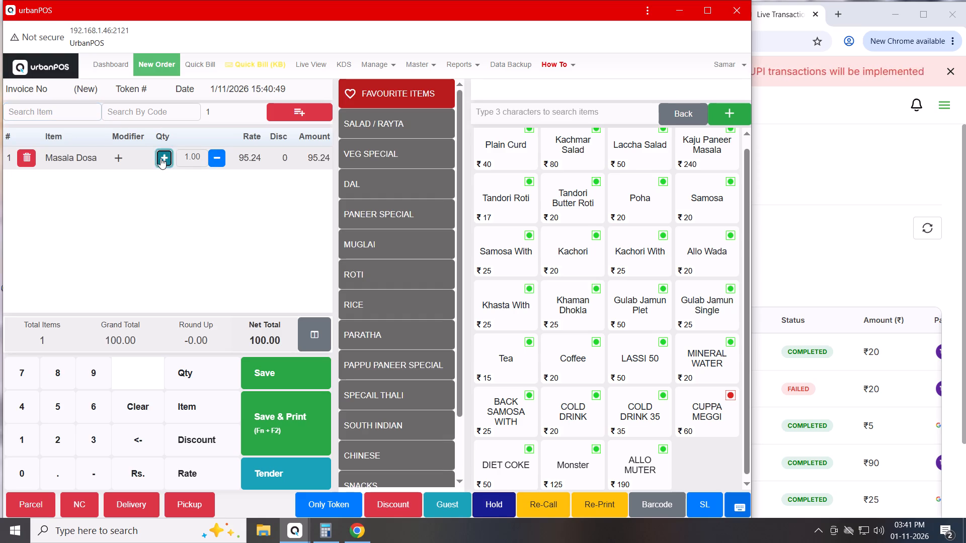
pyautogui.click(160, 158)
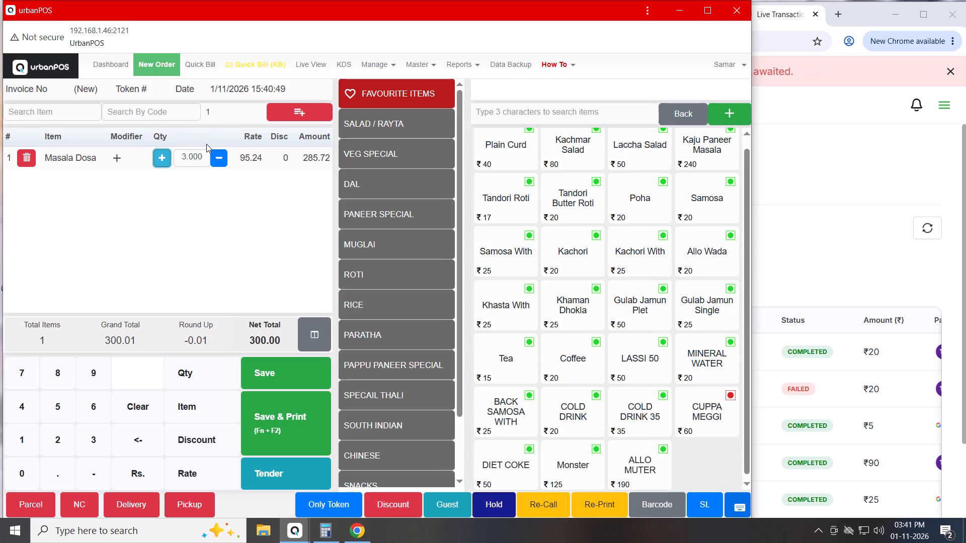
pyautogui.press('F2')
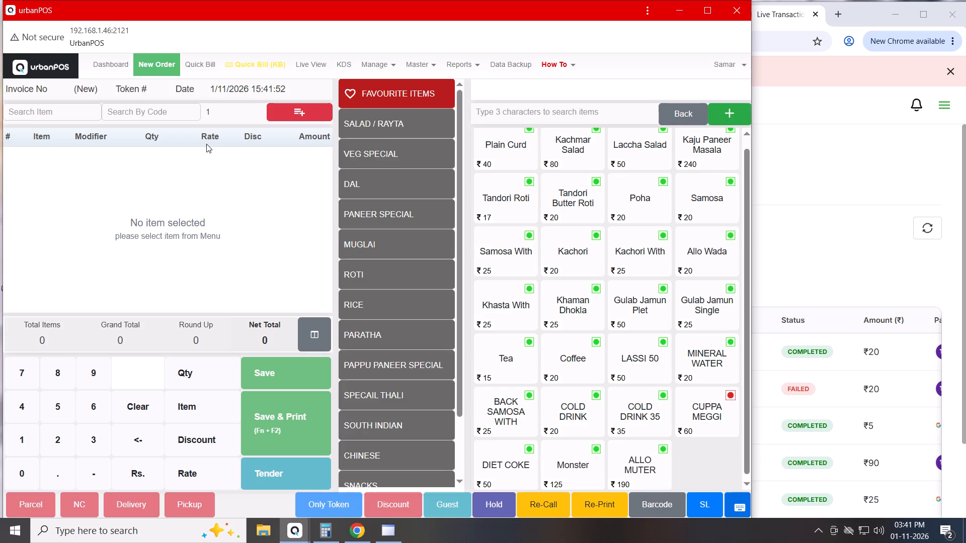
# Enter a new order for one Idli Sambhar, and save and print it.
pyautogui.write('ID')
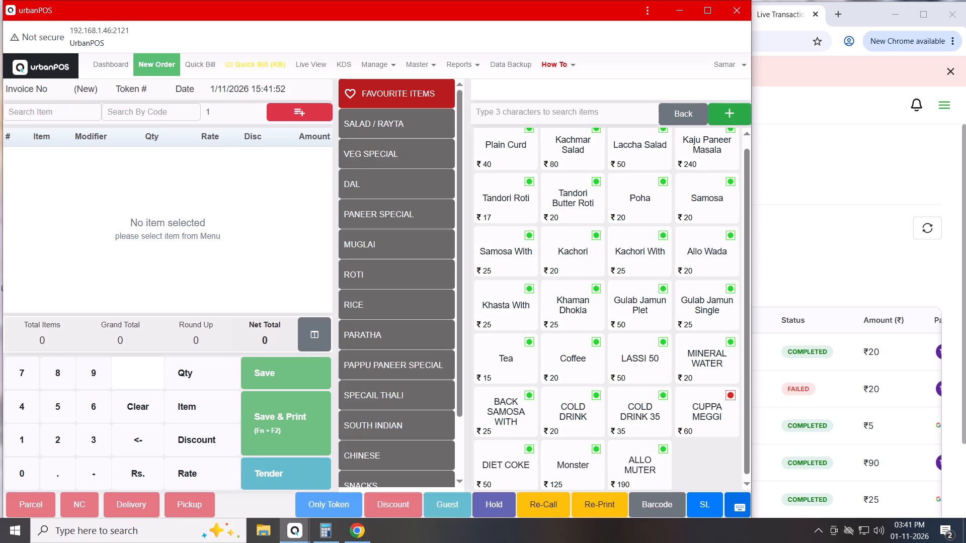
pyautogui.click(64, 109)
pyautogui.write('ID')
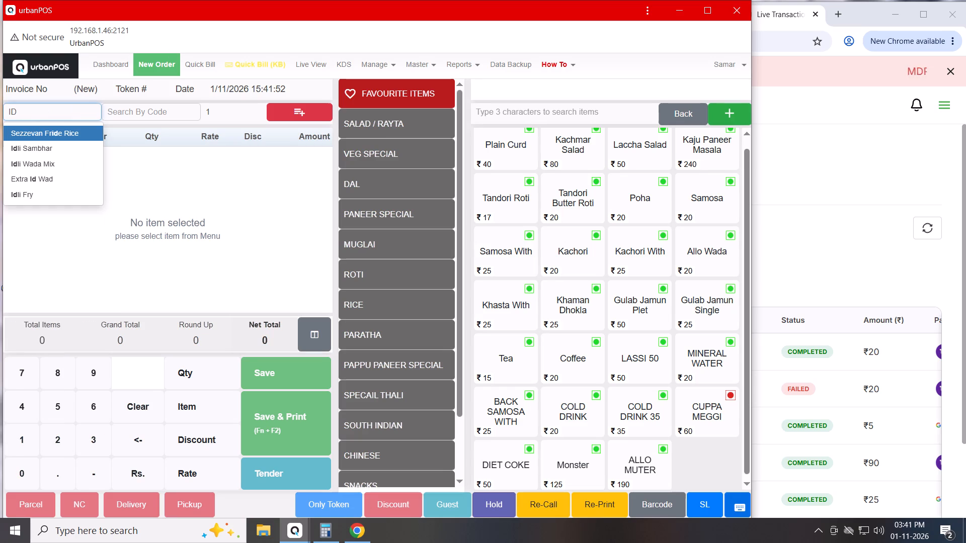
pyautogui.press('Down')
pyautogui.press('Return')
pyautogui.press('Return')
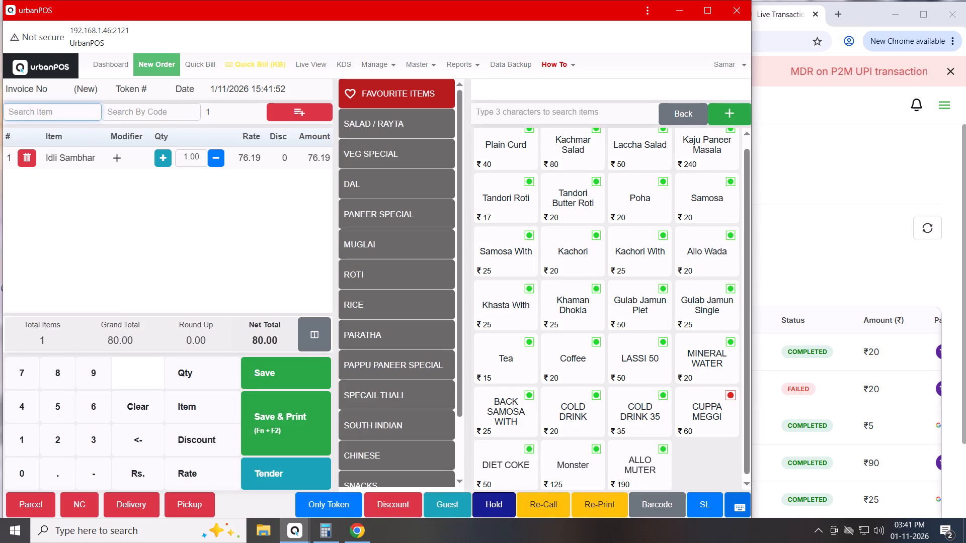
pyautogui.press('F2')
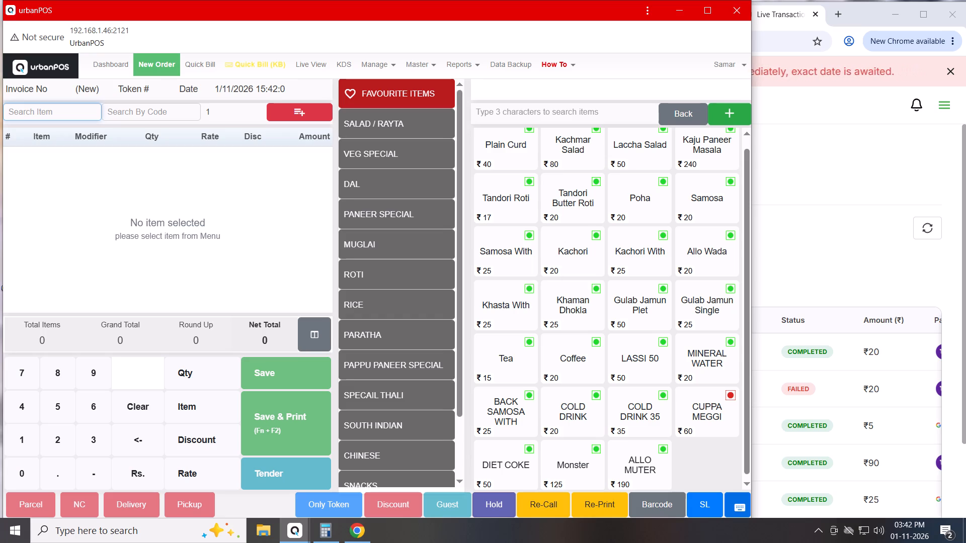
# Enter a new order for Coldrink 200ml with quantity 2, and save and print it.
pyautogui.write('200')
pyautogui.press('Down')
pyautogui.press('Return')
pyautogui.press('Return')
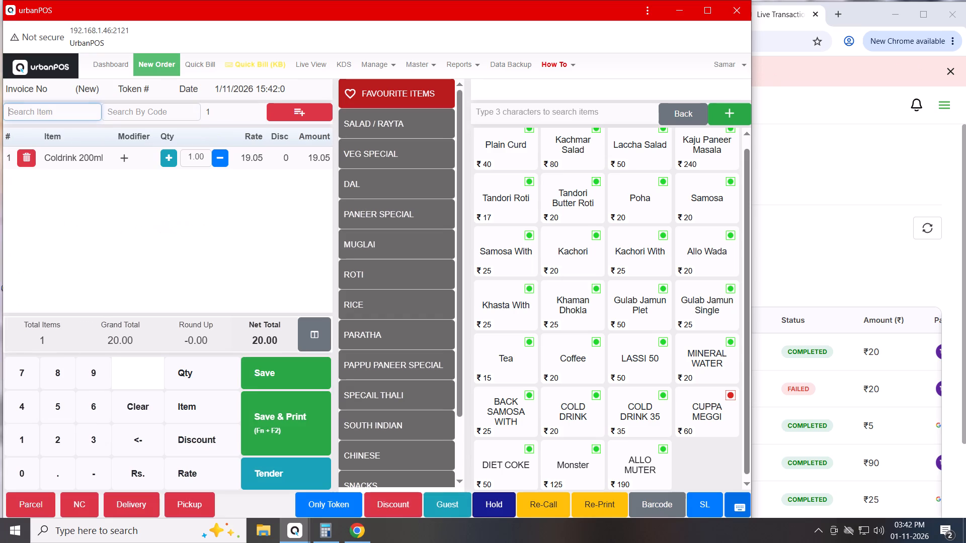
pyautogui.write('200')
pyautogui.press('Down')
pyautogui.press('Right')
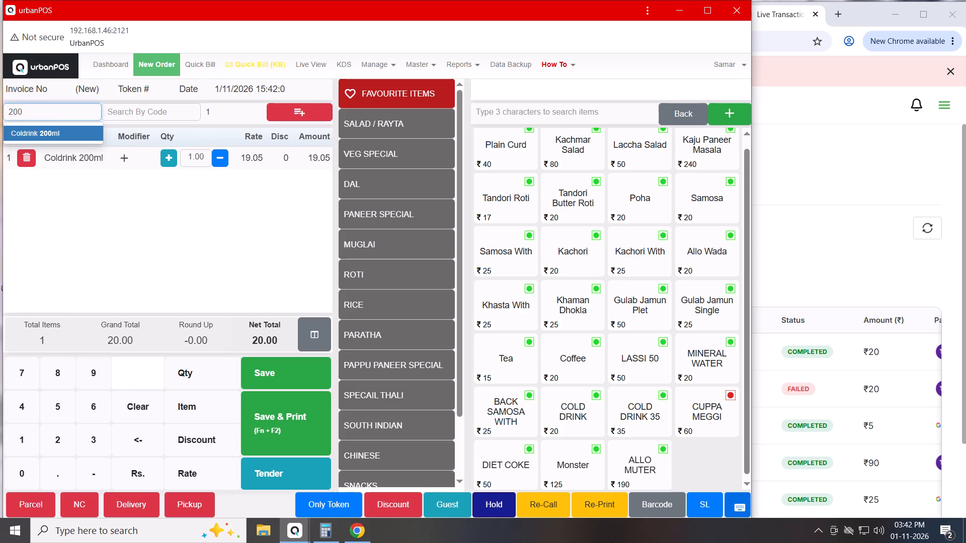
pyautogui.press('Return')
pyautogui.press('Return')
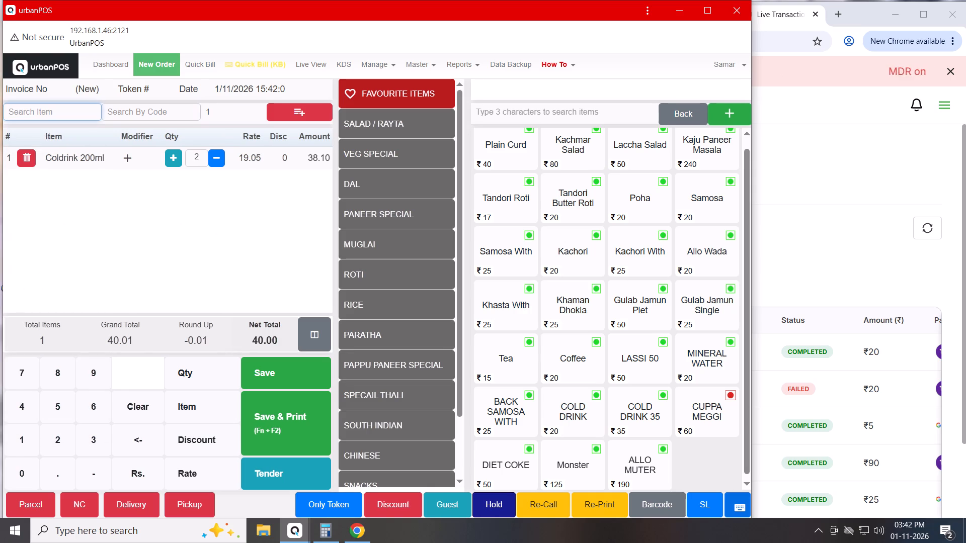
pyautogui.press('F2')
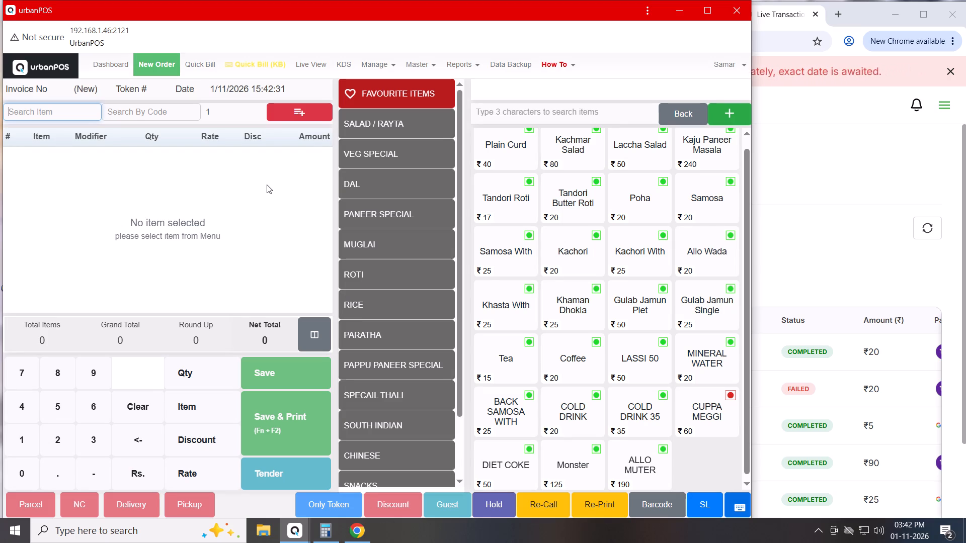
# Enter a new order for Tea with quantity 2, and save and print it.
pyautogui.write('TYEA')
pyautogui.press('BackSpace')
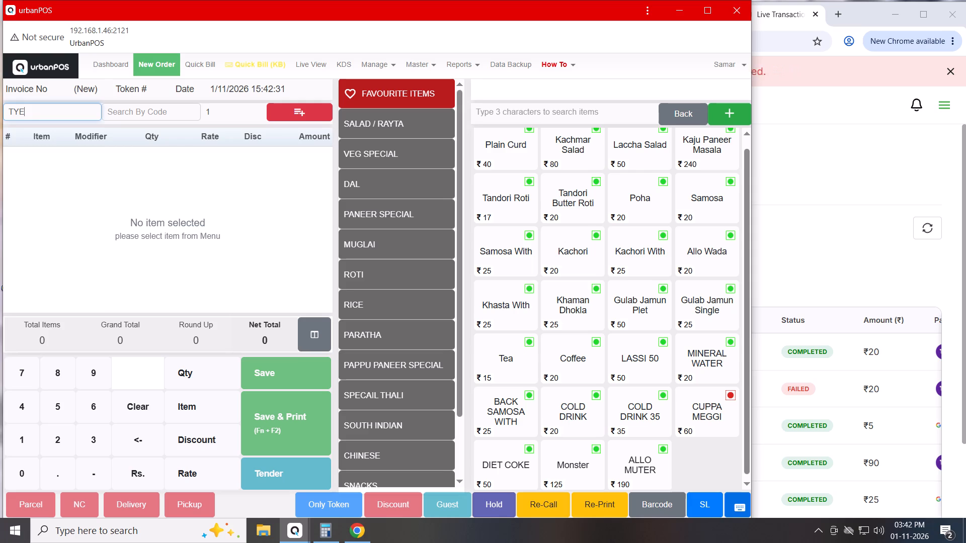
pyautogui.press('BackSpace')
pyautogui.press('BackSpace')
pyautogui.write('EA')
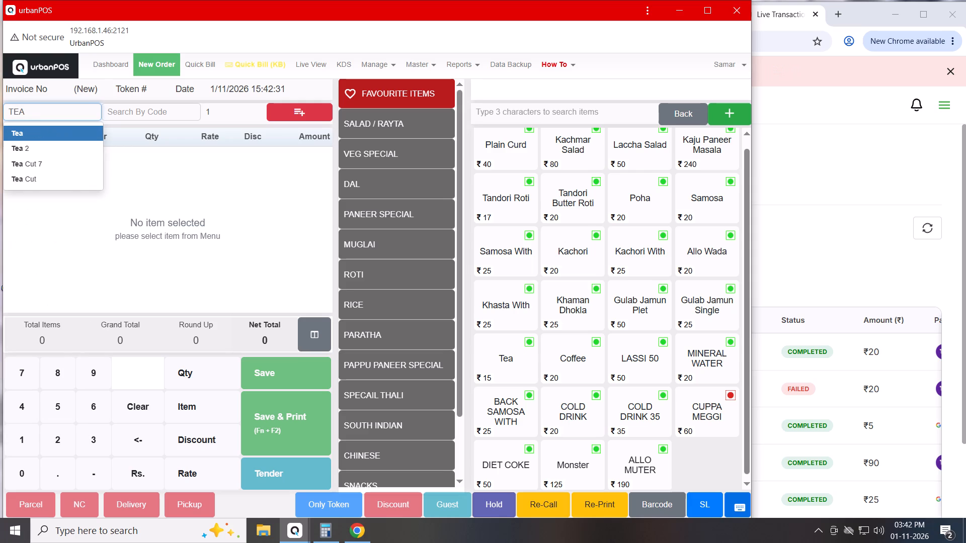
pyautogui.press('Return')
pyautogui.press('2')
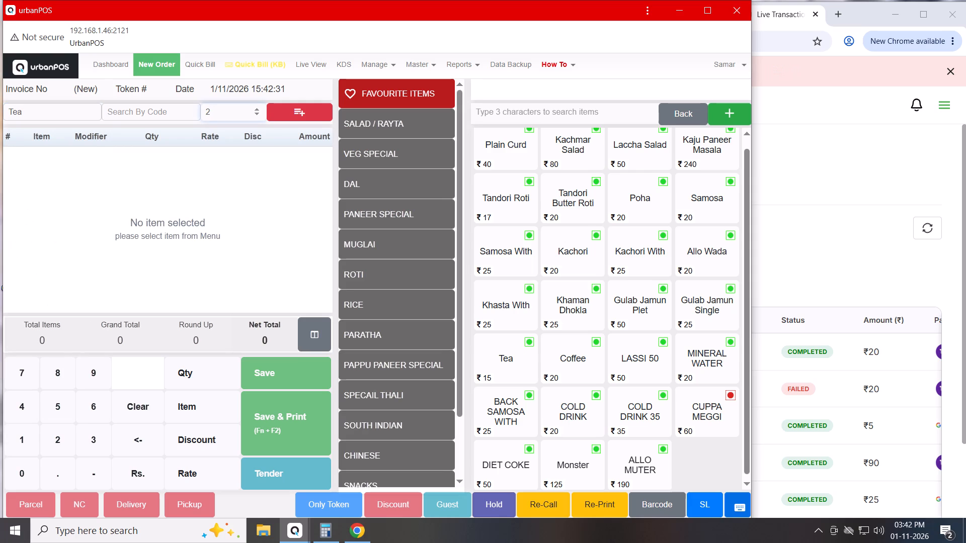
pyautogui.press('Return')
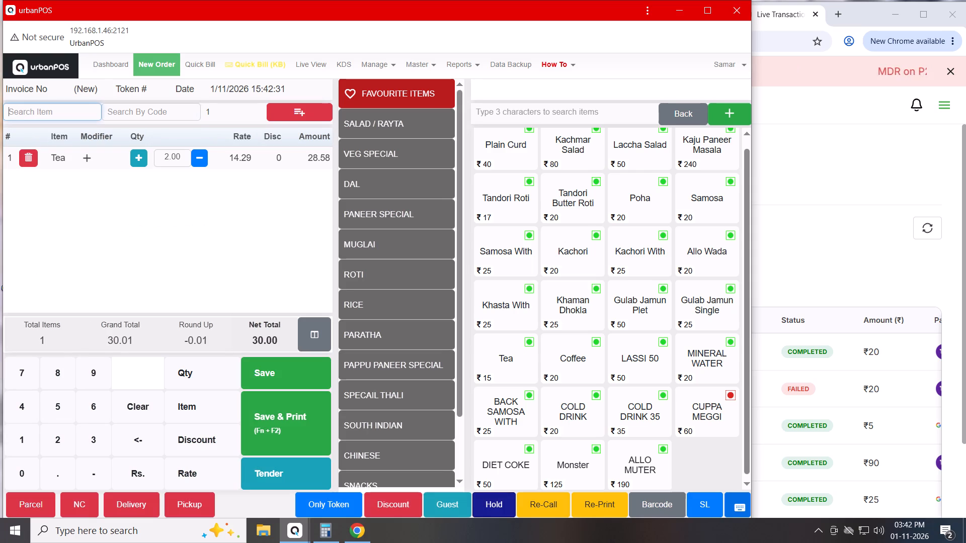
pyautogui.press('F2')
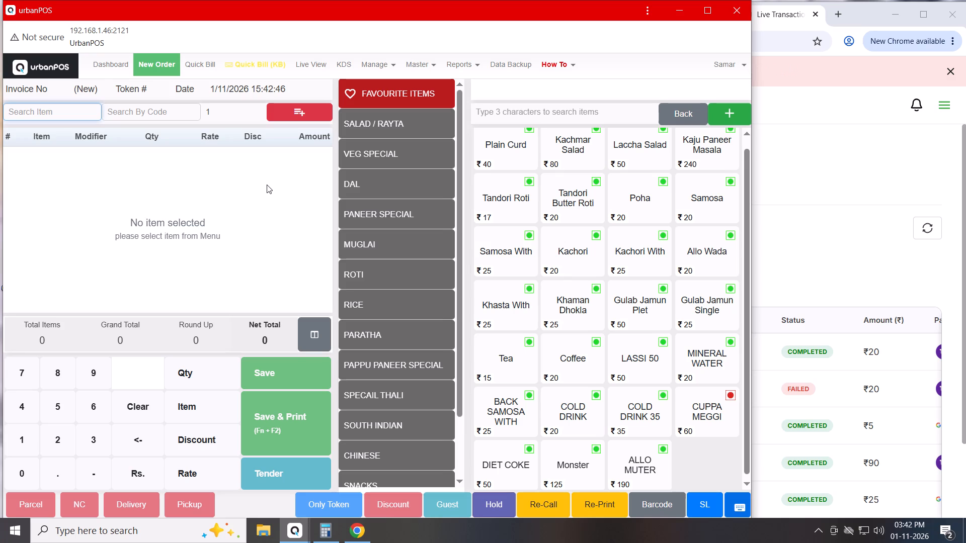
# Enter a new order for two Poha and one Samosa, and save and print it.
pyautogui.write('PO')
pyautogui.press('h')
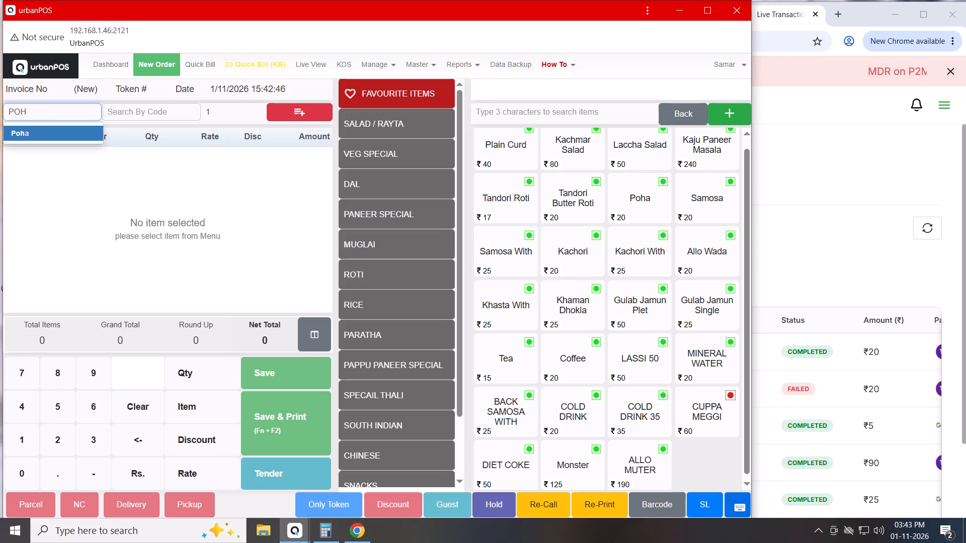
pyautogui.press('Down')
pyautogui.press('Return')
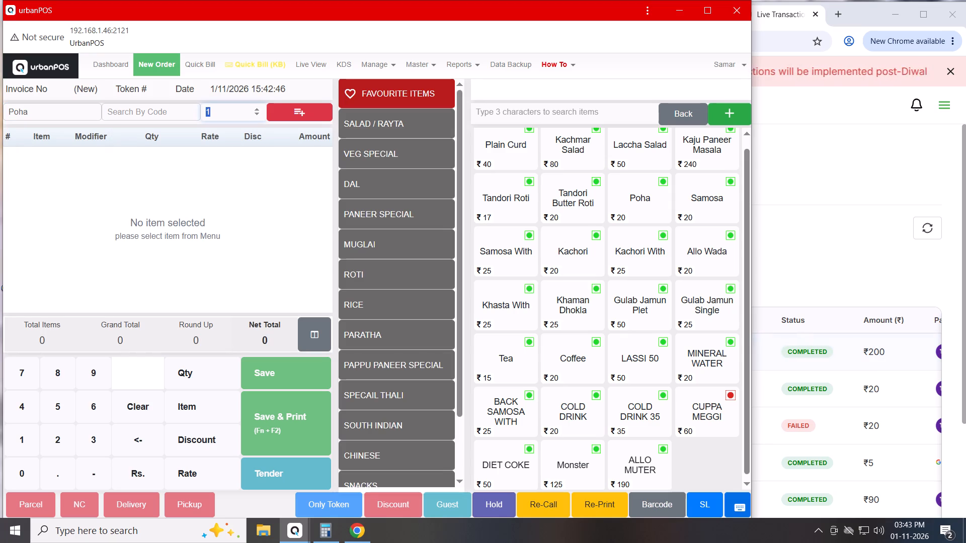
pyautogui.press('2')
pyautogui.press('Return')
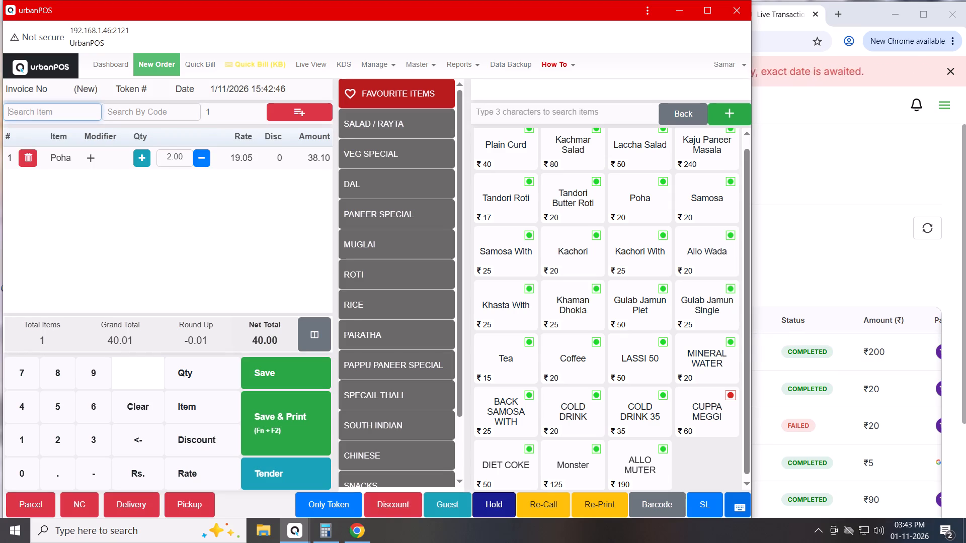
pyautogui.write('SOMA')
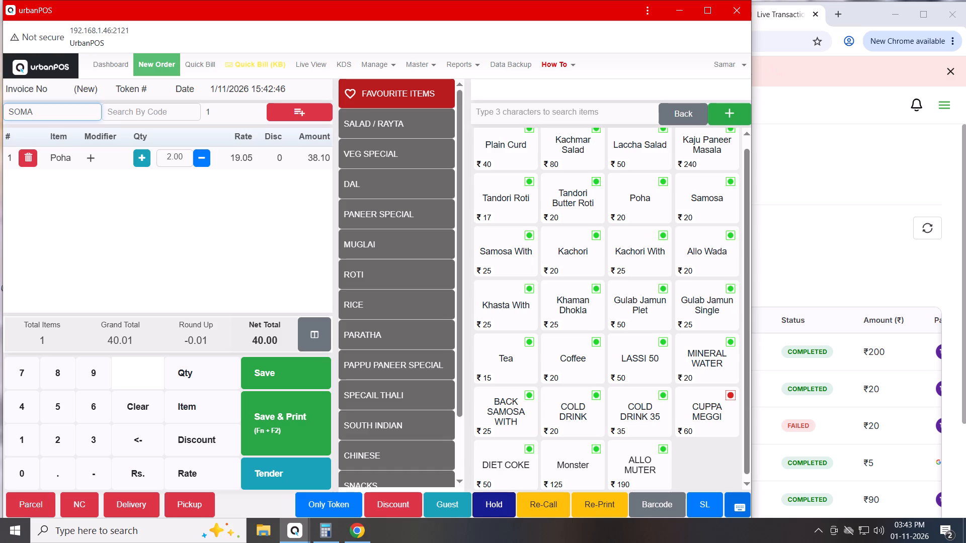
pyautogui.press('BackSpace')
pyautogui.press('BackSpace')
pyautogui.press('BackSpace')
pyautogui.write('AMO')
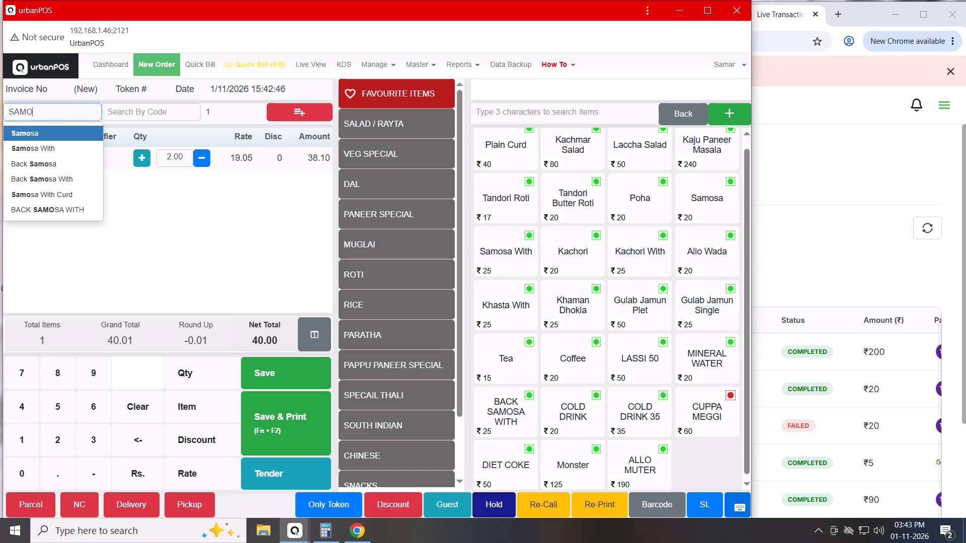
pyautogui.press('Return')
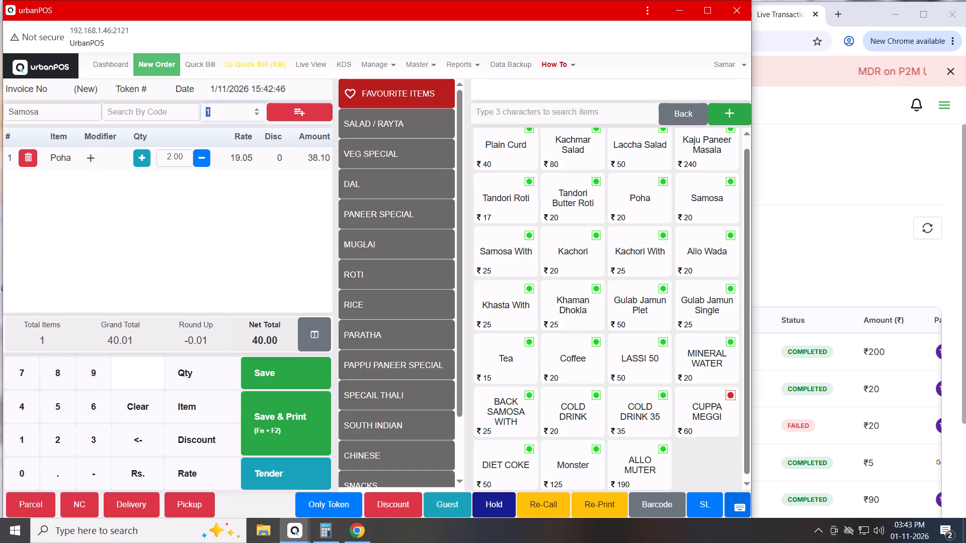
pyautogui.press('Return')
pyautogui.scroll(-1, 268, 180)
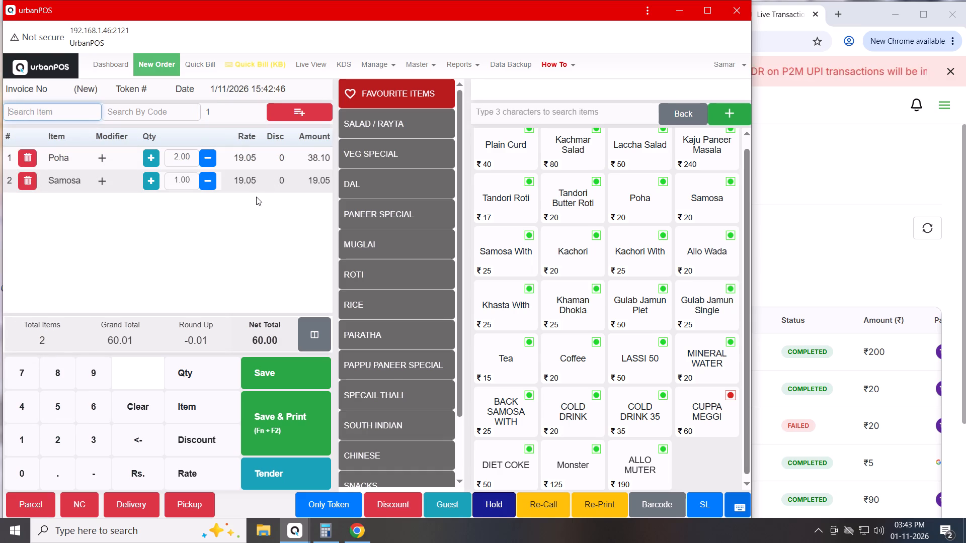
pyautogui.scroll(-1, 255, 198)
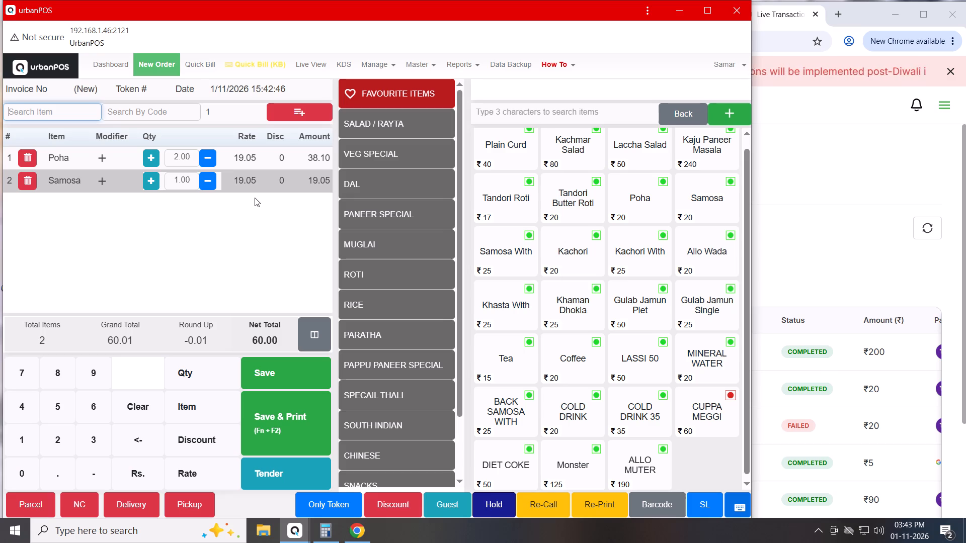
pyautogui.press('F2')
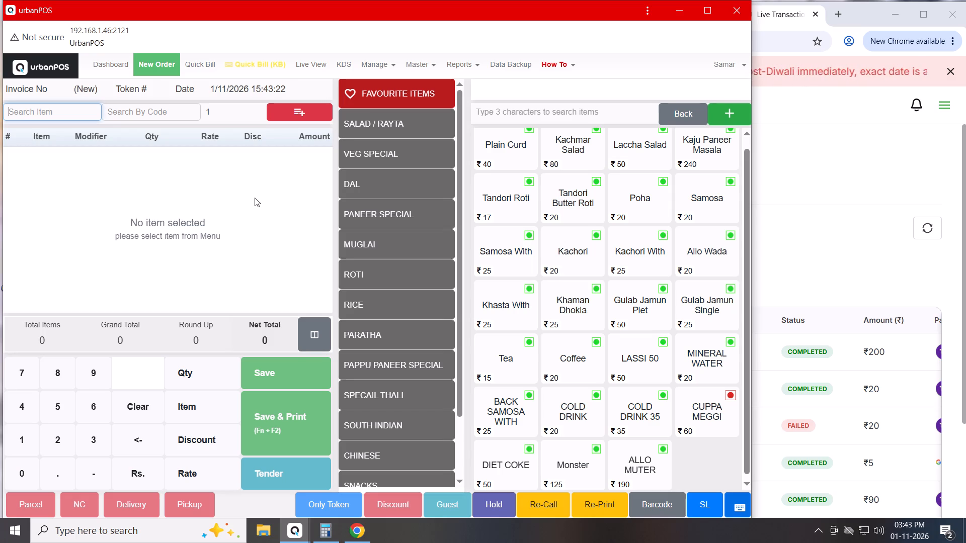
# Enter a new order for one Tea, and save and print it.
pyautogui.write('TEA')
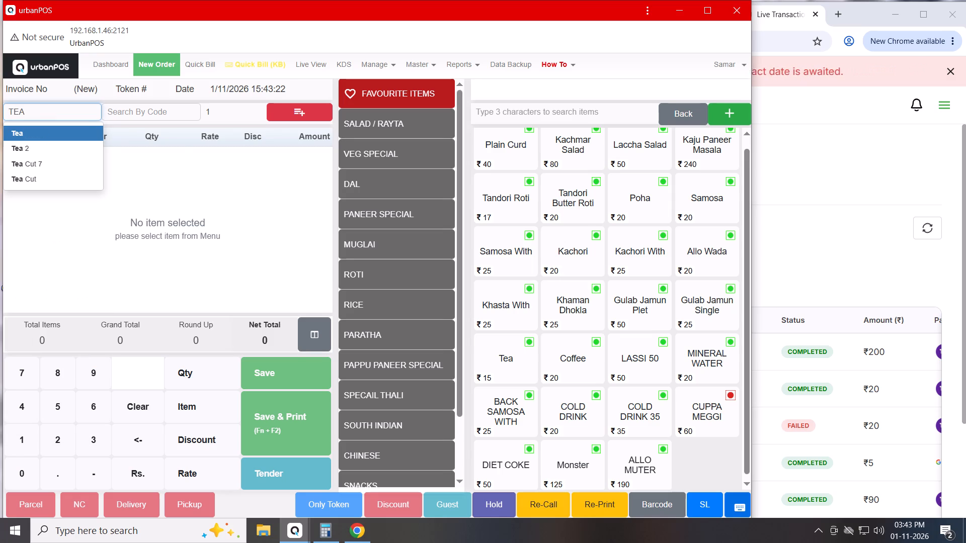
pyautogui.press('Return')
pyautogui.press('Return')
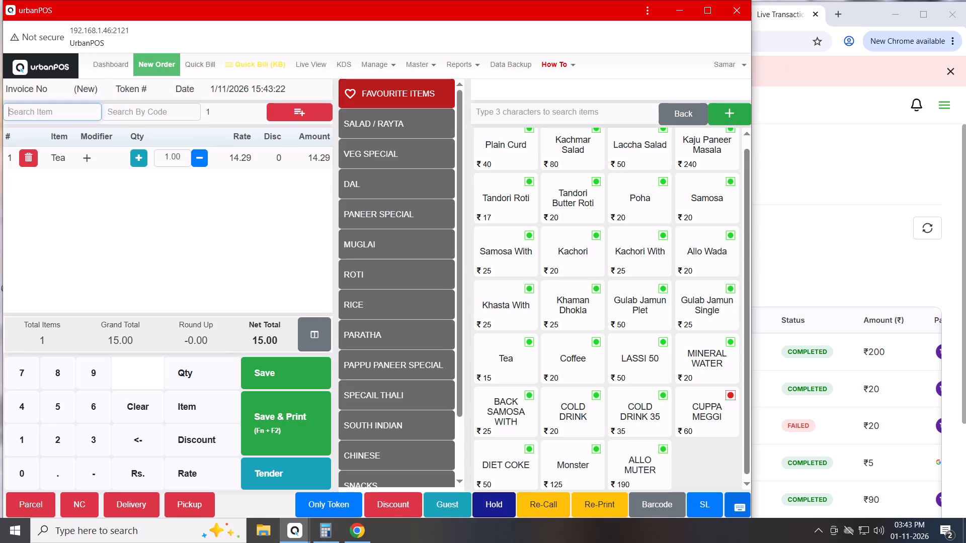
pyautogui.press('F2')
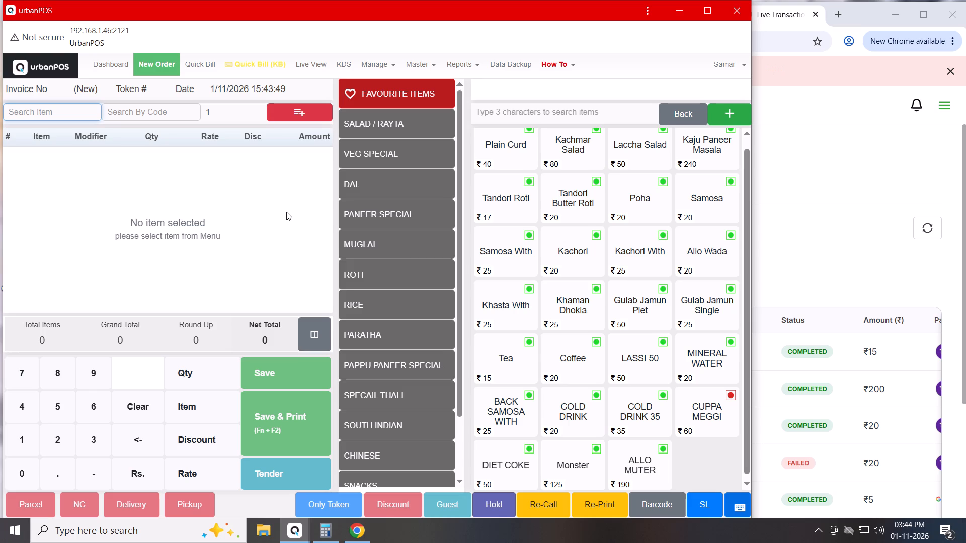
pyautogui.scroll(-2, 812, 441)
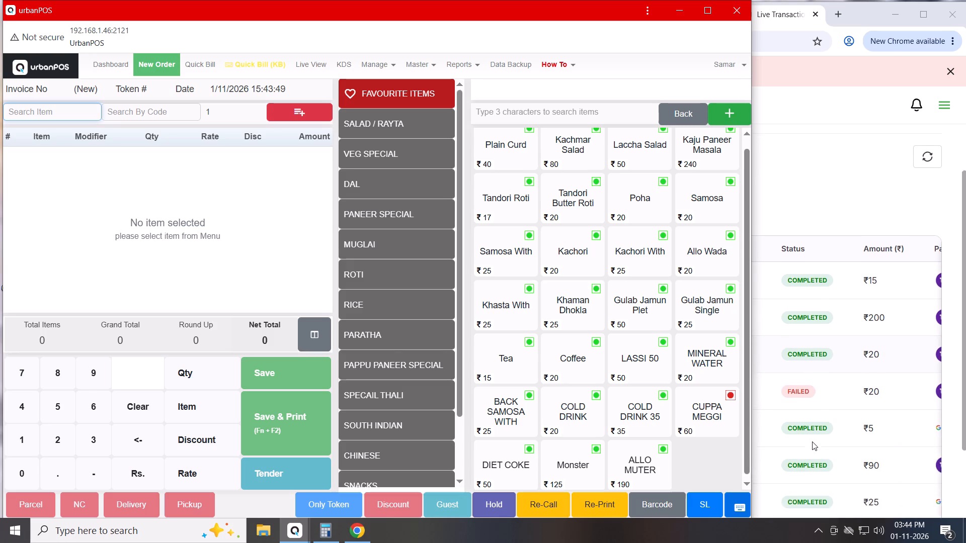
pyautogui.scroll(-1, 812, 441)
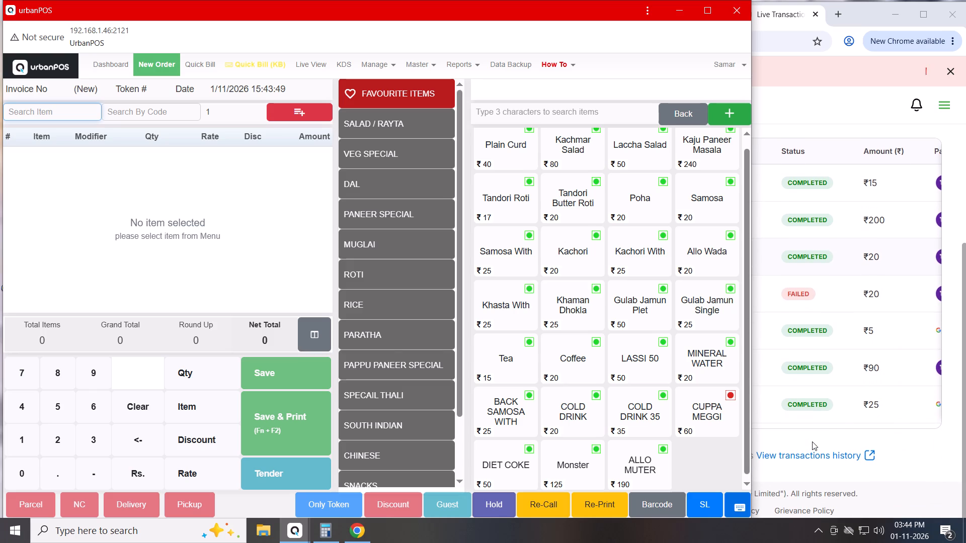
# Review the status and amounts of recent payments in the PhonePe live transactions list in Chrome.
pyautogui.scroll(3, 812, 441)
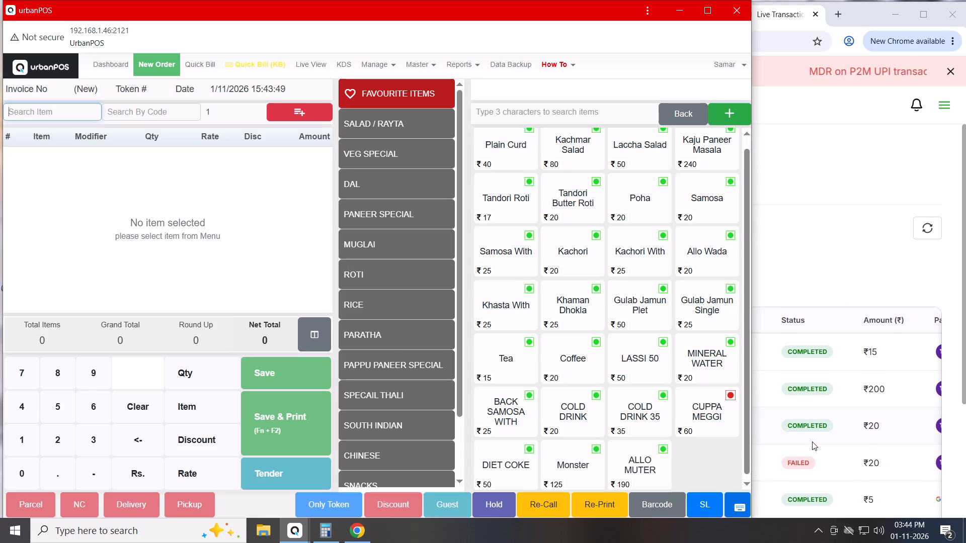
pyautogui.scroll(-3, 812, 441)
pyautogui.scroll(1, 811, 441)
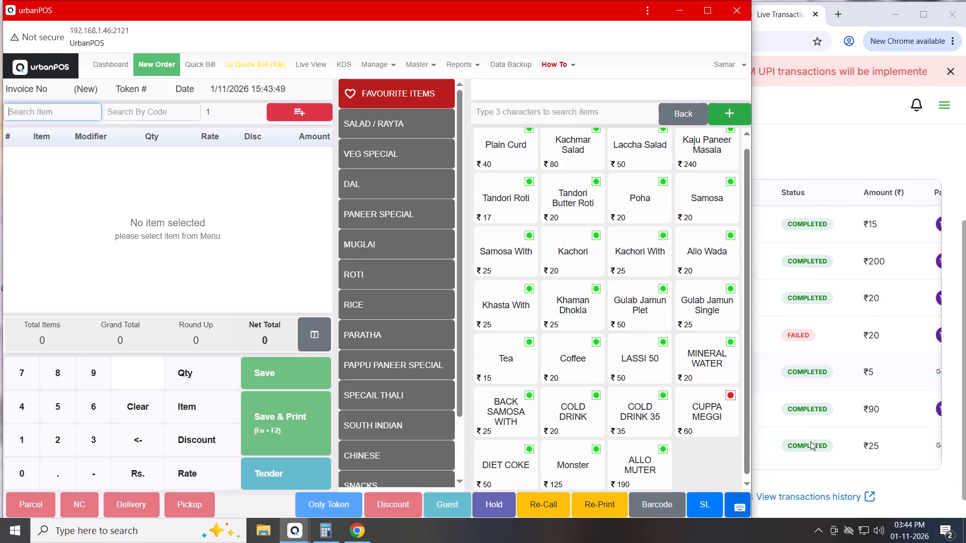
pyautogui.scroll(2, 811, 441)
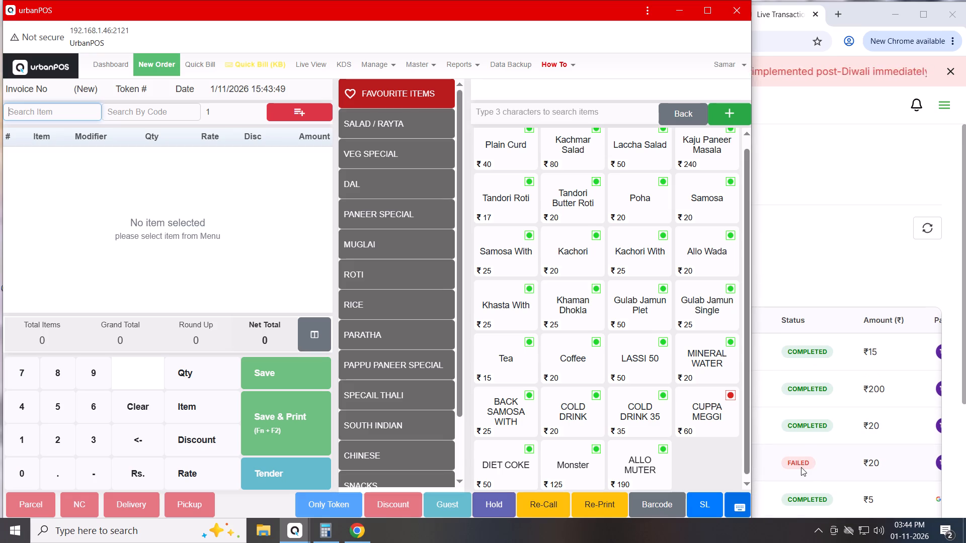
pyautogui.scroll(2, 800, 462)
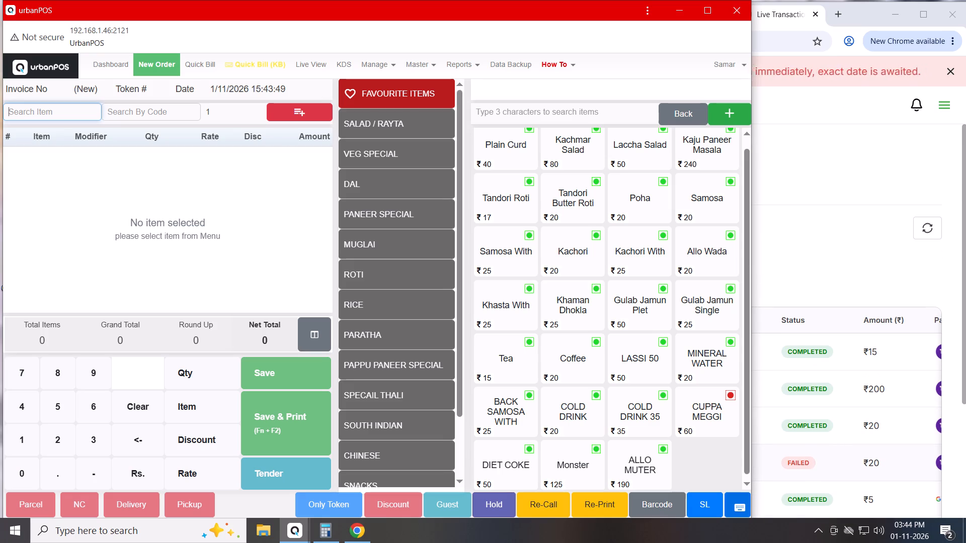
pyautogui.scroll(-1, 792, 542)
pyautogui.scroll(3, 792, 542)
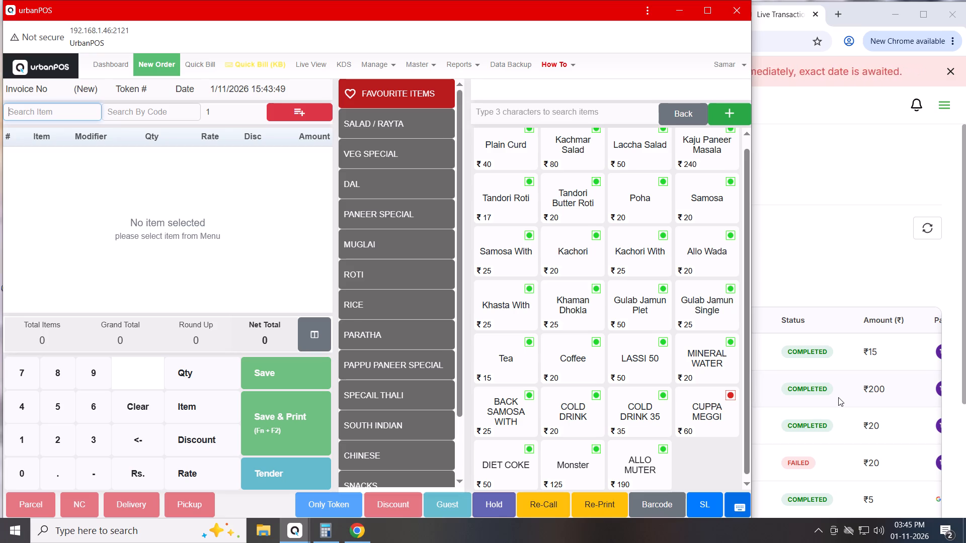
pyautogui.scroll(-4, 813, 438)
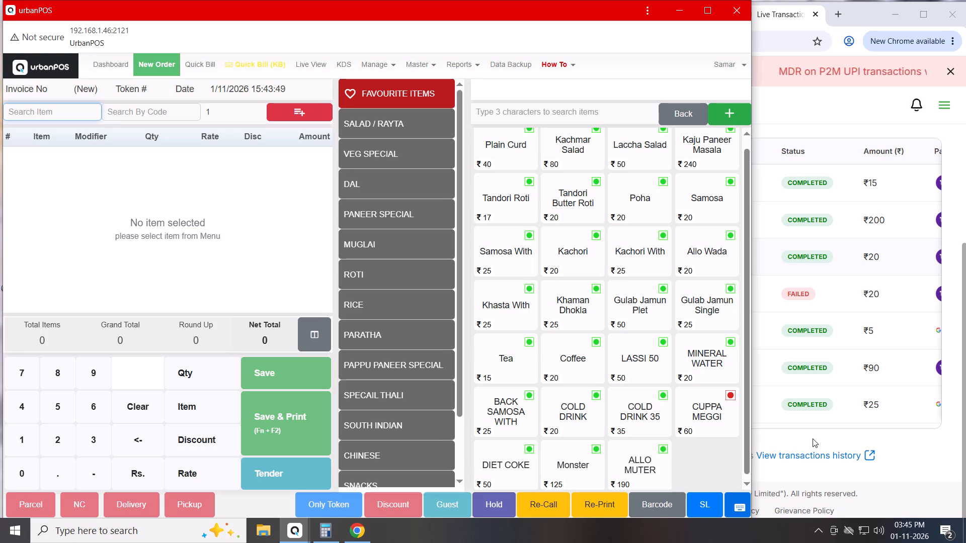
pyautogui.scroll(1, 813, 438)
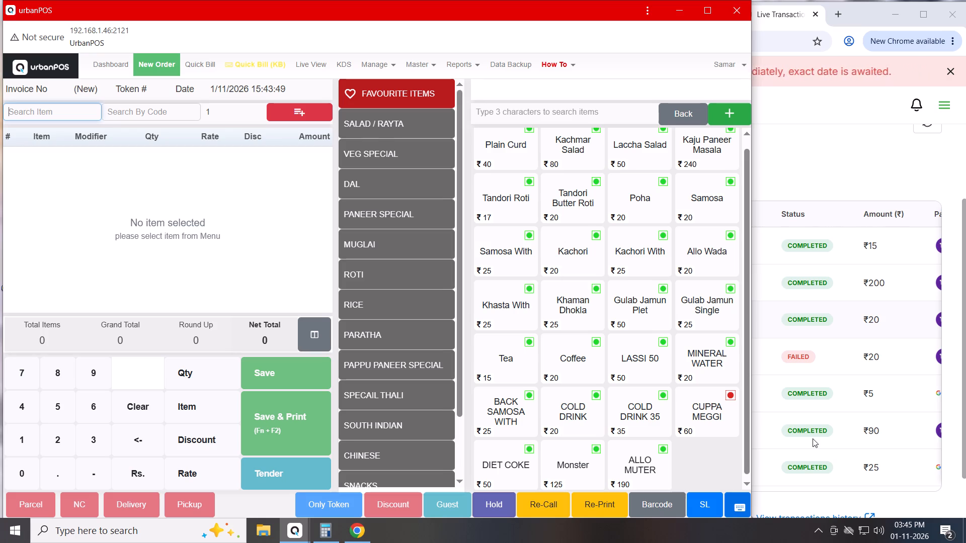
# Enter a new order for four Tea, one Poha and one MINERAL WATER, and save and print it.
pyautogui.write('TEA')
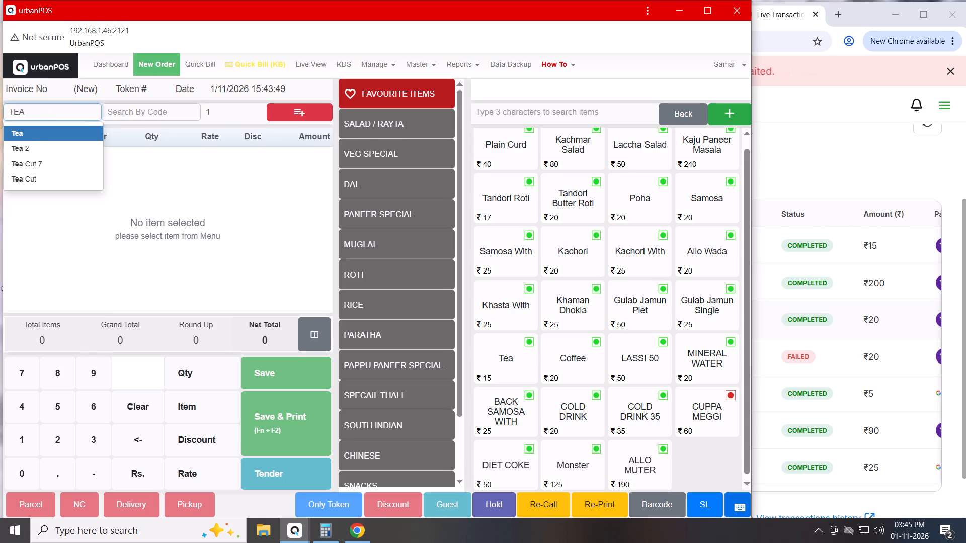
pyautogui.press('Return')
pyautogui.press('4')
pyautogui.press('Return')
pyautogui.write('PO')
pyautogui.press('h')
pyautogui.press('Return')
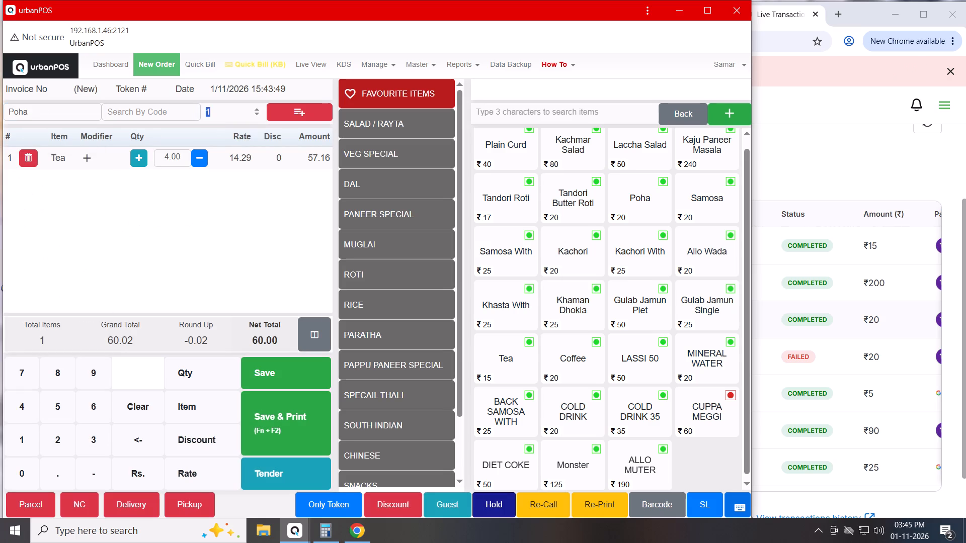
pyautogui.press('Return')
pyautogui.write('MIN')
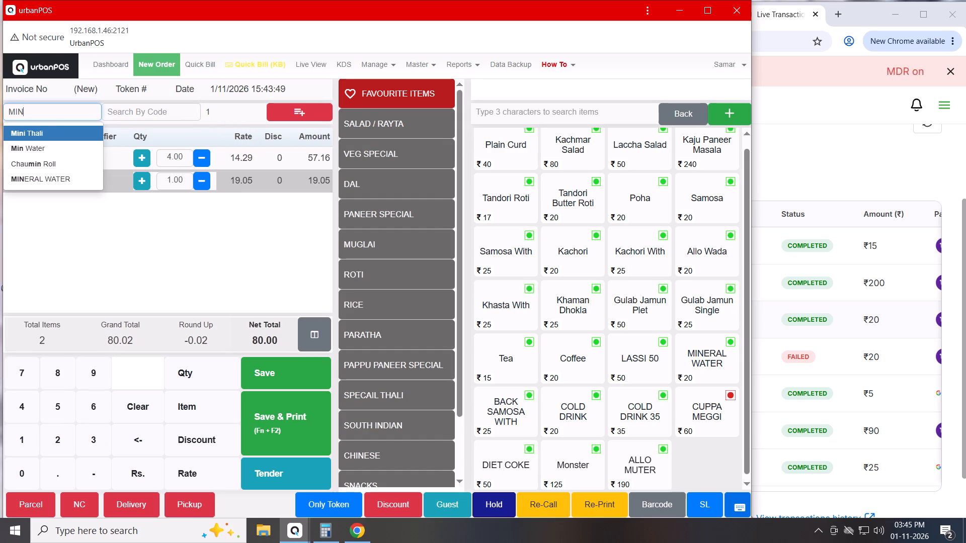
pyautogui.press('Left')
pyautogui.press('Left')
pyautogui.press('Left')
pyautogui.press('Down')
pyautogui.press('Right')
pyautogui.press('Down')
pyautogui.press('Right')
pyautogui.press('Down')
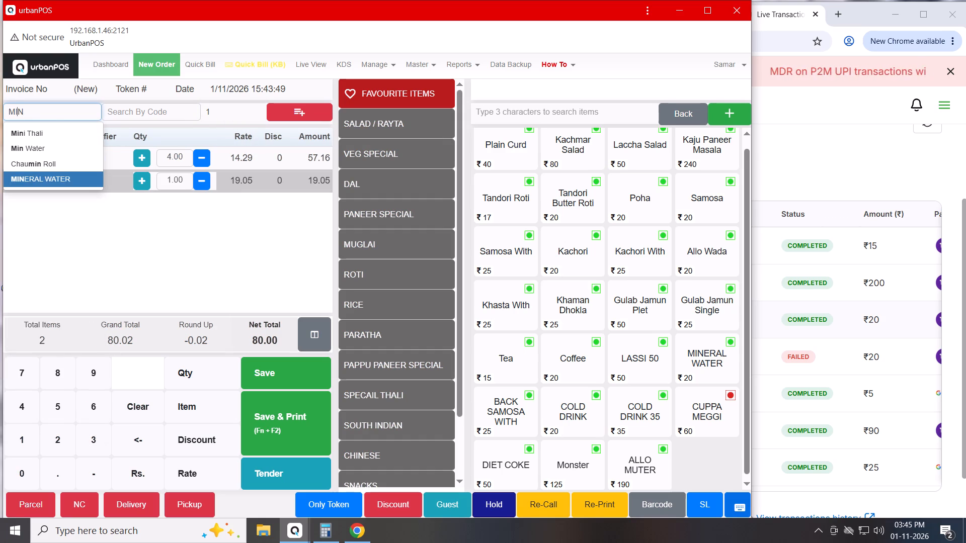
pyautogui.press('Return')
pyautogui.press('Return')
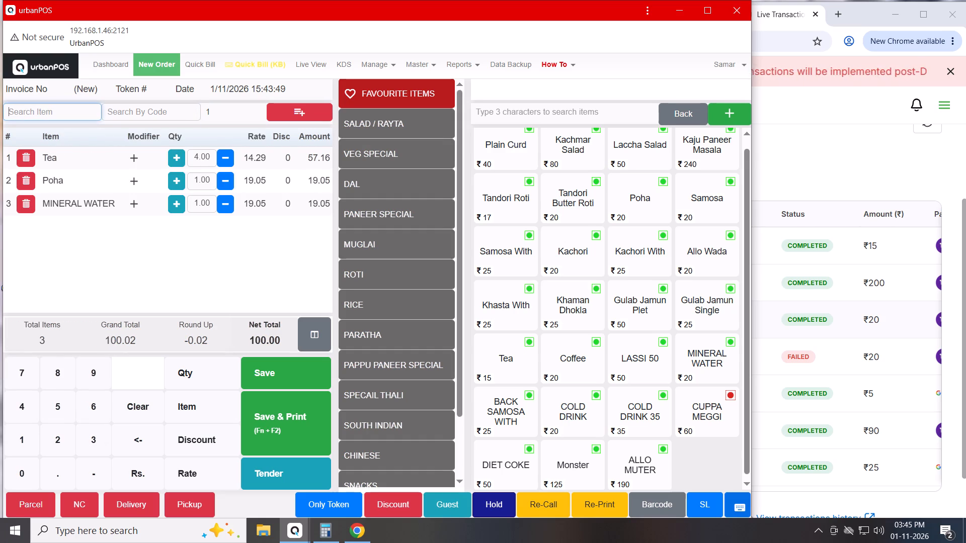
pyautogui.press('F2')
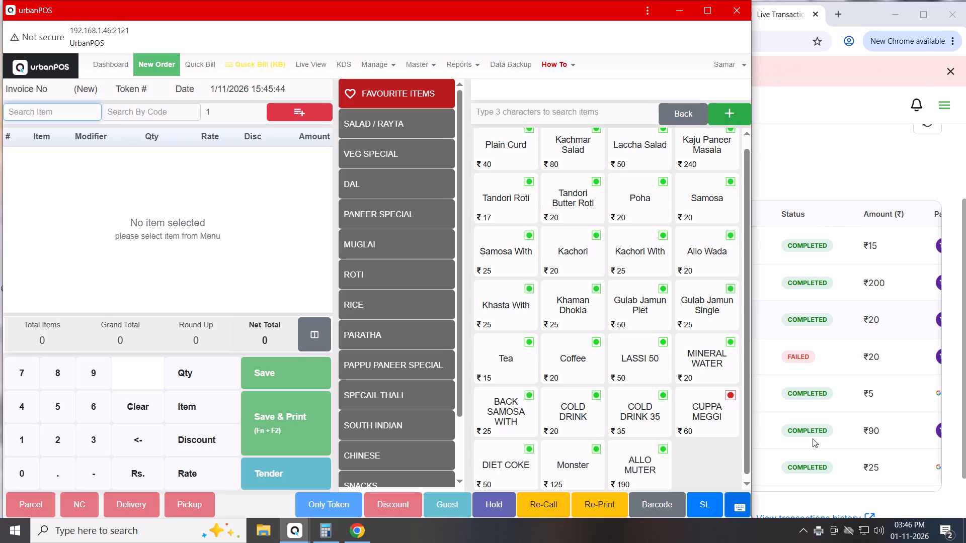
# Enter a new order for five Tea and one Kachori, and save and print it.
pyautogui.write('TEA')
pyautogui.press('Return')
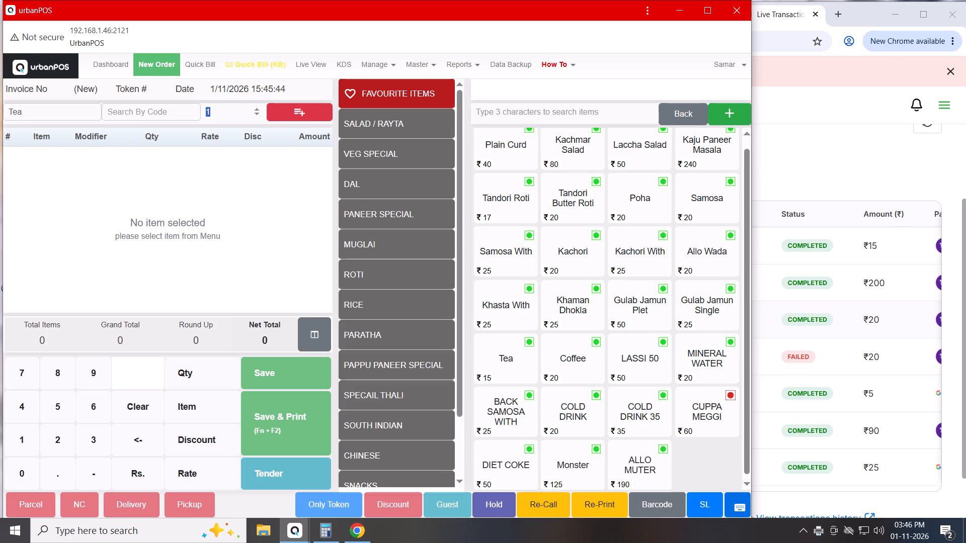
pyautogui.press('5')
pyautogui.press('Return')
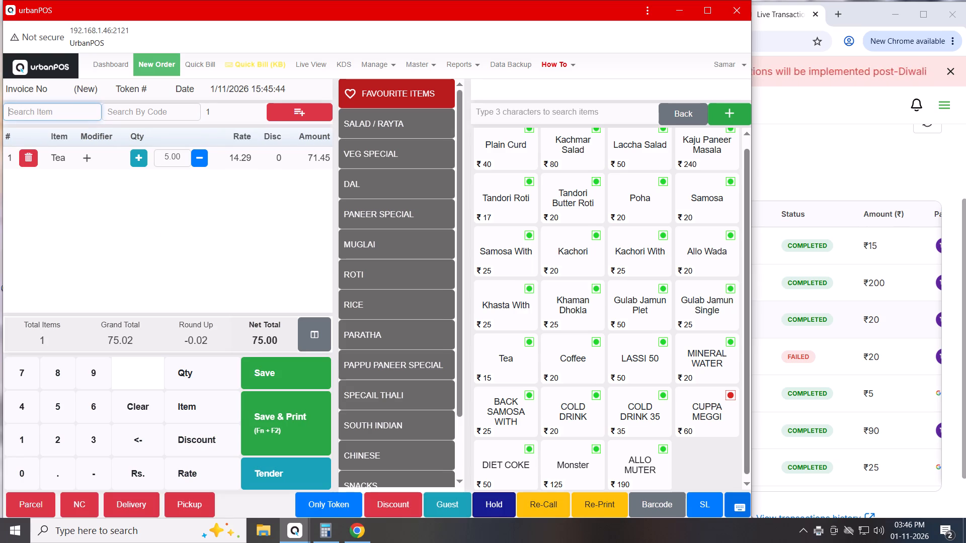
pyautogui.write('KA')
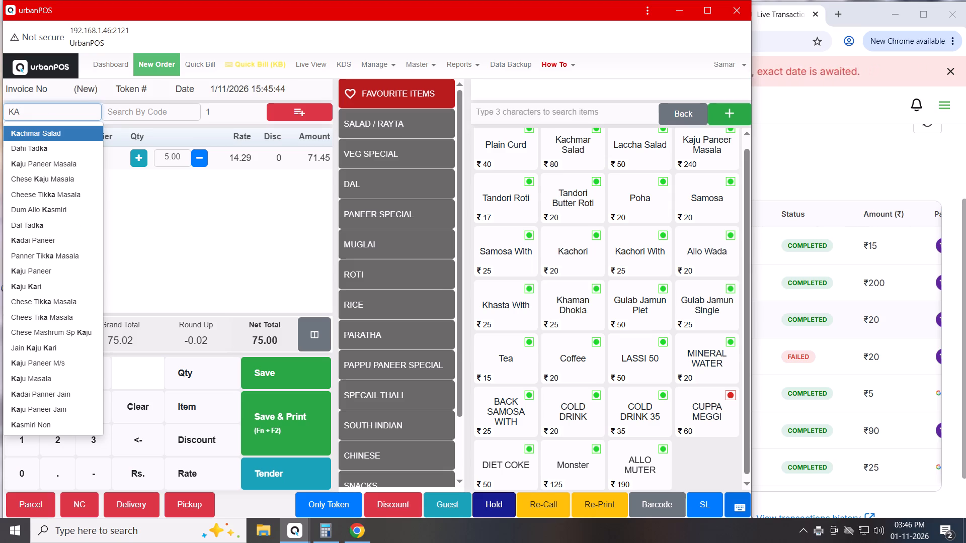
pyautogui.press('c')
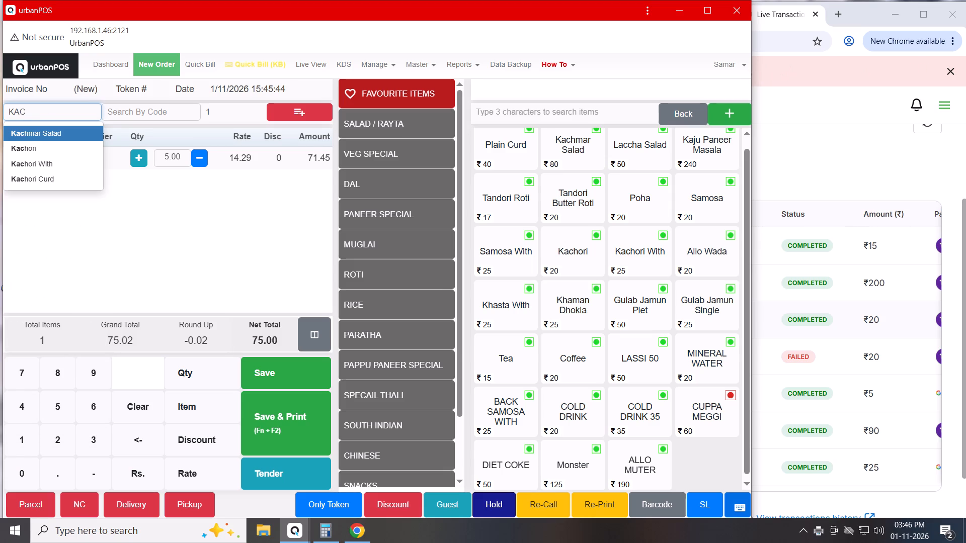
pyautogui.press('Down')
pyautogui.press('Return')
pyautogui.press('Return')
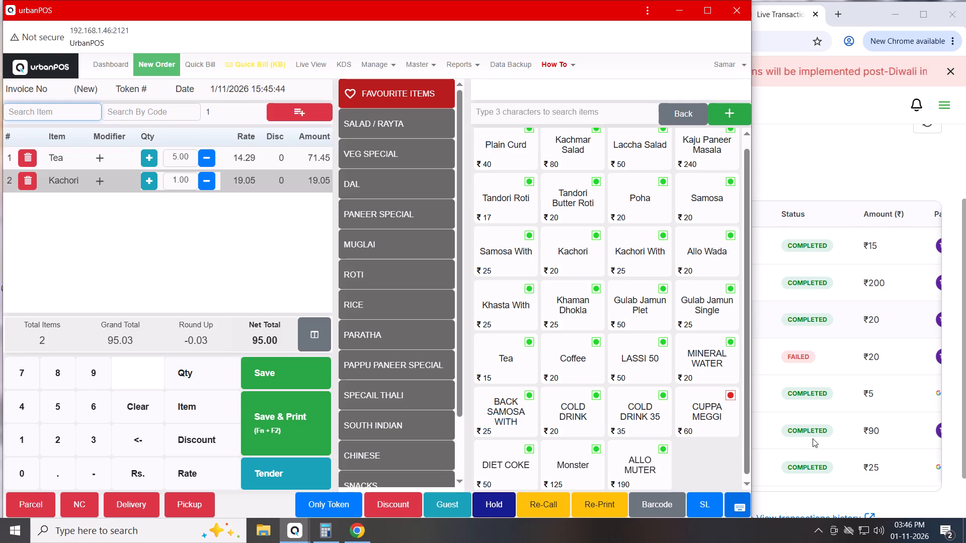
pyautogui.press('F2')
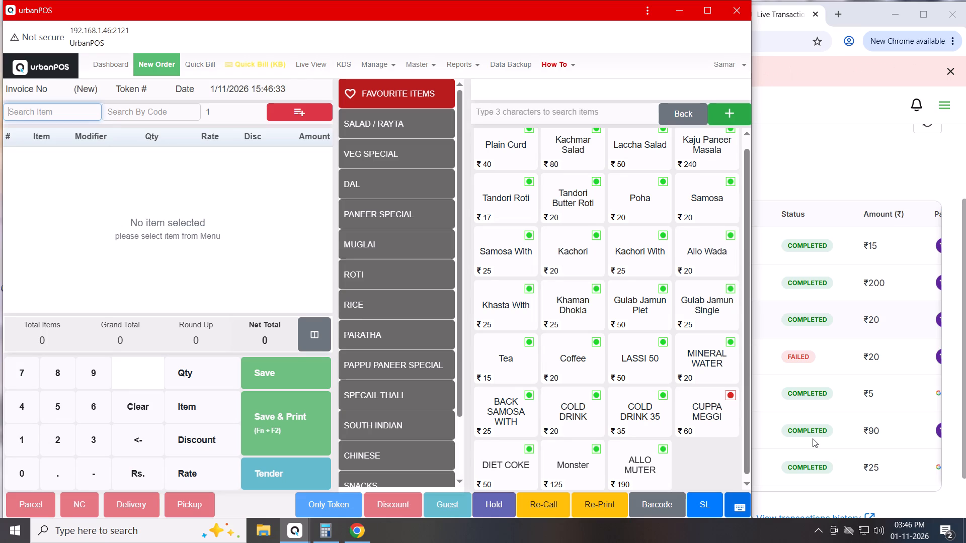
# Enter a new order for one Tea, and save and print it.
pyautogui.write('TEA')
pyautogui.press('Return')
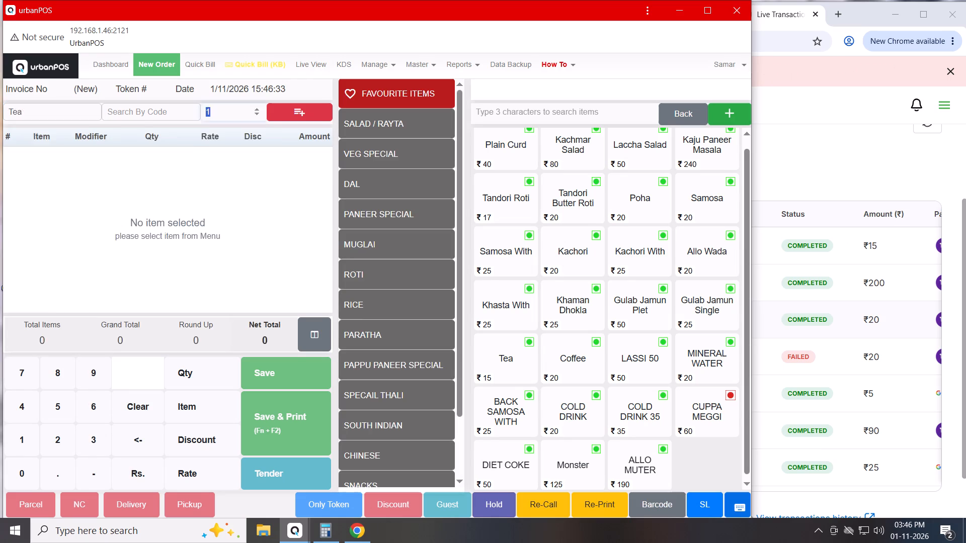
pyautogui.press('Return')
pyautogui.press('F2')
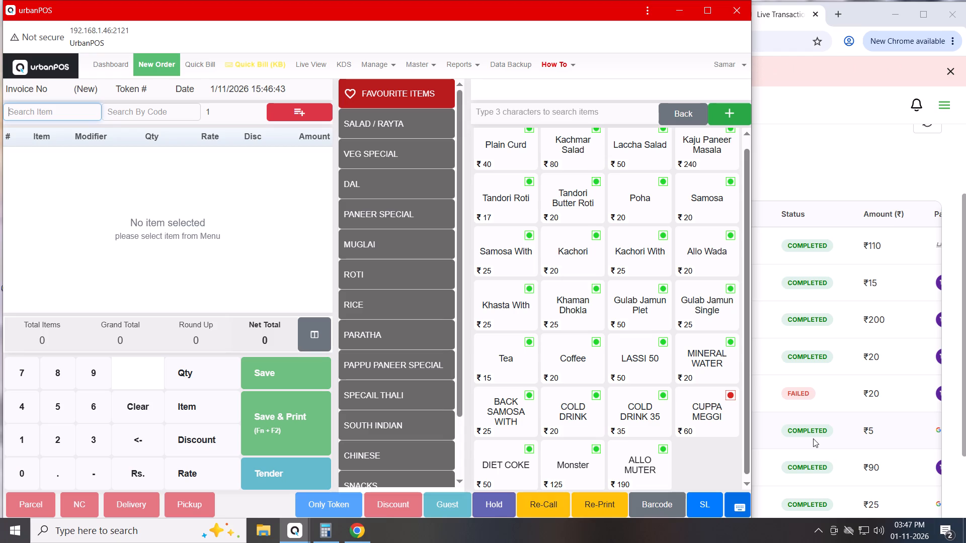
# Enter a new order for four Poha, five Tea and one MINERAL WATER, and save and print it.
pyautogui.write('POH')
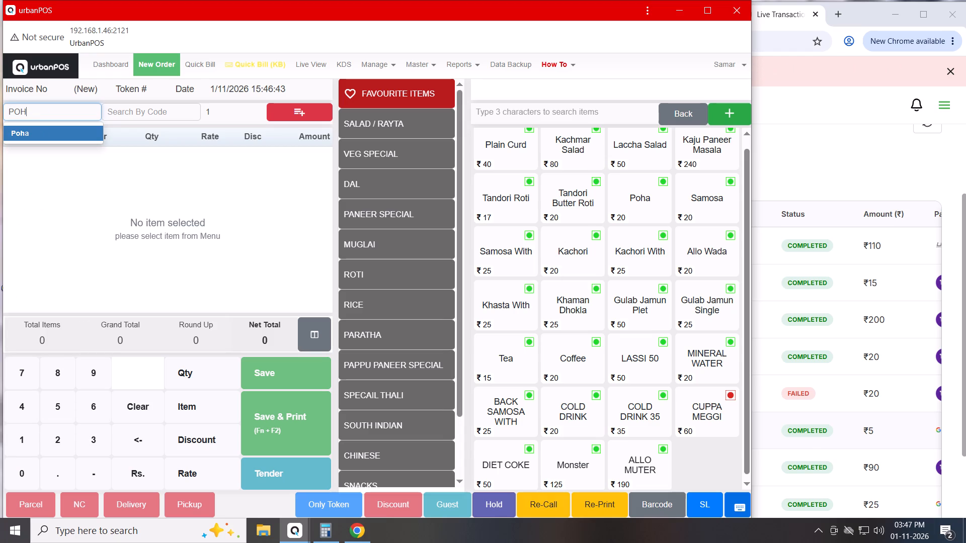
pyautogui.press('Down')
pyautogui.press('Return')
pyautogui.press('4')
pyautogui.press('Return')
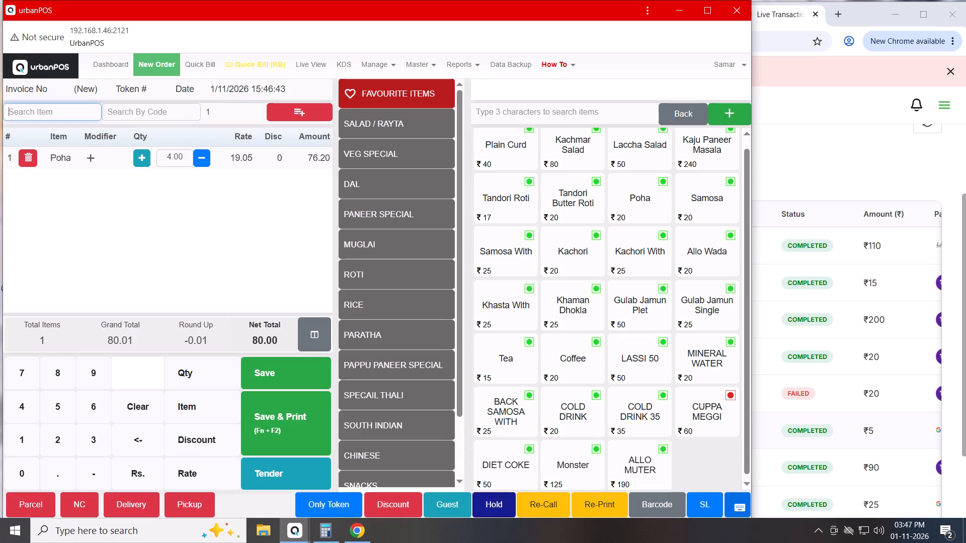
pyautogui.write('TEA')
pyautogui.press('Return')
pyautogui.press('5')
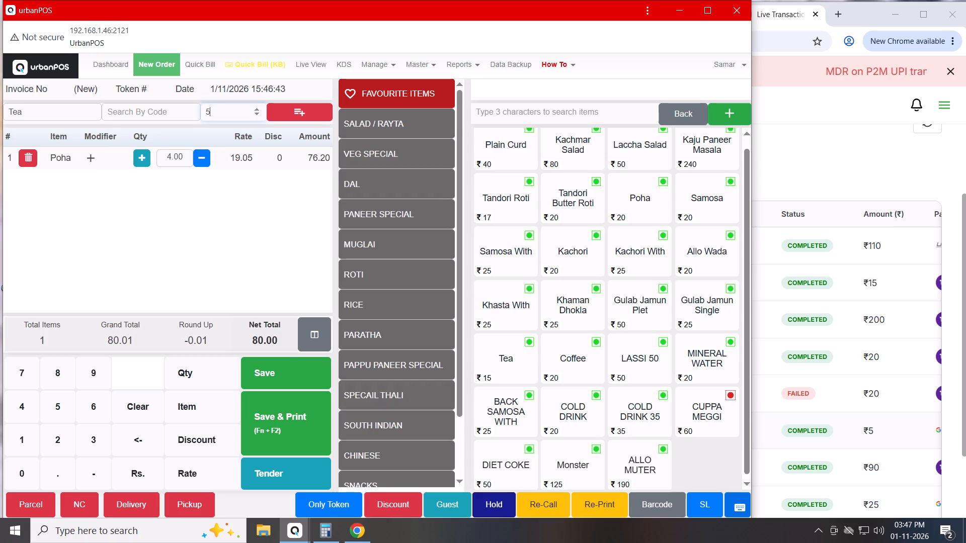
pyautogui.press('Return')
pyautogui.write('MIN')
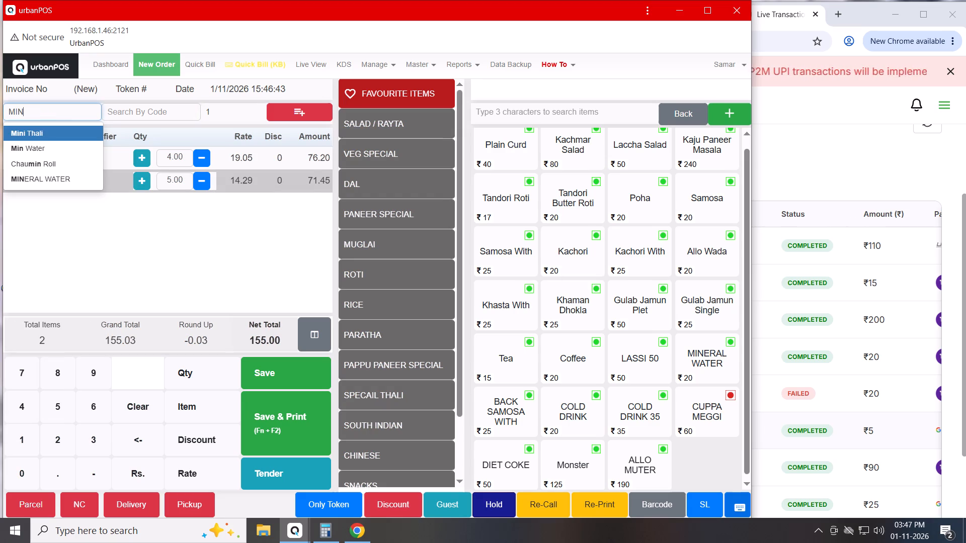
pyautogui.press('Up')
pyautogui.press('Return')
pyautogui.press('Return')
pyautogui.press('F2')
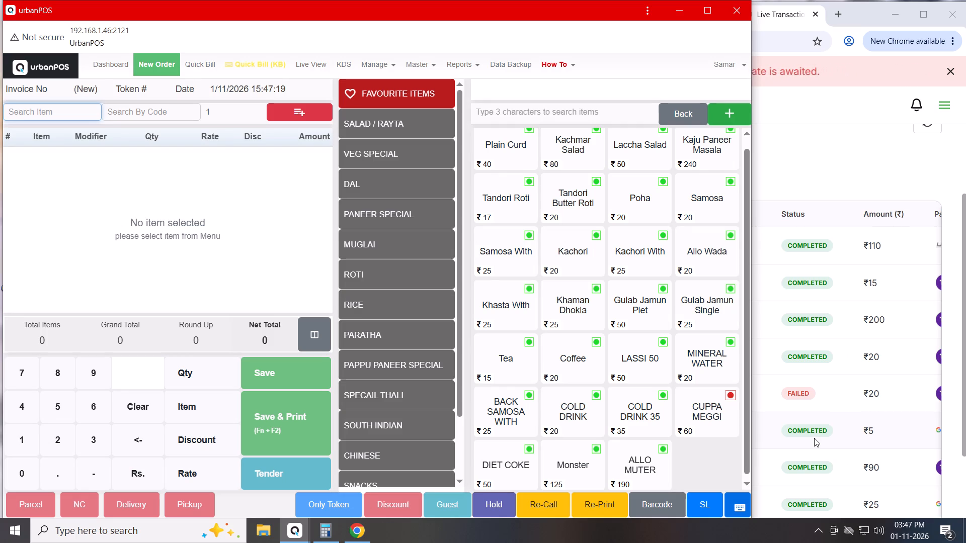
# Enter a new order for one Samosa With, and save and print it.
pyautogui.write('SOM')
pyautogui.press('BackSpace')
pyautogui.press('BackSpace')
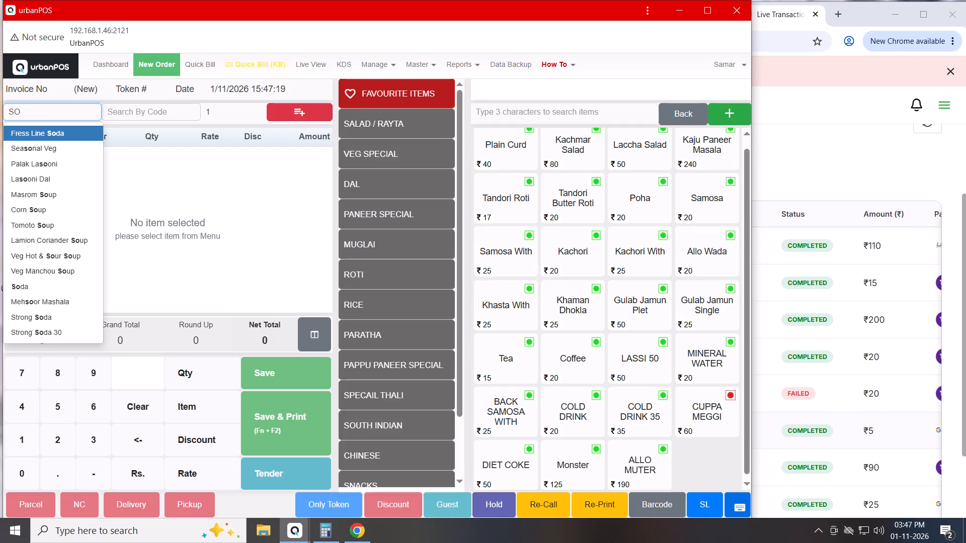
pyautogui.write('AMO')
pyautogui.press('Down')
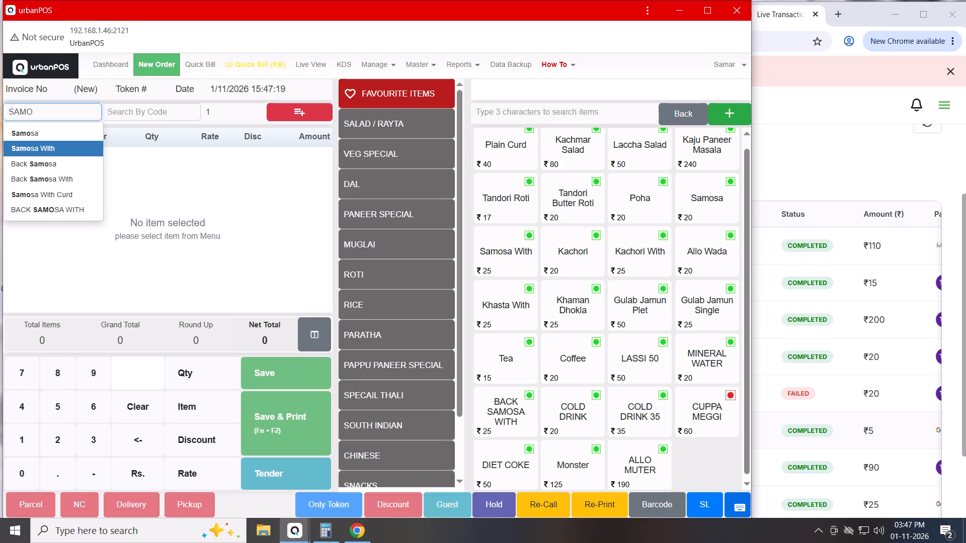
pyautogui.press('Return')
pyautogui.press('Return')
pyautogui.press('F2')
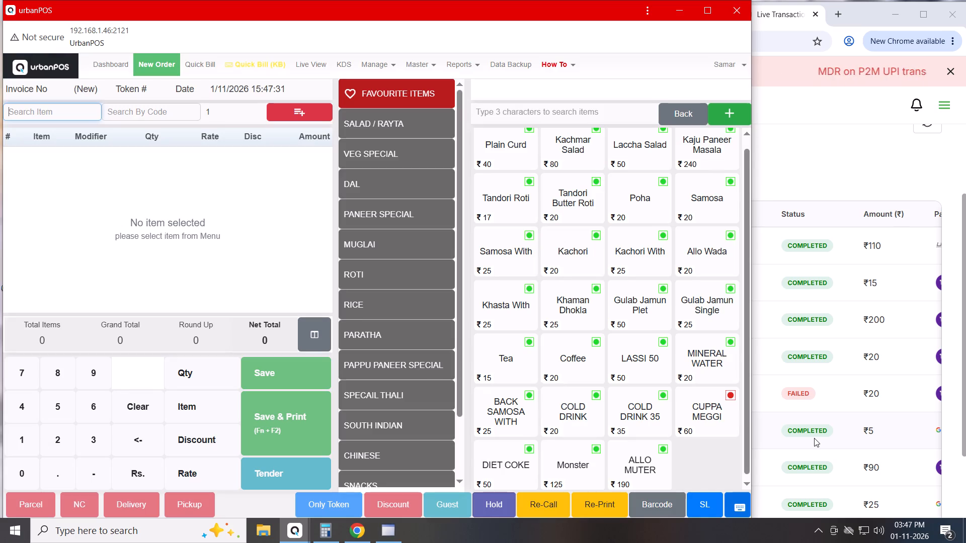
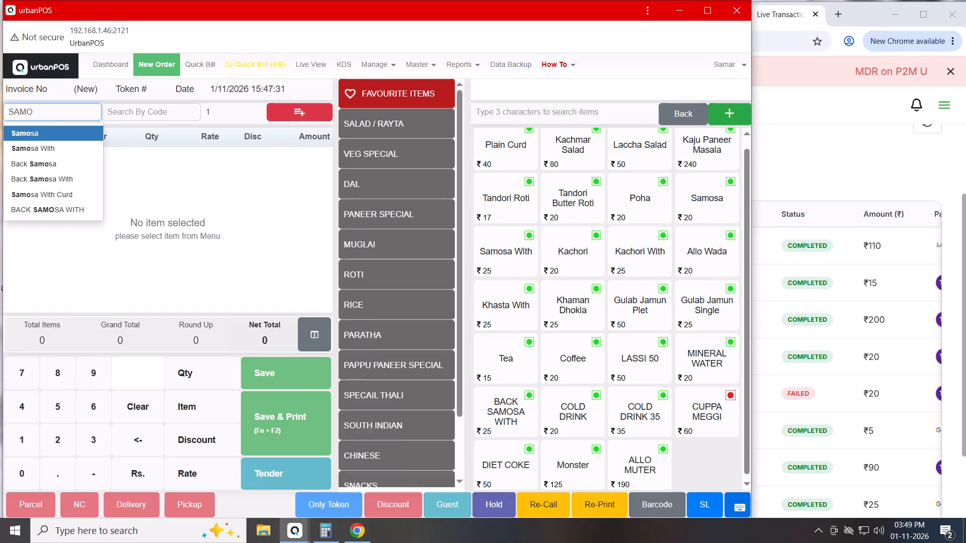
# Add one Samosa to the new order, and save and print it.
pyautogui.press('Return')
pyautogui.press('Return')
pyautogui.press('F2')
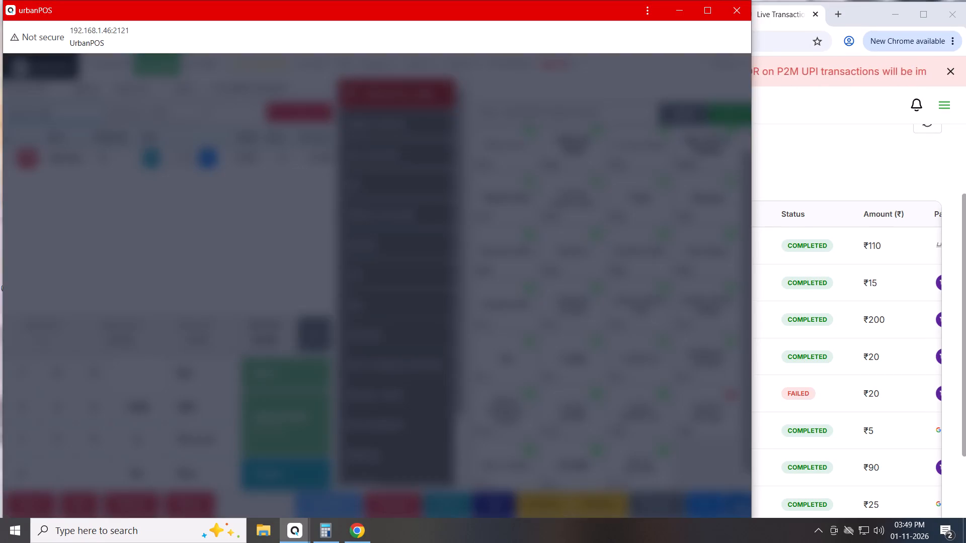
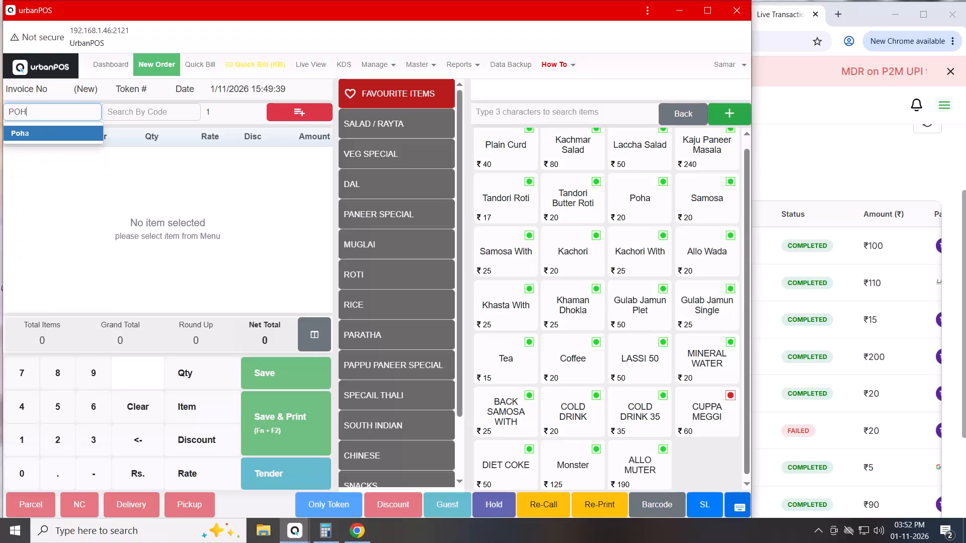
# Add one Poha to the new order, and save and print it.
pyautogui.press('Down')
pyautogui.press('Return')
pyautogui.press('Return')
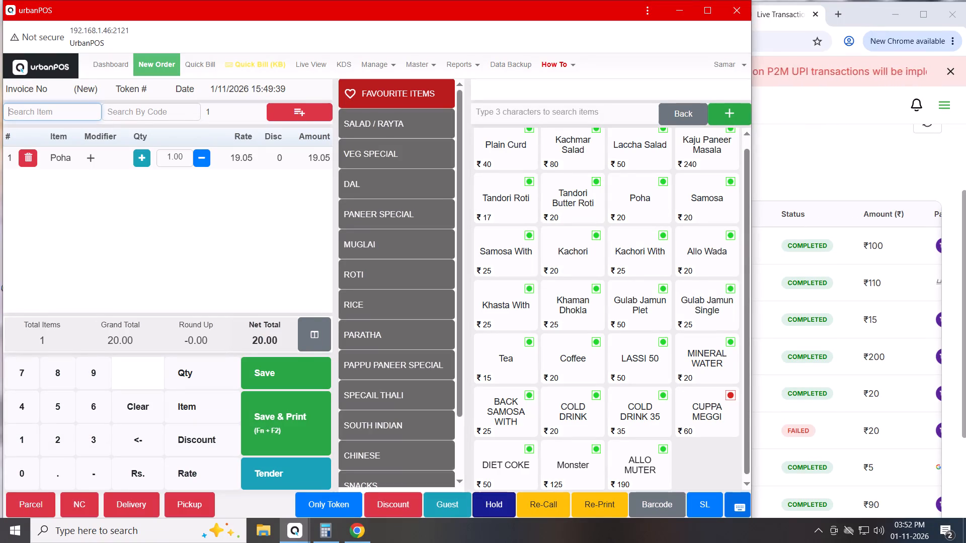
pyautogui.press('F2')
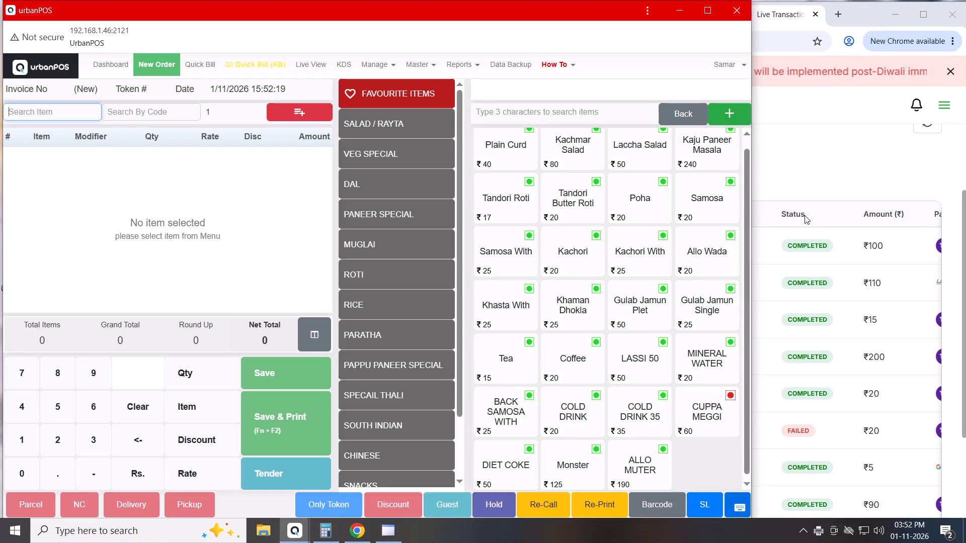
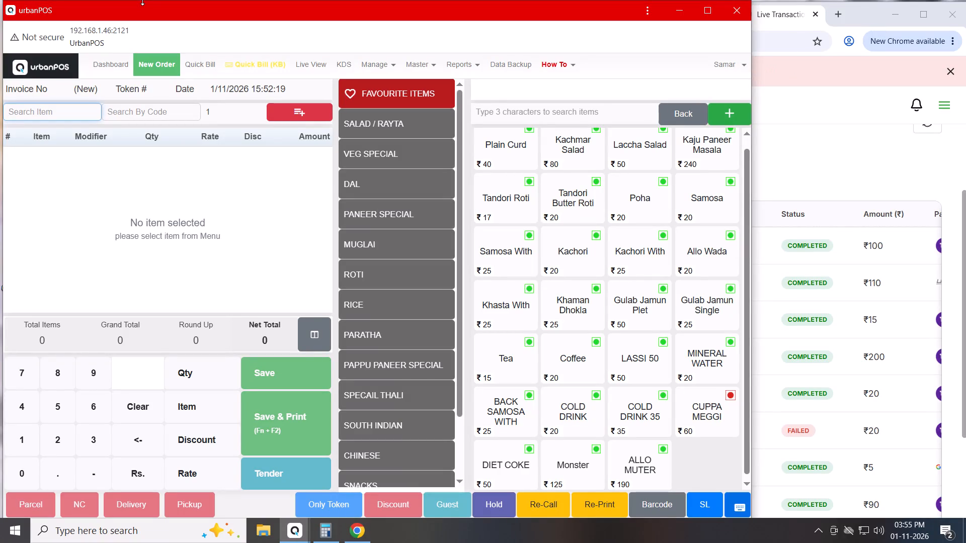
# Add one Masala Dosa to the new order by searching for DOSA, and save and print it.
pyautogui.write('DOSA')
pyautogui.press('Right')
pyautogui.moveTo(172, 0); pyautogui.dragTo(313, 50, button='right')
pyautogui.press('Return')
pyautogui.press('Return')
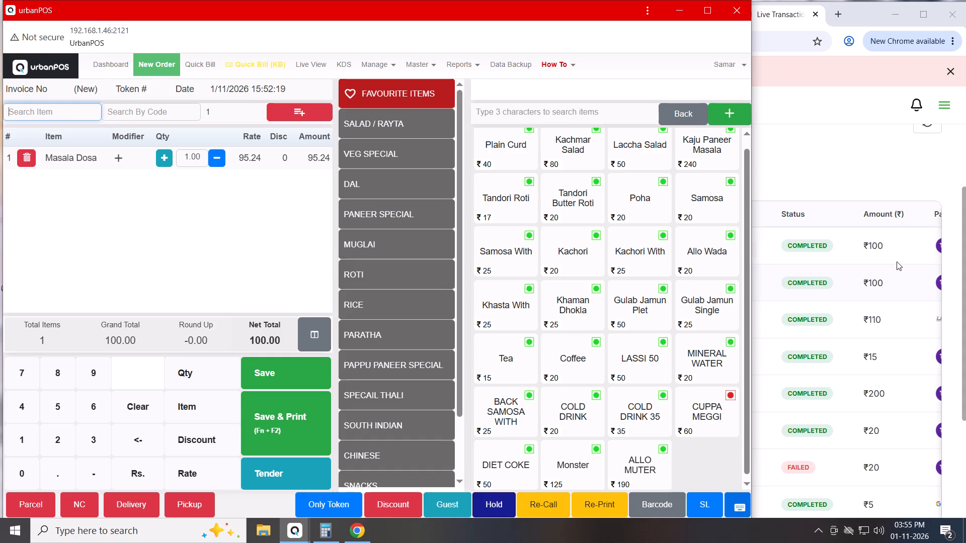
pyautogui.press('F2')
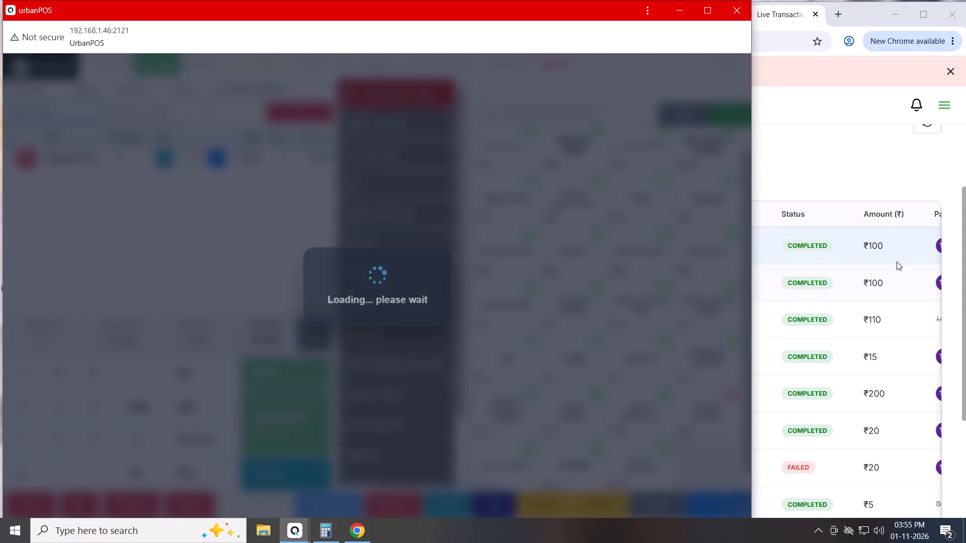
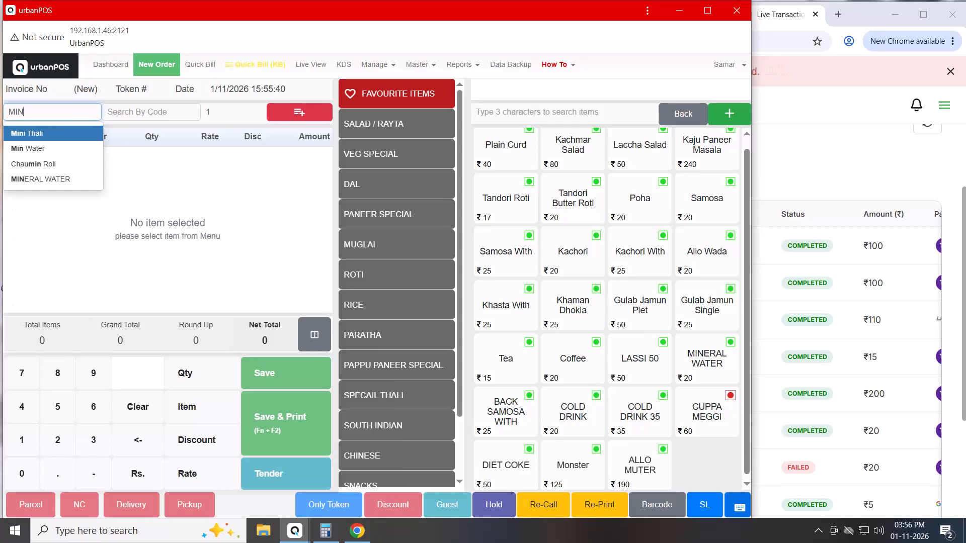
# Add one MINERAL WATER to the new order from the MIN search matches, and save and print it.
pyautogui.press('Down')
pyautogui.press('Down')
pyautogui.press('Down')
pyautogui.press('Return')
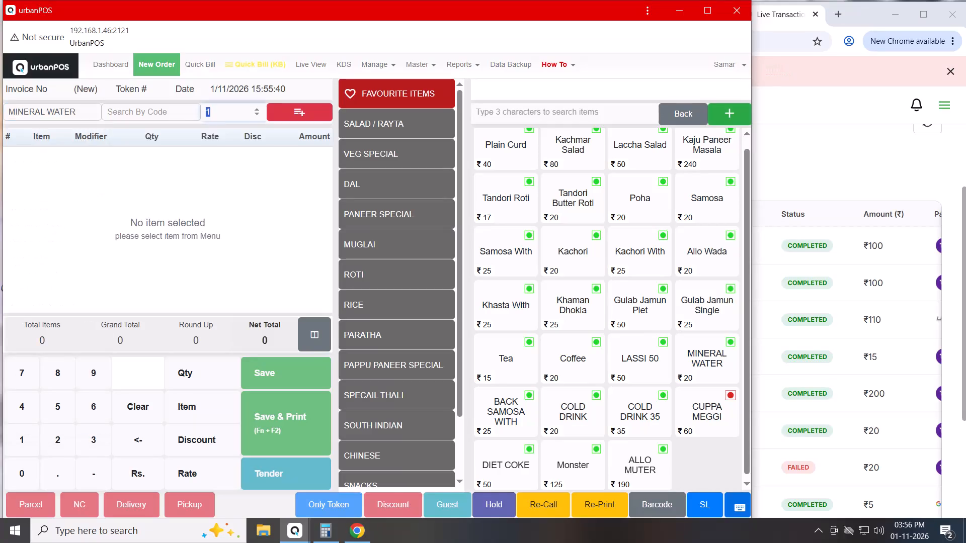
pyautogui.press('Return')
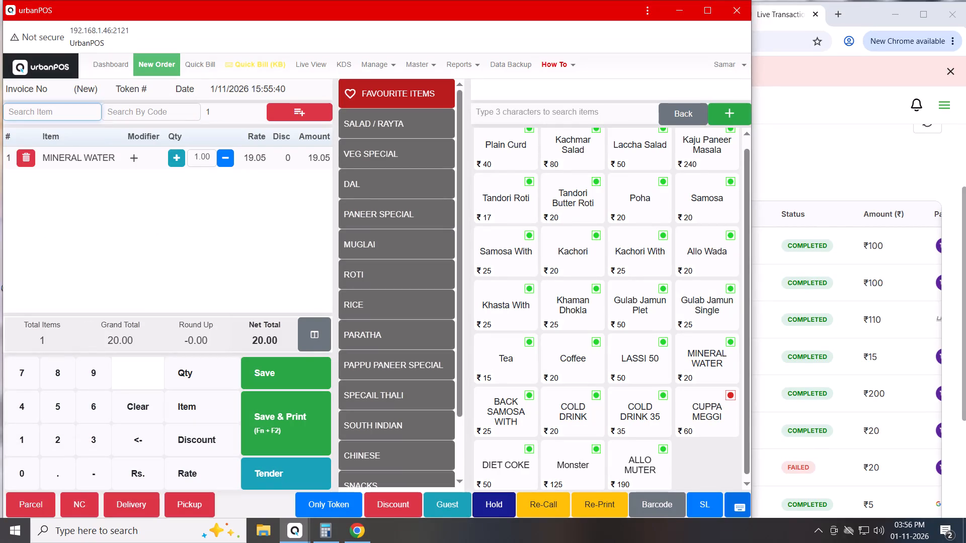
pyautogui.press('F2')
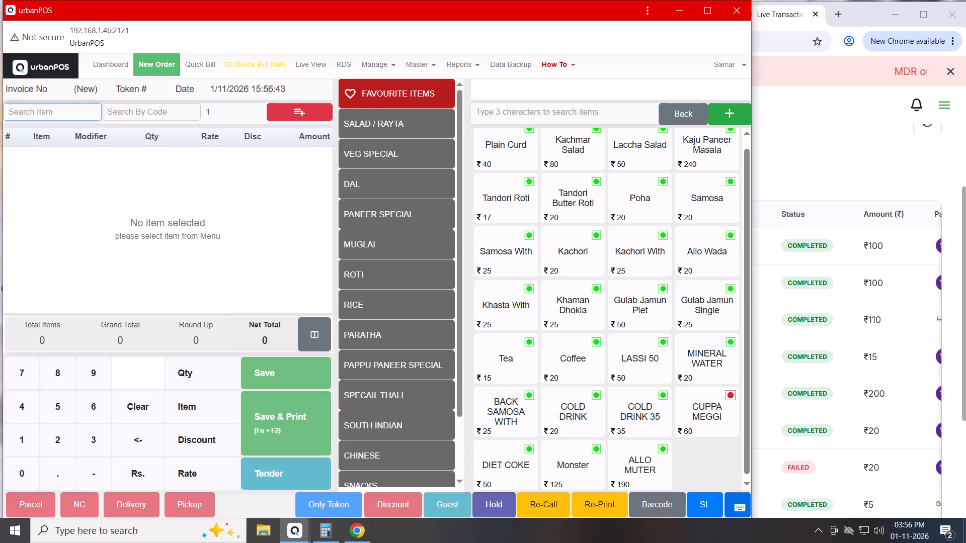
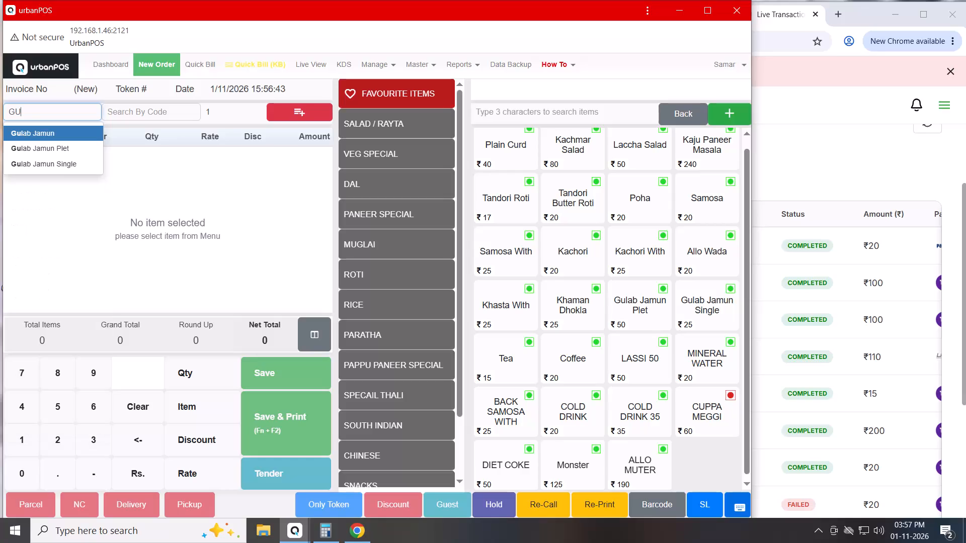
# Add Gulab Jamun Plet to the new order from the GU search matches with a quantity of 5.
pyautogui.press('Down')
pyautogui.press('Down')
pyautogui.press('Up')
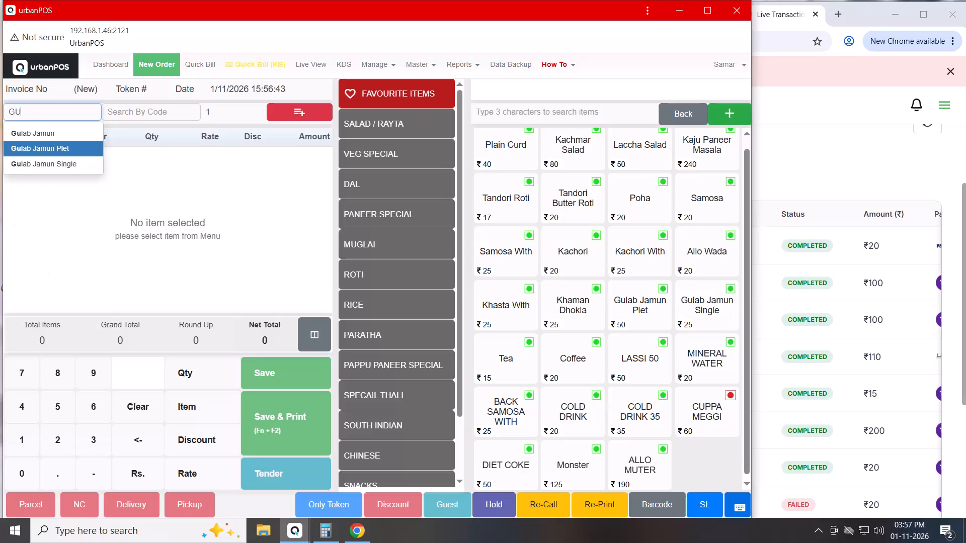
pyautogui.press('Return')
pyautogui.press('5')
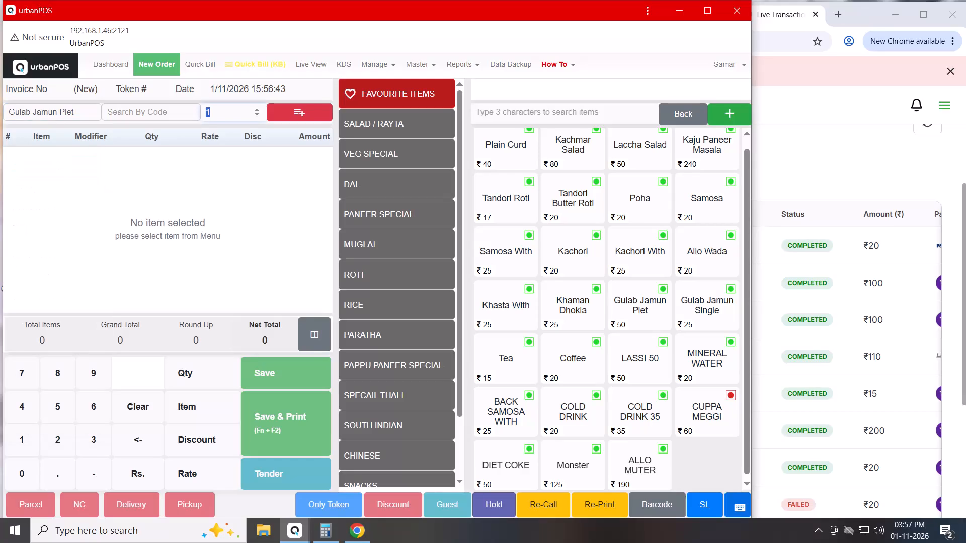
pyautogui.press('Return')
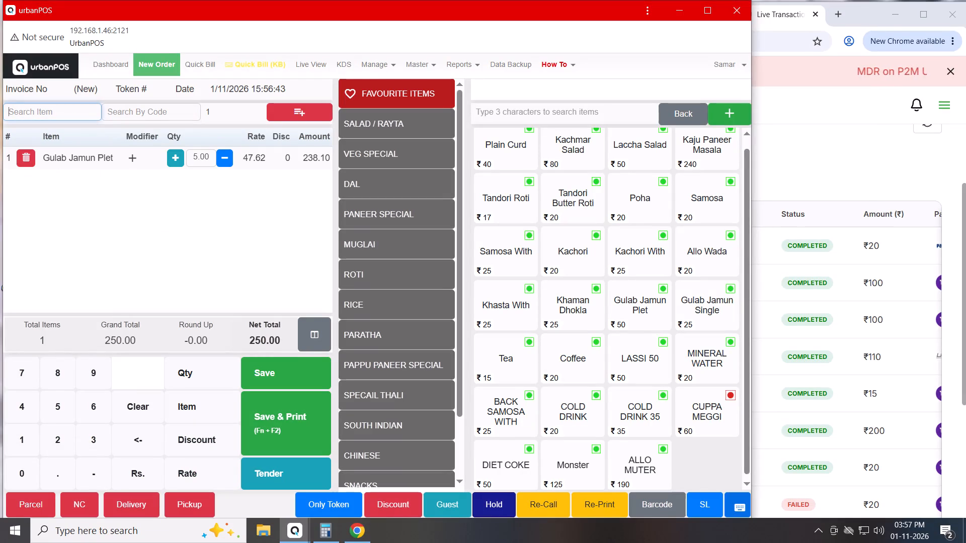
pyautogui.press('Return')
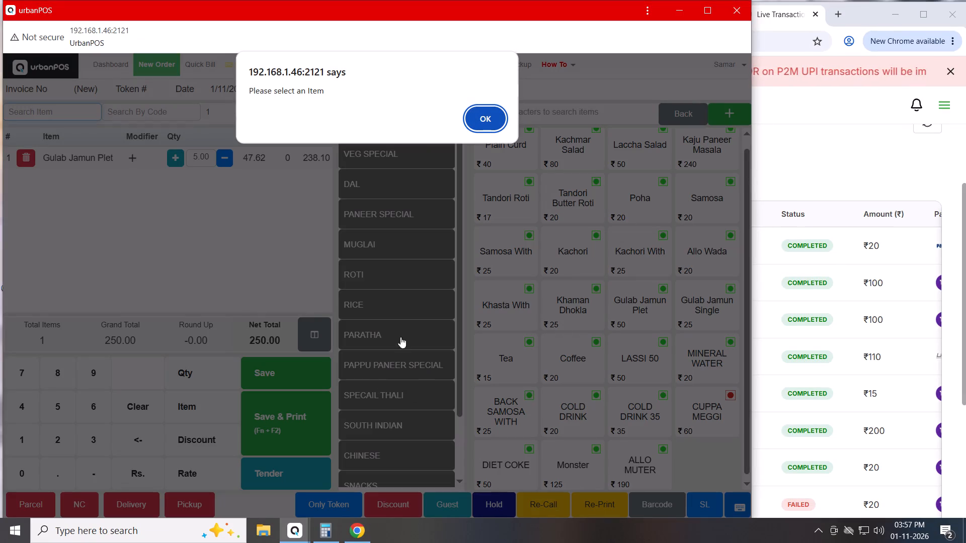
pyautogui.click(297, 264)
pyautogui.click(490, 120)
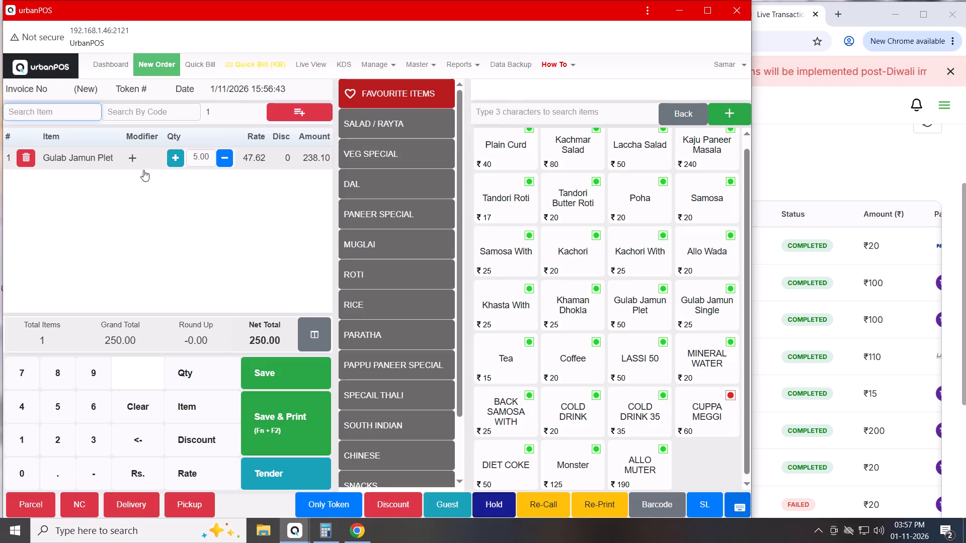
# Raise the Gulab Jamun Plet quantity to 10, and save and print the order.
pyautogui.click(171, 162)
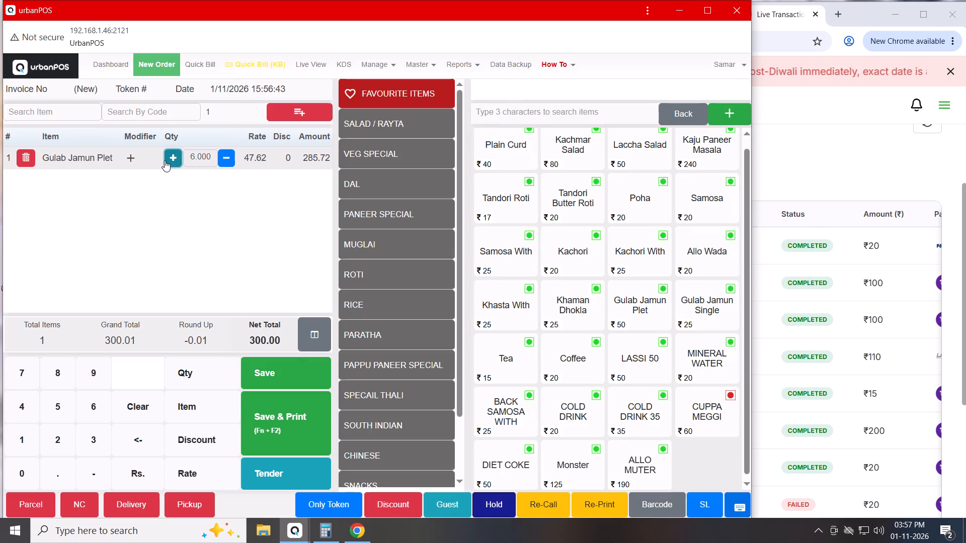
pyautogui.click(165, 160)
pyautogui.click(172, 157)
pyautogui.click(172, 157)
pyautogui.click(172, 157)
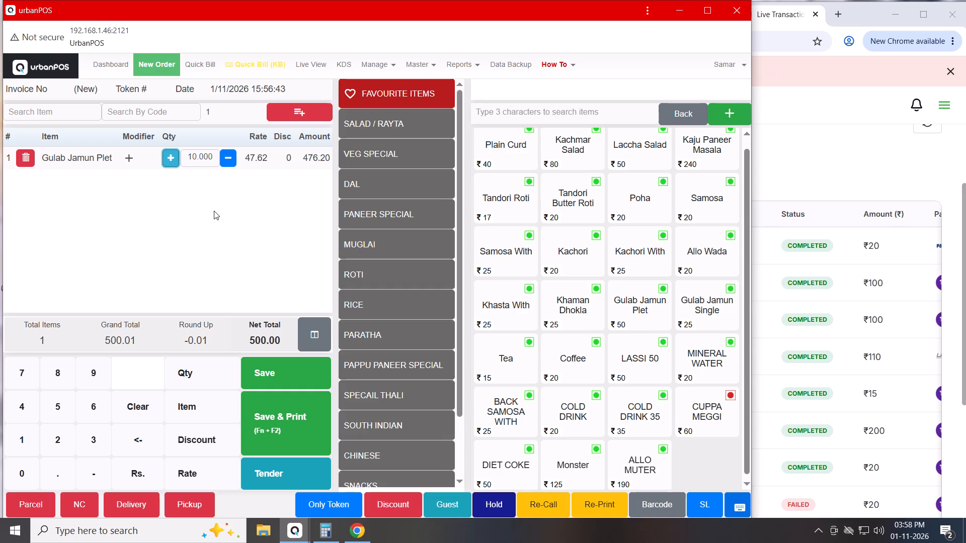
pyautogui.press('F2')
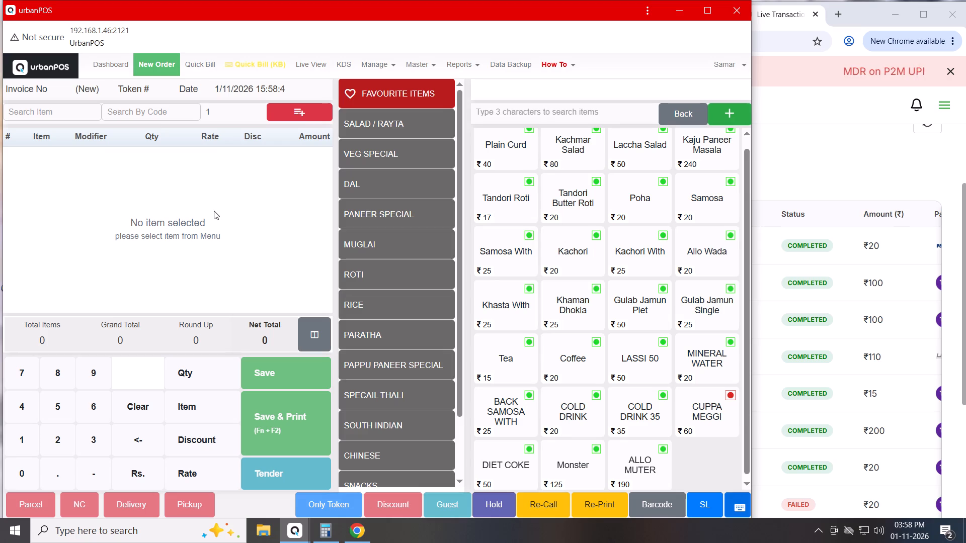
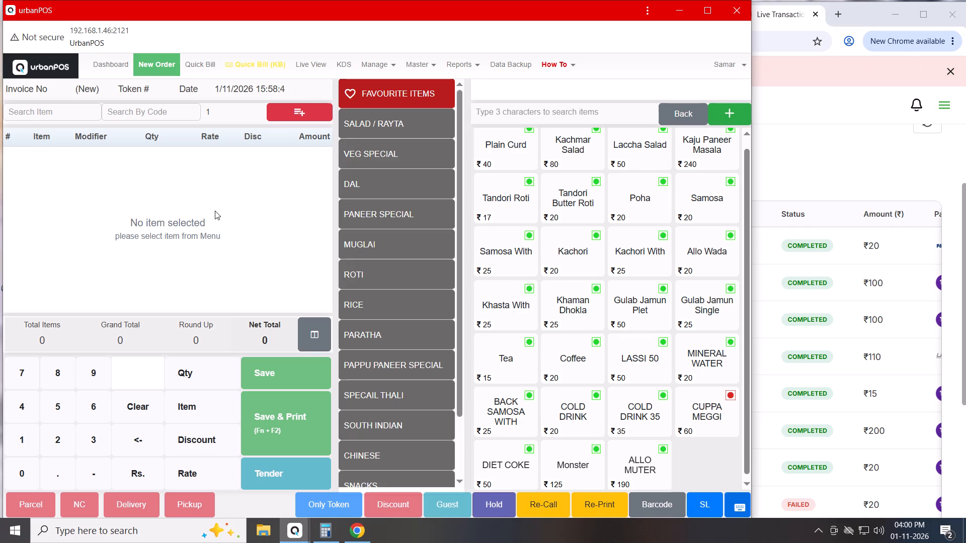
# Enter a new order for Tea with a quantity of 2, and save and print it.
pyautogui.write('TEA')
pyautogui.click(86, 107)
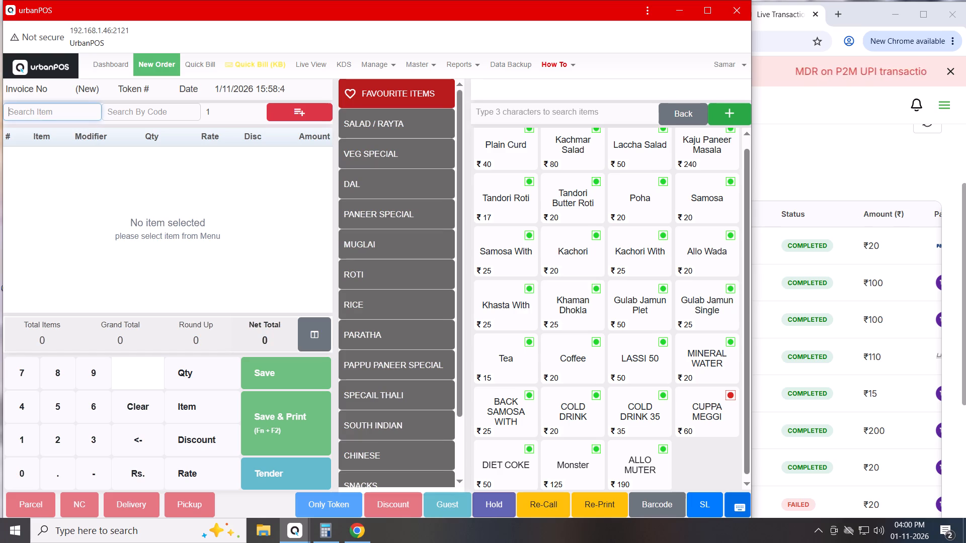
pyautogui.write('TEA')
pyautogui.press('Return')
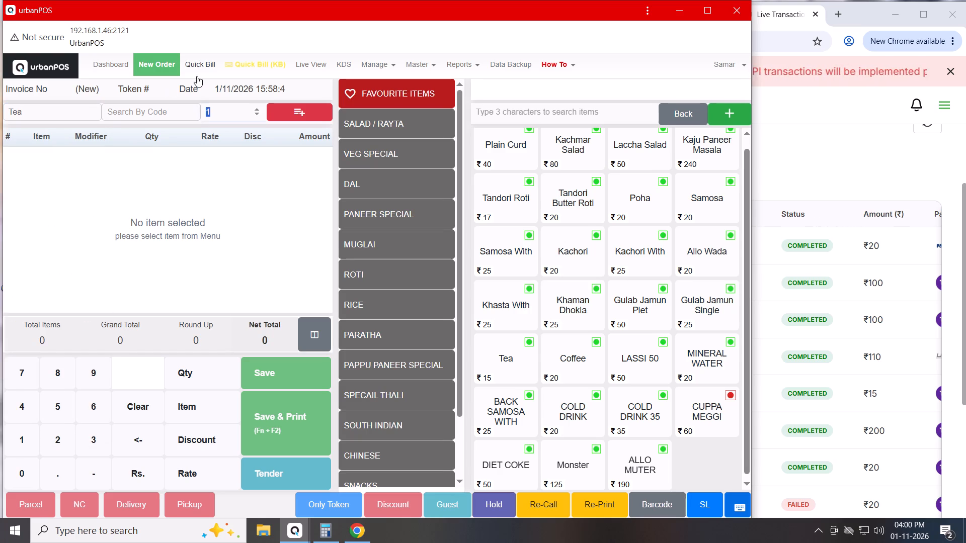
pyautogui.press('2')
pyautogui.press('Return')
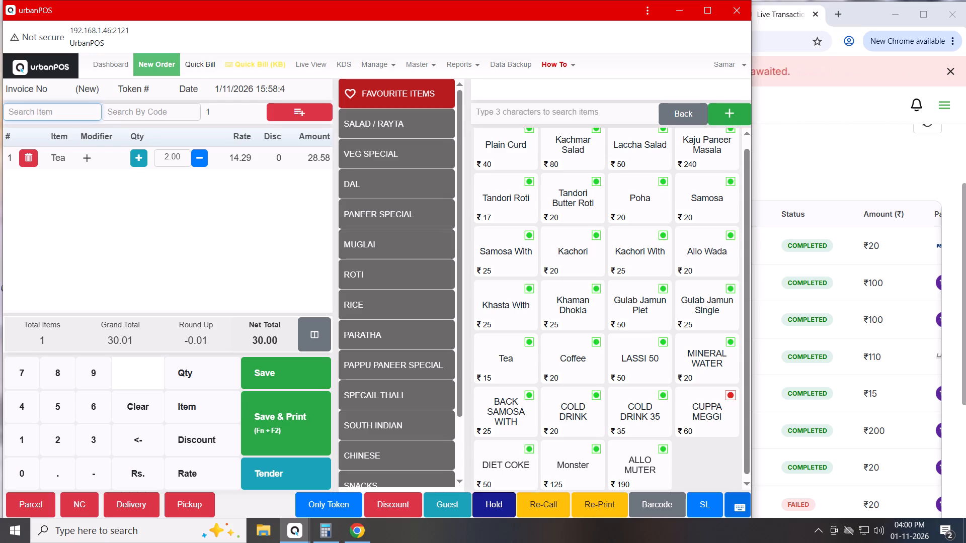
pyautogui.press('F2')
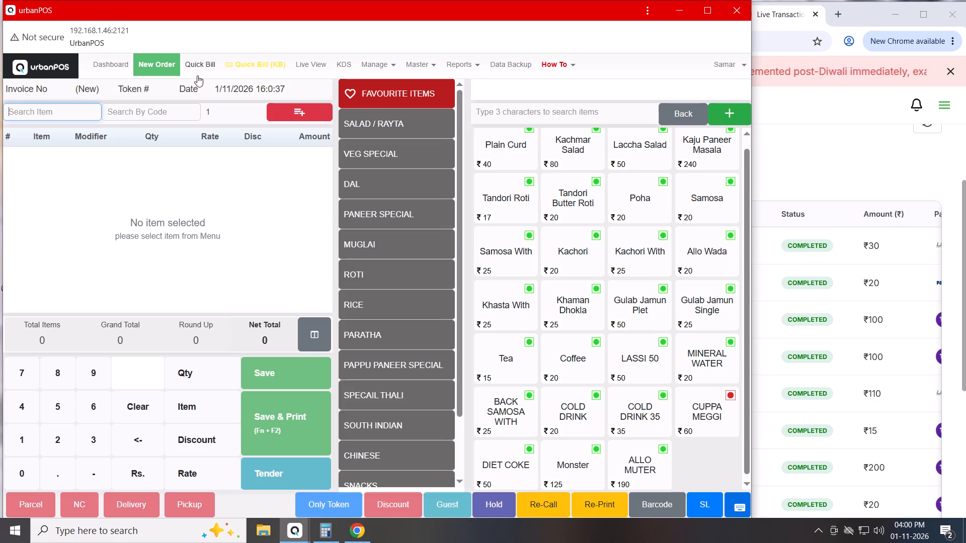
# Enter a new order for Poha with a quantity of 2, and save and print it.
pyautogui.write('POH')
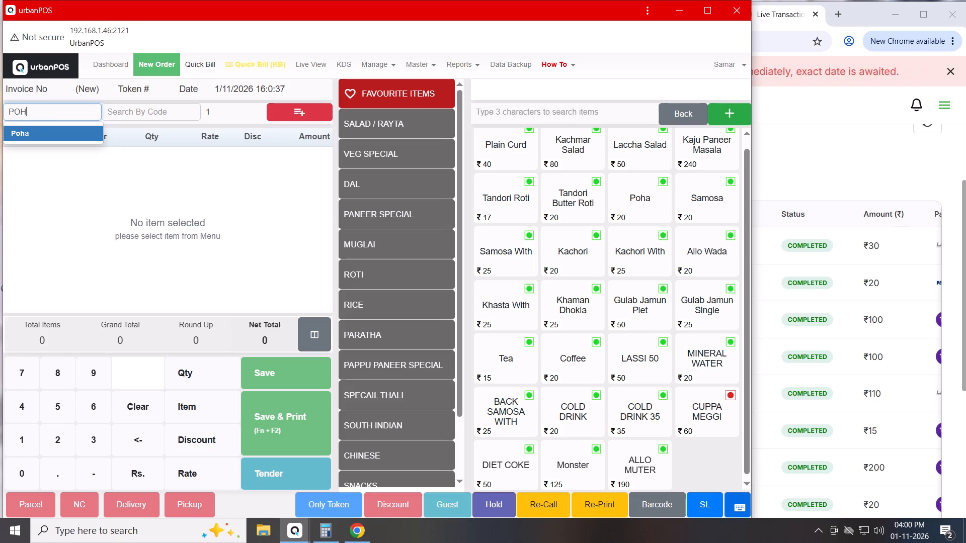
pyautogui.press('Down')
pyautogui.press('Return')
pyautogui.press('2')
pyautogui.press('Return')
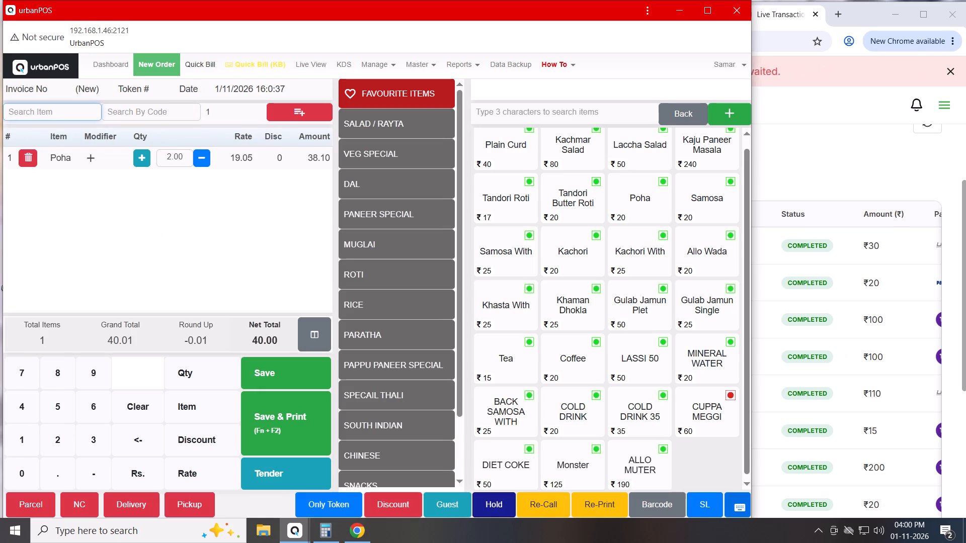
pyautogui.press('F2')
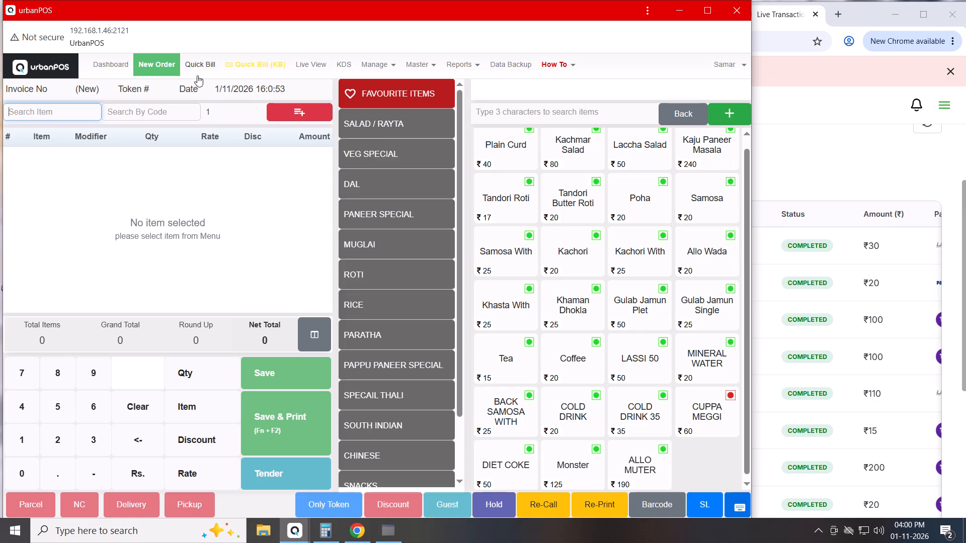
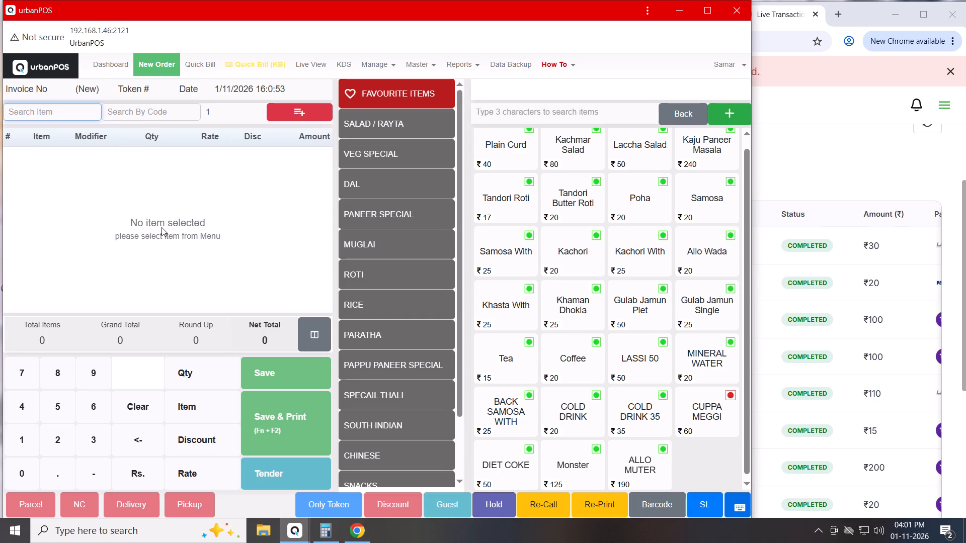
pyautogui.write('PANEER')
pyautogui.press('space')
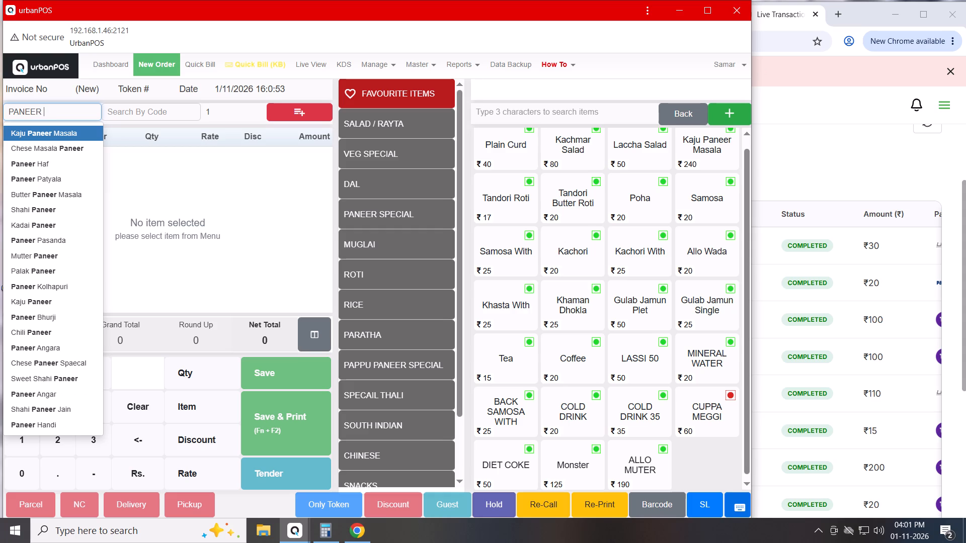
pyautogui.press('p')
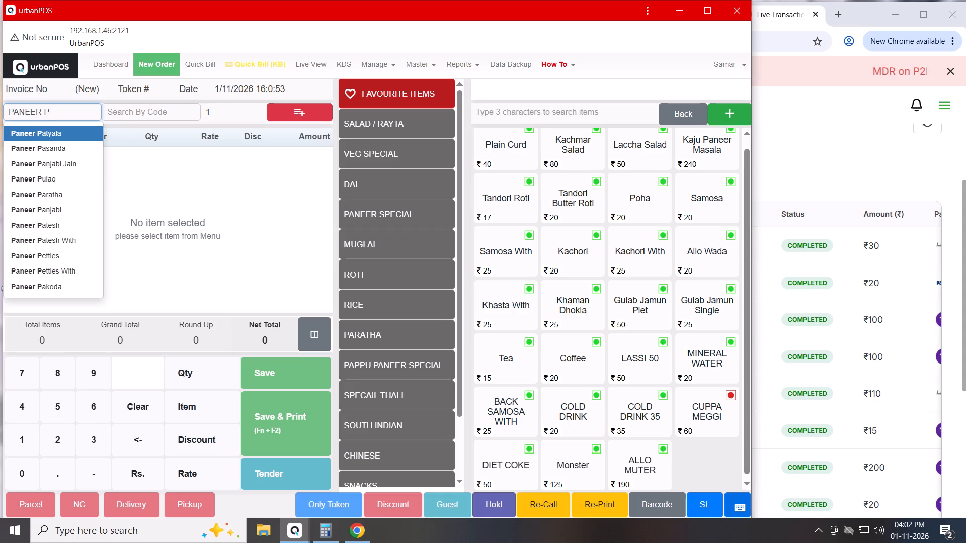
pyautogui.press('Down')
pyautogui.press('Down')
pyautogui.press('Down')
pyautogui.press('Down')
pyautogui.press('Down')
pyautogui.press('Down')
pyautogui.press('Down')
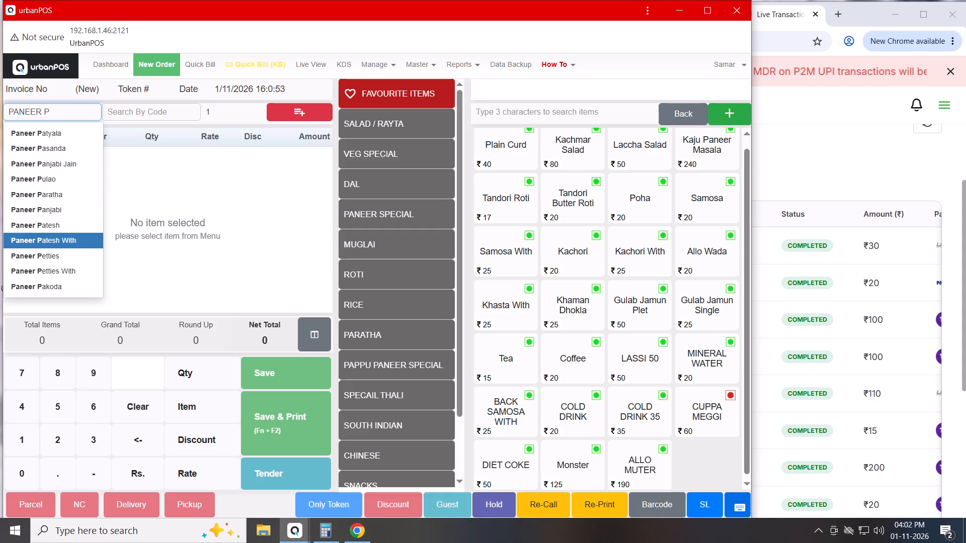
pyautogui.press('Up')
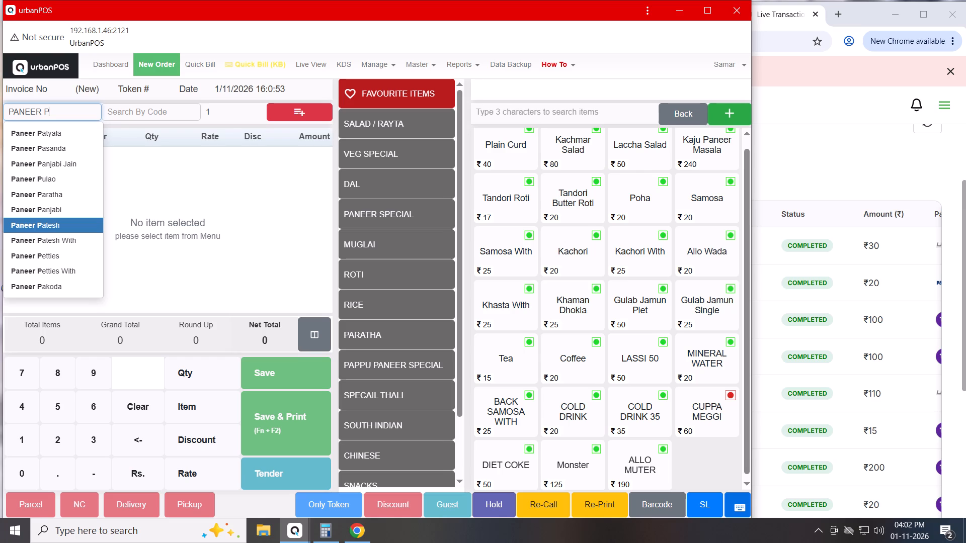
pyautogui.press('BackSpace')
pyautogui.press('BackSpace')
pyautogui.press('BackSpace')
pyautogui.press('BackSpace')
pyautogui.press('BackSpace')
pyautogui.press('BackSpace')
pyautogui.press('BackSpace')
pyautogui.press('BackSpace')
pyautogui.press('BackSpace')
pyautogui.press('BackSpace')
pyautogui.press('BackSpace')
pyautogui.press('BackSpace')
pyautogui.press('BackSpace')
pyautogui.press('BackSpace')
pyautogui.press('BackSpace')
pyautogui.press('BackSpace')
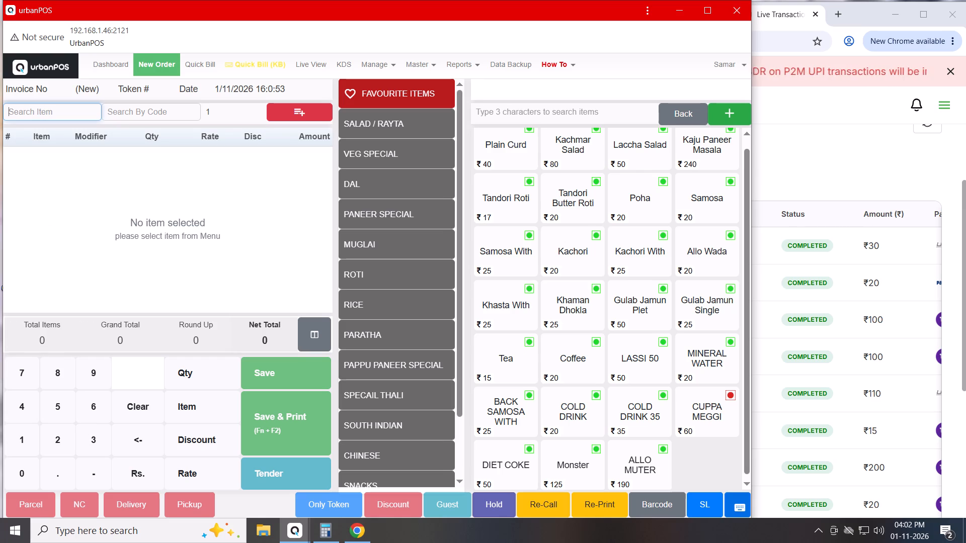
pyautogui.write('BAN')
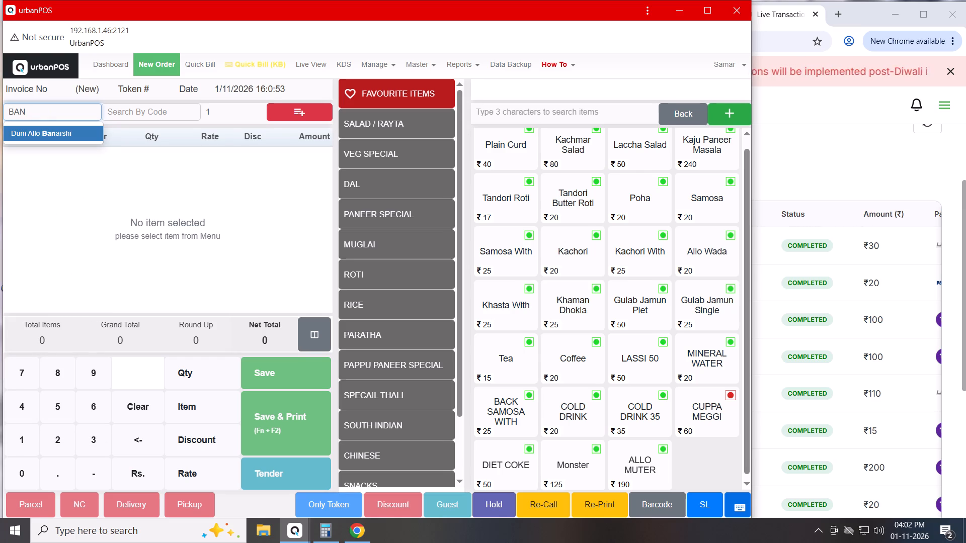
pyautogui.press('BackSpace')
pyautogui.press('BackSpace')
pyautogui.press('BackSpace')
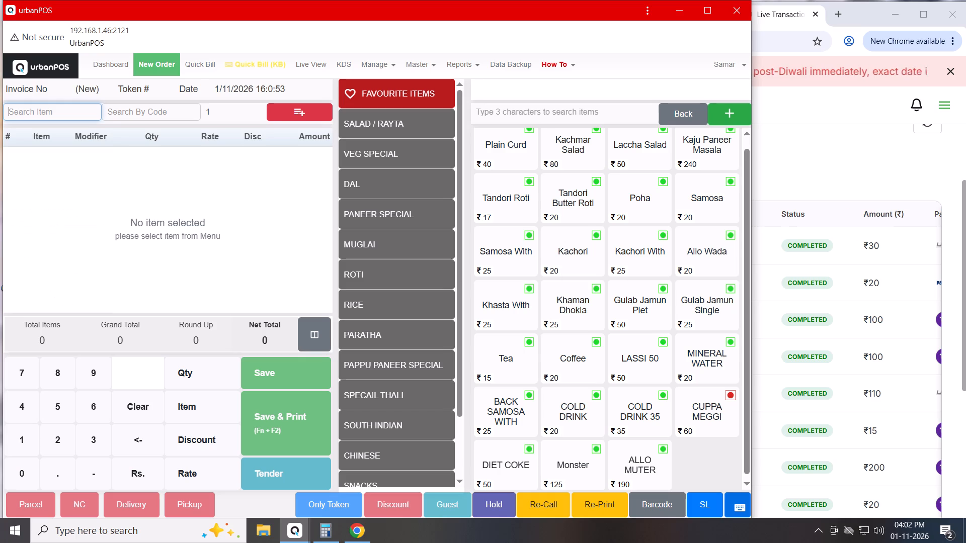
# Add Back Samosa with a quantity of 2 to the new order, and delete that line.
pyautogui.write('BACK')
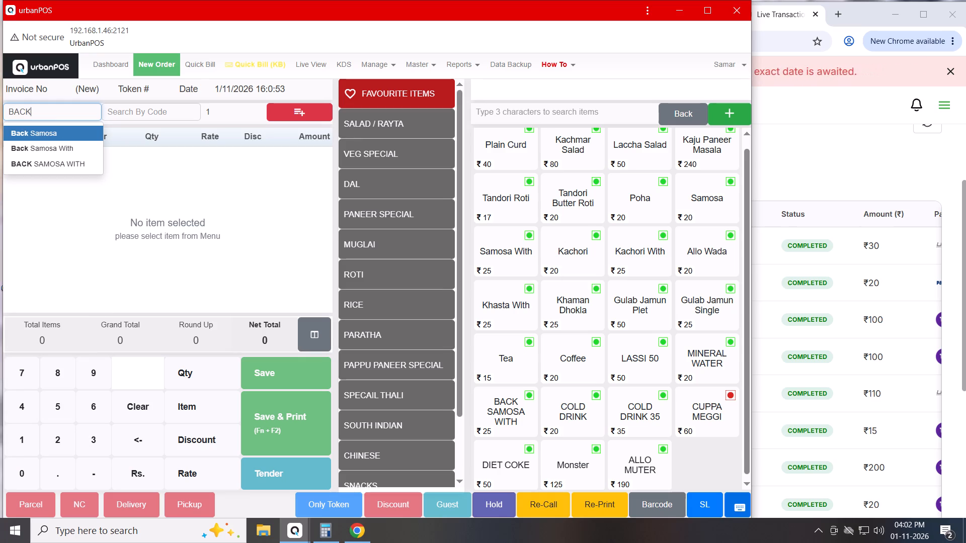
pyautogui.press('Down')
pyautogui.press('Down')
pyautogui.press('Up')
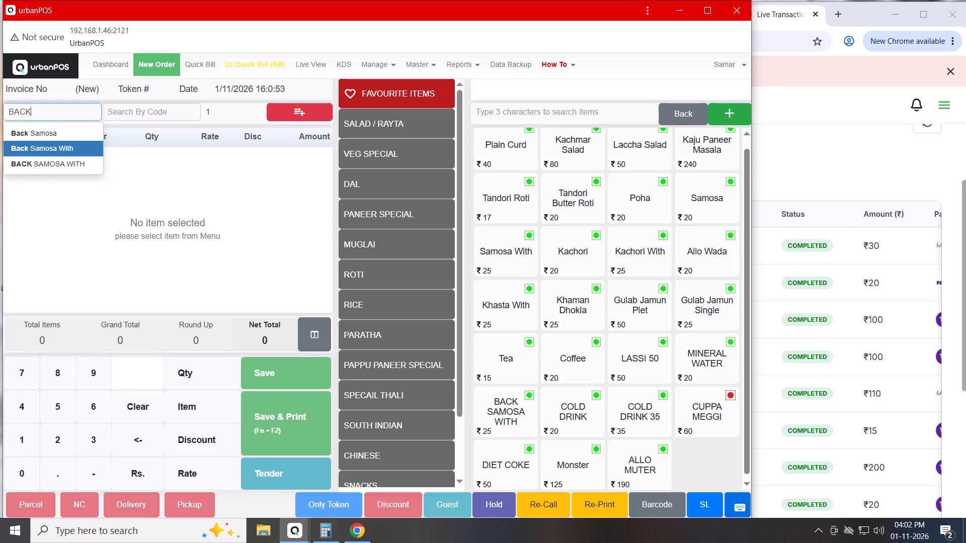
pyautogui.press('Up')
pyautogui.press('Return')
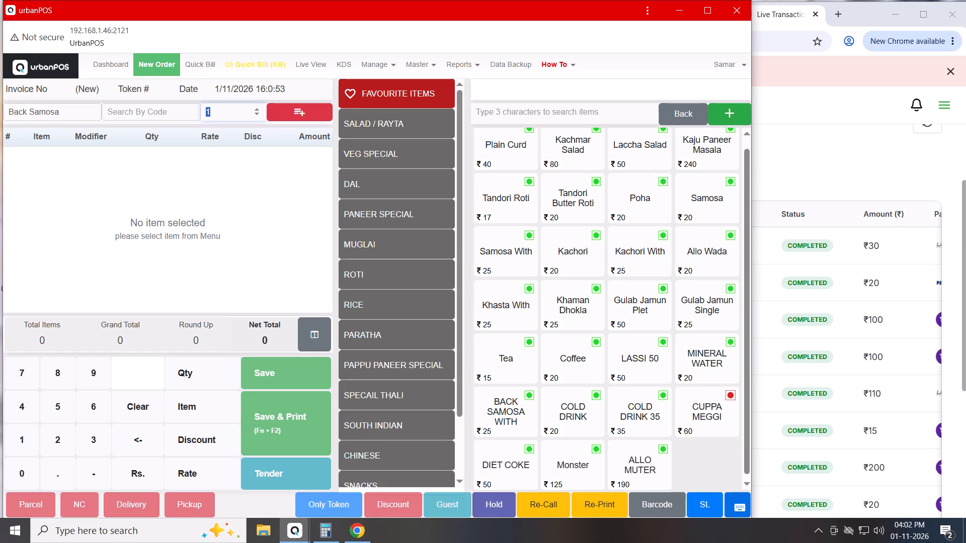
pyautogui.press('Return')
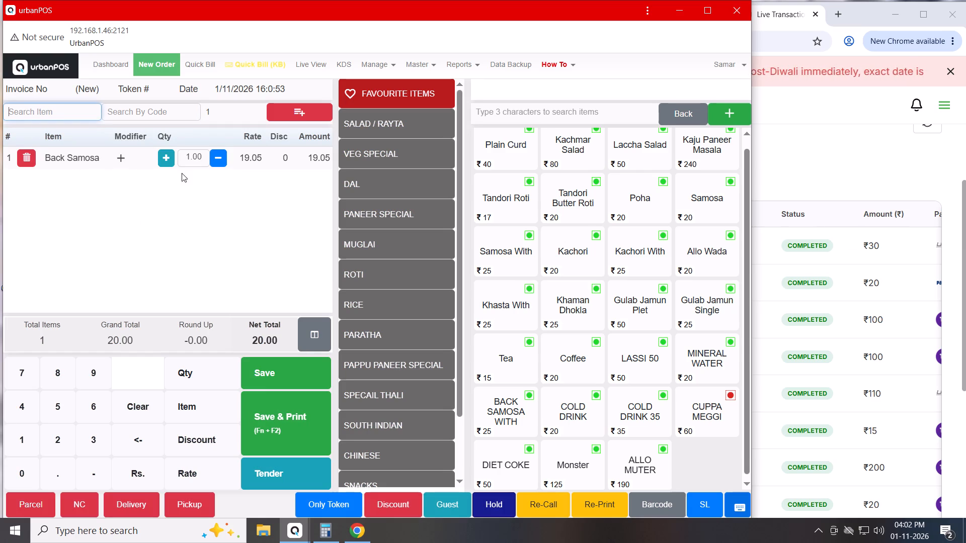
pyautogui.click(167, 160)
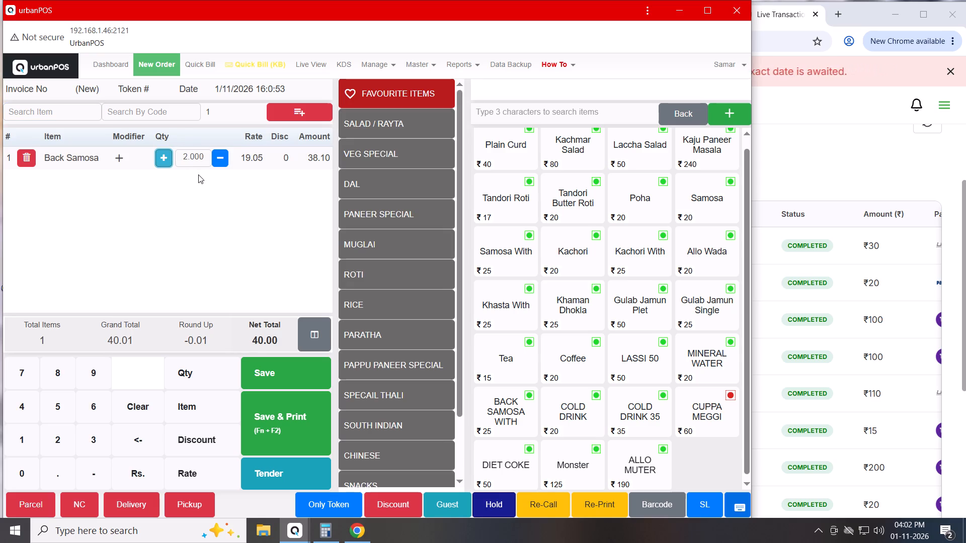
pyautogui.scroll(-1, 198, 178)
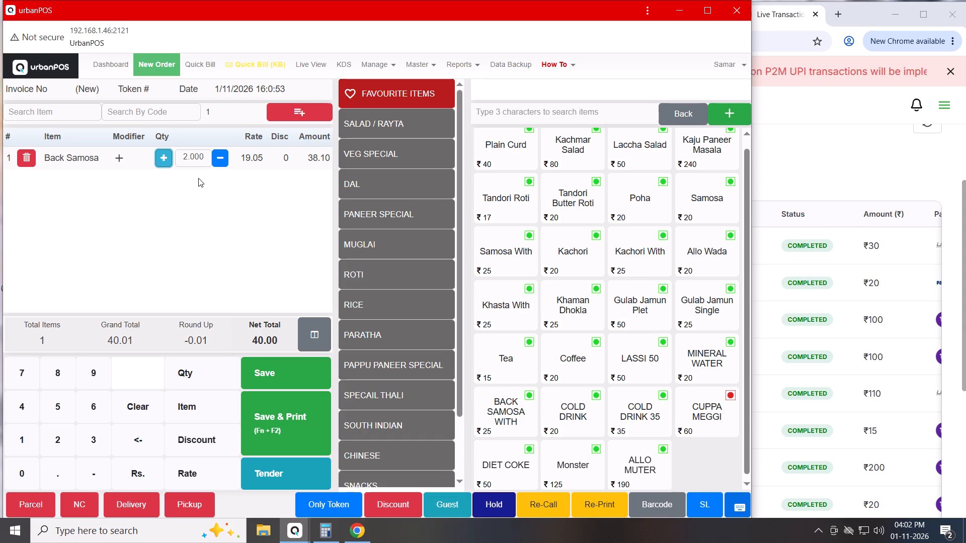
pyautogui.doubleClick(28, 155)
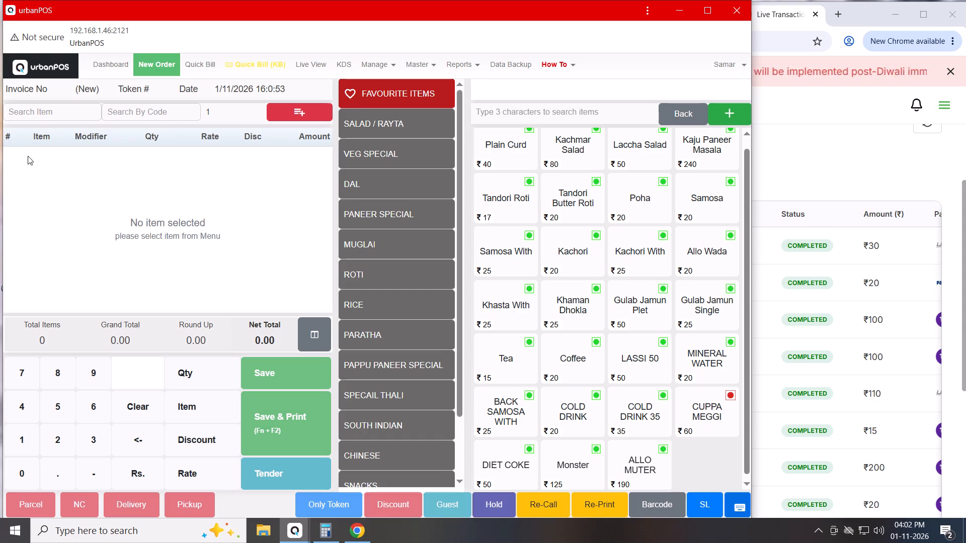
# Enter a new order for Back Samosa With with a quantity of 2, and save and print it.
pyautogui.write('BAC')
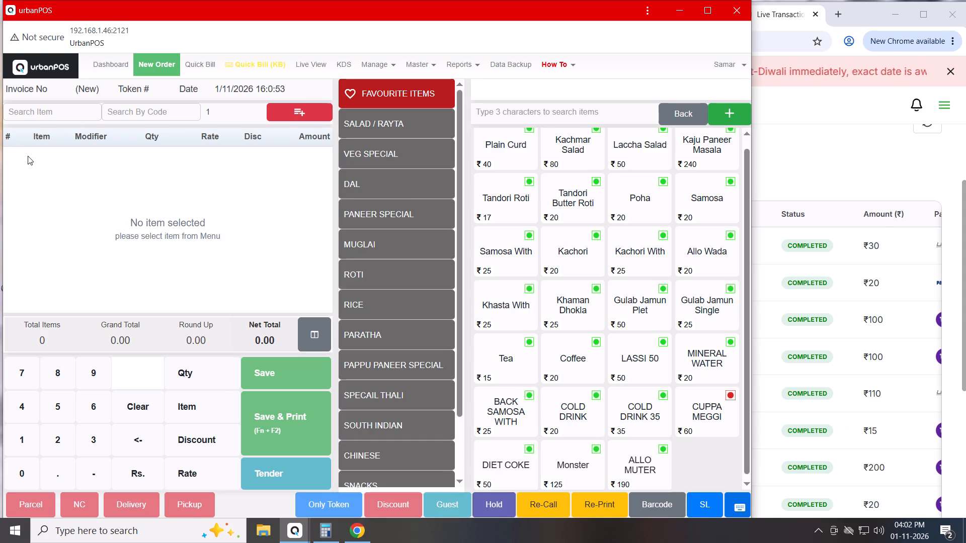
pyautogui.click(33, 112)
pyautogui.write('BACK')
pyautogui.press('Down')
pyautogui.press('Return')
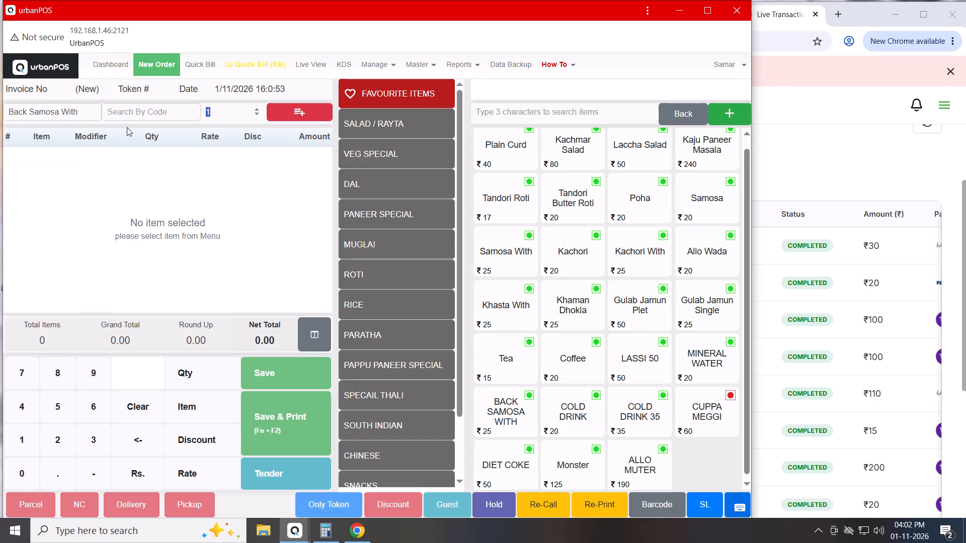
pyautogui.press('2')
pyautogui.press('Return')
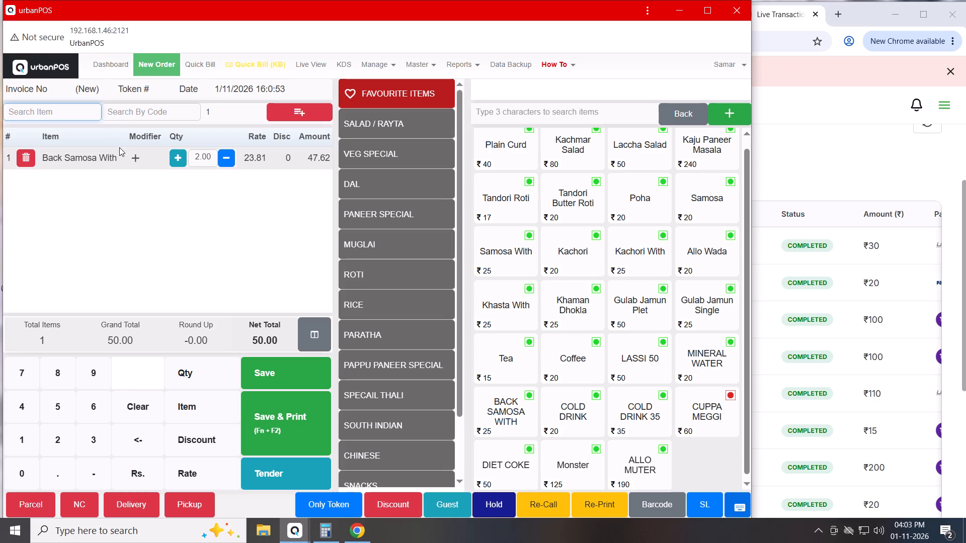
pyautogui.press('F2')
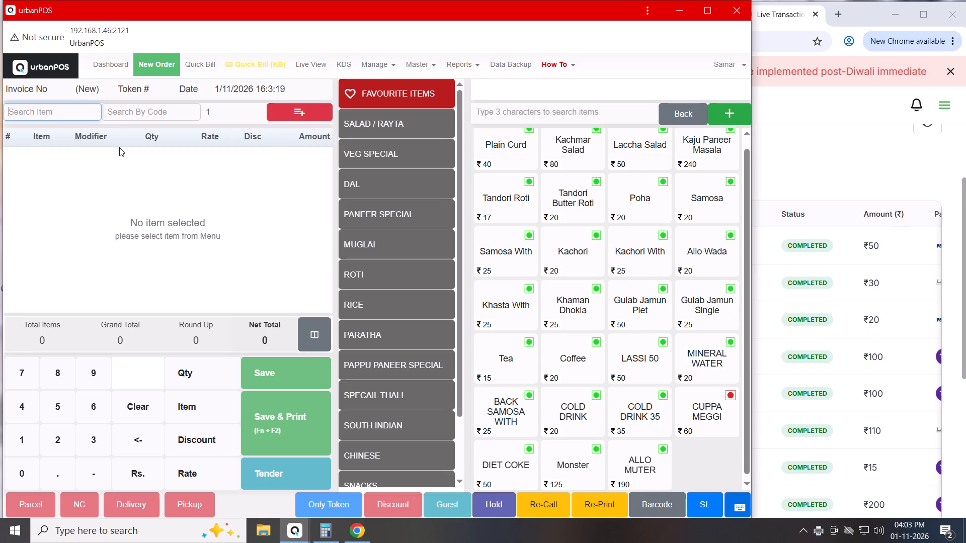
# Enter a new order for Shakkar Pare (saloni) with a quantity of 1, and save and print it.
pyautogui.write('PA')
pyautogui.write('RE')
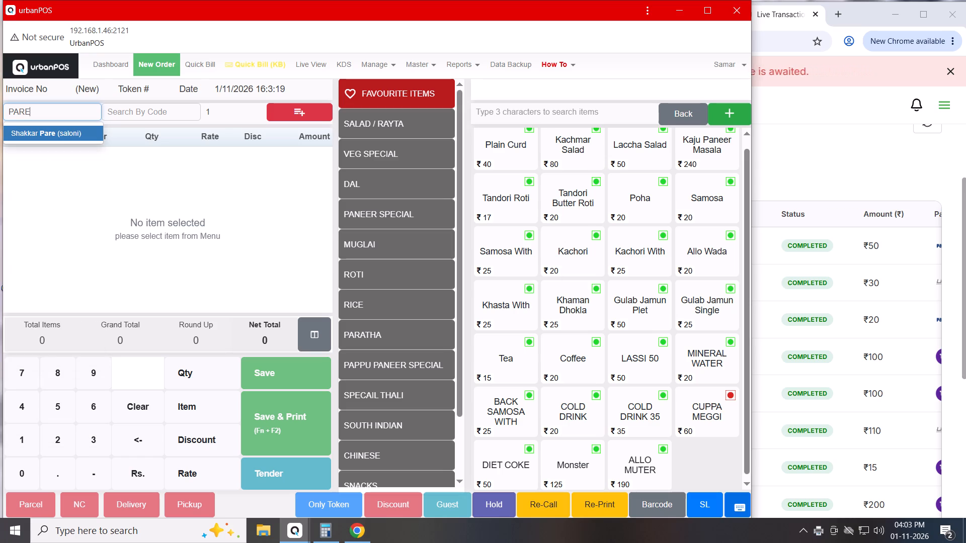
pyautogui.press('Down')
pyautogui.press('Return')
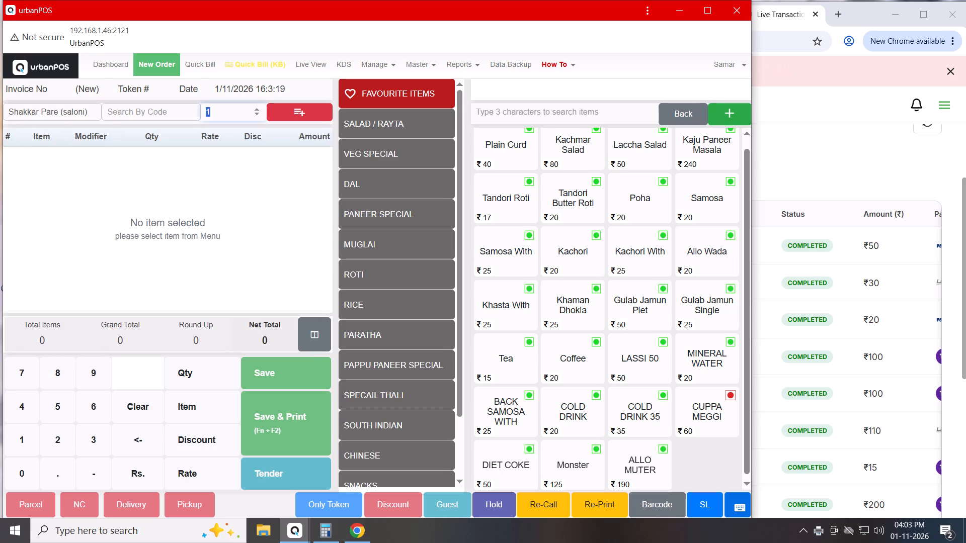
pyautogui.press('Return')
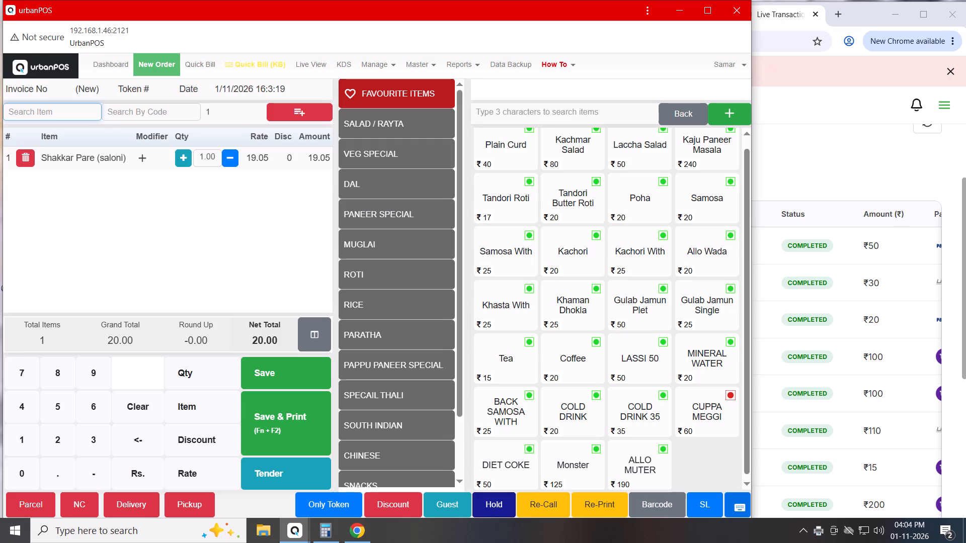
pyautogui.press('F2')
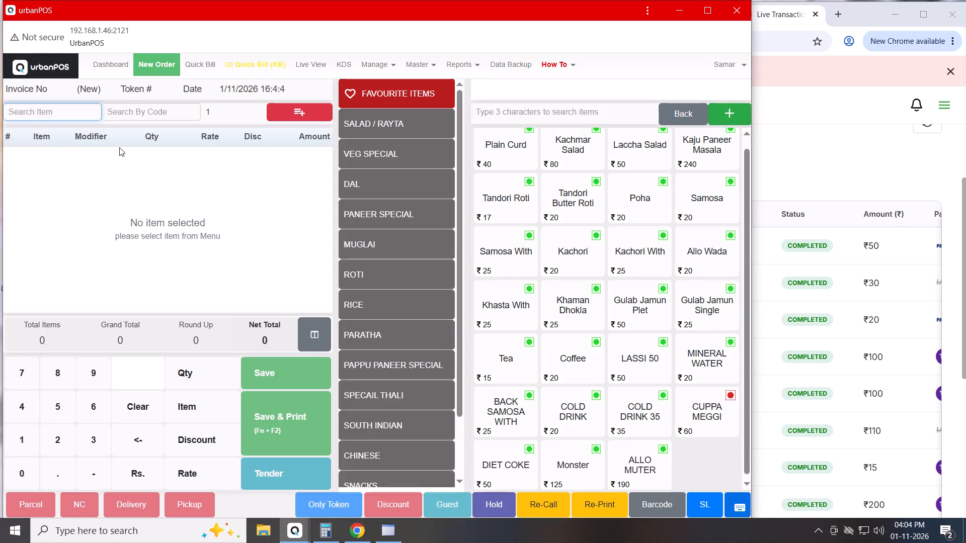
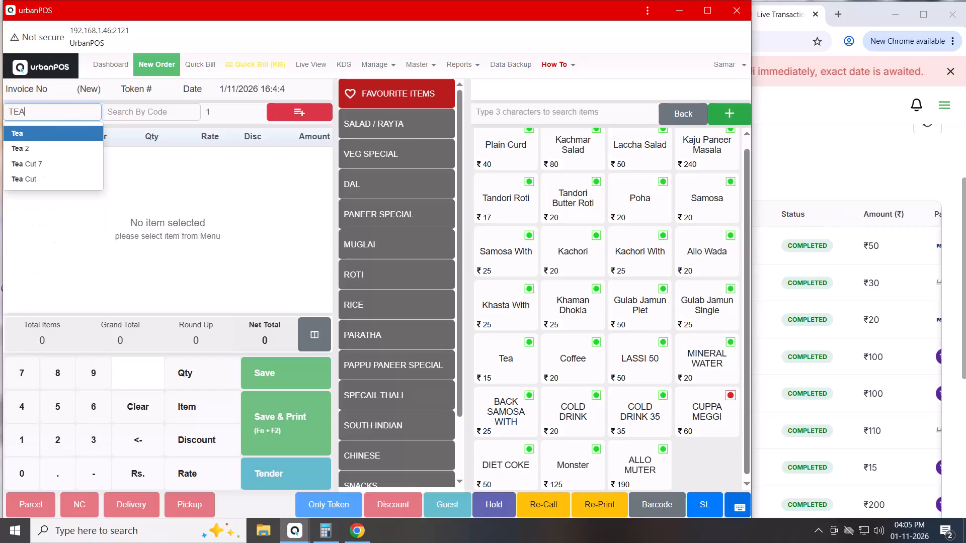
# Add Tea with a quantity of 2 to the new order, and save and print it.
pyautogui.press('Down')
pyautogui.press('Up')
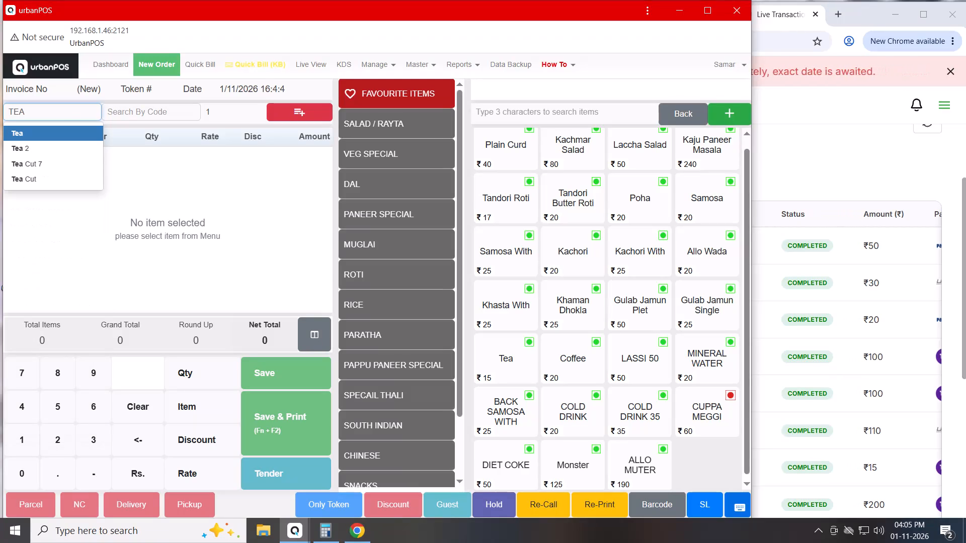
pyautogui.press('Return')
pyautogui.press('2')
pyautogui.press('Return')
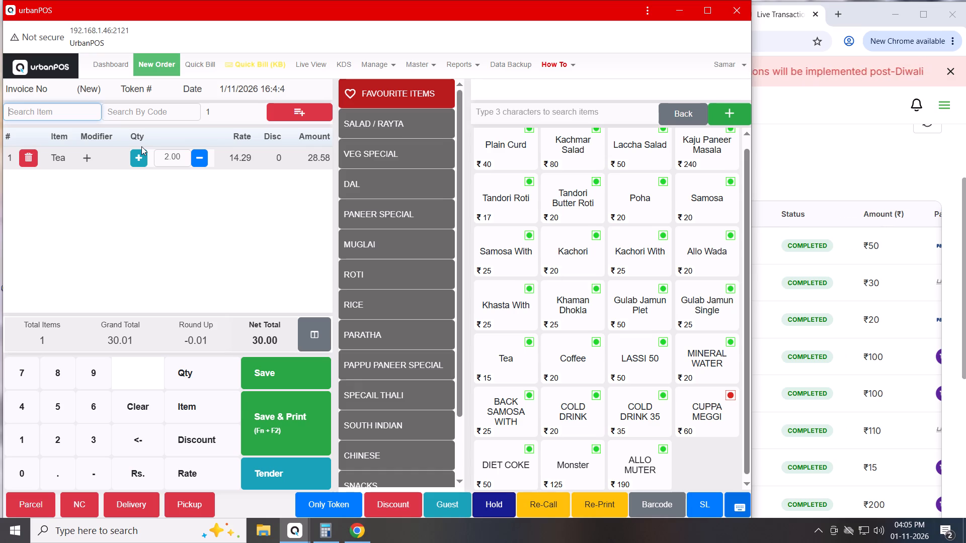
pyautogui.press('F2')
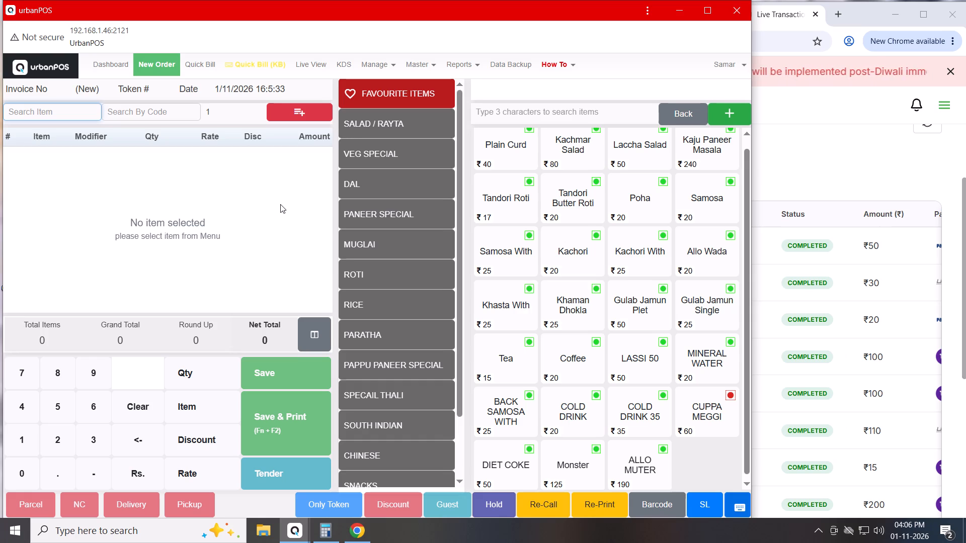
# Enter a new order for Poha with a quantity of 1, and save and print it.
pyautogui.write('PO')
pyautogui.press('Down')
pyautogui.press('Up')
pyautogui.press('Return')
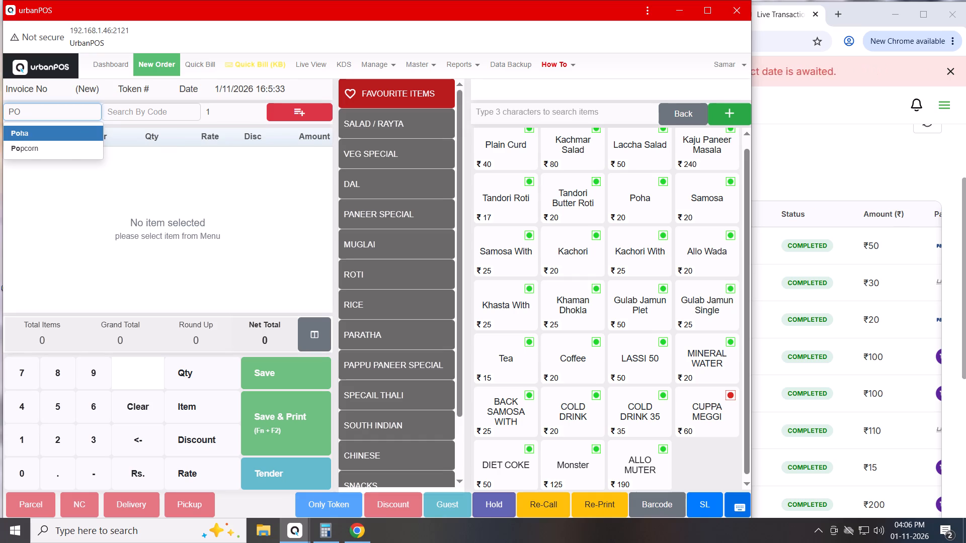
pyautogui.press('Return')
pyautogui.press('F2')
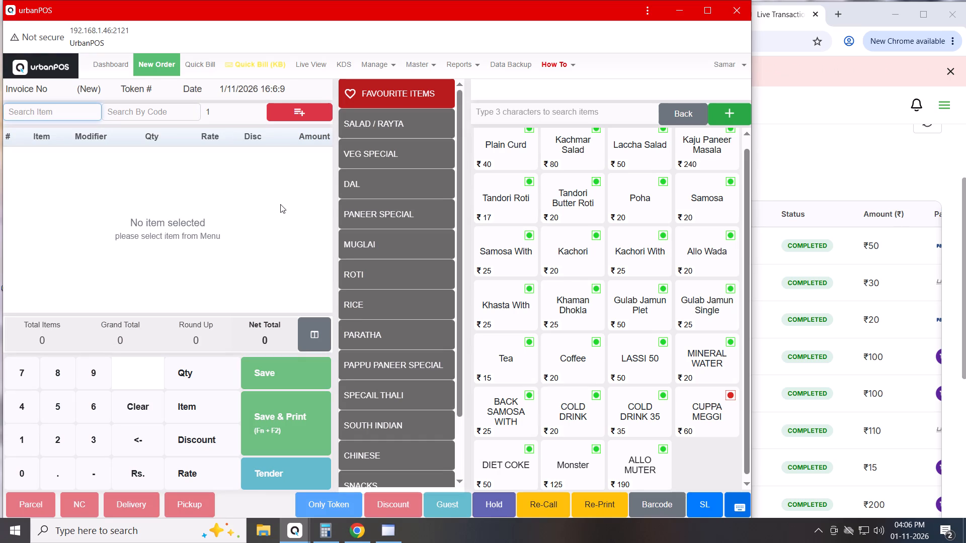
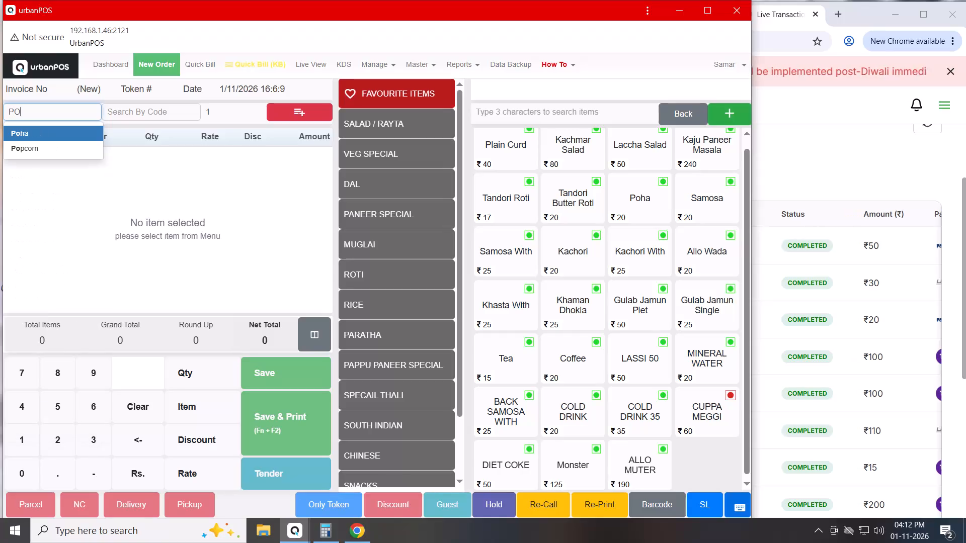
# Add Poha with a quantity of 1 to the new order, and save and print it.
pyautogui.press('Down')
pyautogui.press('Return')
pyautogui.press('Return')
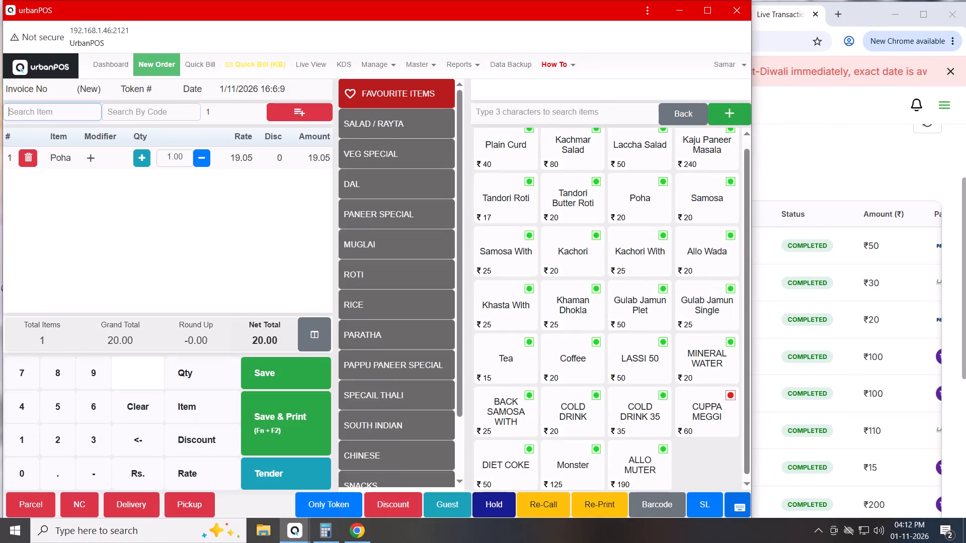
pyautogui.press('F2')
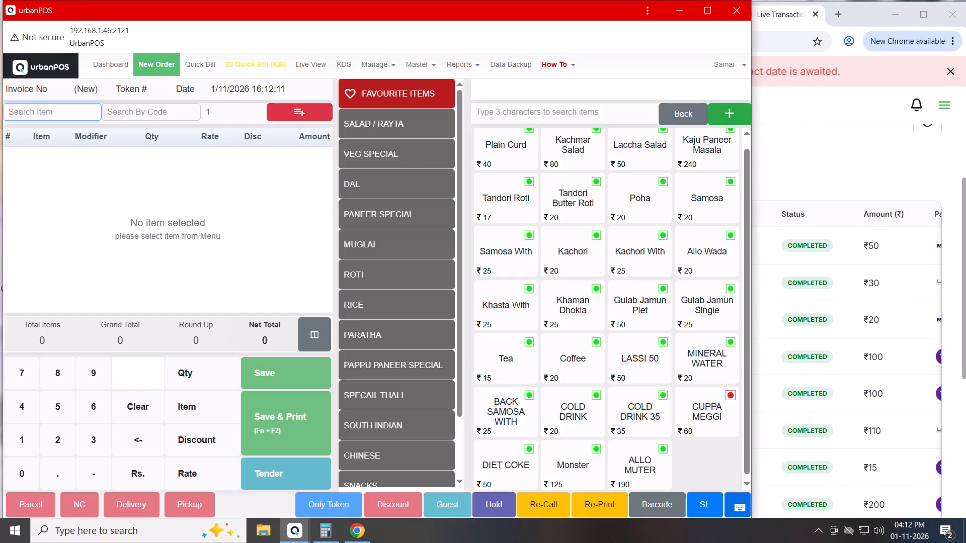
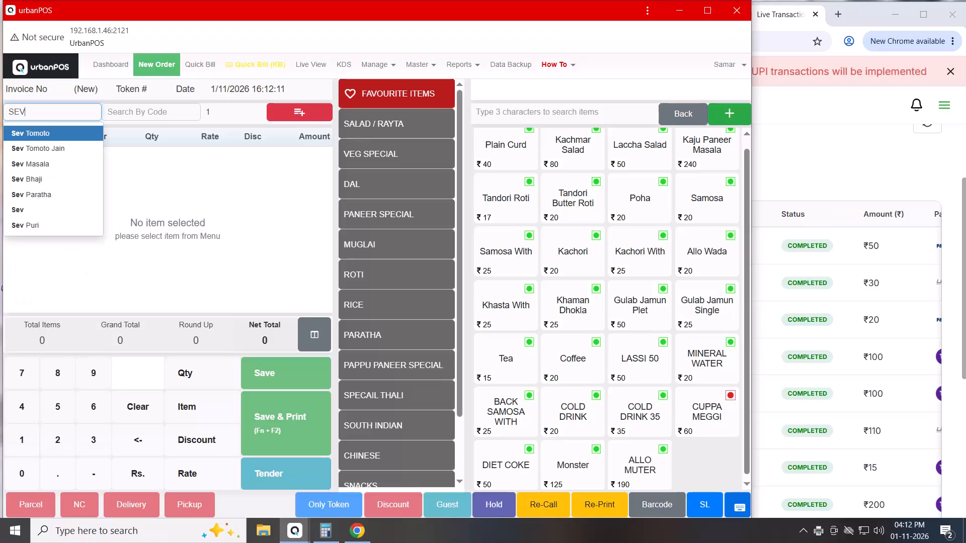
# Add Sev Tomoto with a quantity of 1 to the new order, and save and print it.
pyautogui.press('Return')
pyautogui.press('Return')
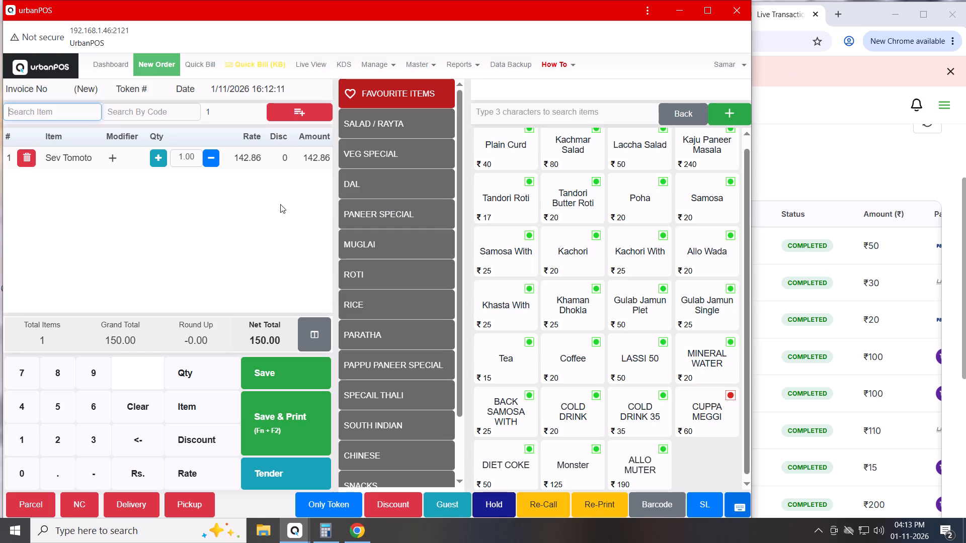
pyautogui.press('F2')
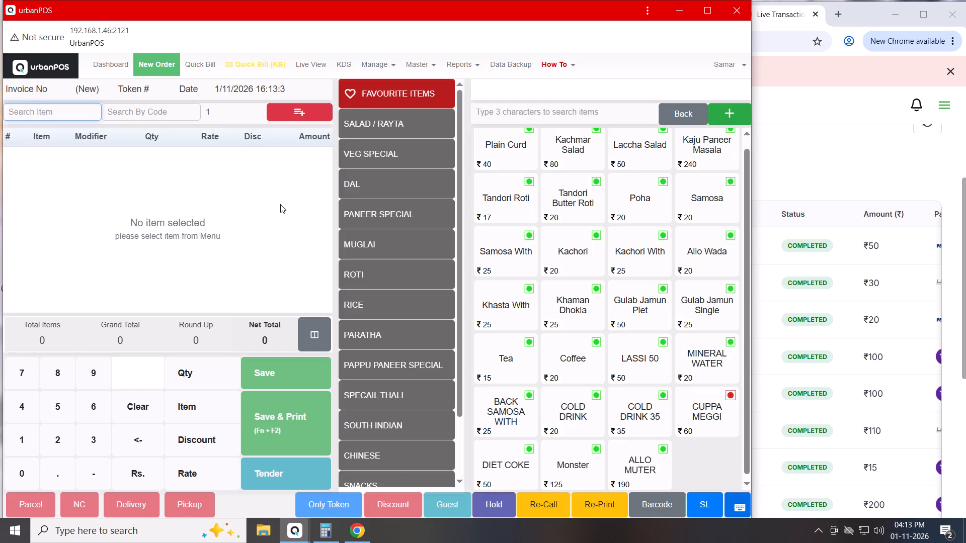
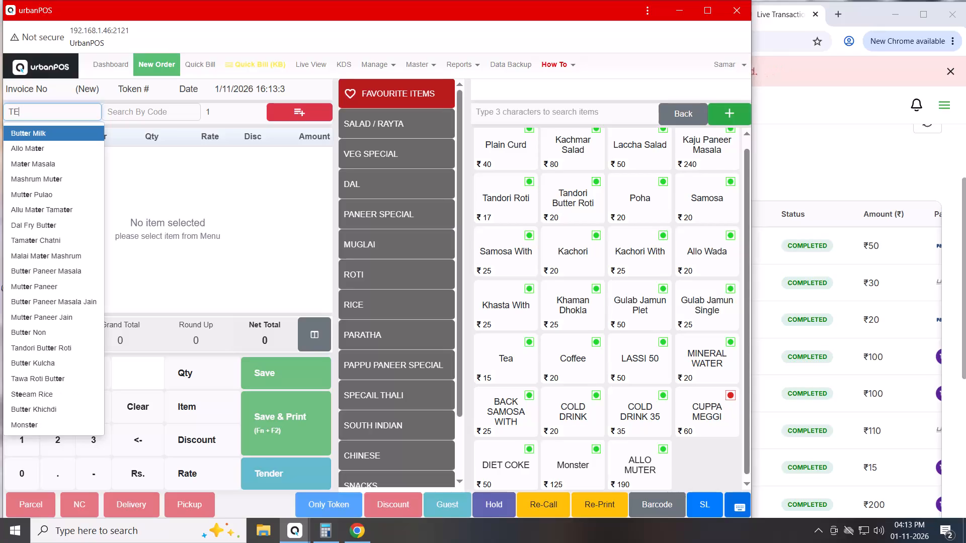
# Add Tea with a quantity of 1 to the new order, and save and print it.
pyautogui.press('a')
pyautogui.press('Return')
pyautogui.press('Return')
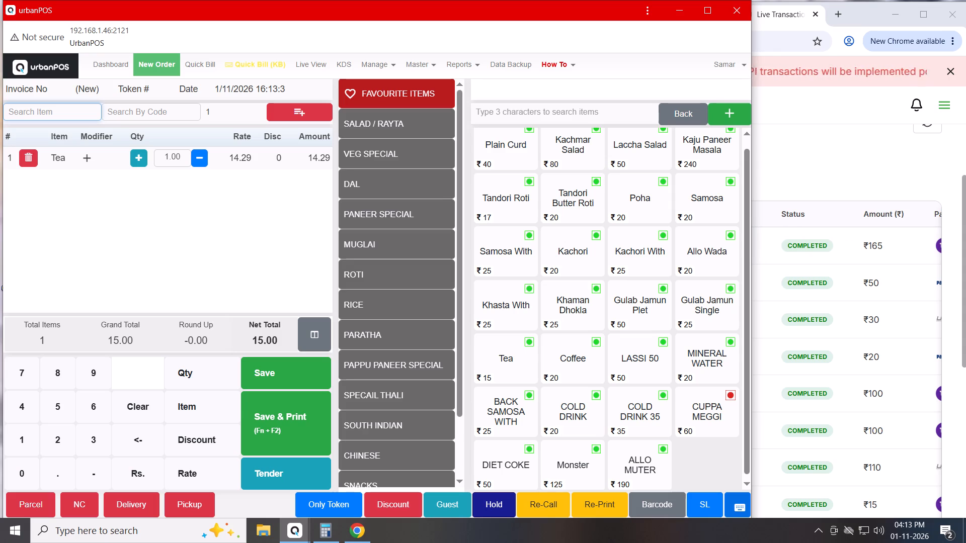
pyautogui.press('F2')
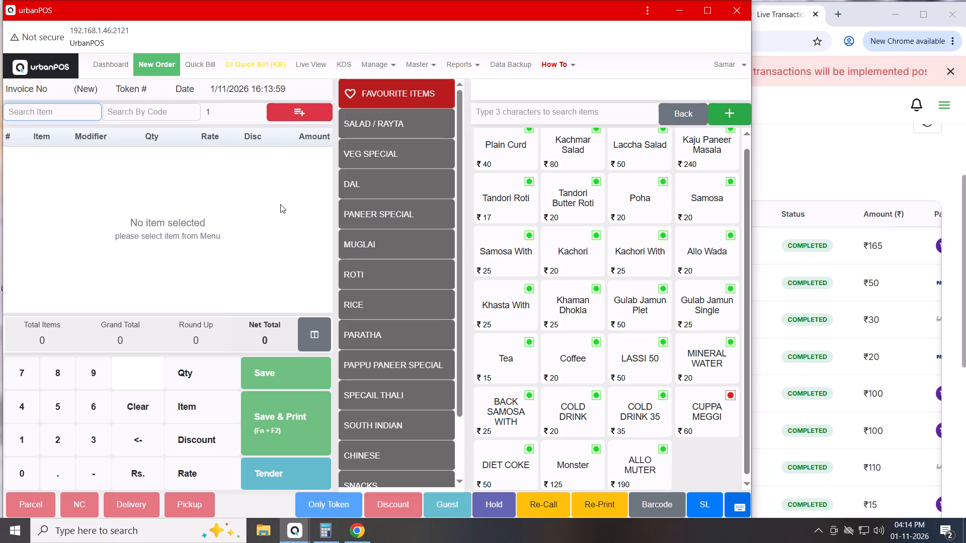
# Add Samosa with a quantity of 8 to the new order, and save and print it.
pyautogui.write('SAM')
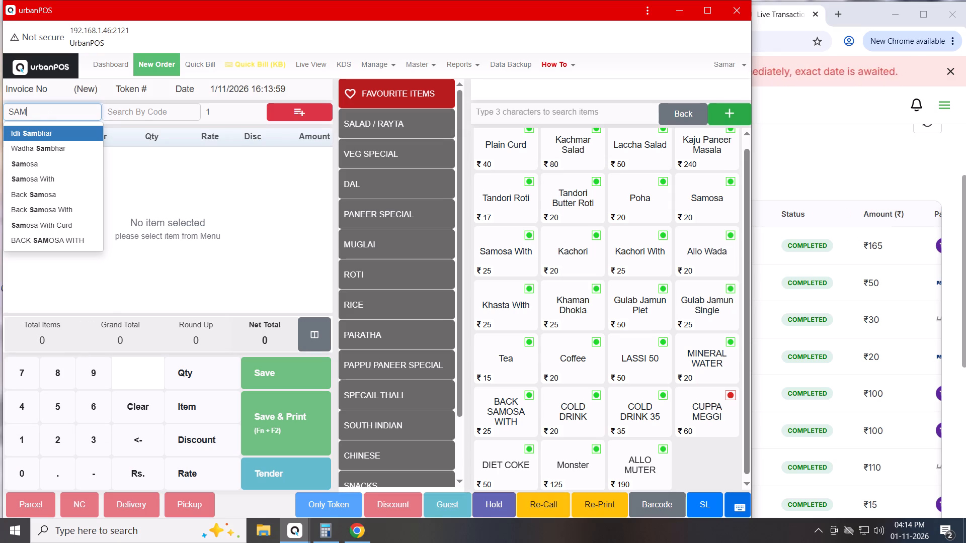
pyautogui.press('o')
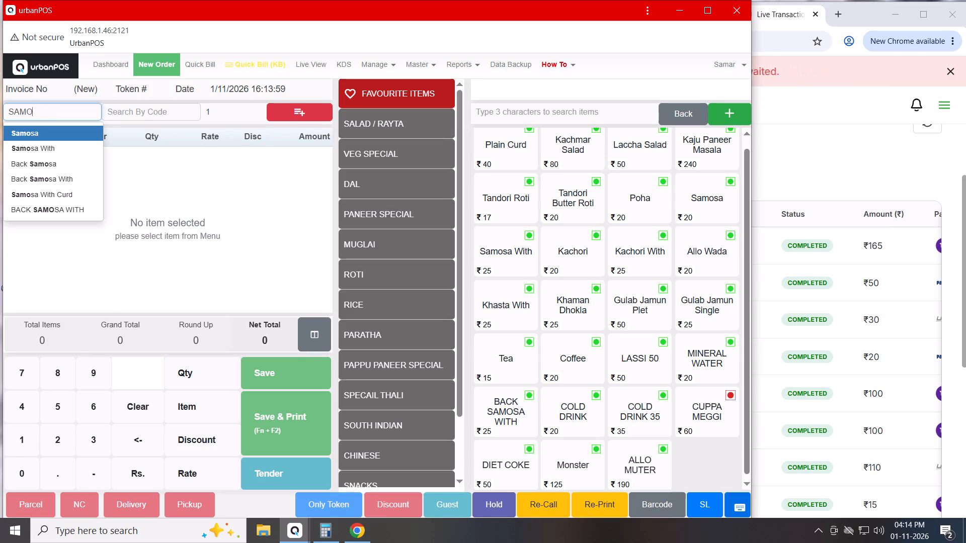
pyautogui.press('Return')
pyautogui.press('8')
pyautogui.press('Return')
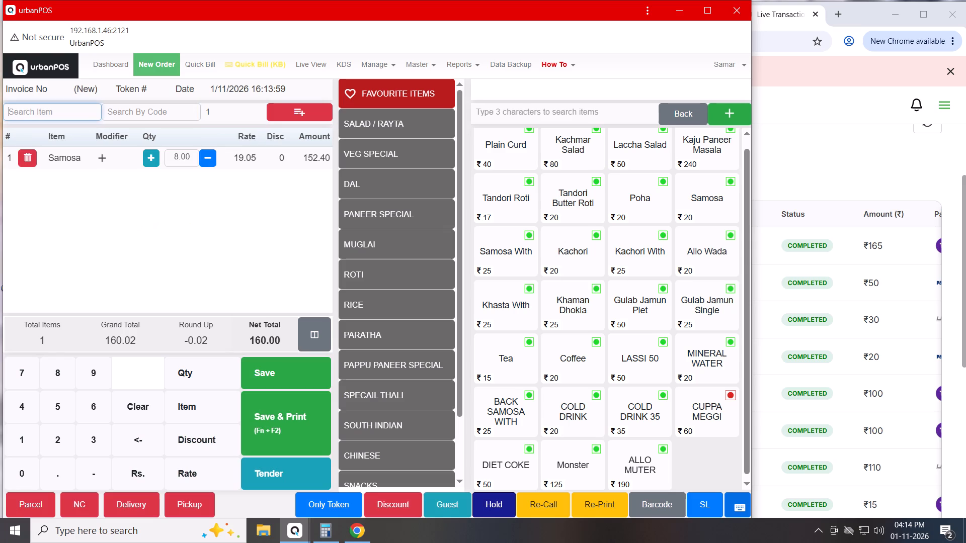
pyautogui.scroll(-3, 287, 202)
pyautogui.press('F2')
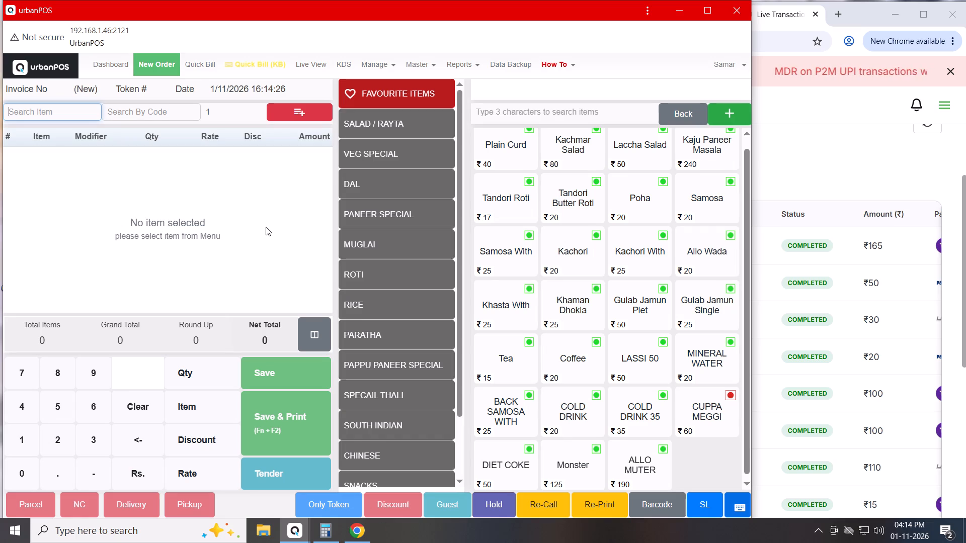
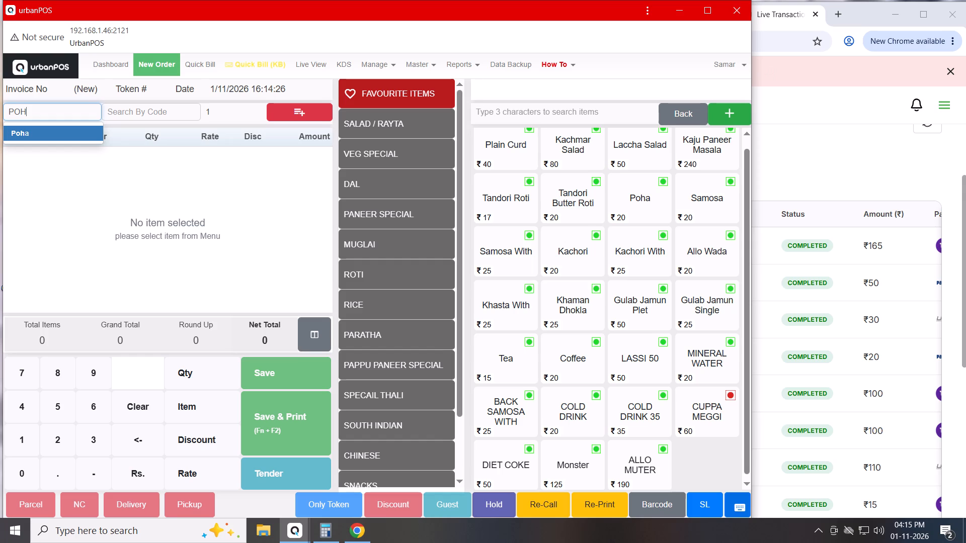
# Add Poha with a quantity of 1 to the new order, and save and print it.
pyautogui.press('Return')
pyautogui.press('Return')
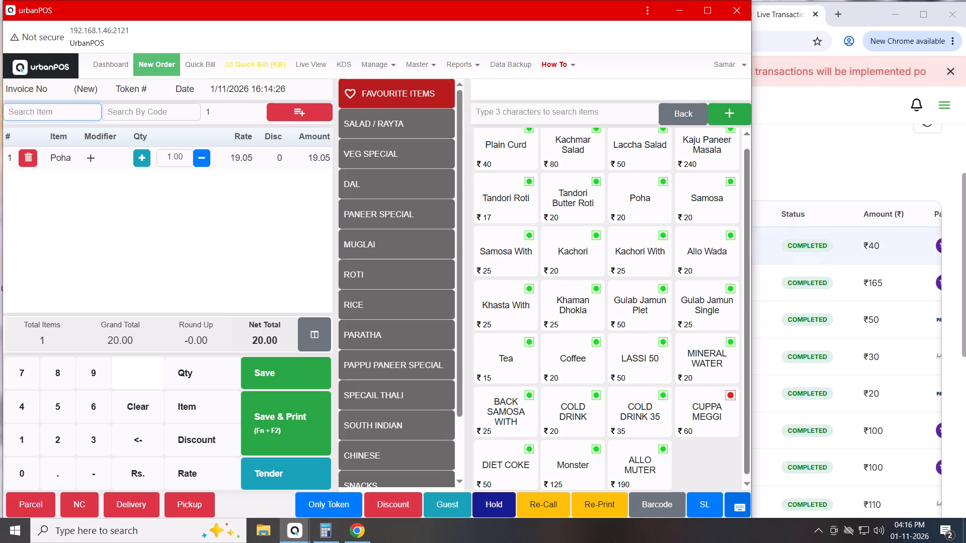
pyautogui.press('F2')
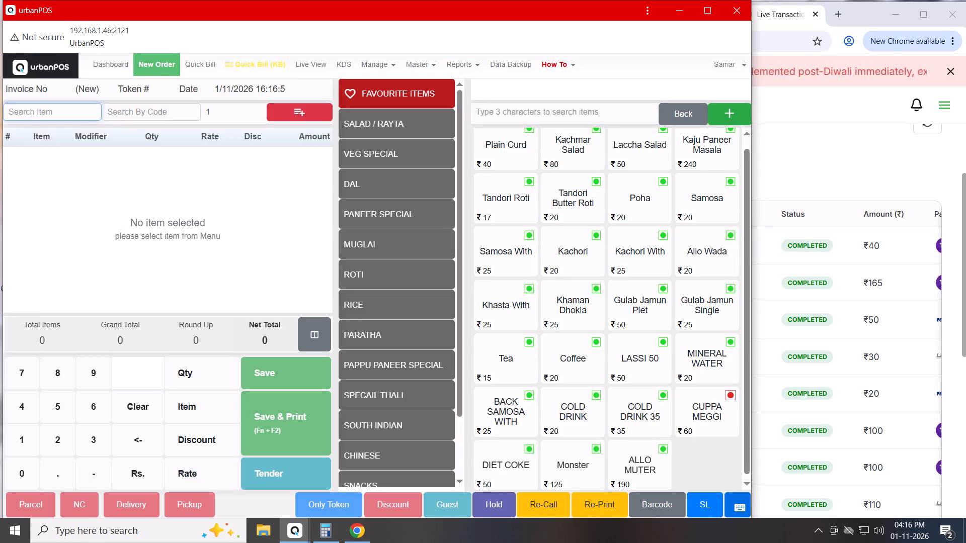
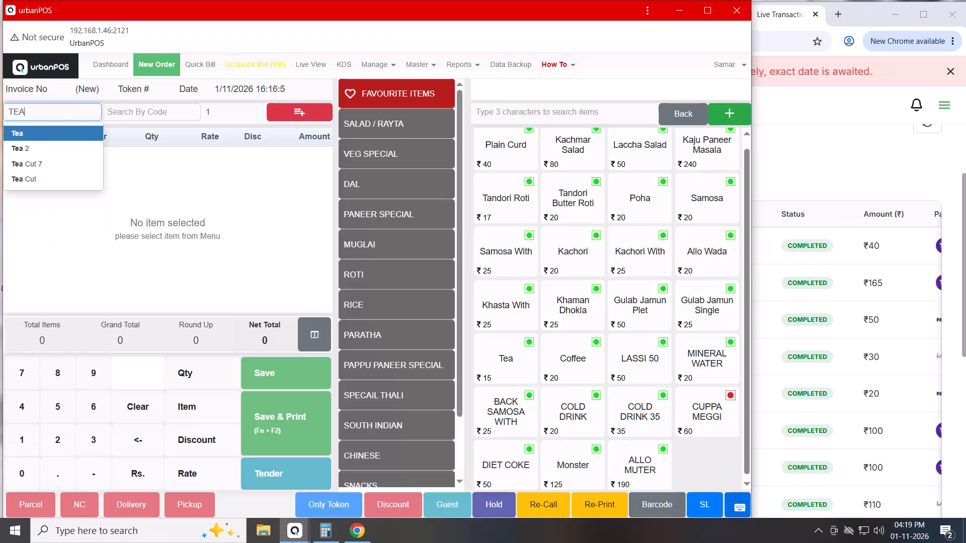
# Add Tea with a quantity of 1 to the new order, and save and print it.
pyautogui.press('Return')
pyautogui.press('Return')
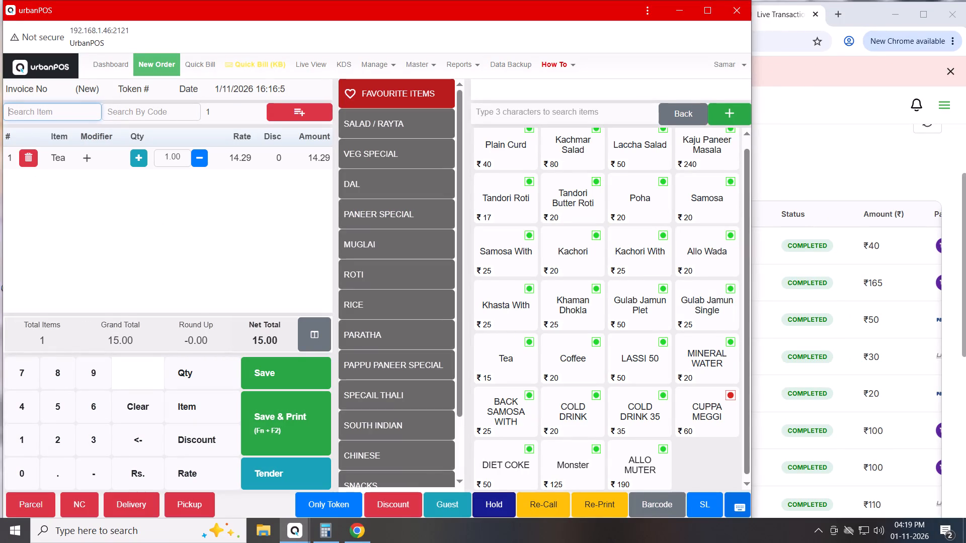
pyautogui.press('F2')
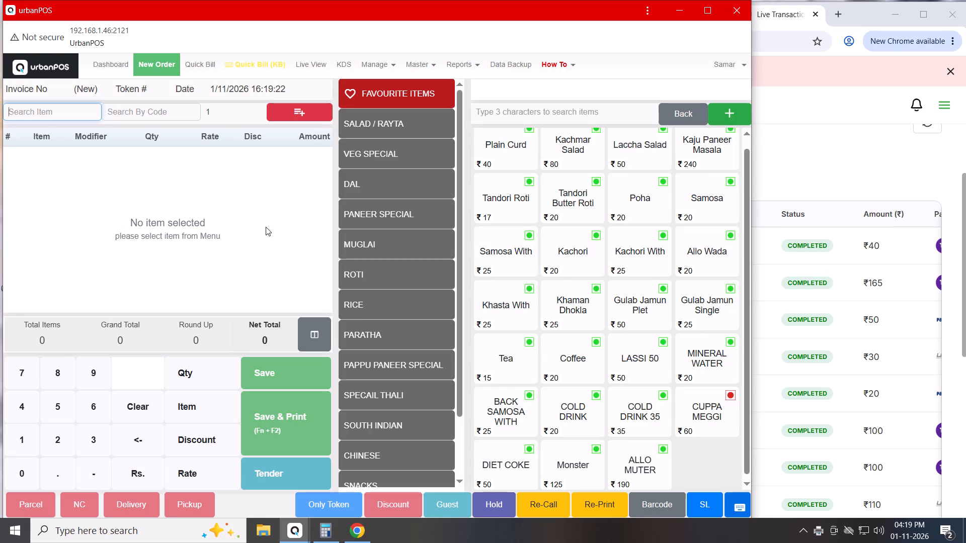
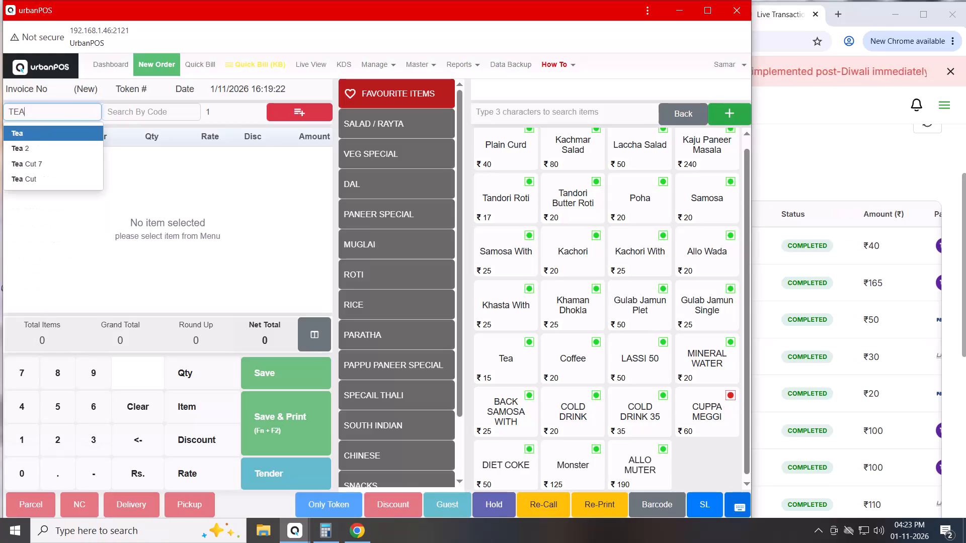
# Add Tea with a quantity of 2 to the new order, and save and print it.
pyautogui.press('Down')
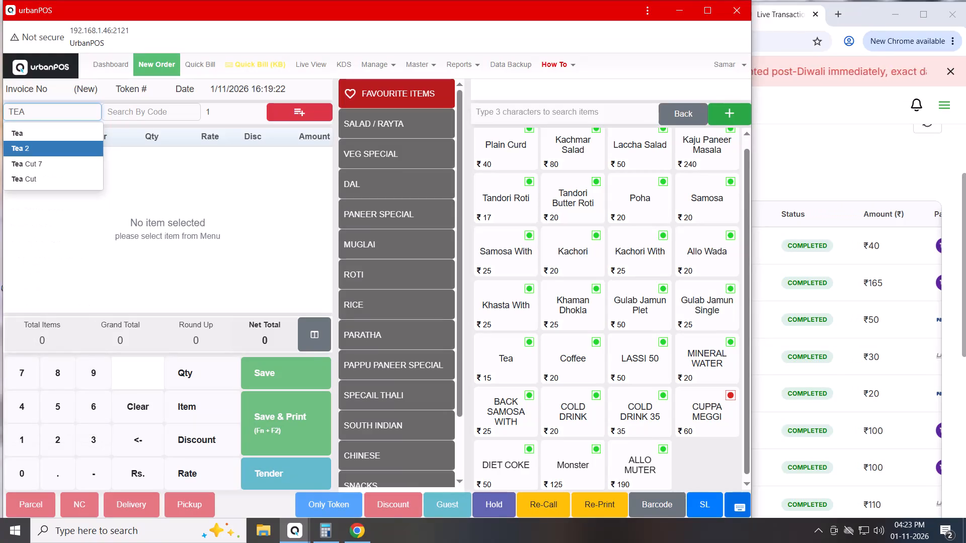
pyautogui.press('Up')
pyautogui.press('Return')
pyautogui.press('2')
pyautogui.press('Return')
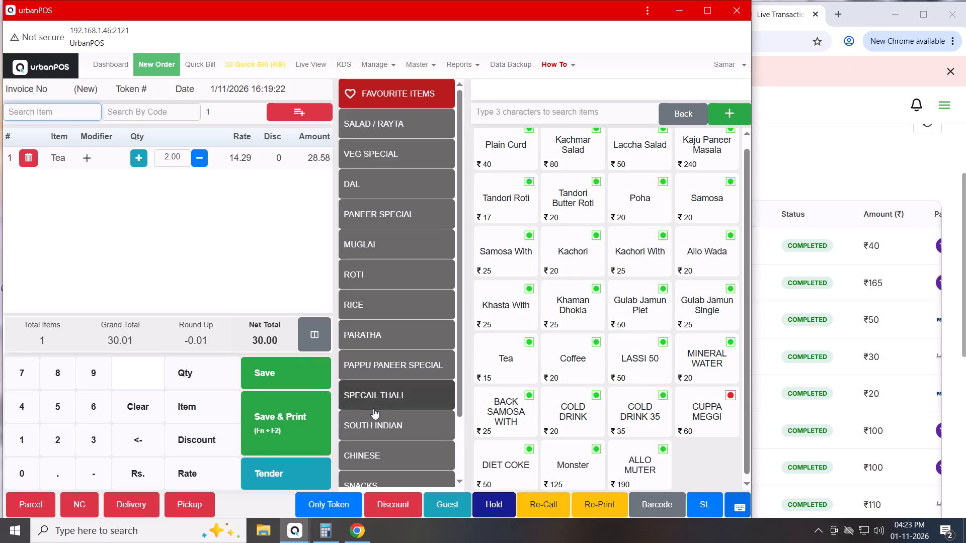
pyautogui.press('F2')
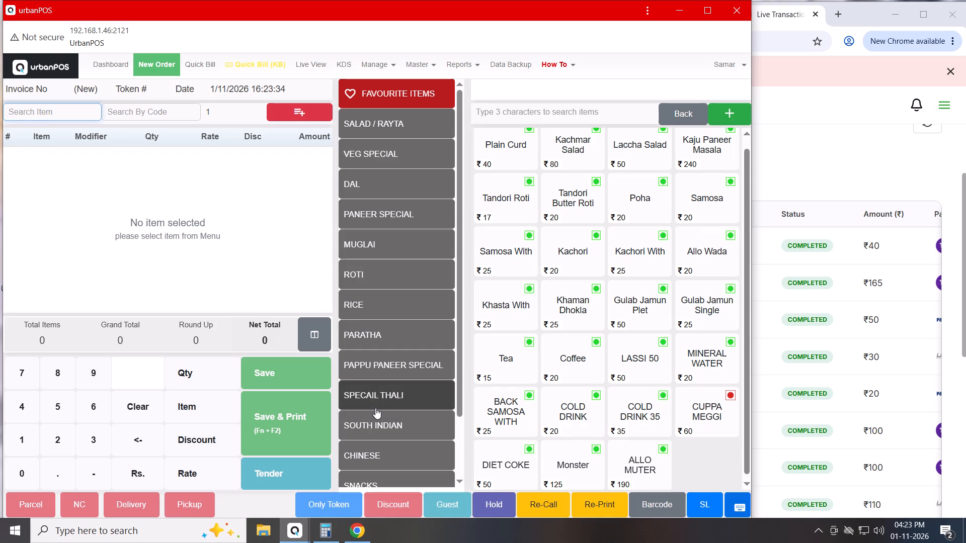
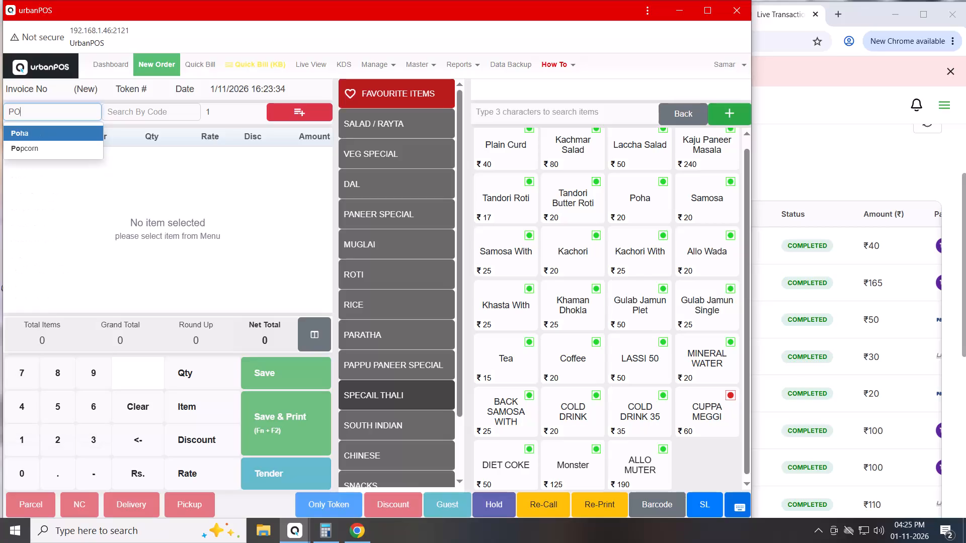
# Add Poha with a quantity of 1 to the new order, and save and print it.
pyautogui.press('Down')
pyautogui.press('Up')
pyautogui.press('Return')
pyautogui.press('Return')
pyautogui.press('F2')
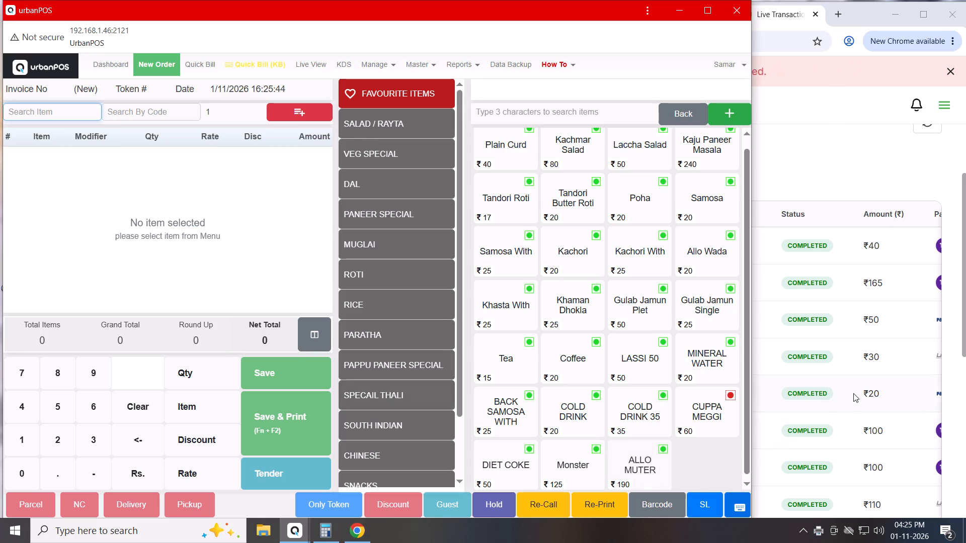
# Review the statuses and amounts of the recent payments in the PhonePe For Business live transactions list in Chrome.
pyautogui.scroll(-5, 854, 389)
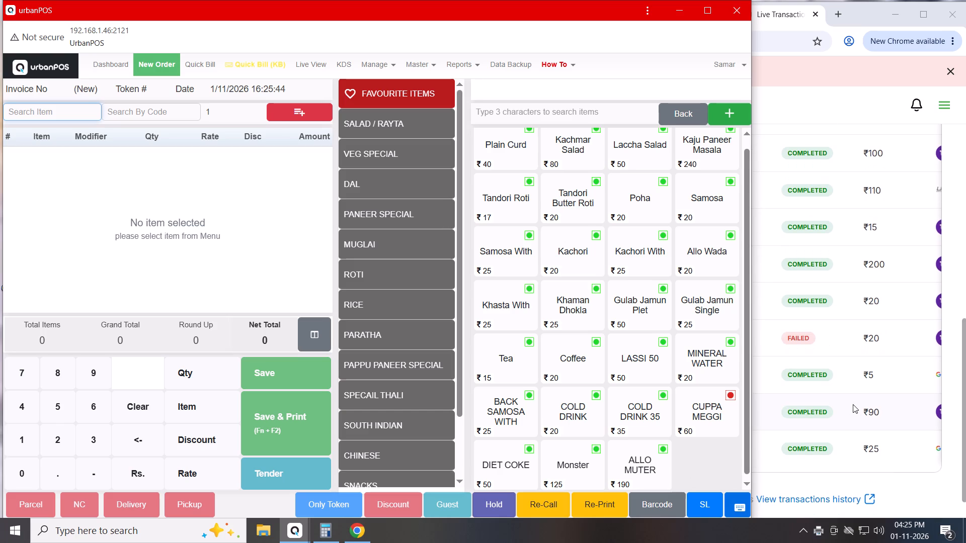
pyautogui.scroll(-2, 853, 404)
pyautogui.scroll(5, 852, 404)
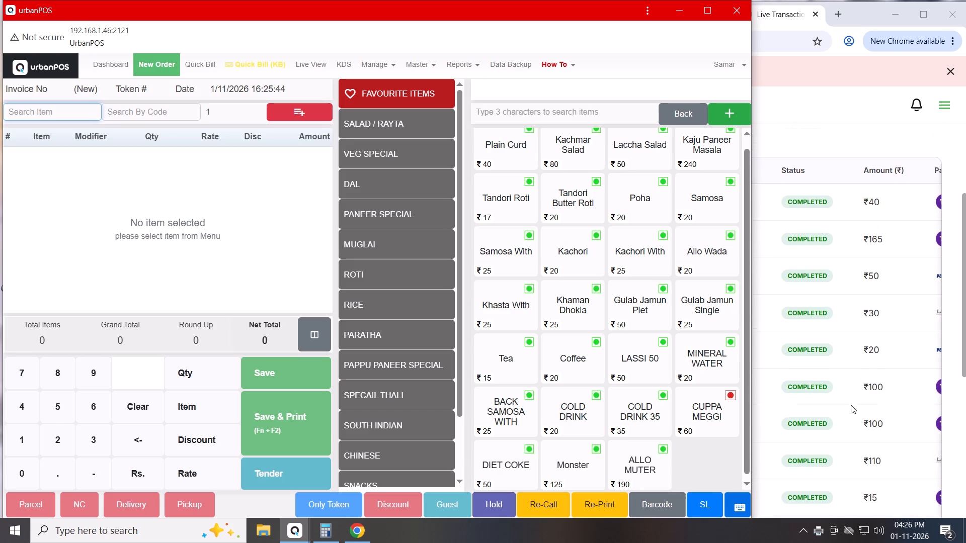
pyautogui.scroll(2, 851, 405)
pyautogui.scroll(-7, 850, 405)
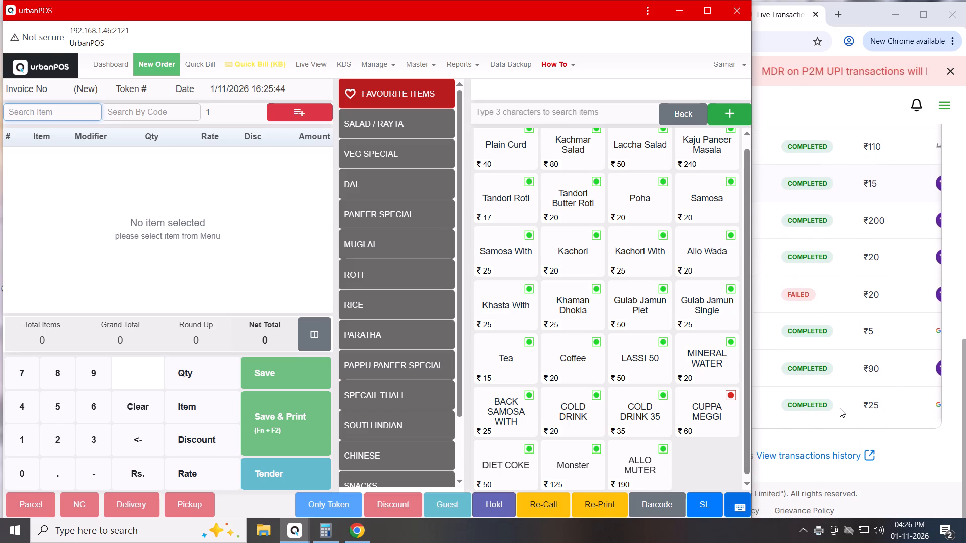
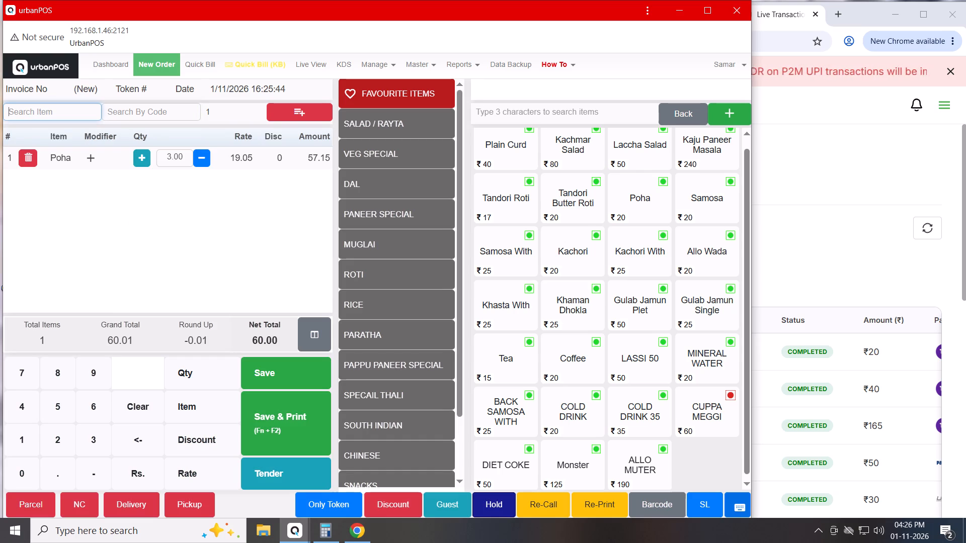
# Save and print the current order for Poha with a quantity of 3.
pyautogui.press('F2')
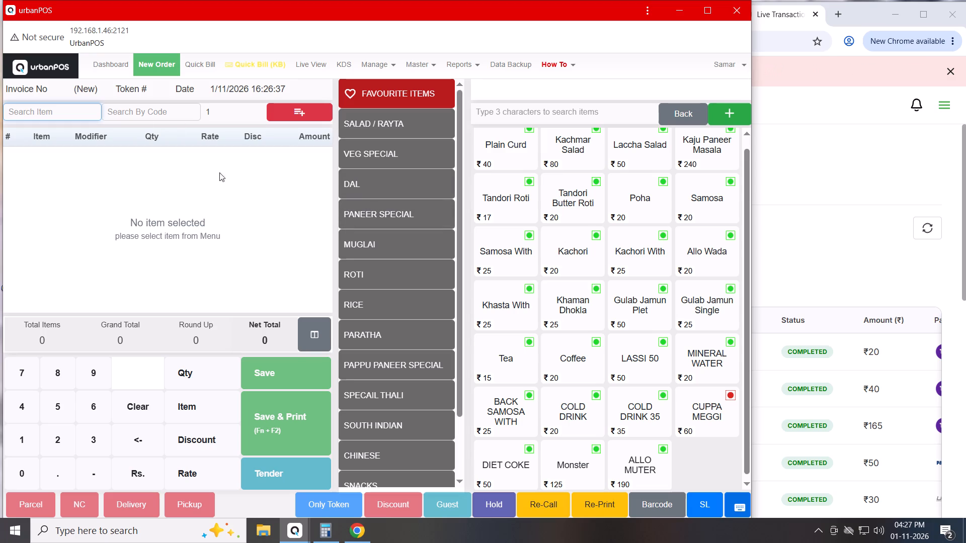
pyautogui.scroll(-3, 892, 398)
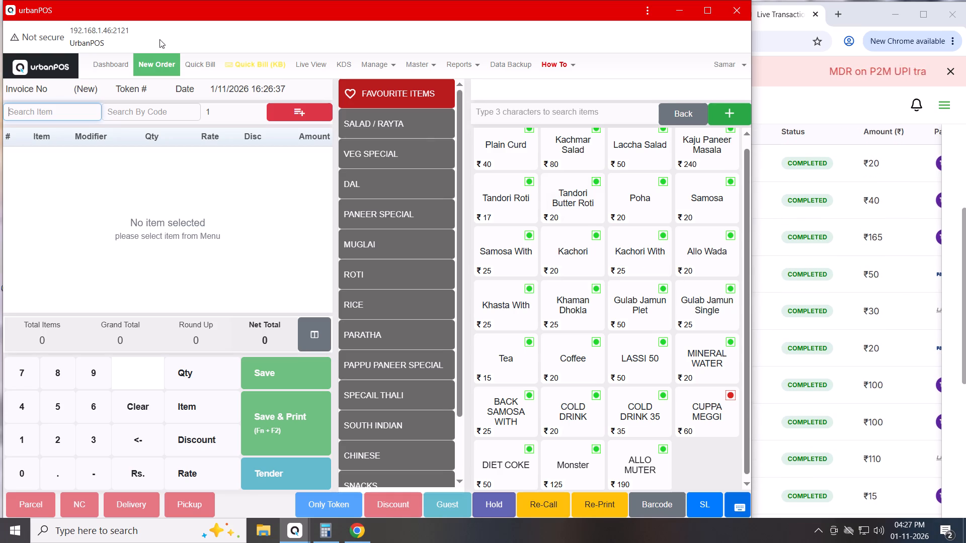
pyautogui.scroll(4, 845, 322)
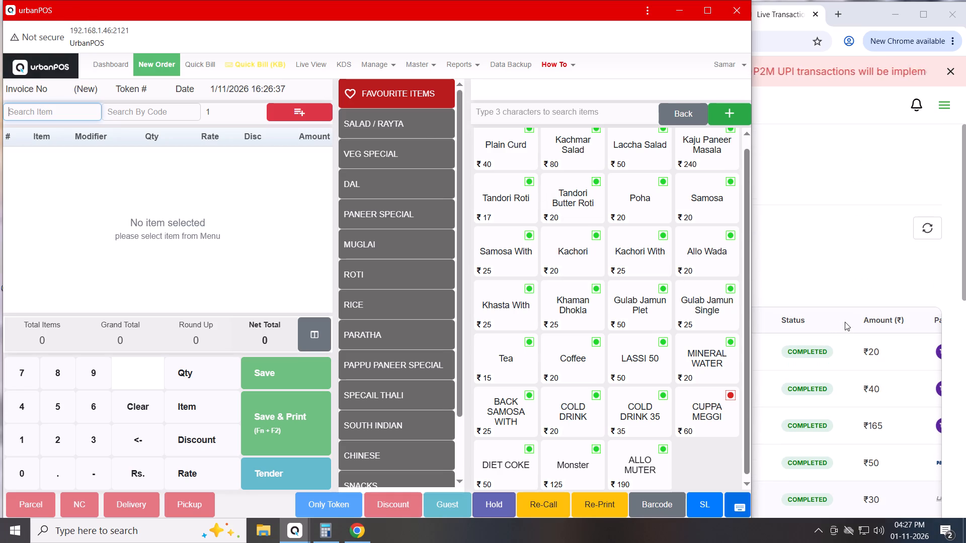
# Begin item entry for the new, empty order in the item name search.
pyautogui.doubleClick(54, 108)
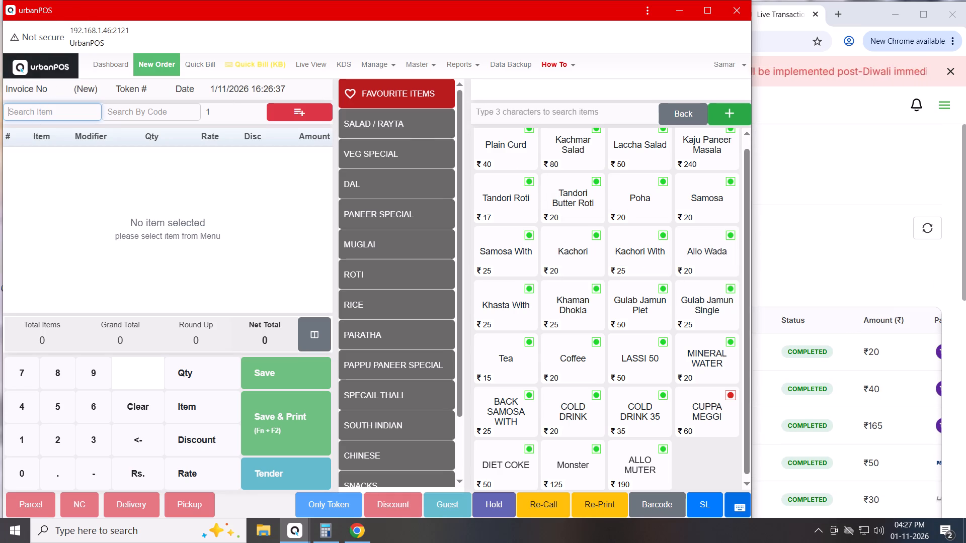
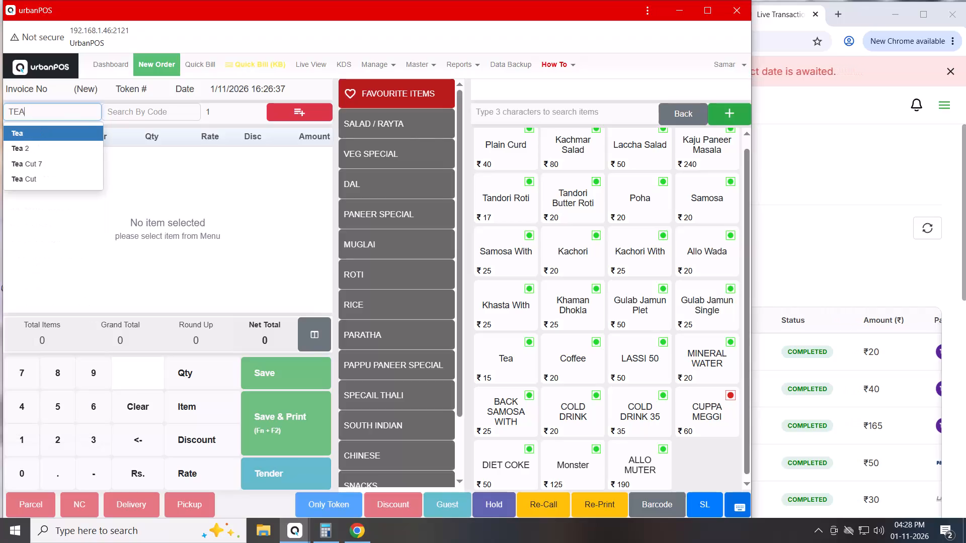
# Add Tea with a quantity of 2 to the order, and save and print it.
pyautogui.press('Return')
pyautogui.press('2')
pyautogui.press('Return')
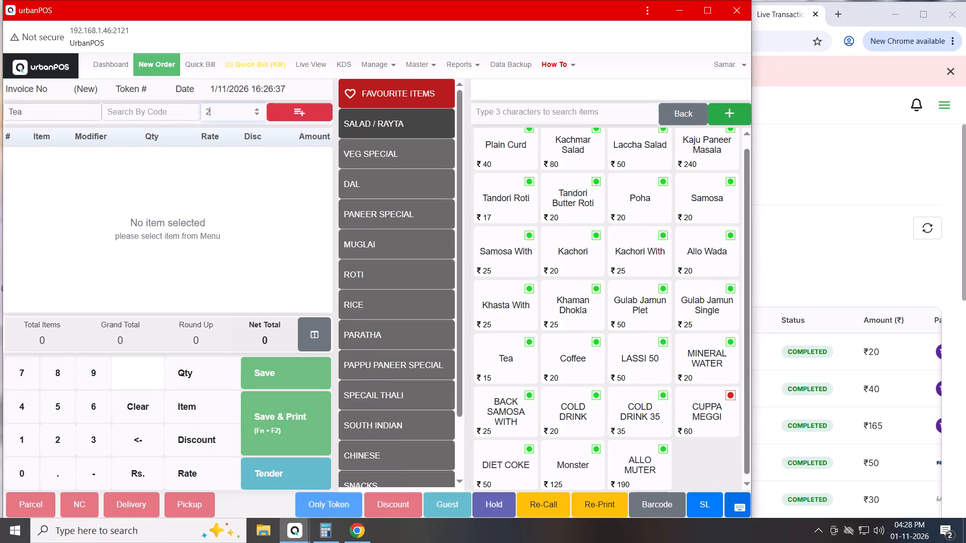
pyautogui.press('F2')
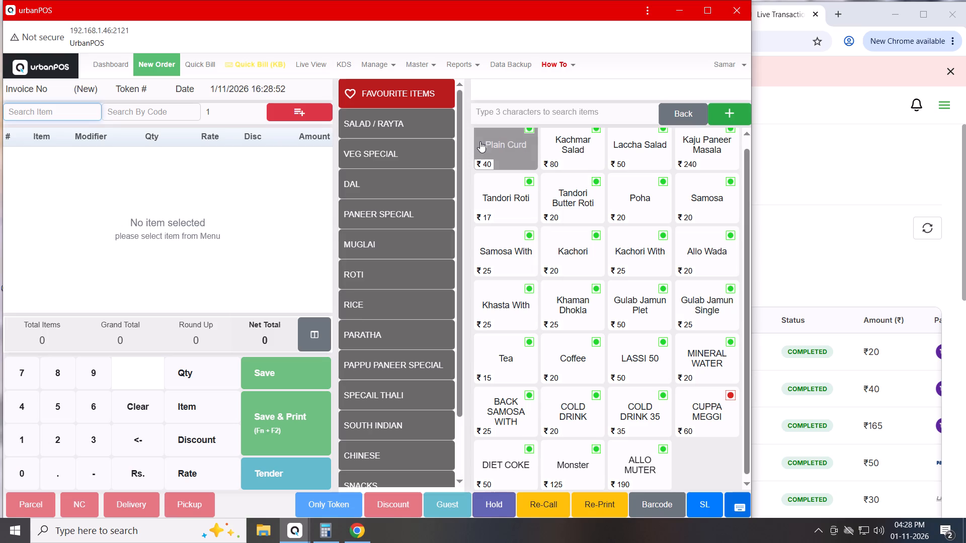
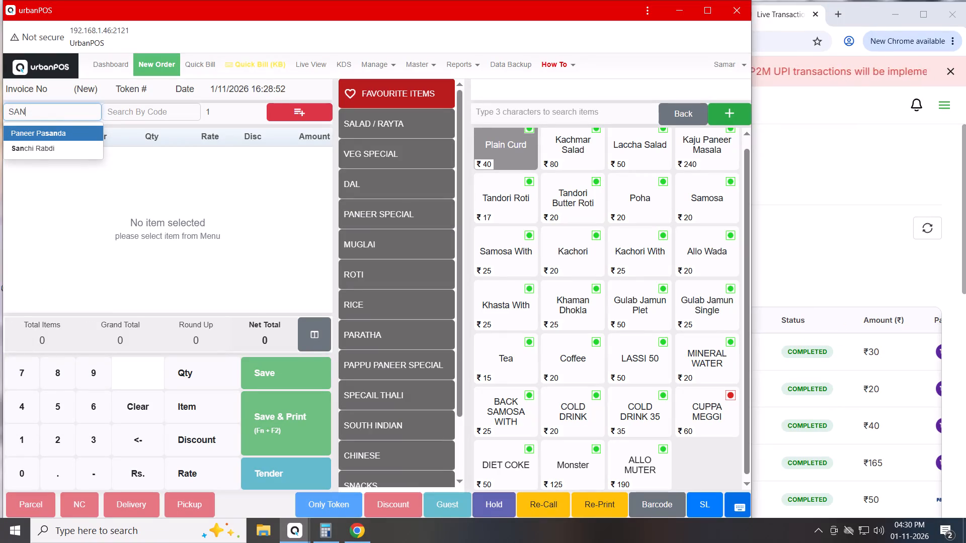
# Add Veg Chees Sendwich with a quantity of 2 to the order, and save and print it.
pyautogui.press('BackSpace')
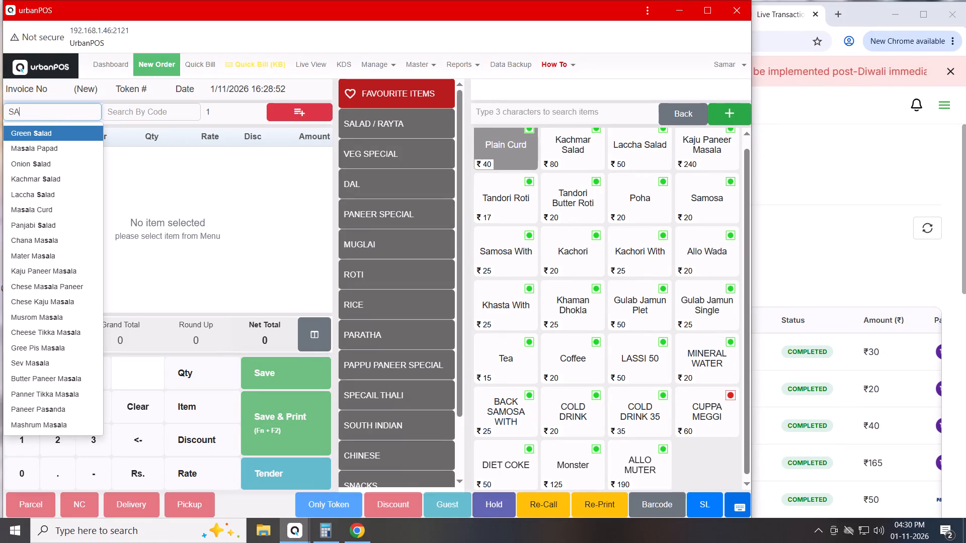
pyautogui.press('BackSpace')
pyautogui.write('EN')
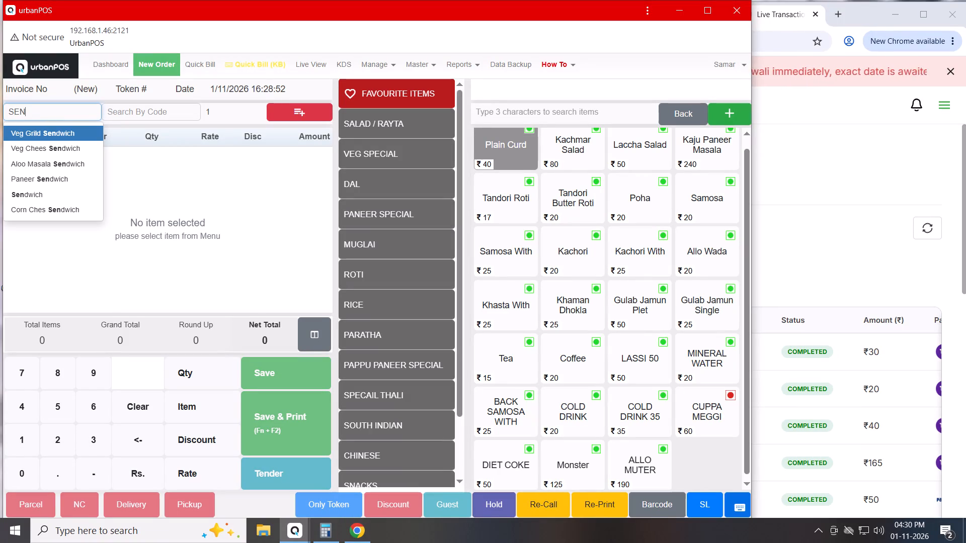
pyautogui.press('Down')
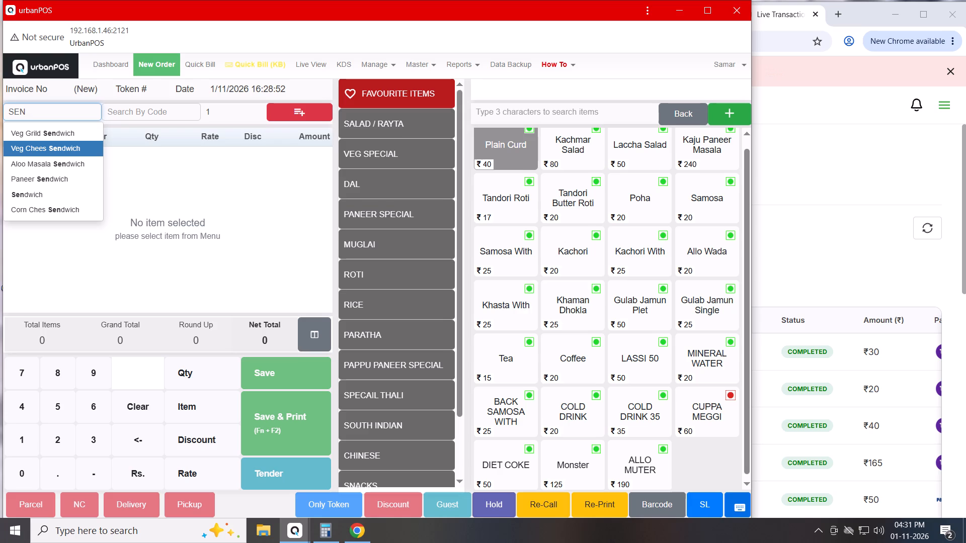
pyautogui.press('Return')
pyautogui.press('2')
pyautogui.press('Return')
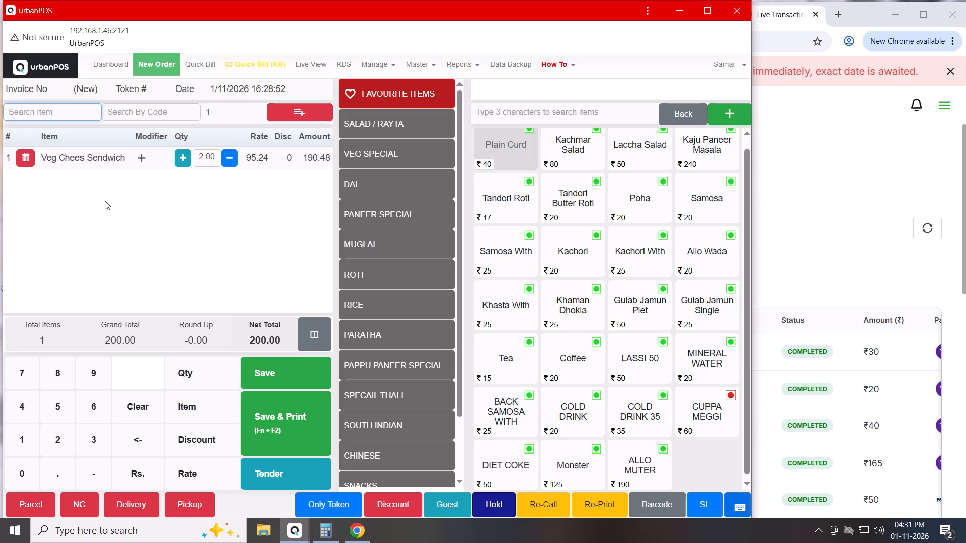
pyautogui.scroll(-1, 98, 201)
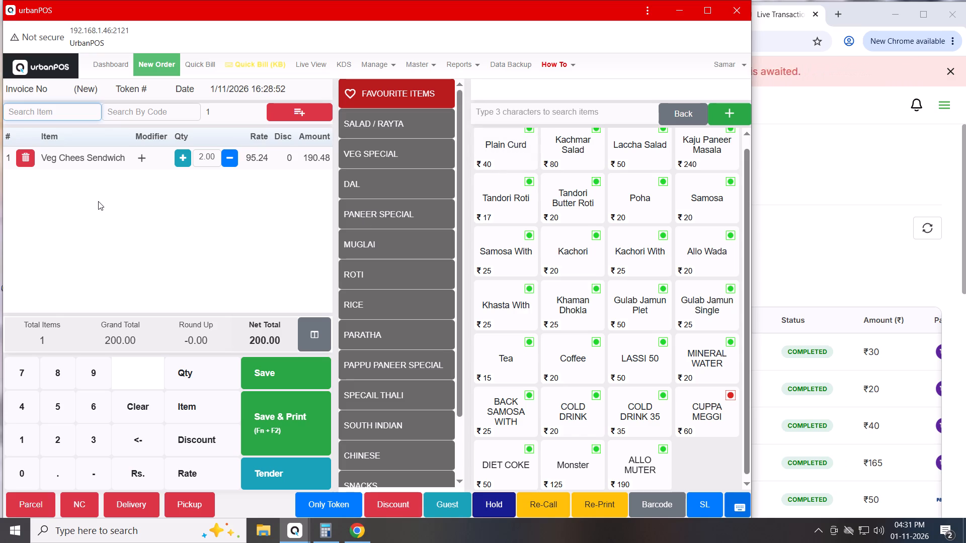
pyautogui.press('F2')
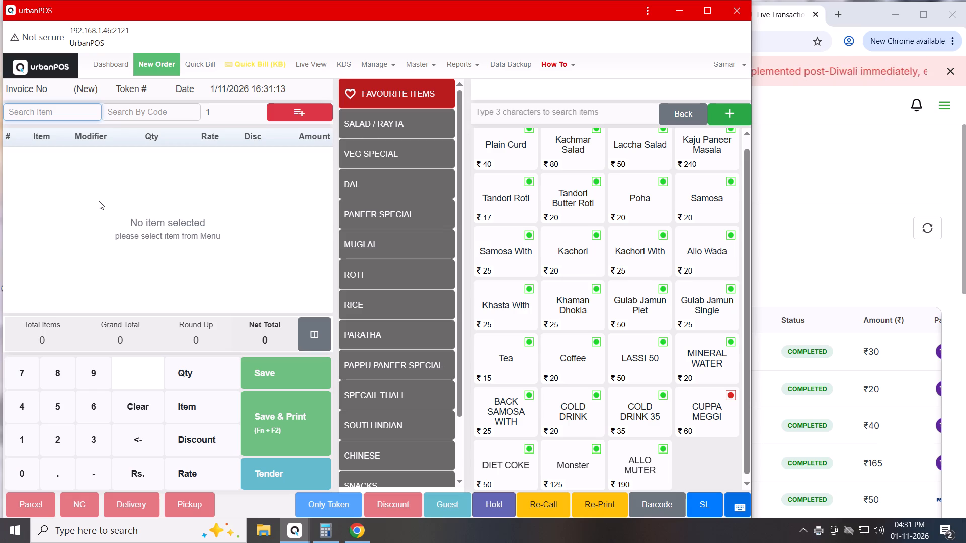
# Add Samosa with a quantity of 6 to a new order, and save and print it.
pyautogui.write('SAM')
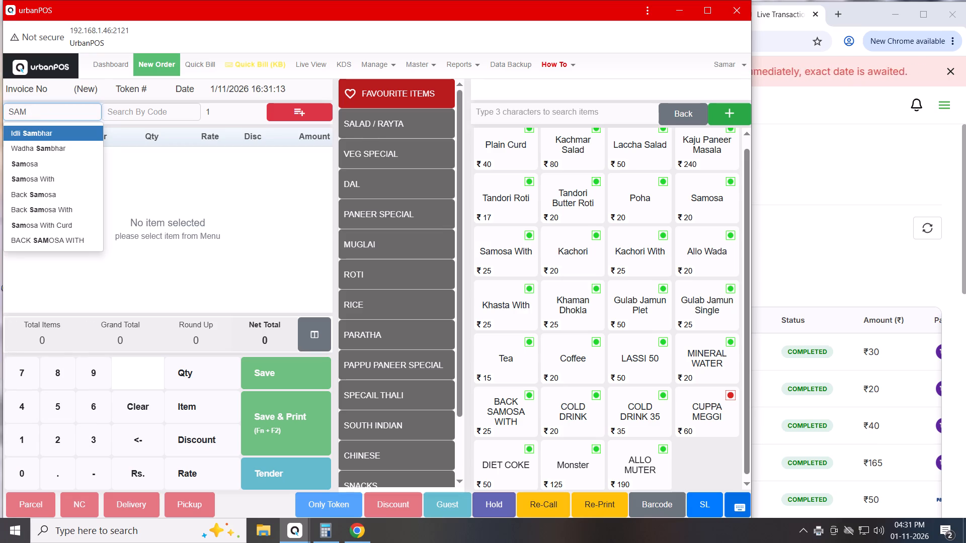
pyautogui.press('o')
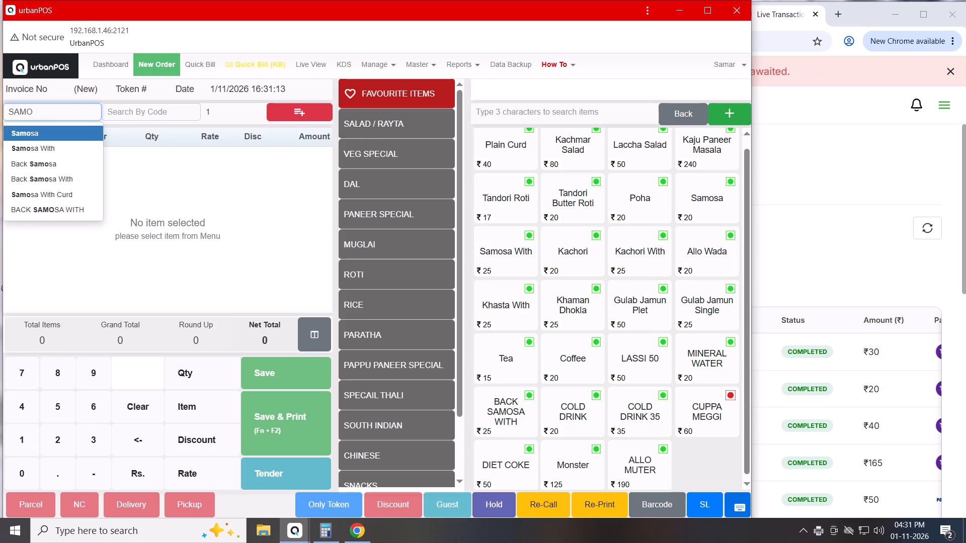
pyautogui.press('Return')
pyautogui.press('6')
pyautogui.press('Return')
pyautogui.scroll(-1, 99, 201)
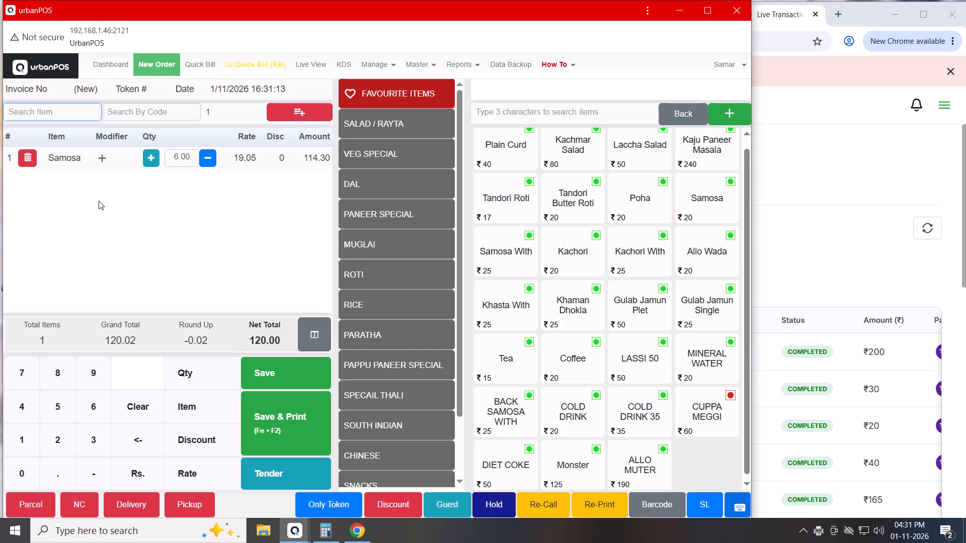
pyautogui.press('F2')
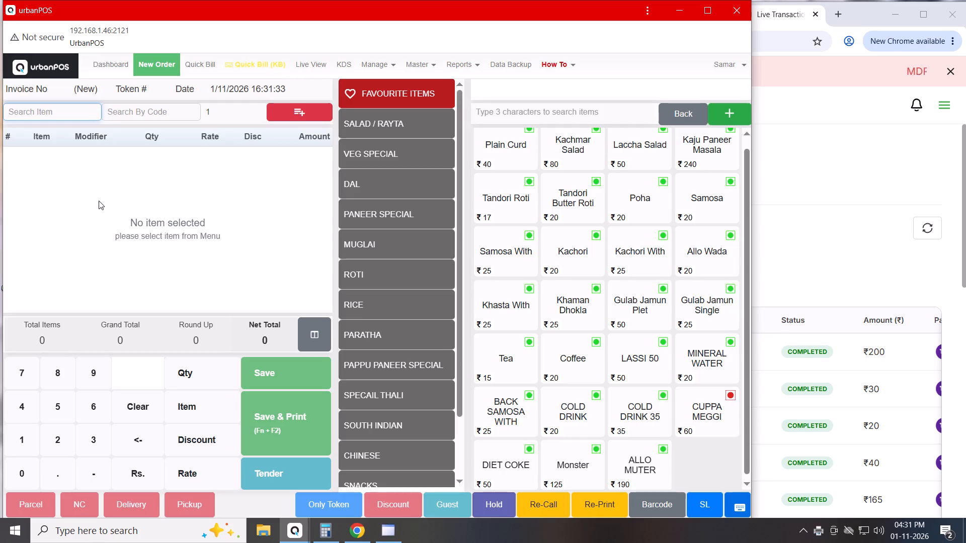
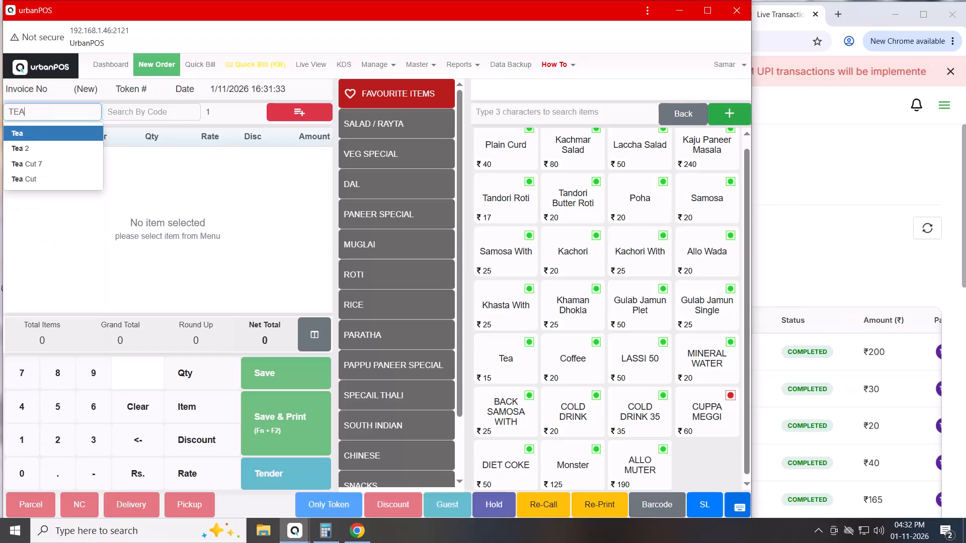
# Add Tea with a quantity of 2 to the order, and save and print it.
pyautogui.press('Return')
pyautogui.press('2')
pyautogui.press('Return')
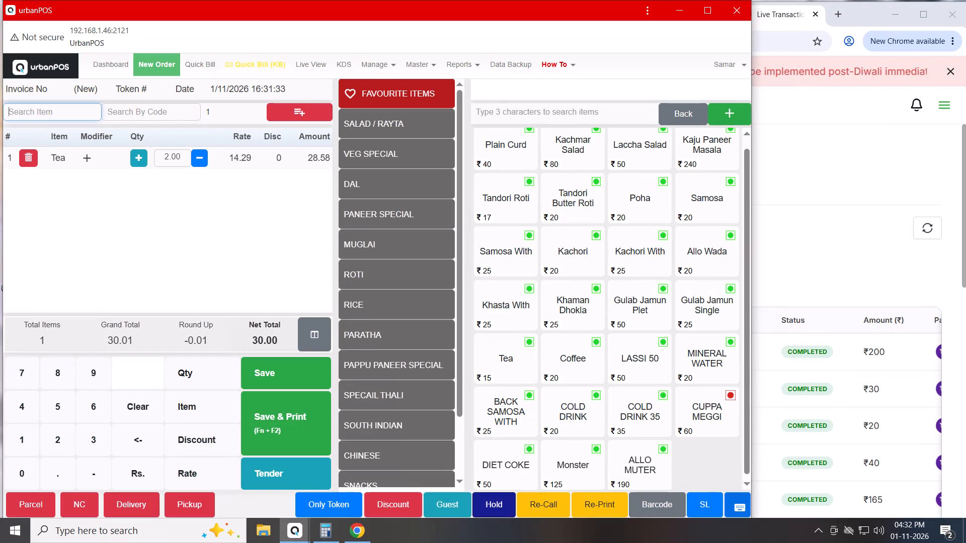
pyautogui.press('F2')
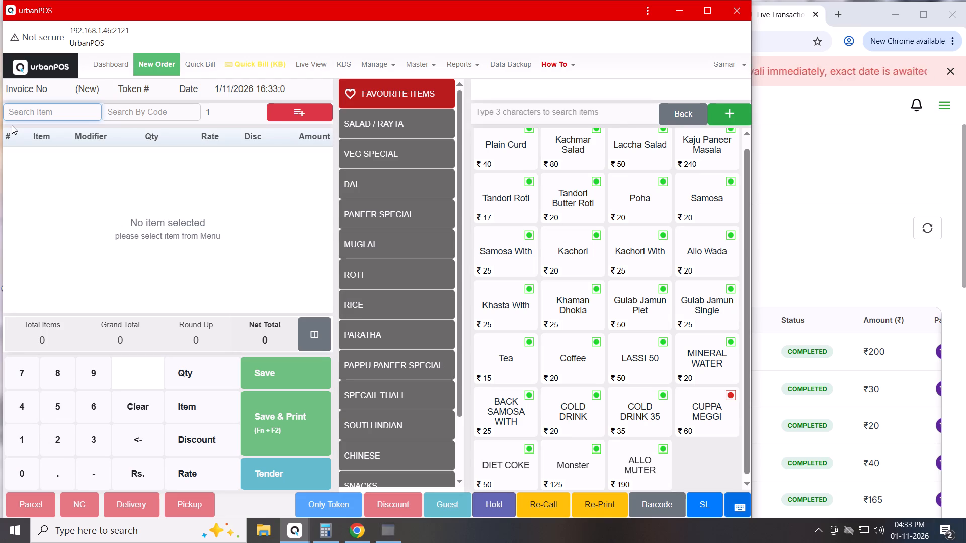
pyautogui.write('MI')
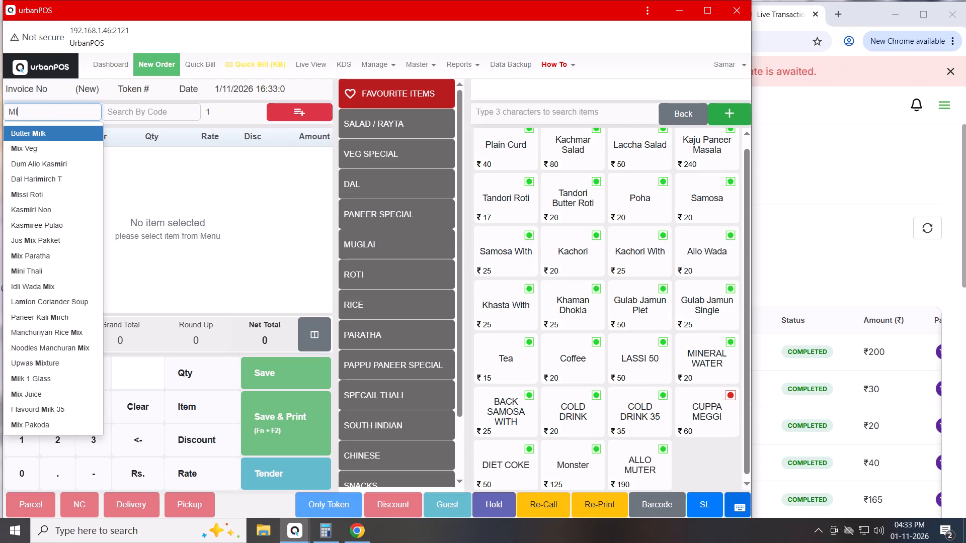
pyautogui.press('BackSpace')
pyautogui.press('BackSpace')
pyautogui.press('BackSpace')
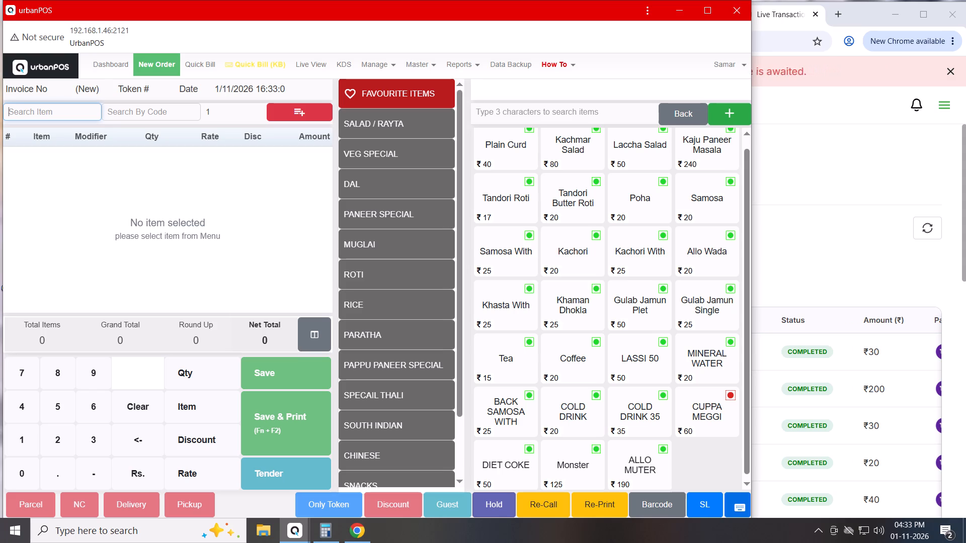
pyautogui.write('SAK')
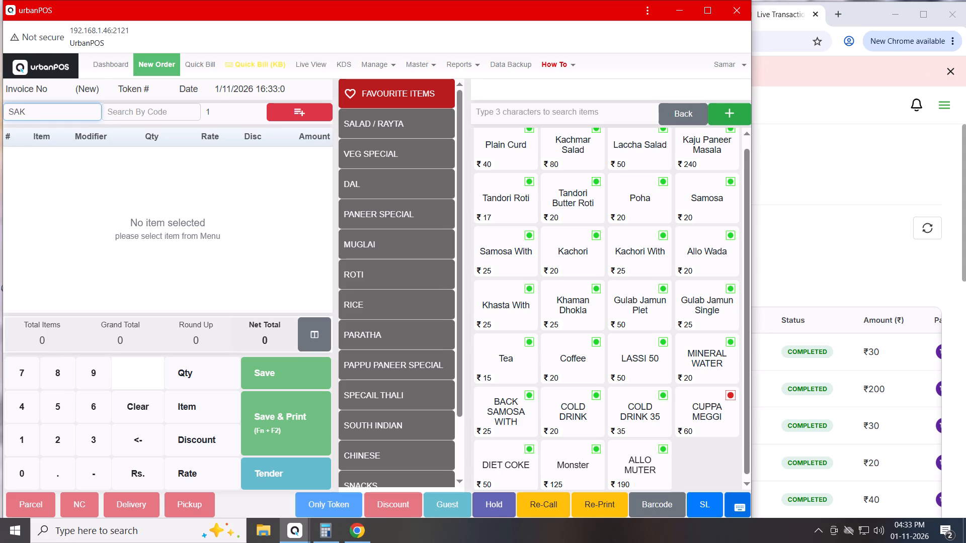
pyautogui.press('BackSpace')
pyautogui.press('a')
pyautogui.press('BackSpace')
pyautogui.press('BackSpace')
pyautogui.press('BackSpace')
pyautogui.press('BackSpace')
# Add one Shakkar Pare (saloni) to the new order, and save and print it.
pyautogui.write('PA')
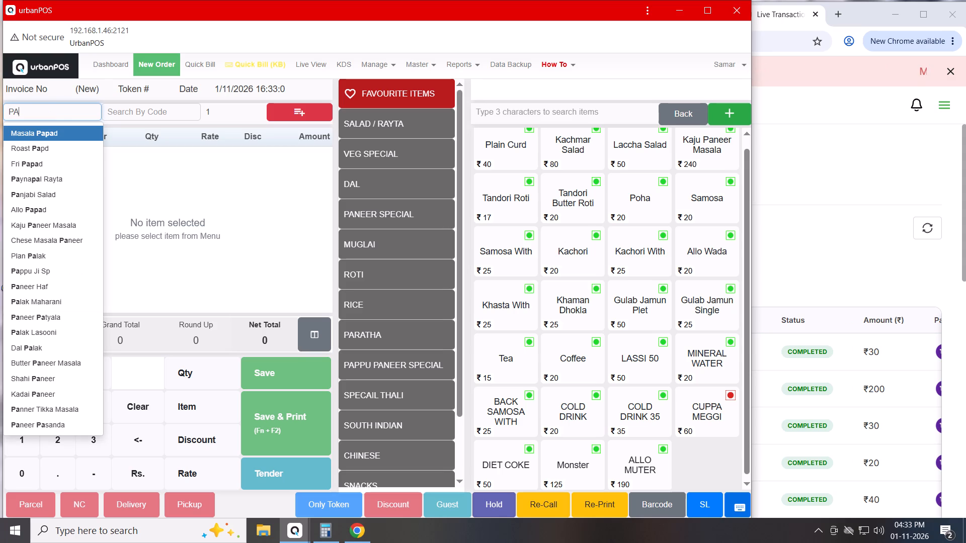
pyautogui.write('REE')
pyautogui.press('BackSpace')
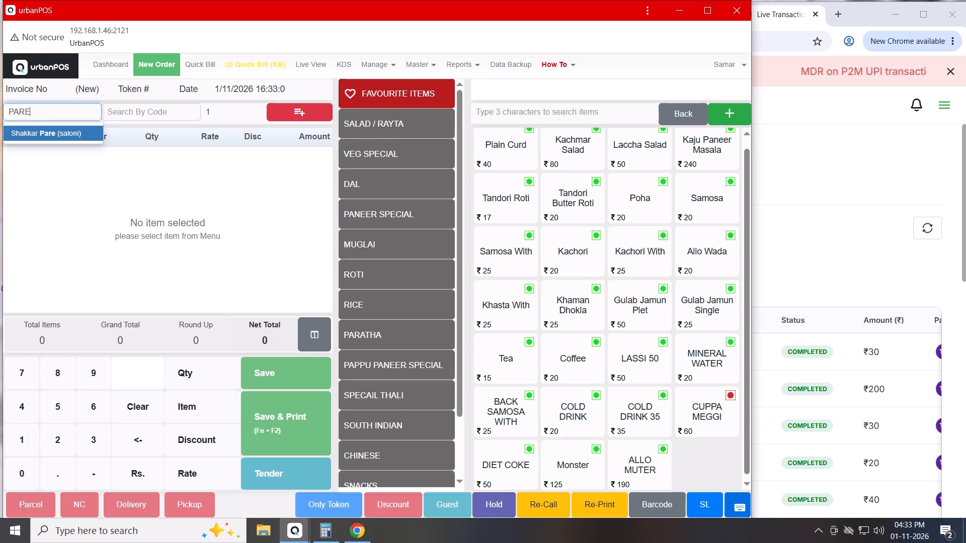
pyautogui.press('Down')
pyautogui.press('Return')
pyautogui.press('Return')
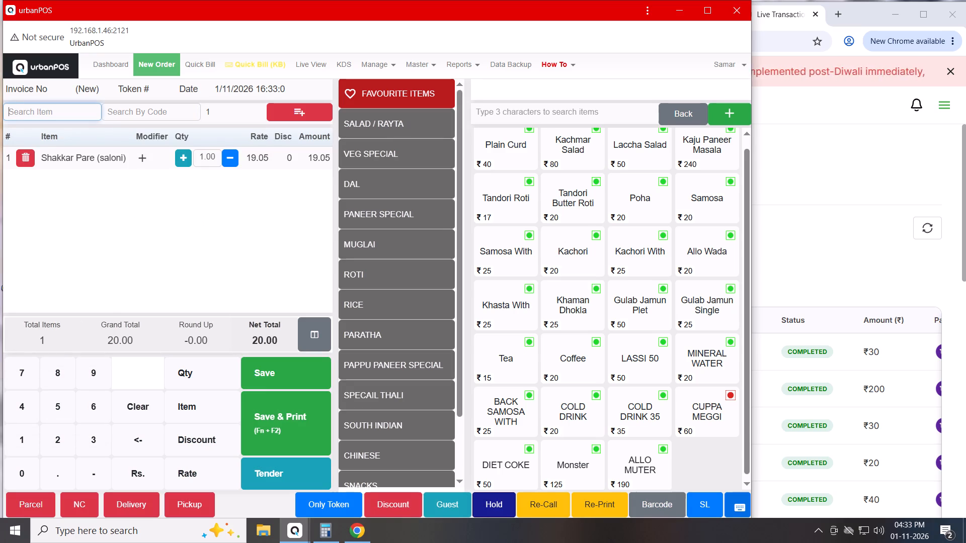
pyautogui.press('F2')
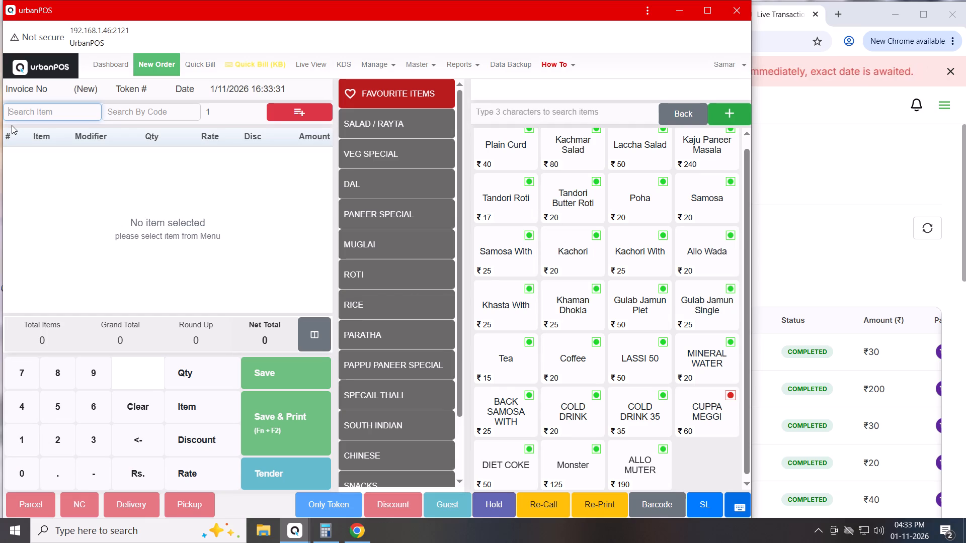
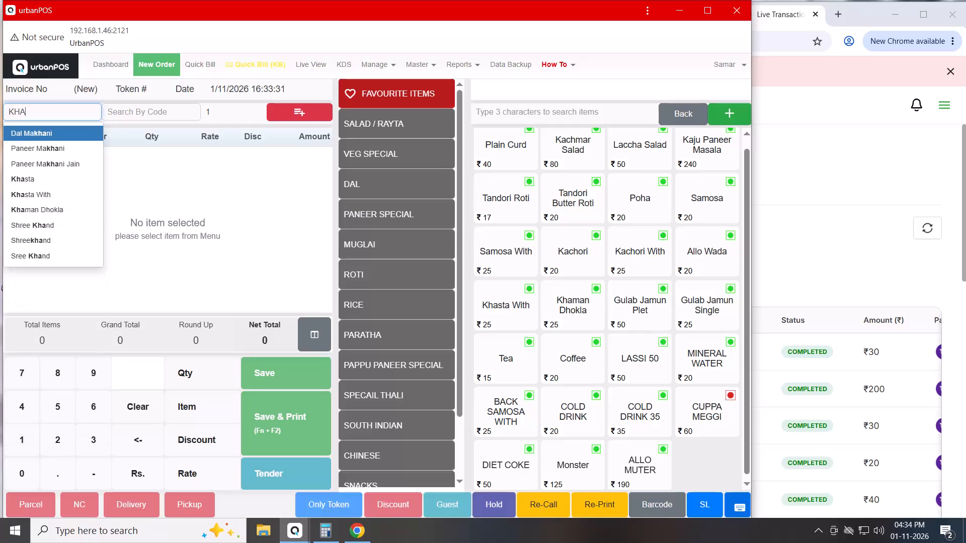
# Add one Khaman Dhokla and one Kachori to the new order, and save and print it.
pyautogui.press('m')
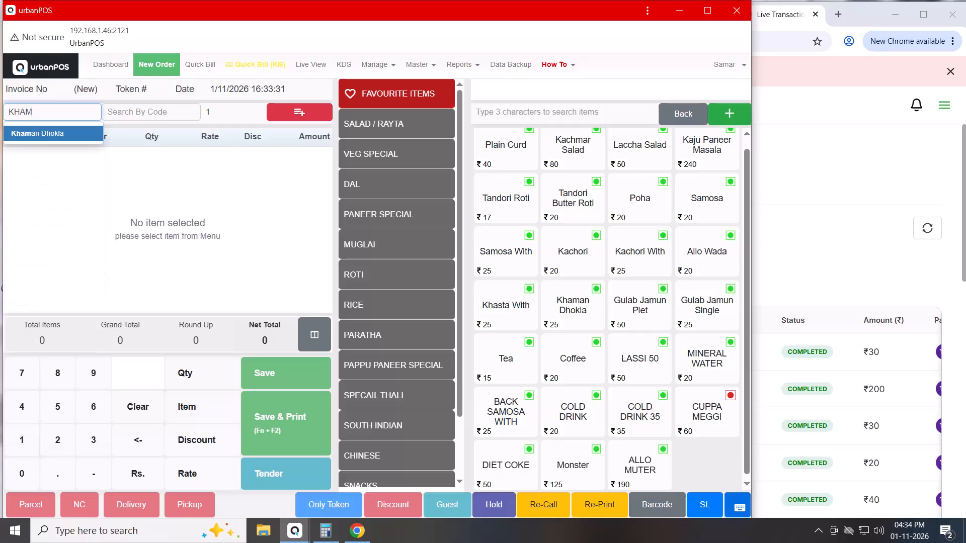
pyautogui.press('Down')
pyautogui.press('Return')
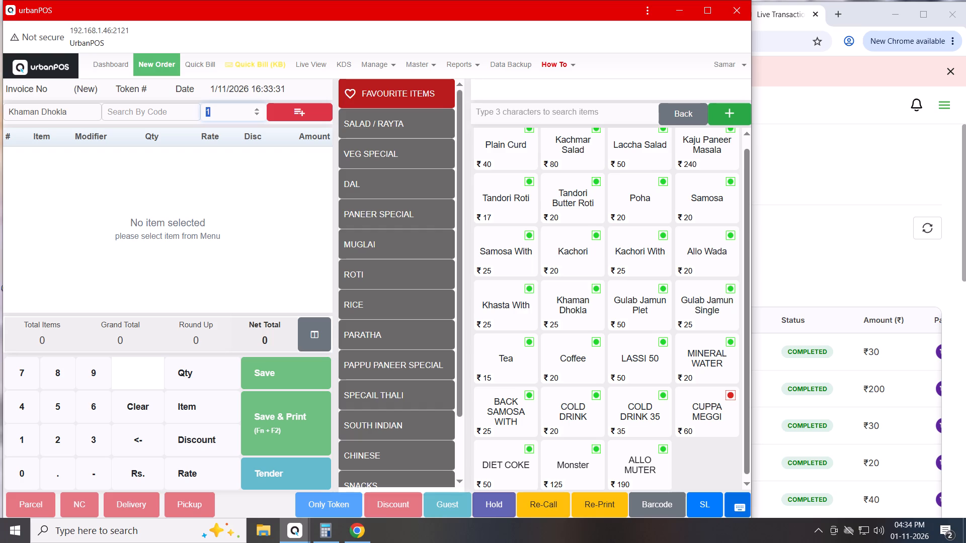
pyautogui.press('Return')
pyautogui.write('KAC')
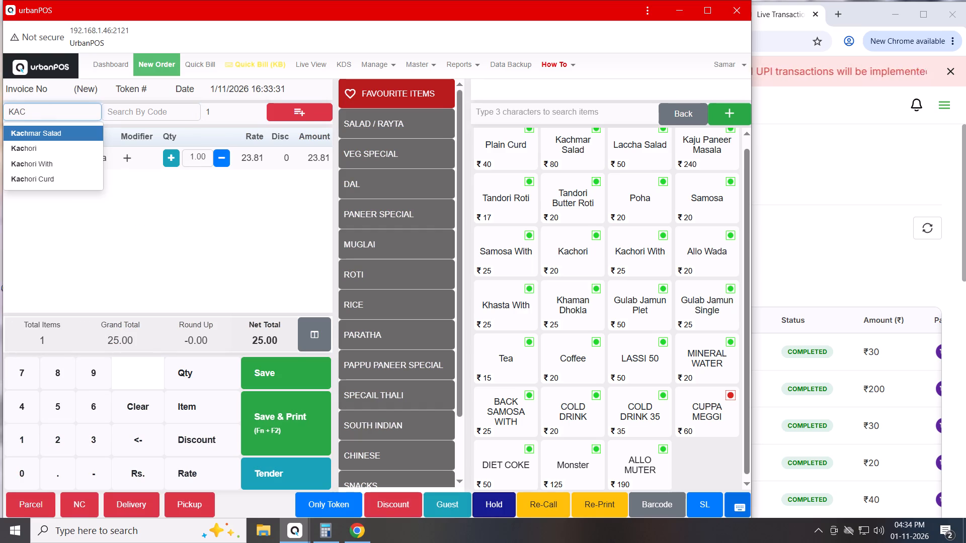
pyautogui.press('Down')
pyautogui.press('Return')
pyautogui.press('Return')
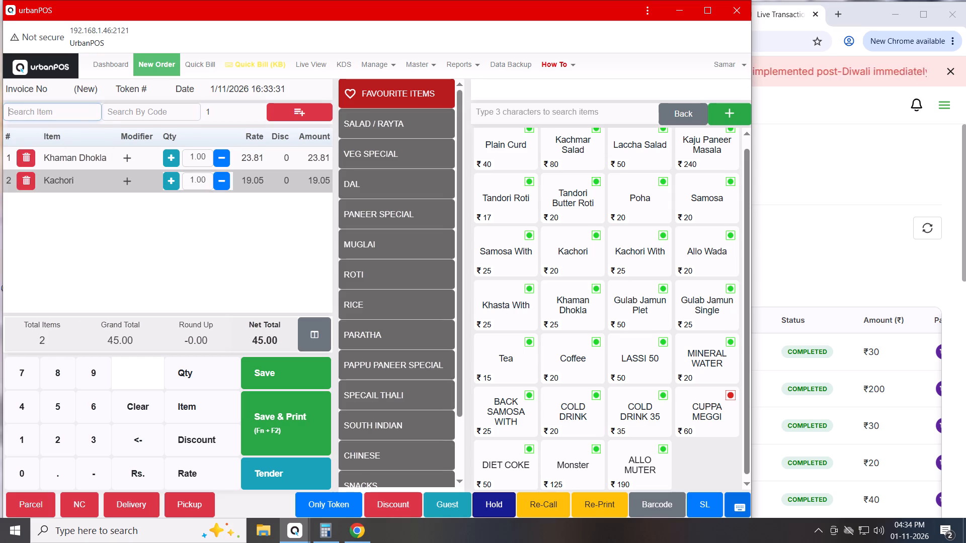
pyautogui.scroll(-1, 10, 104)
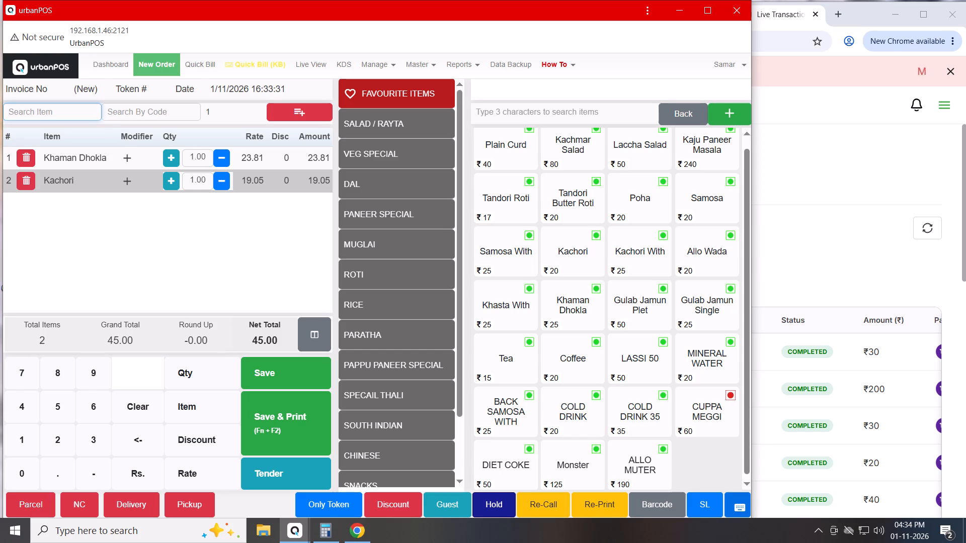
pyautogui.press('F2')
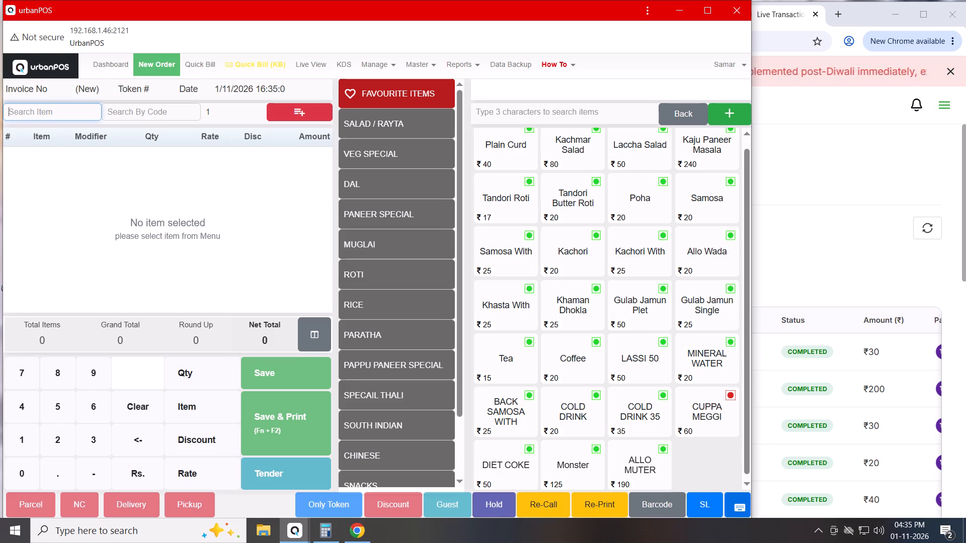
# Add one Khaman Dhokla to the next new order, and save and print it.
pyautogui.write('KHA')
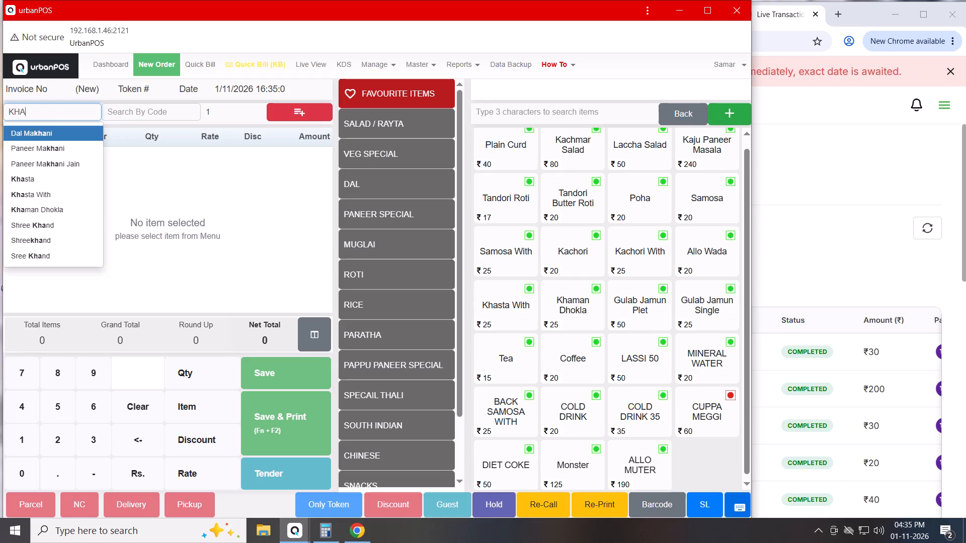
pyautogui.press('m')
pyautogui.press('Down')
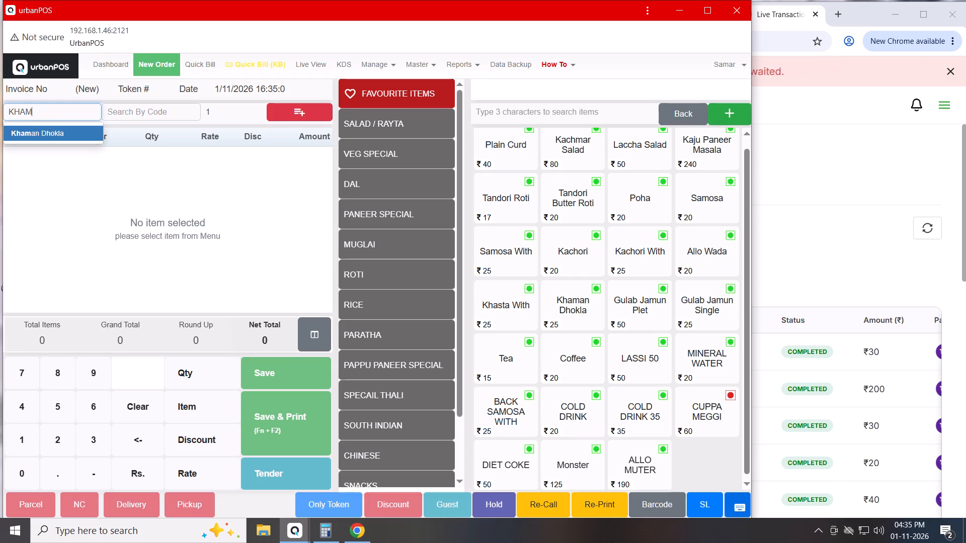
pyautogui.press('Return')
pyautogui.press('Return')
pyautogui.press('F2')
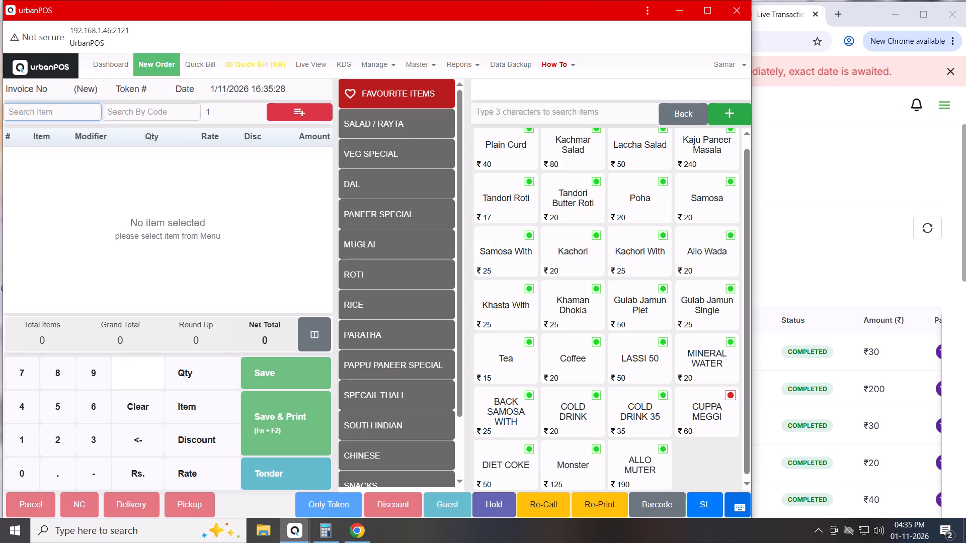
# Start an item search by name for the new empty order.
pyautogui.click(39, 114)
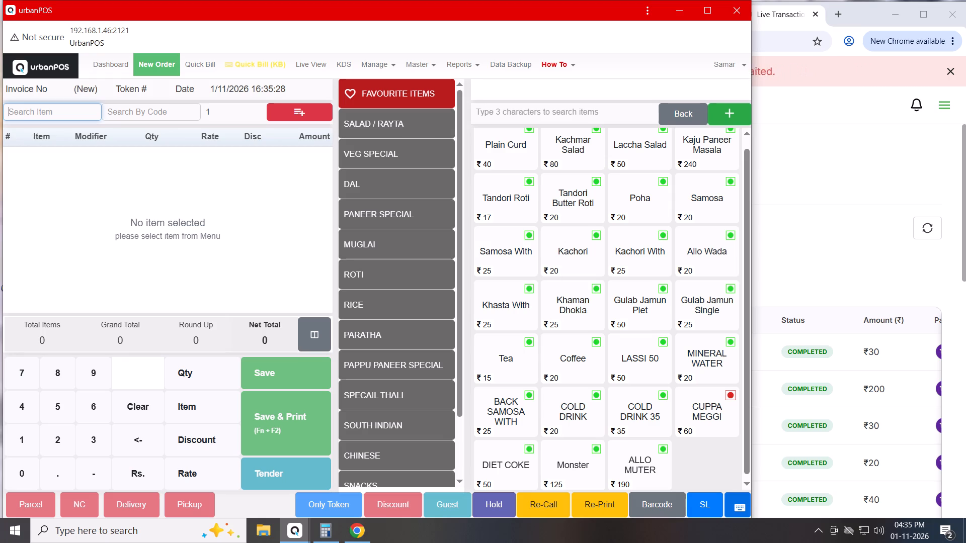
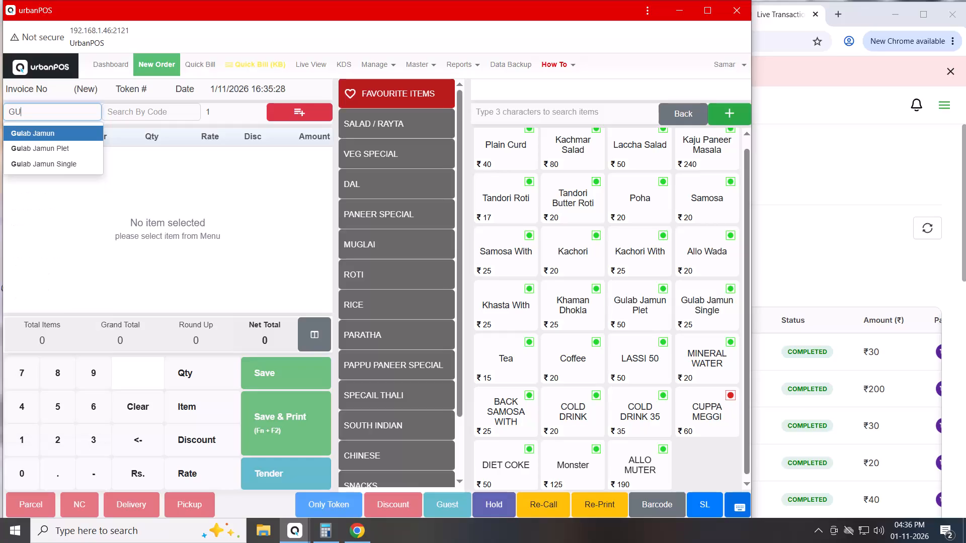
# Add Gulab Jamun Plet with a quantity of 2 to the new order.
pyautogui.press('Down')
pyautogui.press('Return')
pyautogui.press('2')
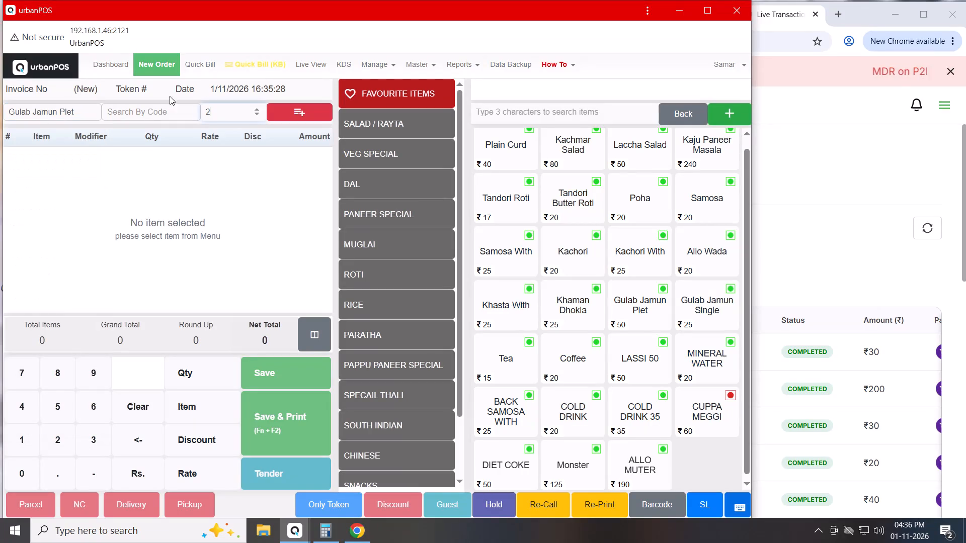
pyautogui.press('Return')
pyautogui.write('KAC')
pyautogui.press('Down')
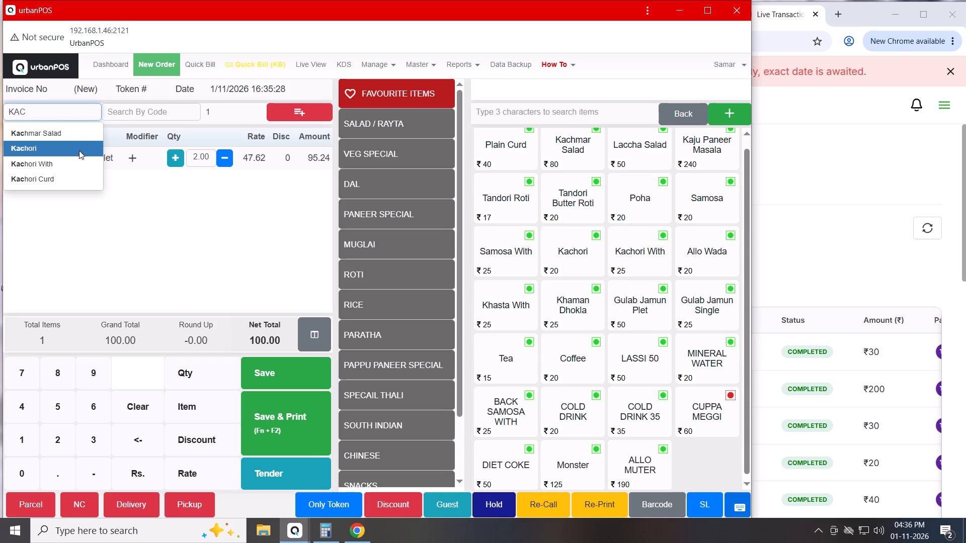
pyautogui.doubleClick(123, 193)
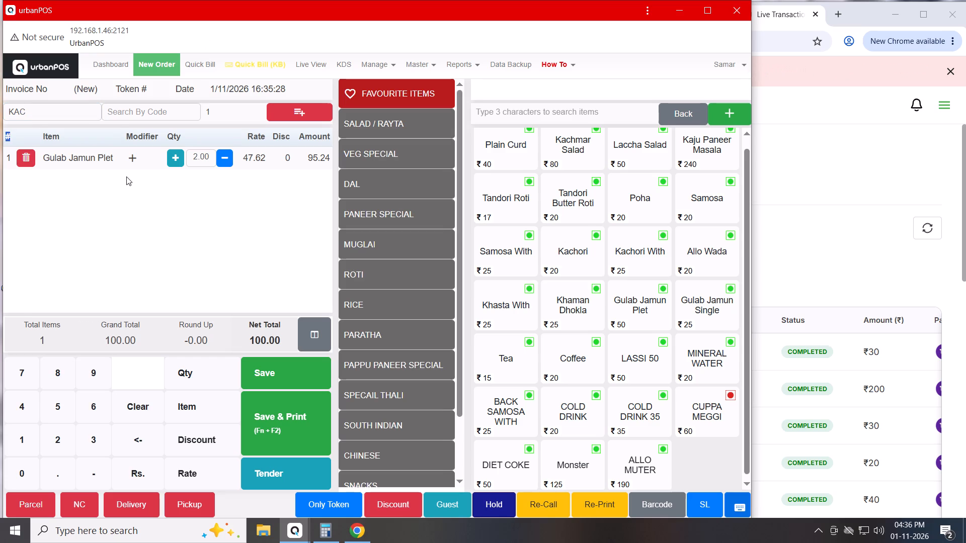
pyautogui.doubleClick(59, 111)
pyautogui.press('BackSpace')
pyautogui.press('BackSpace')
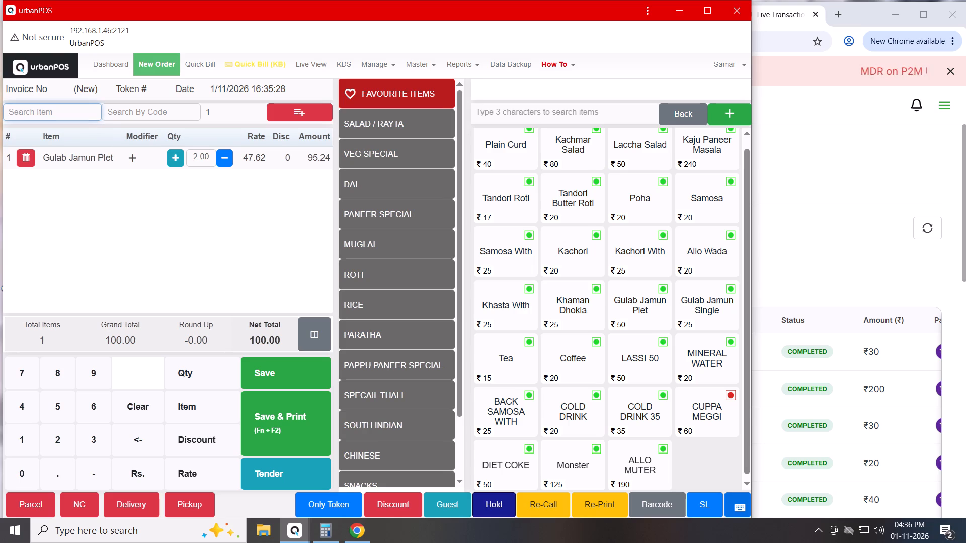
# Add one Kachori to the order containing the Gulab Jamun Plet.
pyautogui.write('KAC')
pyautogui.press('Down')
pyautogui.press('Return')
pyautogui.press('Return')
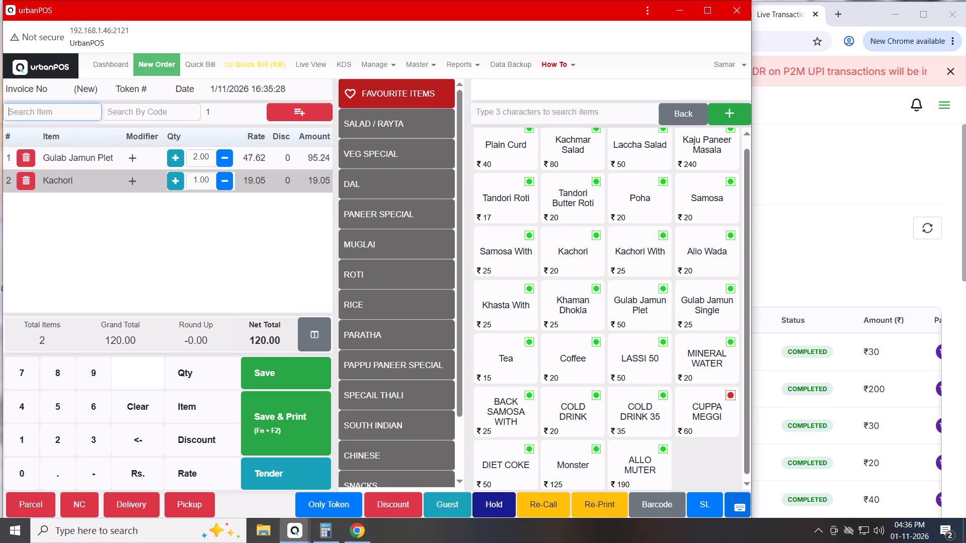
# Add one Kachori With to the same order, and save and print it.
pyautogui.write('KAC')
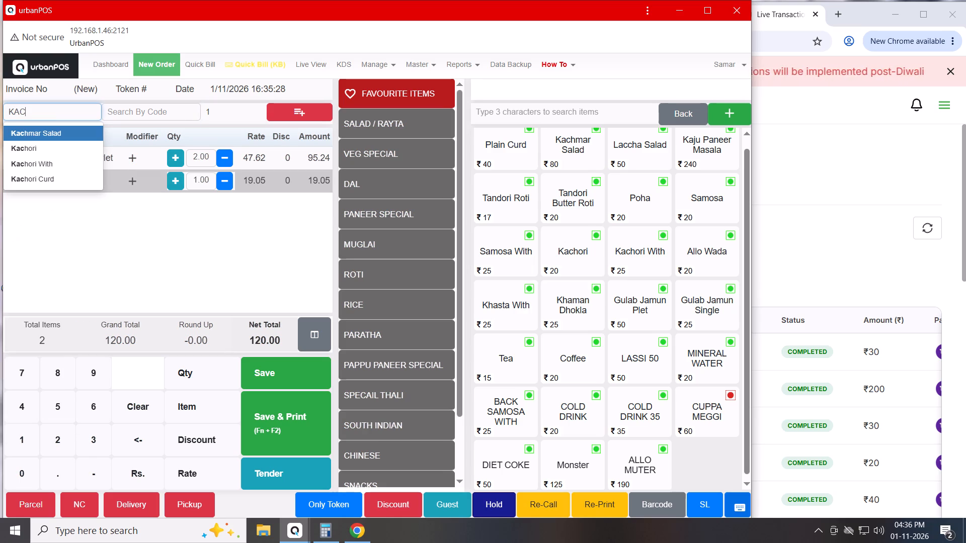
pyautogui.press('Down')
pyautogui.press('Down')
pyautogui.press('Down')
pyautogui.press('Up')
pyautogui.press('Return')
pyautogui.press('Return')
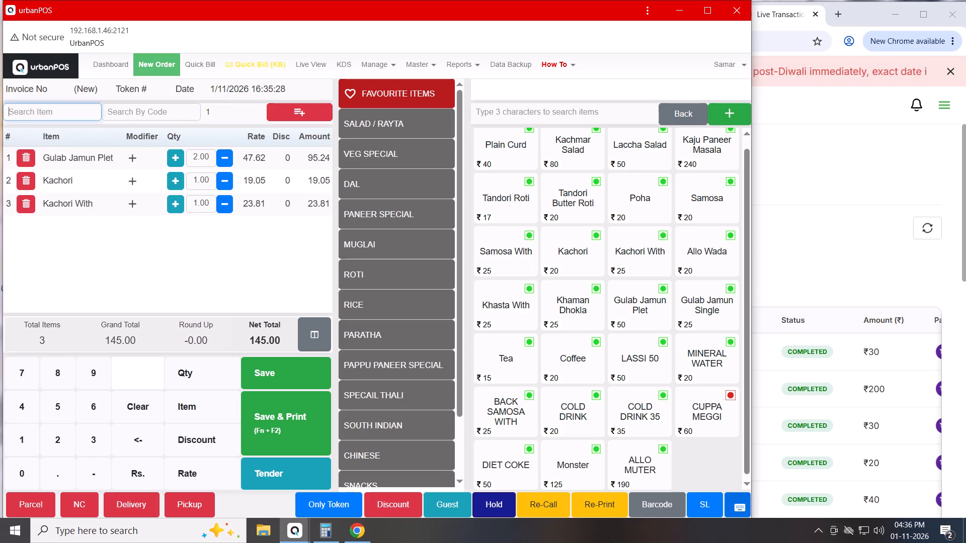
pyautogui.press('F2')
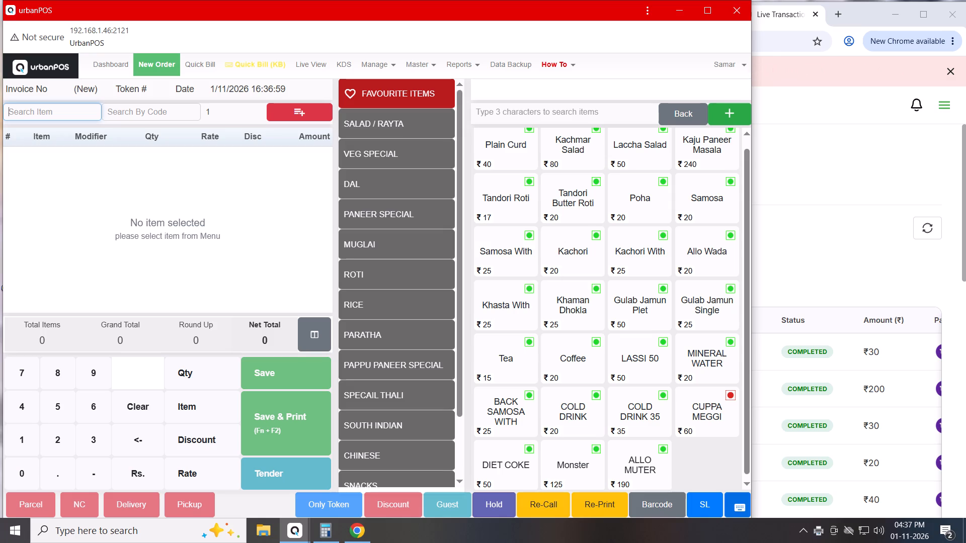
# Add one Poha to the next new order.
pyautogui.write('POH')
pyautogui.press('Down')
pyautogui.press('Return')
pyautogui.press('Return')
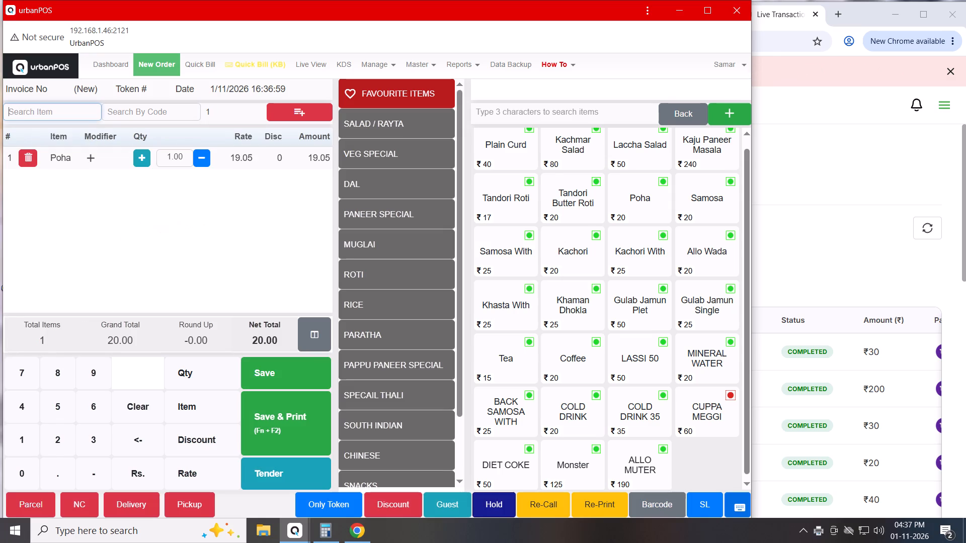
# Find the samosa items by name and add one Samosa With to the Poha order.
pyautogui.write('SO')
pyautogui.press('BackSpace')
pyautogui.write('AO')
pyautogui.press('BackSpace')
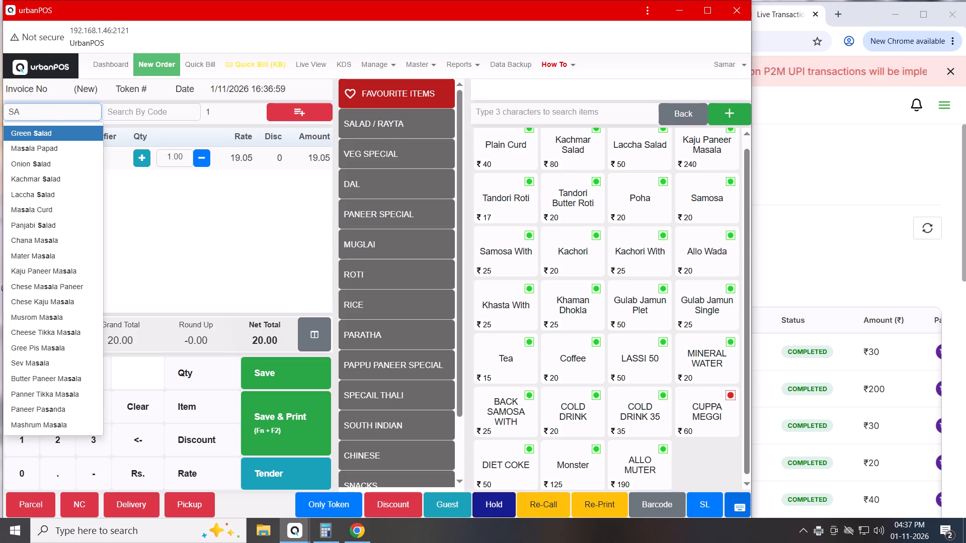
pyautogui.write('MO')
pyautogui.press('Down')
pyautogui.press('Down')
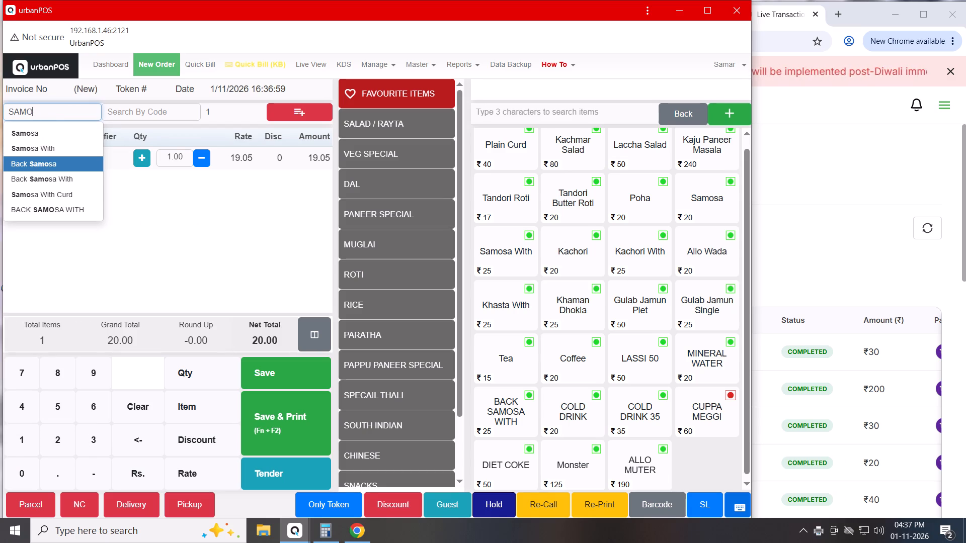
pyautogui.press('Up')
pyautogui.press('Up')
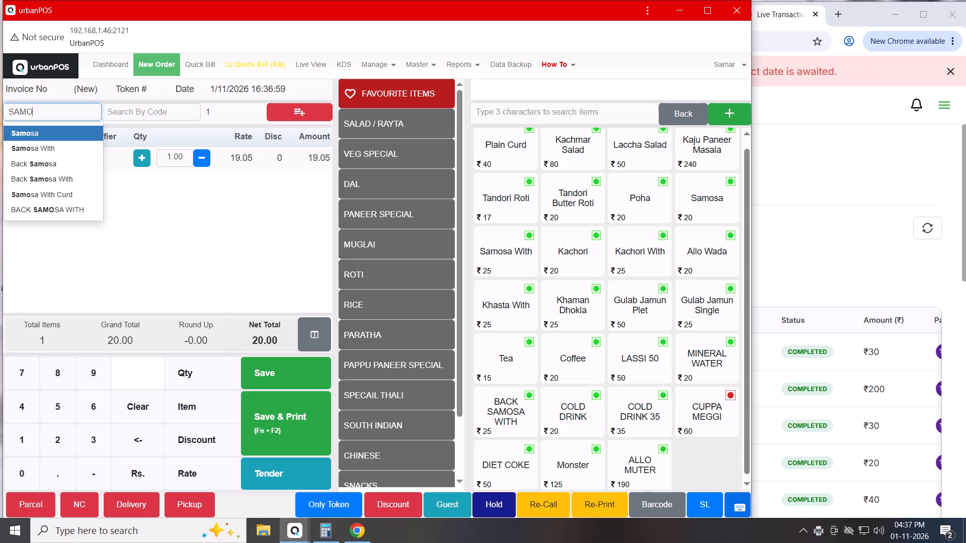
pyautogui.press('Down')
pyautogui.press('Return')
pyautogui.press('Return')
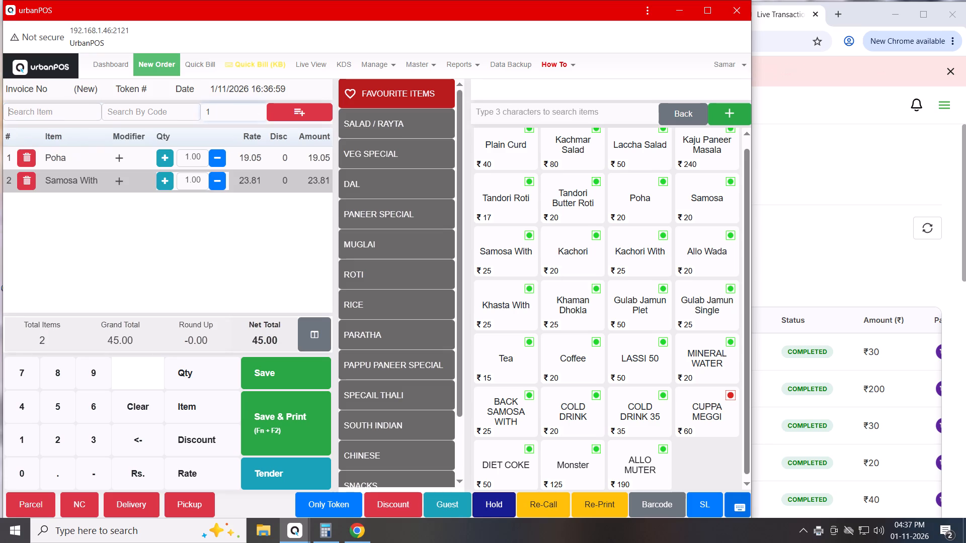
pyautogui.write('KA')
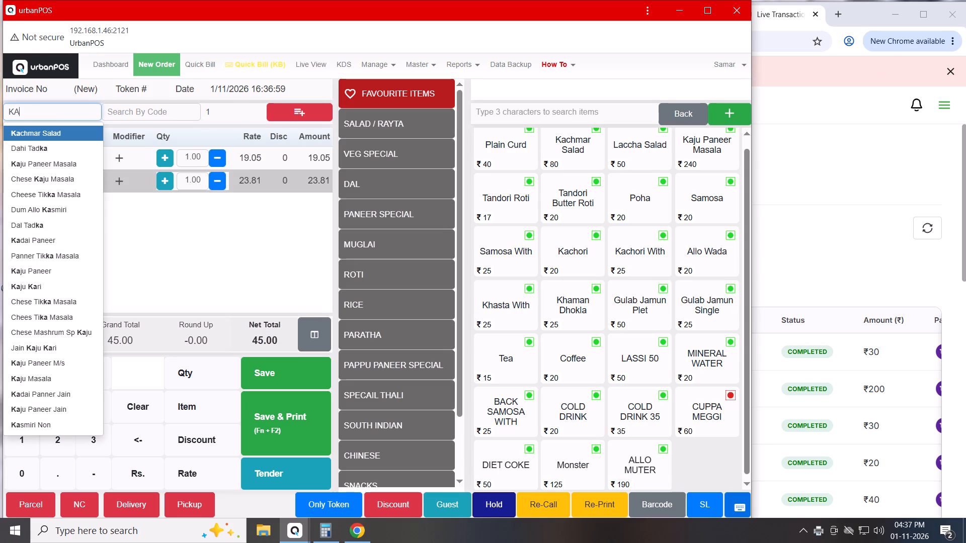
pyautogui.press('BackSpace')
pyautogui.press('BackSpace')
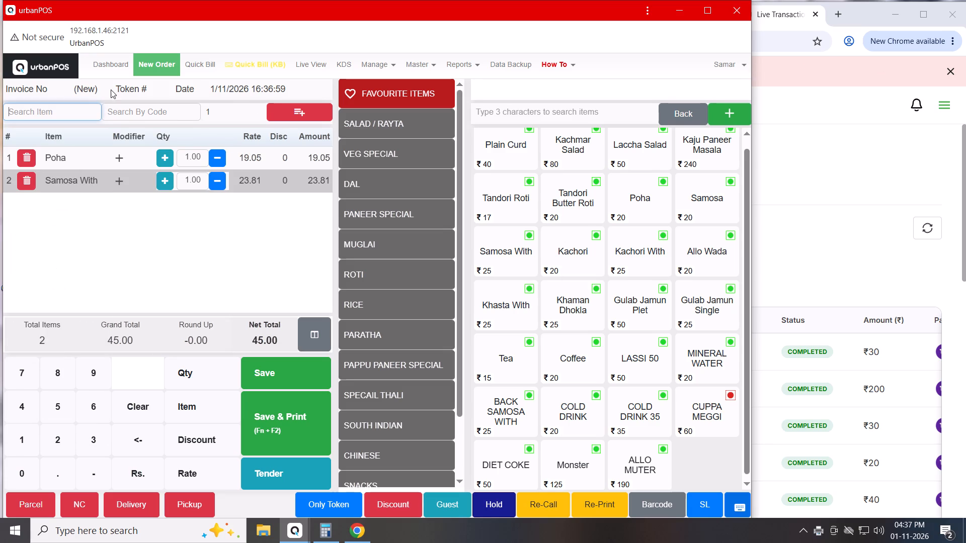
# Increase the Samosa With quantity in the order to 2.
pyautogui.click(167, 177)
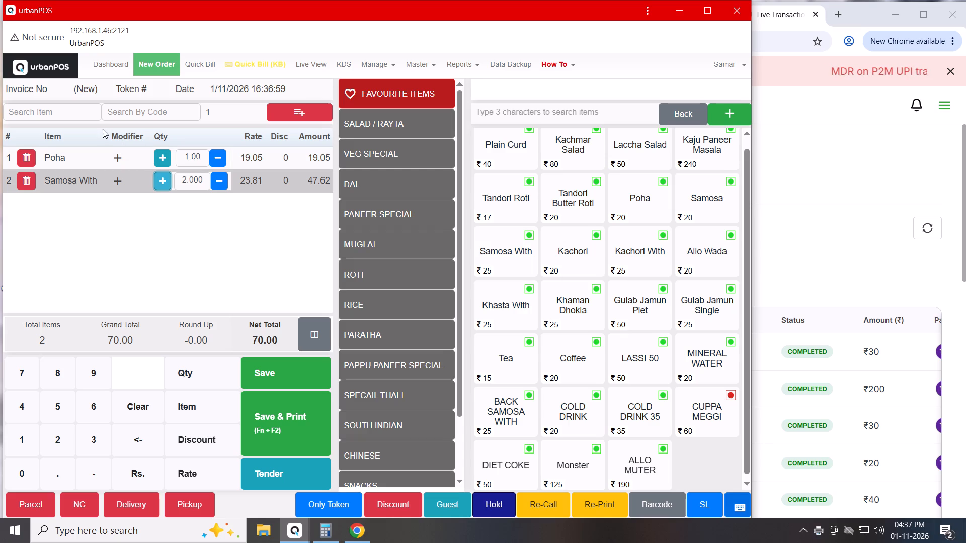
# Add one Khaman Dhokla to the order with the Poha and Samosa With.
pyautogui.click(79, 114)
pyautogui.write('KHAM')
pyautogui.press('Down')
pyautogui.press('Return')
pyautogui.press('Return')
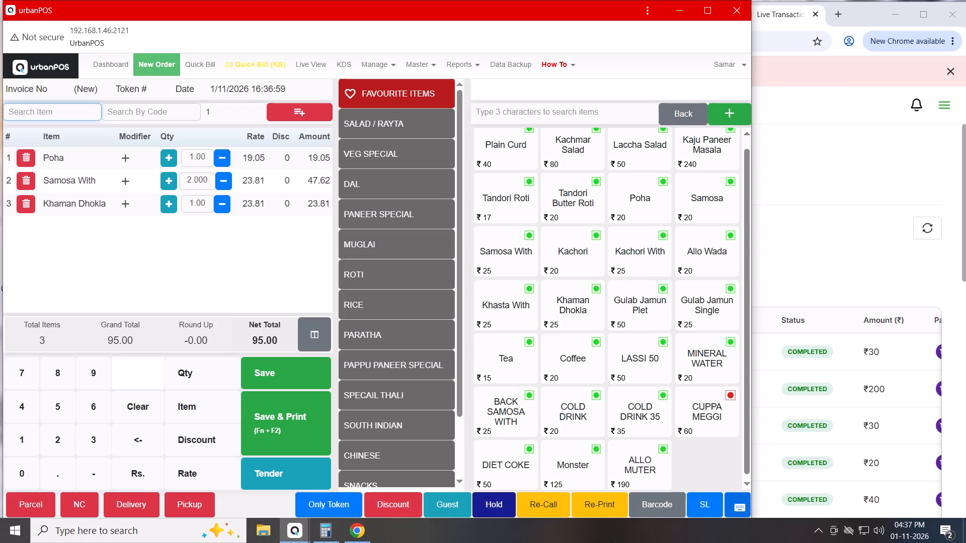
# Add Tea with a quantity of 5 to the same order, and save and print it.
pyautogui.write('TEA')
pyautogui.press('Return')
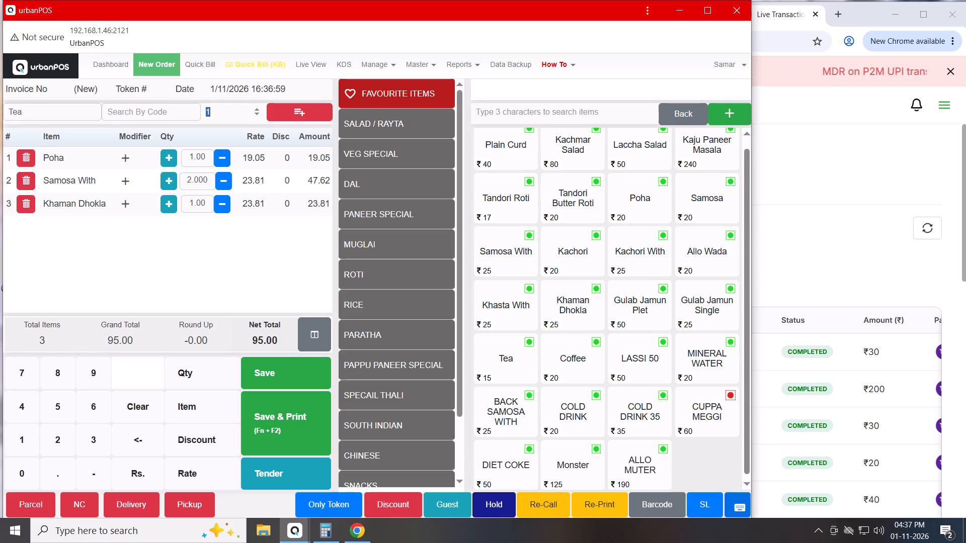
pyautogui.press('5')
pyautogui.press('Return')
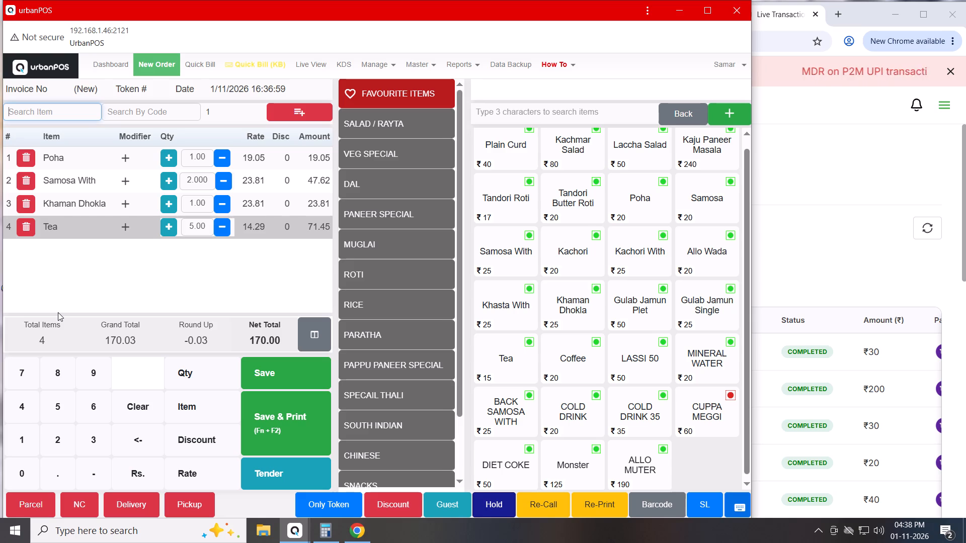
pyautogui.press('F2')
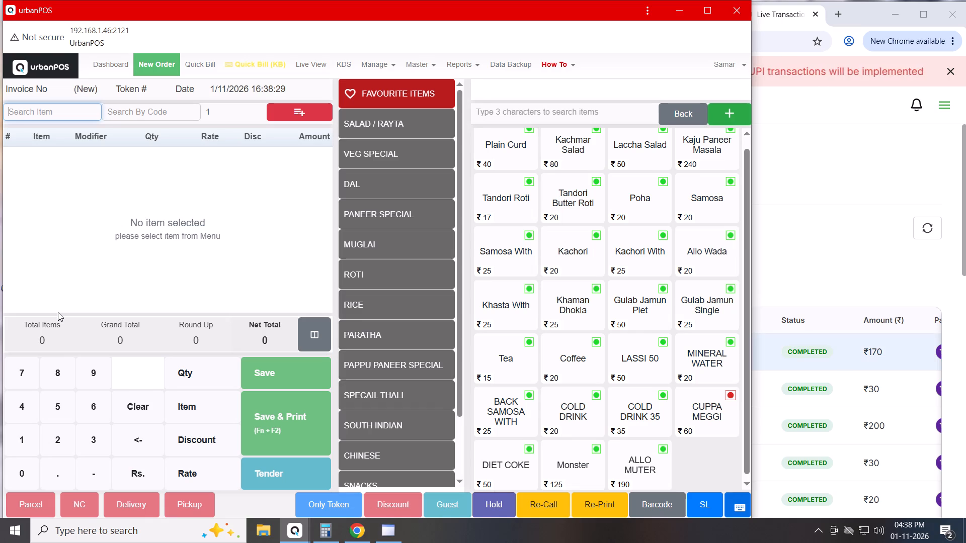
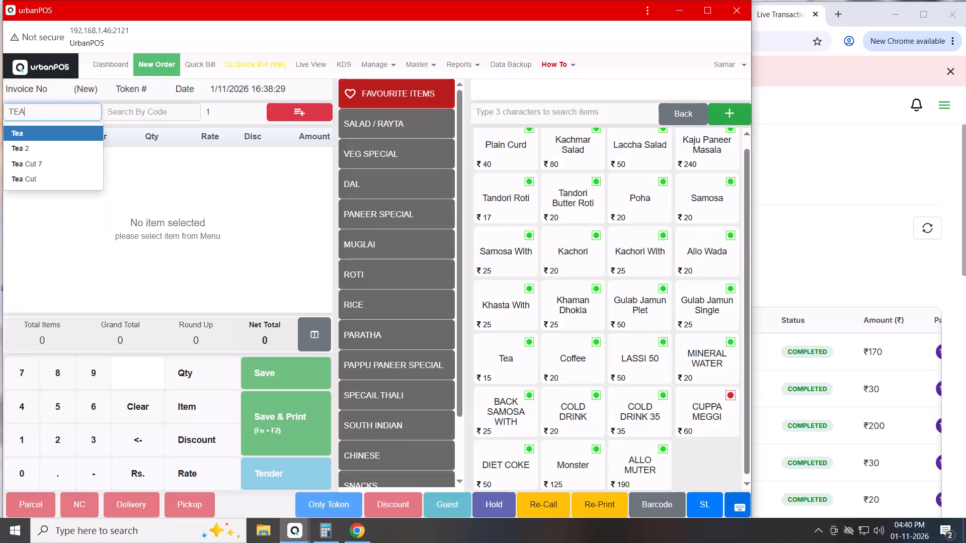
# Add Tea with a quantity of 3 to the new order, and save and print it.
pyautogui.press('Return')
pyautogui.press('3')
pyautogui.press('Return')
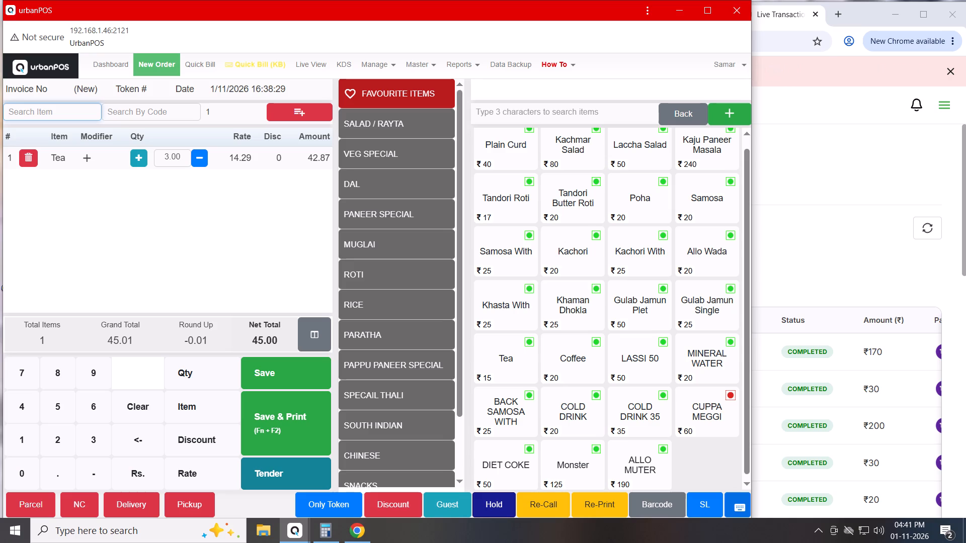
pyautogui.press('F2')
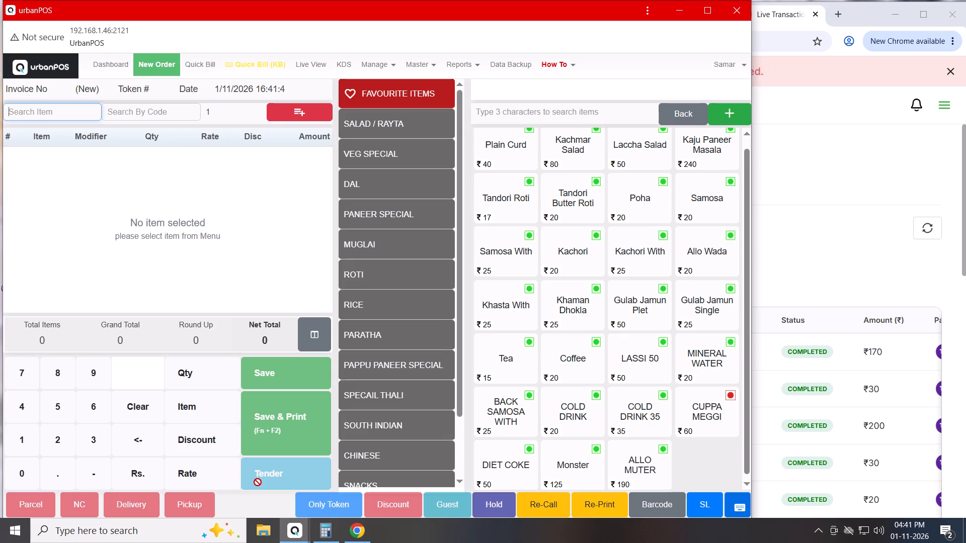
# Enter a new order for one plain Kachori, and save and print it.
pyautogui.write('KAC')
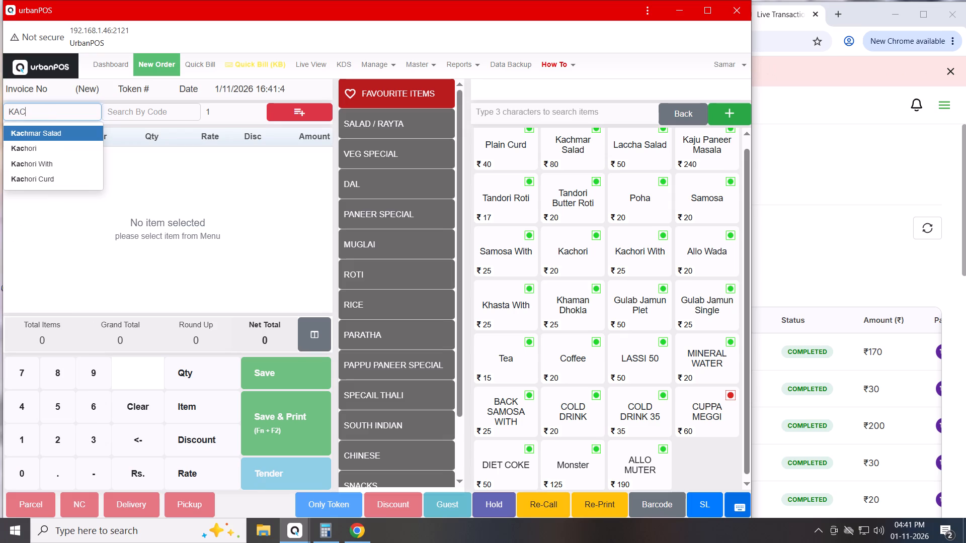
pyautogui.press('Down')
pyautogui.press('Return')
pyautogui.press('Return')
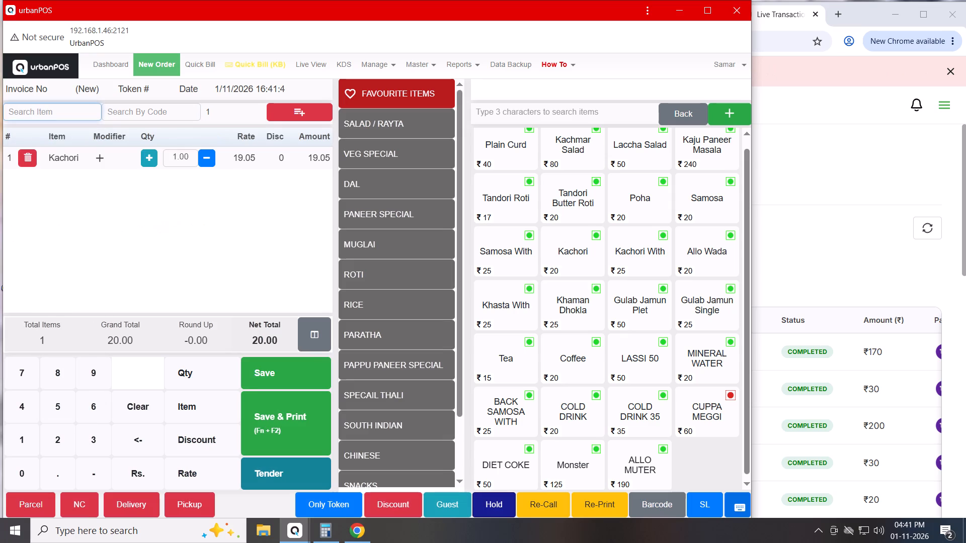
pyautogui.press('F2')
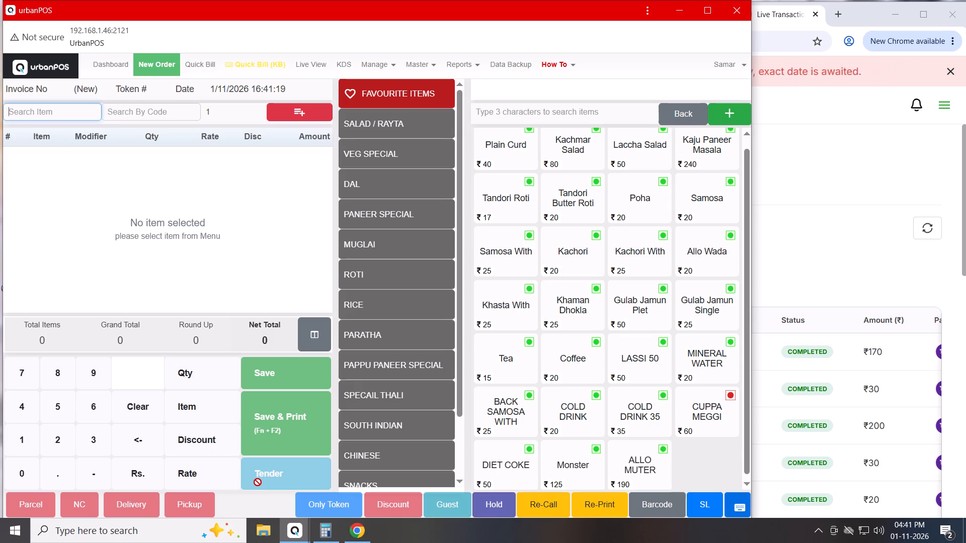
# Enter a new order for one 50;50 item, found by searching for 50, and save and print it.
pyautogui.write('50')
pyautogui.press('Down')
pyautogui.press('Down')
pyautogui.press('Down')
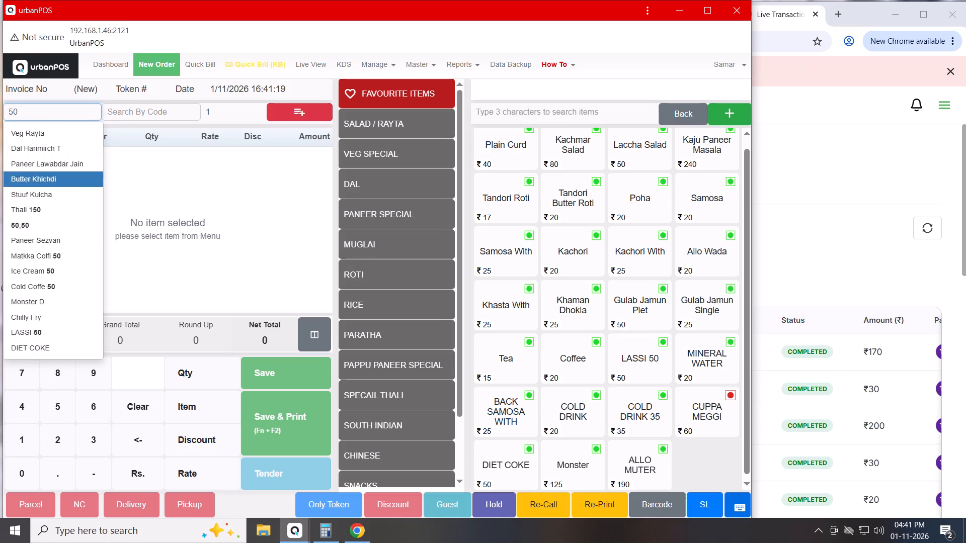
pyautogui.press('Down')
pyautogui.press('Down')
pyautogui.press('Down')
pyautogui.press('Return')
pyautogui.press('Return')
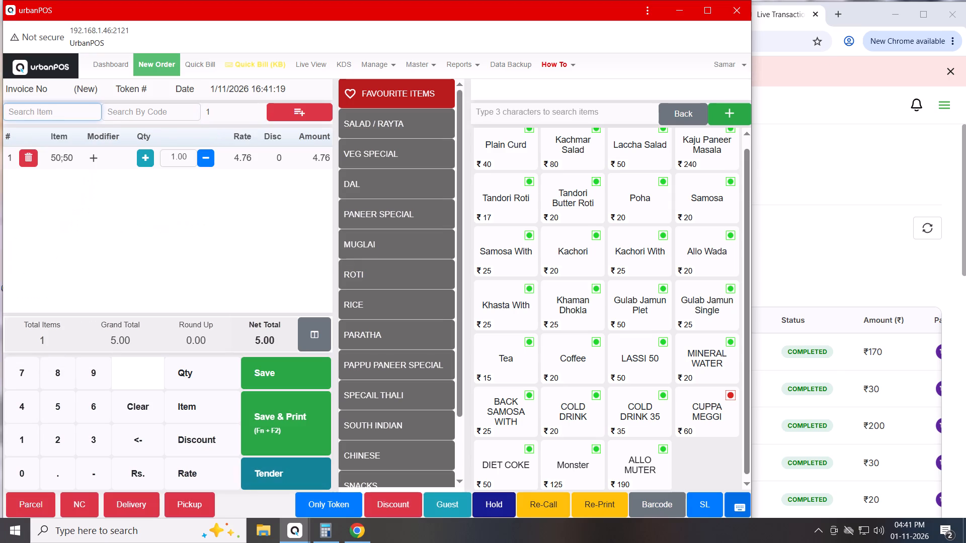
pyautogui.press('F2')
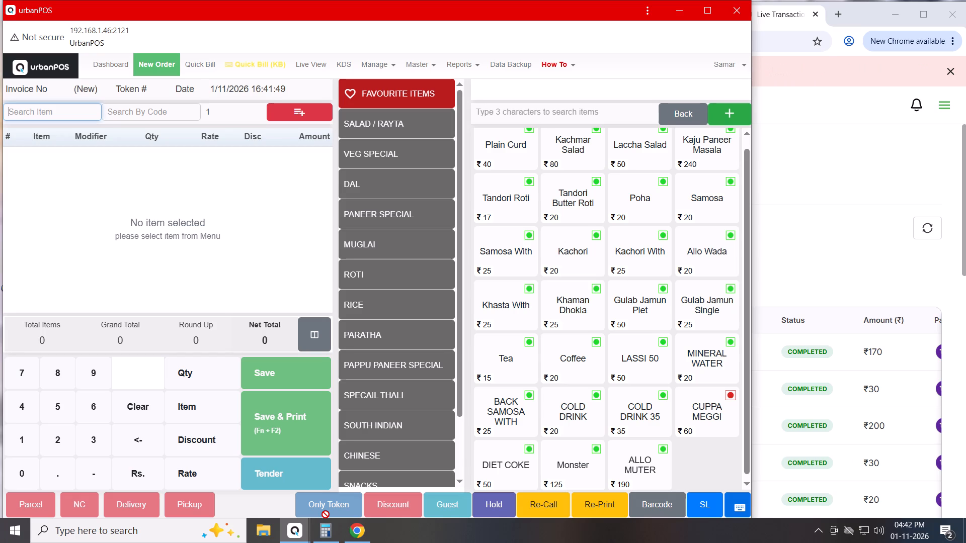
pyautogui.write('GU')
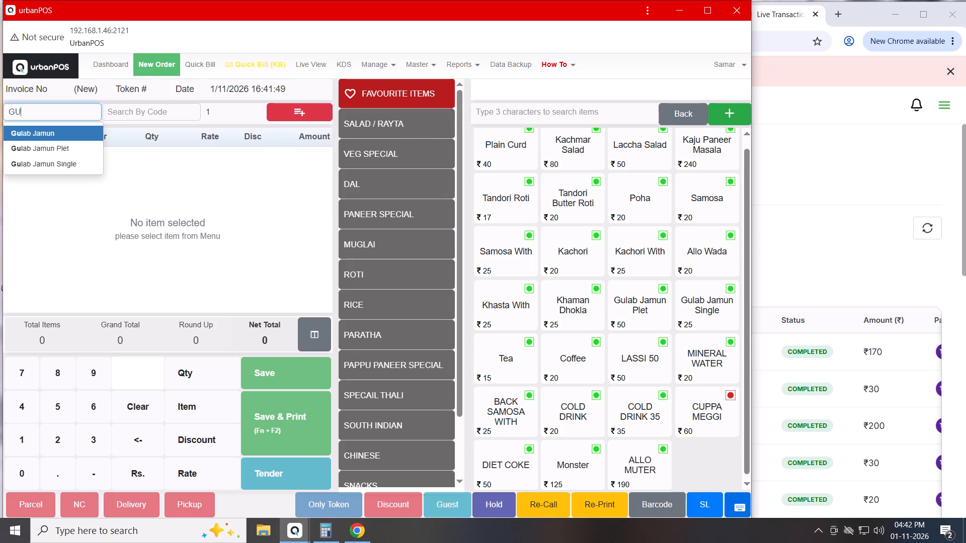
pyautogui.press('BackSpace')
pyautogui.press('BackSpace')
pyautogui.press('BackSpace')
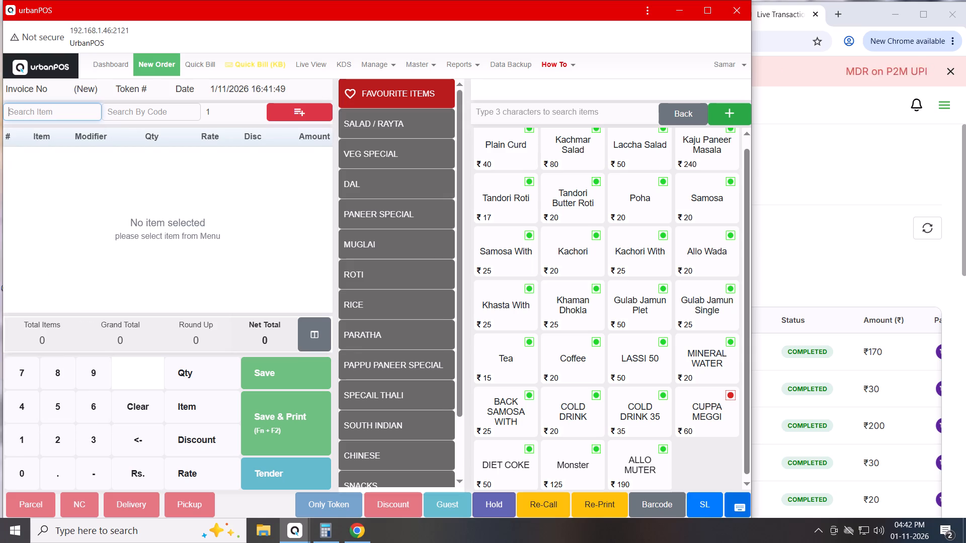
# Enter a new order for Samosa With at a quantity of 2, and save and print it.
pyautogui.write('SAMO')
pyautogui.press('Down')
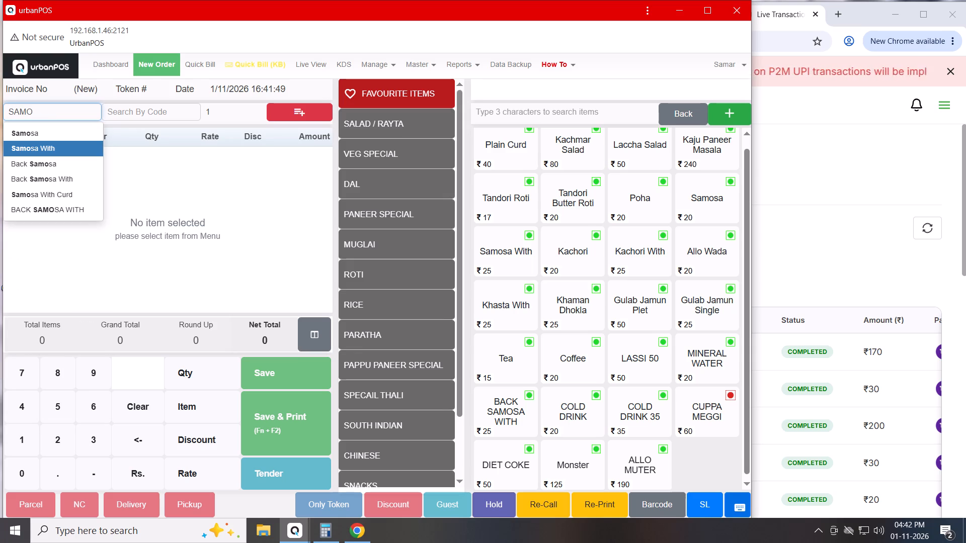
pyautogui.press('Return')
pyautogui.press('2')
pyautogui.press('Return')
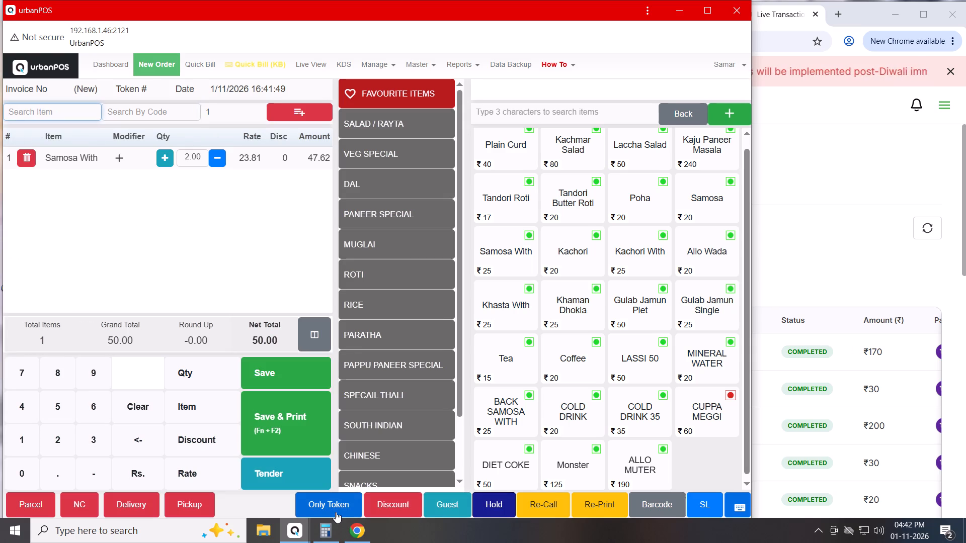
pyautogui.scroll(-1, 336, 512)
pyautogui.press('F2')
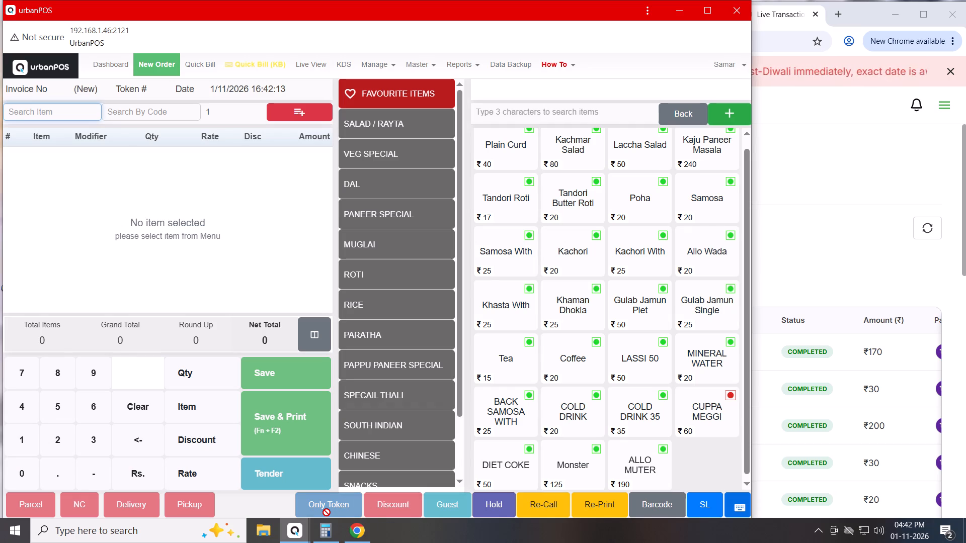
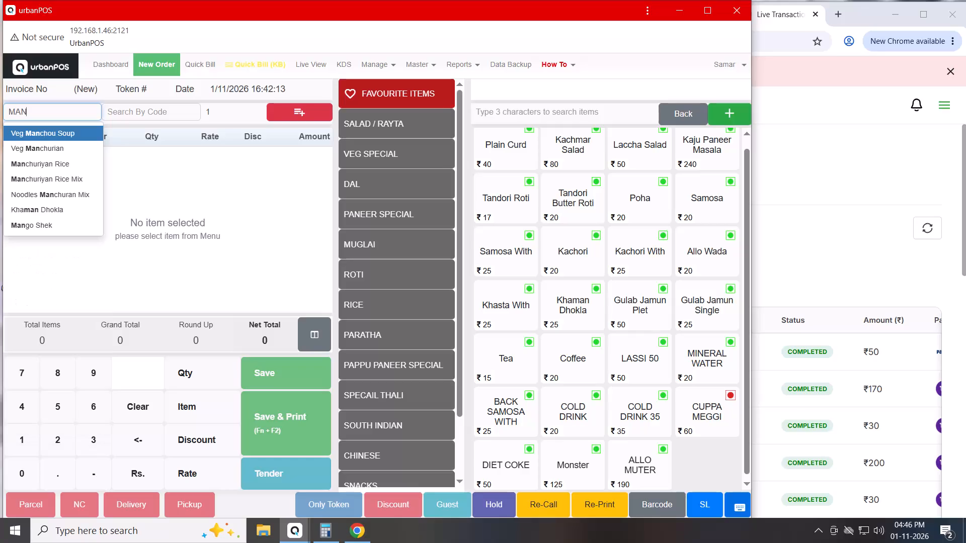
# Add one Veg Manchurian from the item search suggestions to the new order, and save and print it.
pyautogui.press('Down')
pyautogui.press('Down')
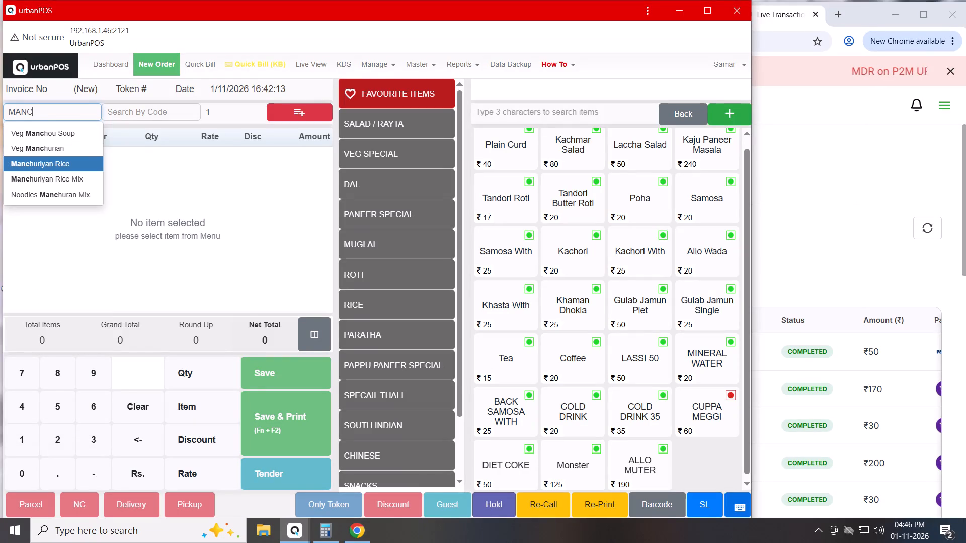
pyautogui.press('Up')
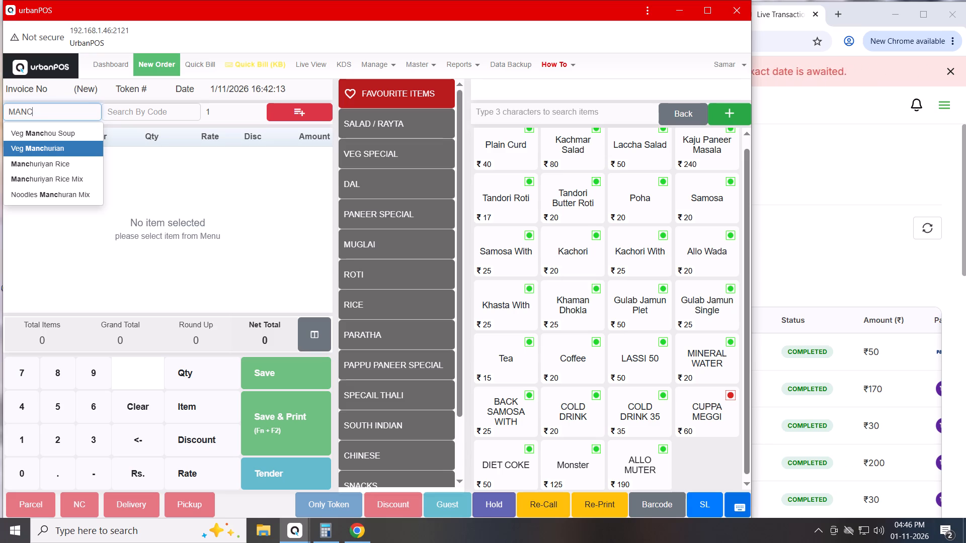
pyautogui.press('Return')
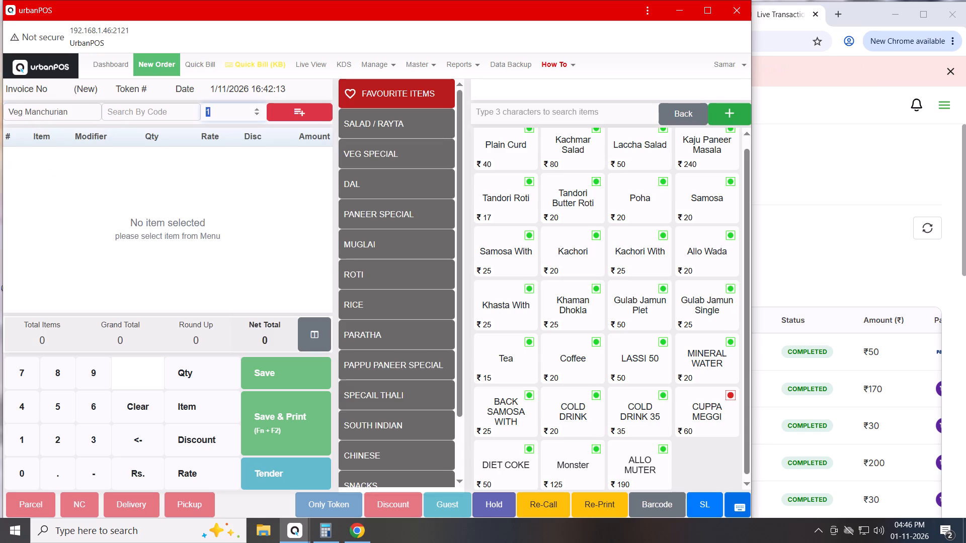
pyautogui.press('Return')
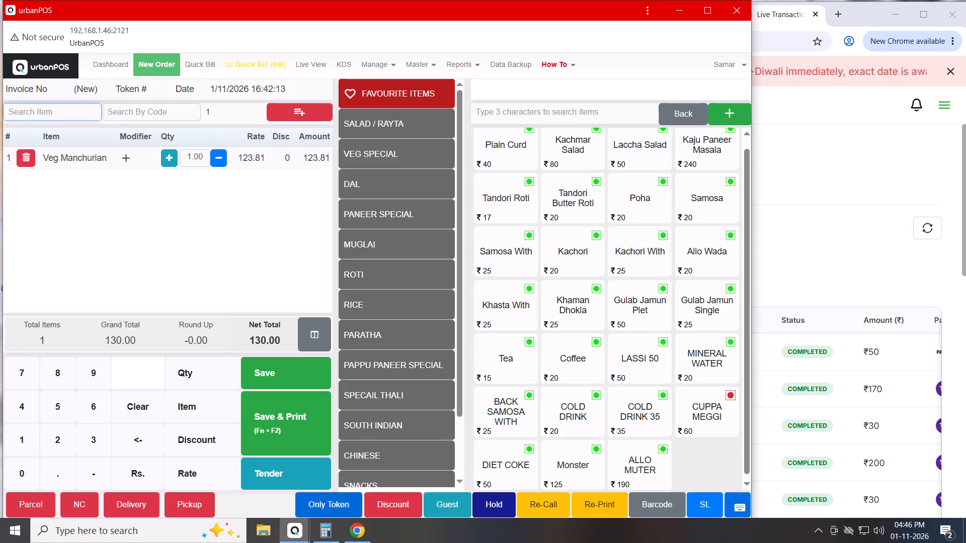
pyautogui.press('F2')
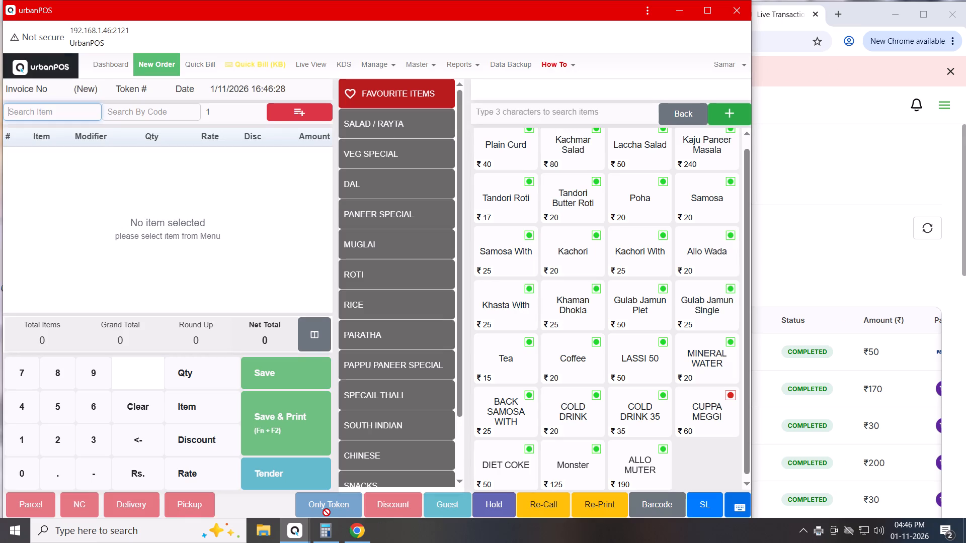
# Enter a new order for one plain Kachori, found by searching for KAC, and save and print it.
pyautogui.write('KAC')
pyautogui.press('Down')
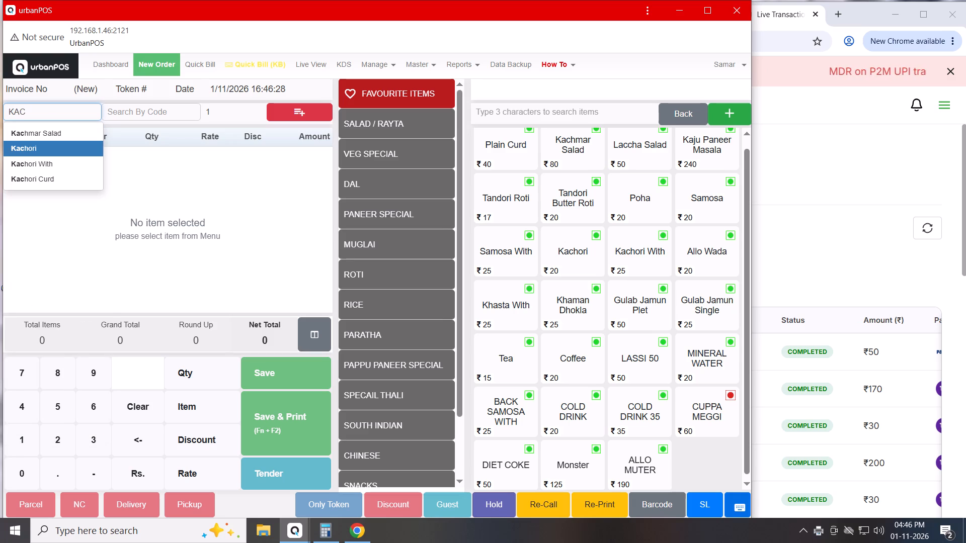
pyautogui.press('Return')
pyautogui.press('Return')
pyautogui.press('F2')
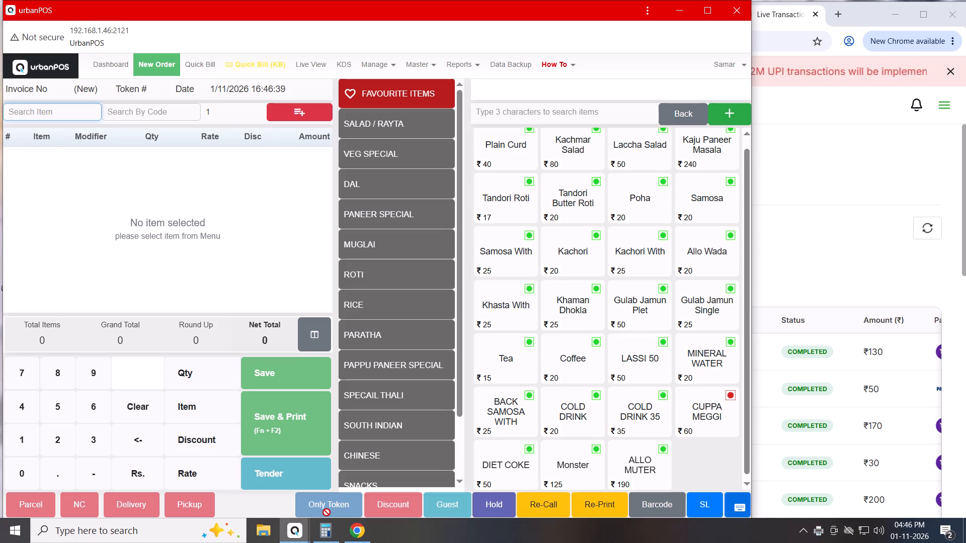
# Enter a new order for one MINERAL WATER, found by searching for MIN, and save and print it.
pyautogui.write('MION')
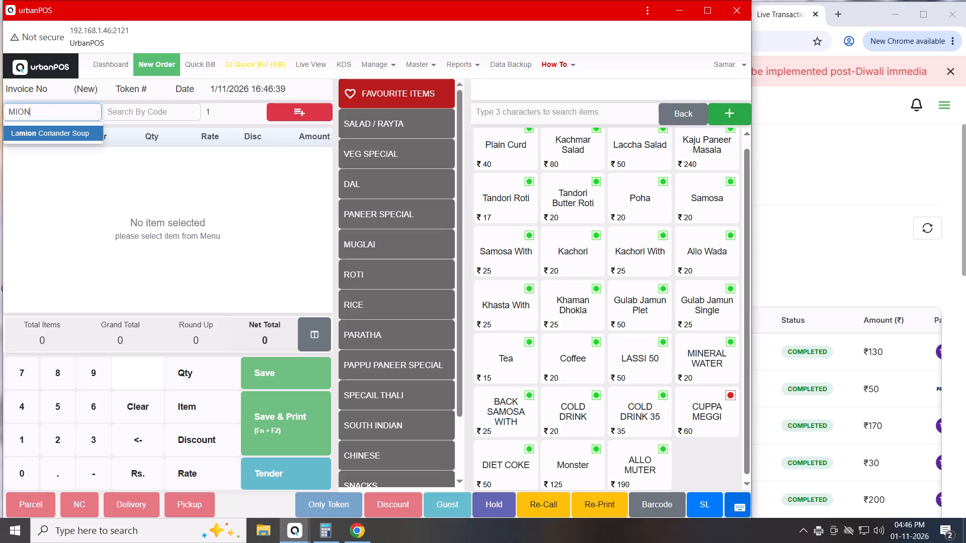
pyautogui.press('BackSpace')
pyautogui.press('BackSpace')
pyautogui.press('BackSpace')
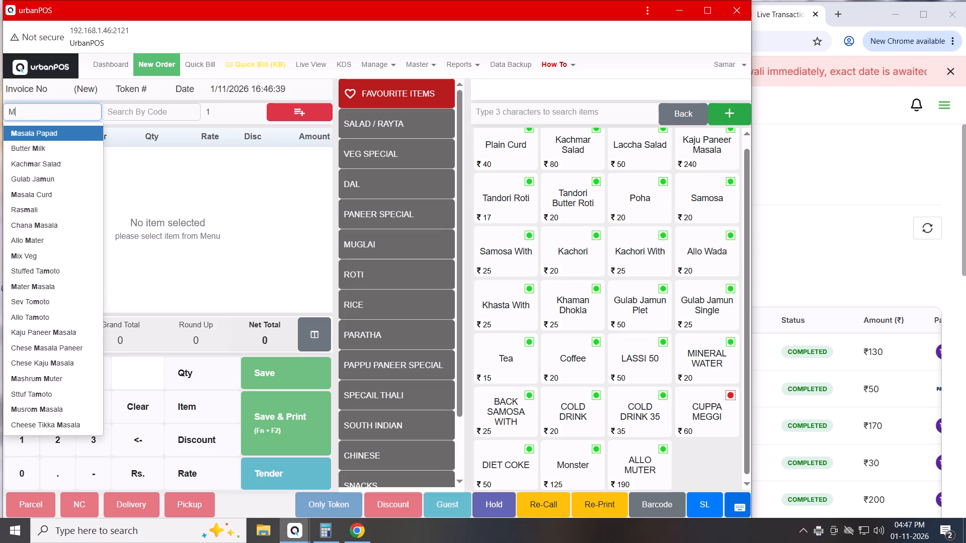
pyautogui.write('IN')
pyautogui.press('Up')
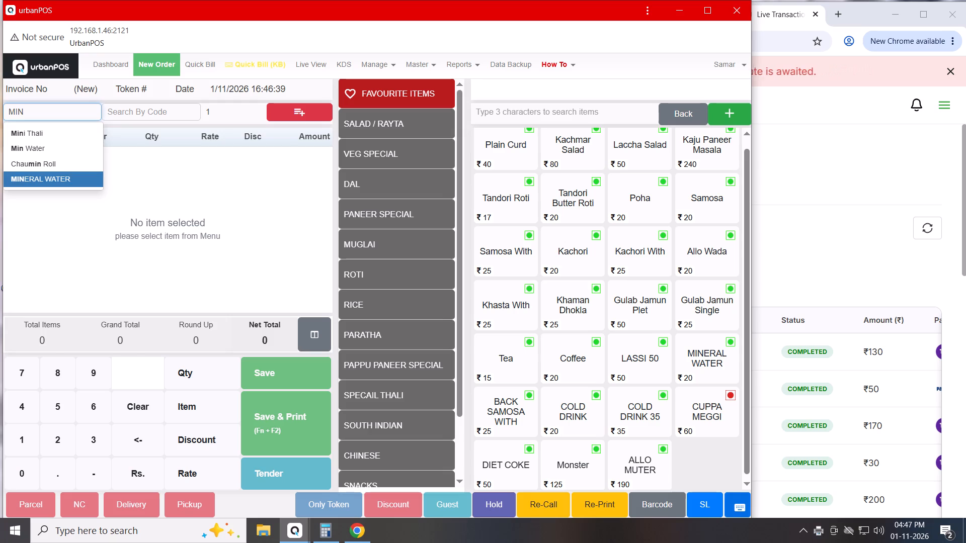
pyautogui.press('Return')
pyautogui.press('Return')
pyautogui.press('F2')
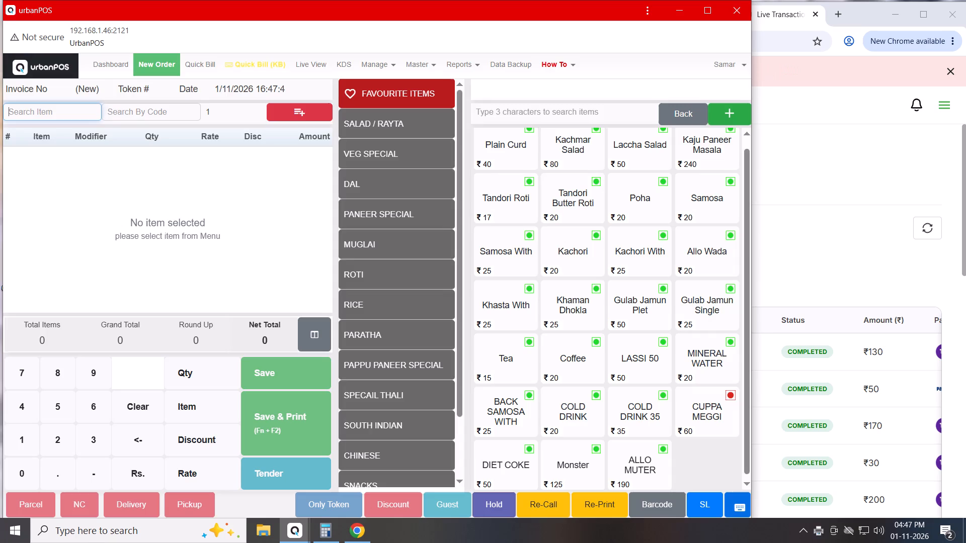
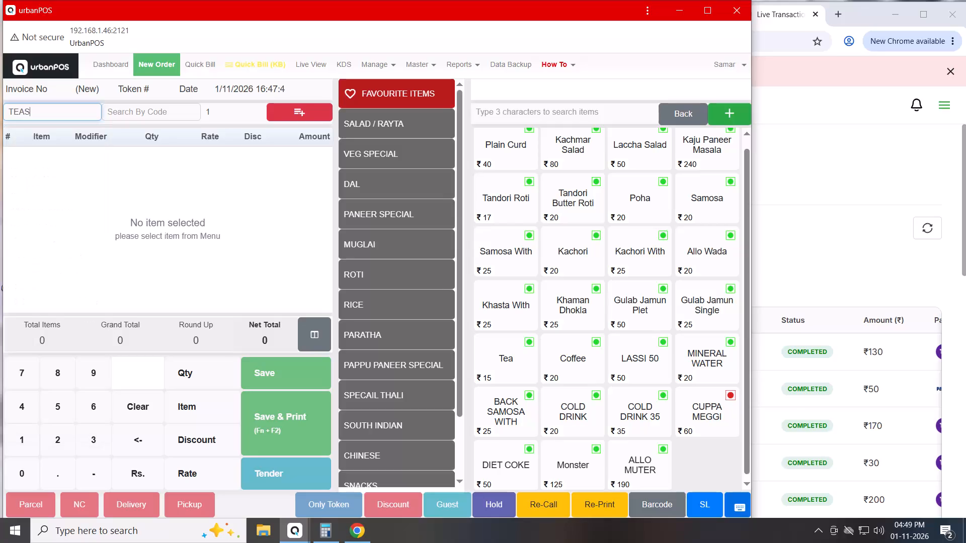
# Enter a new order for four plain Tea and one MINERAL WATER, found by searching for TEA and MIN, and save and print it.
pyautogui.press('BackSpace')
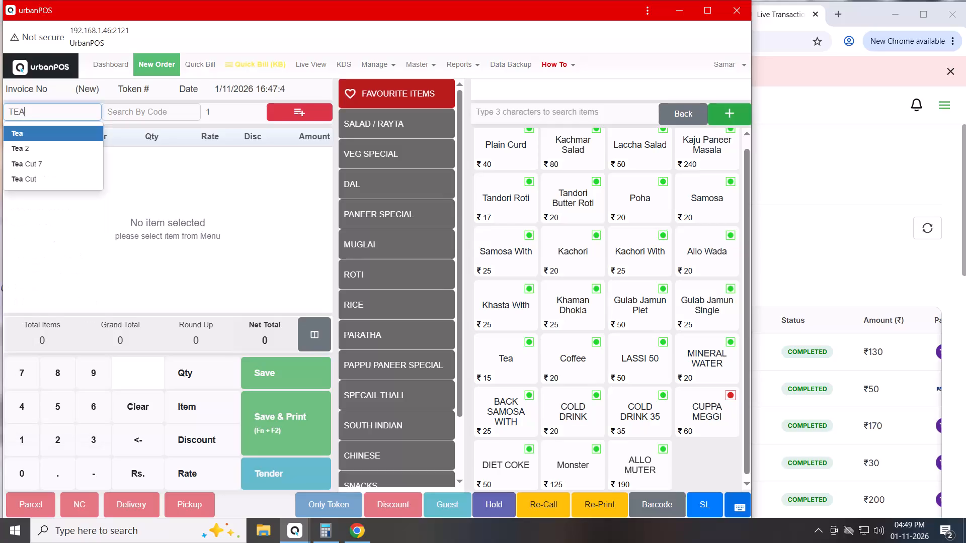
pyautogui.press('Return')
pyautogui.press('4')
pyautogui.press('Return')
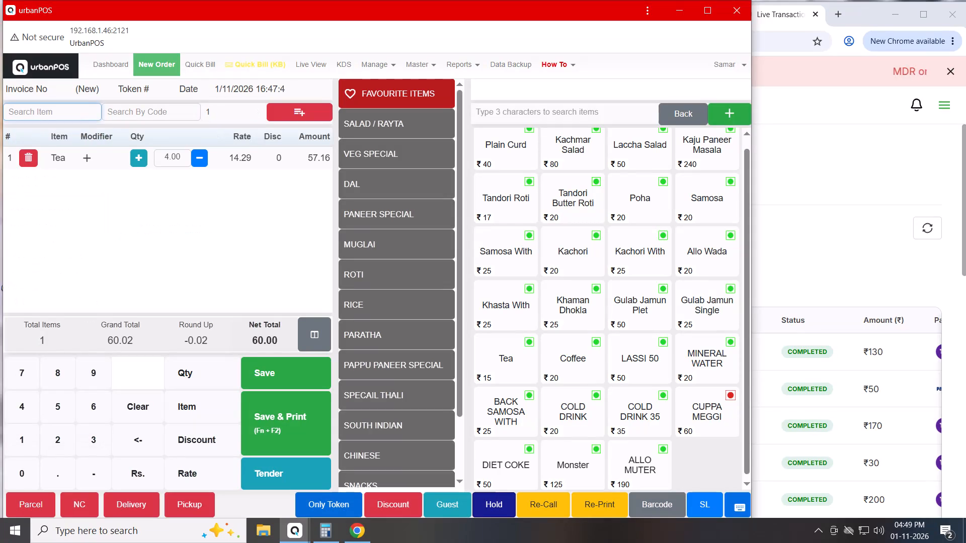
pyautogui.write('MIN')
pyautogui.press('space')
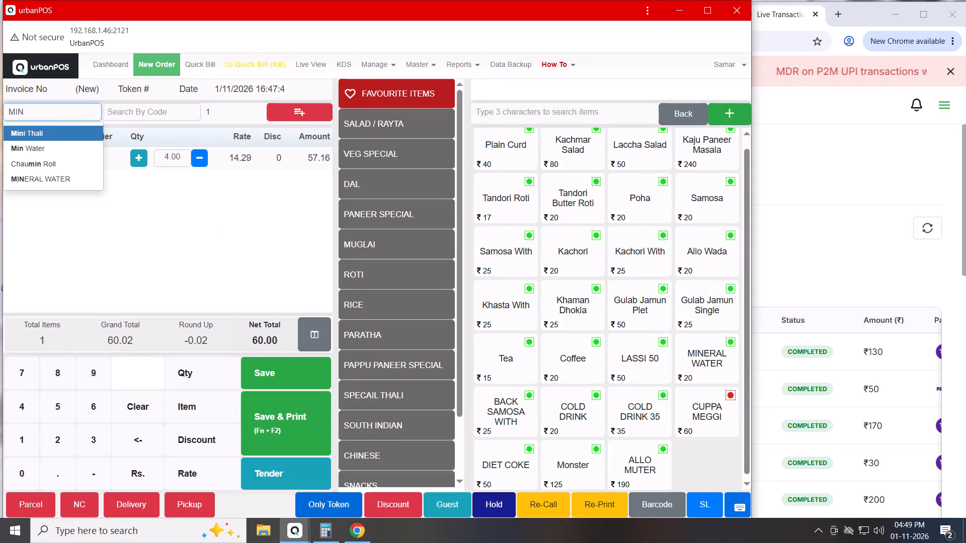
pyautogui.press('Up')
pyautogui.press('Return')
pyautogui.press('Return')
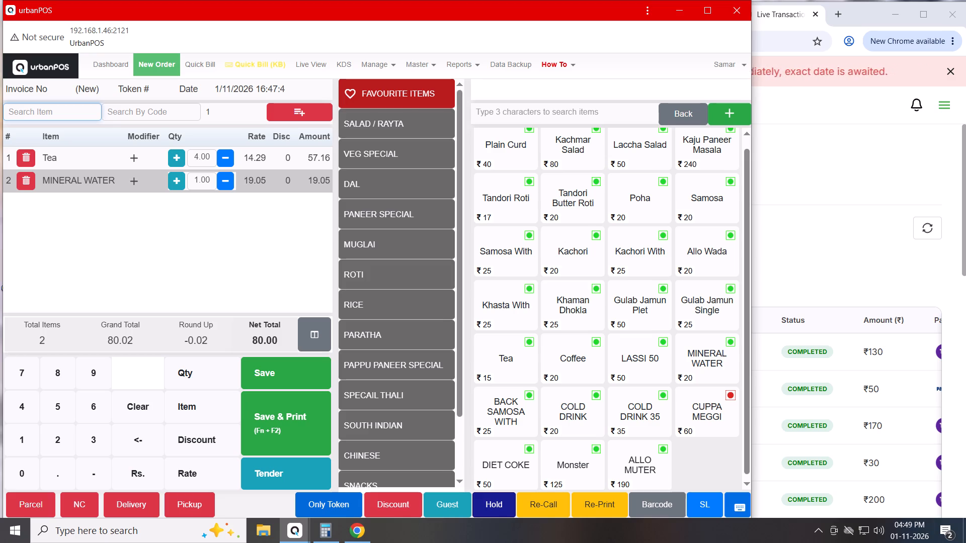
pyautogui.press('F2')
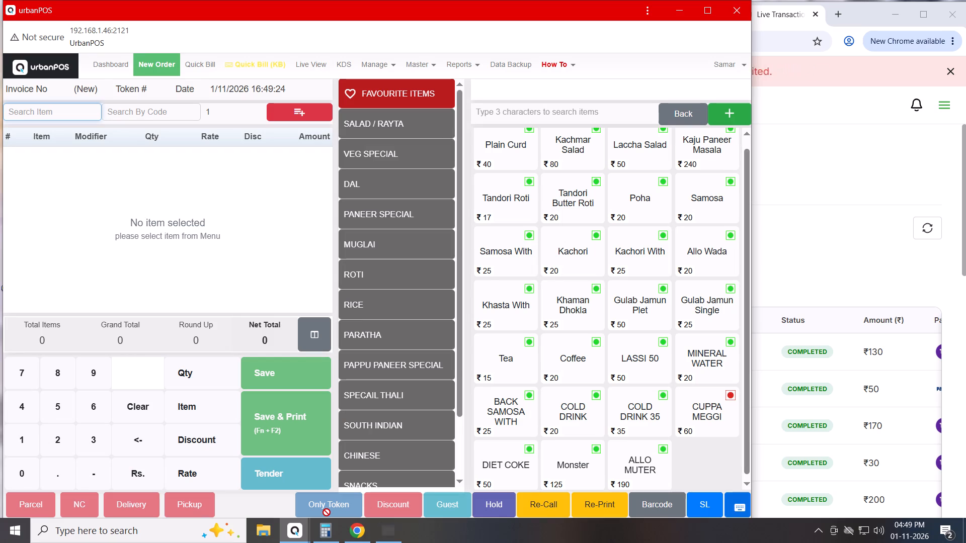
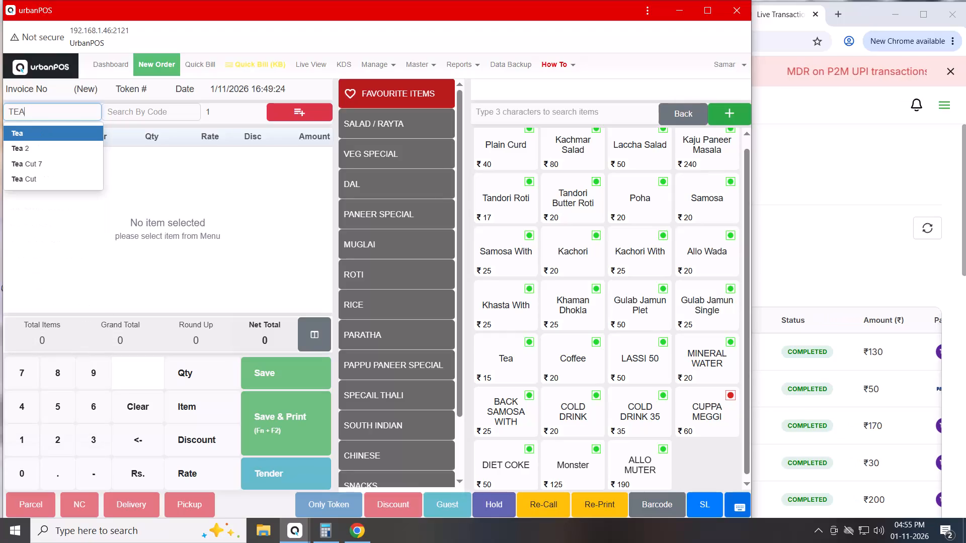
# Complete a new order with two plain Tea and one Poha, found by searching for PO, and save and print it.
pyautogui.press('Return')
pyautogui.press('2')
pyautogui.press('Return')
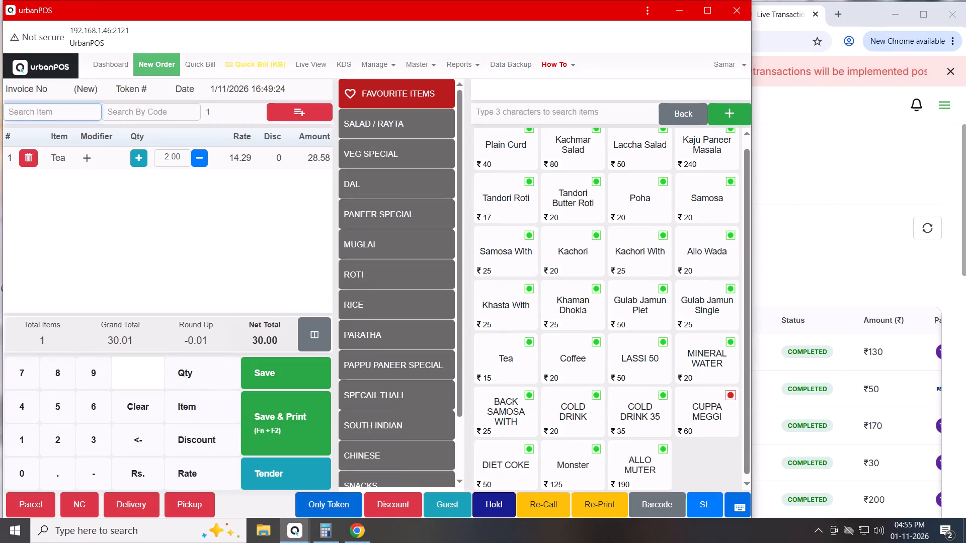
pyautogui.write('PO')
pyautogui.press('Return')
pyautogui.press('Return')
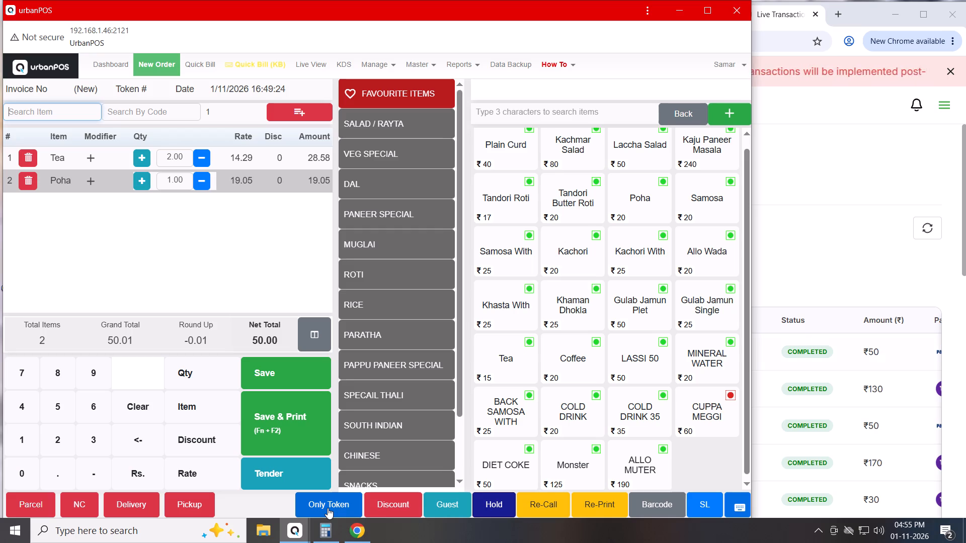
pyautogui.press('F2')
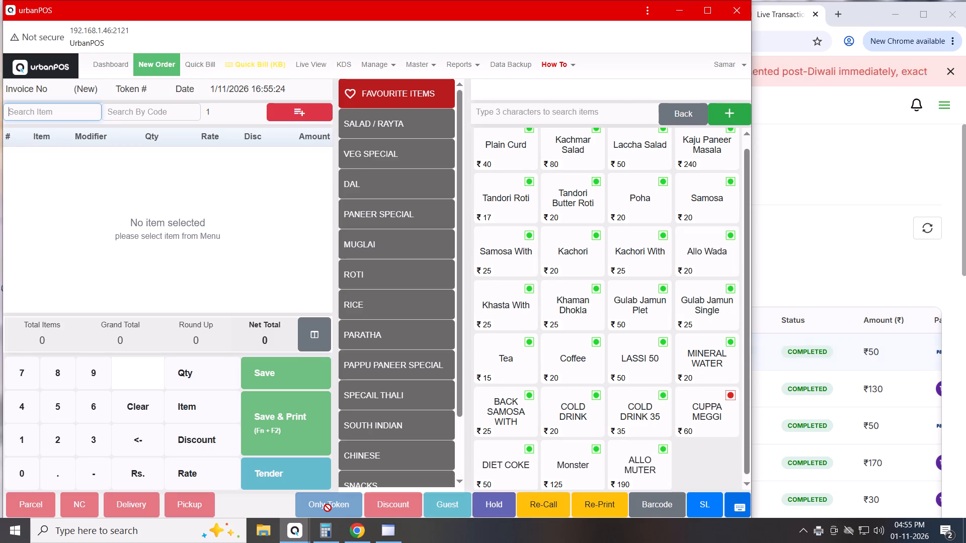
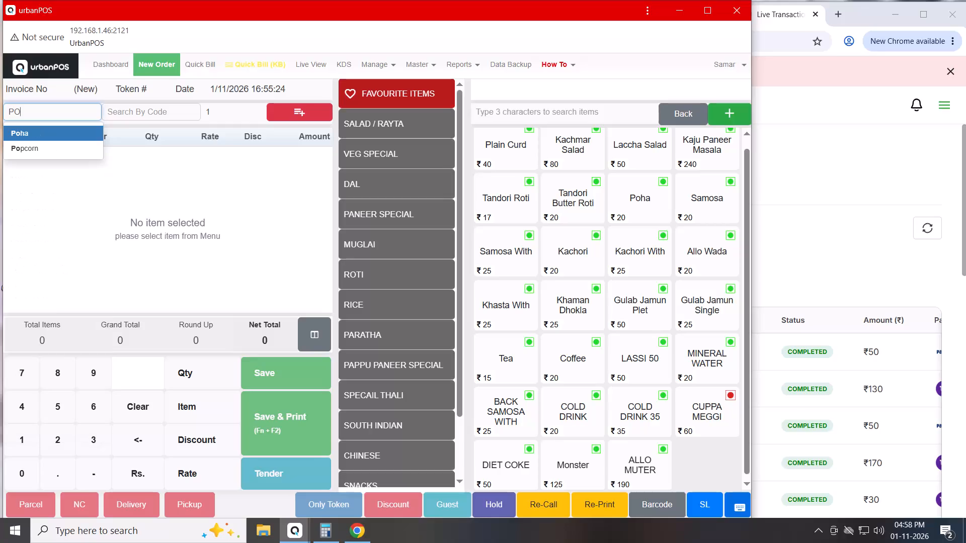
# Add five Poha to the new order from the matching search results, and save and print it.
pyautogui.press('Return')
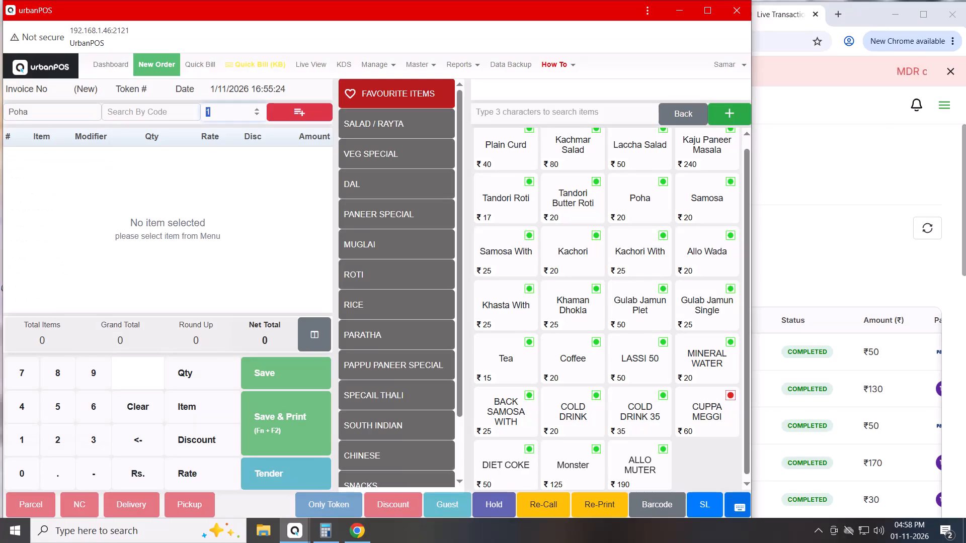
pyautogui.press('5')
pyautogui.press('Return')
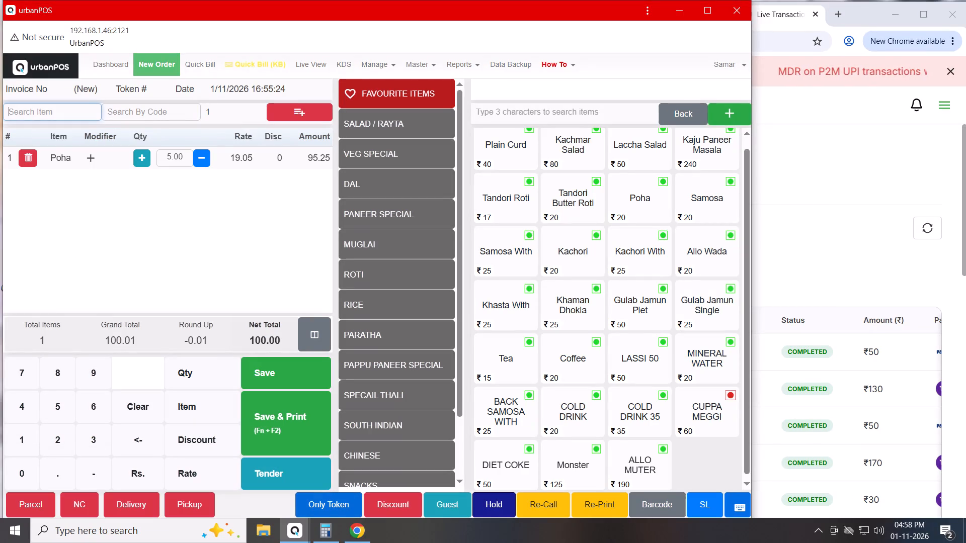
pyautogui.press('F2')
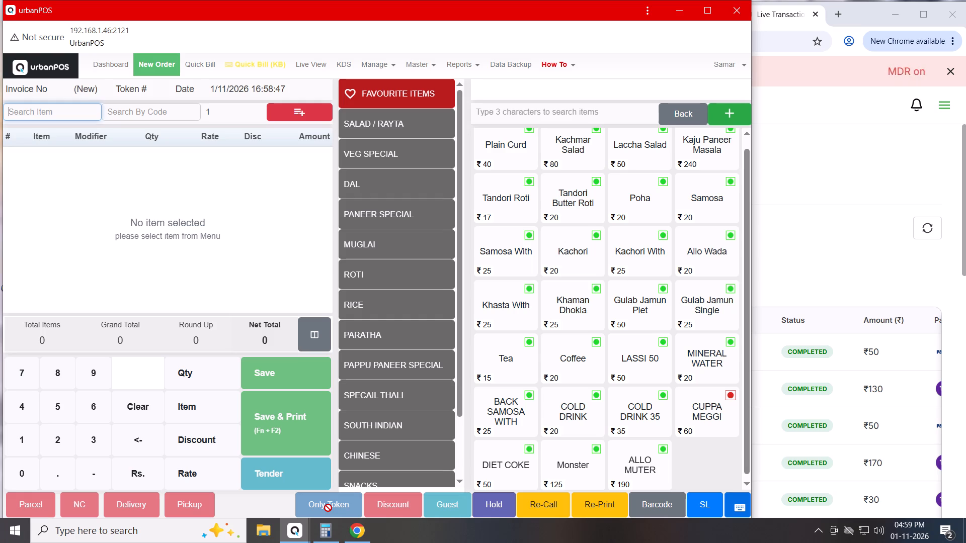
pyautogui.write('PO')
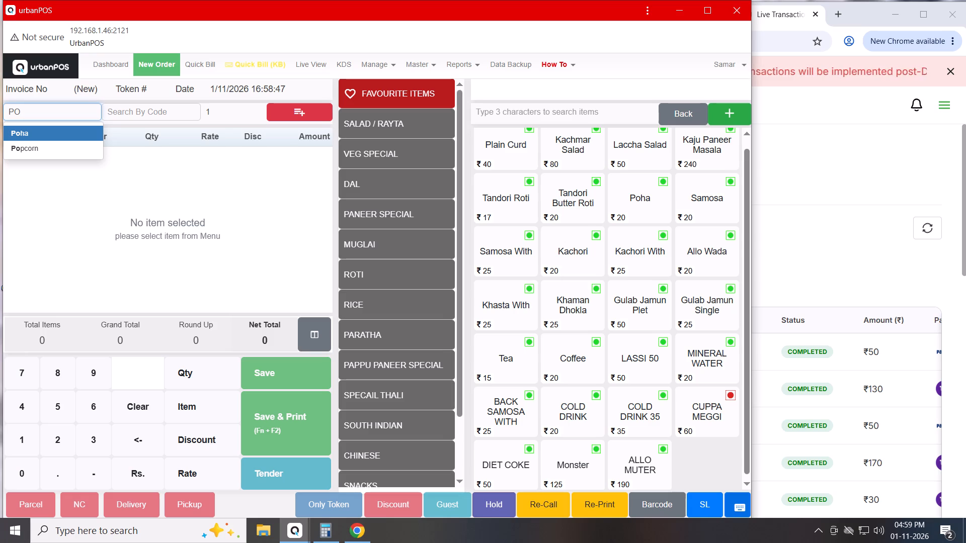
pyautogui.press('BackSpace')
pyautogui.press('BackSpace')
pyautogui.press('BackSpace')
# Enter a new order with one plain Kachori and one Khaman Dhokla, found by searching for KAC and KHAM, and save and print it.
pyautogui.write('KACX')
pyautogui.press('BackSpace')
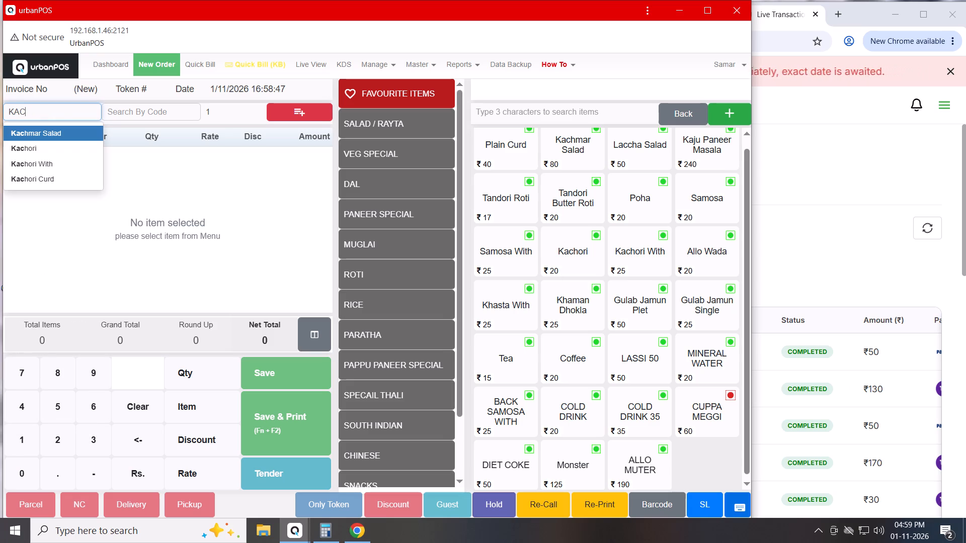
pyautogui.press('Down')
pyautogui.press('Return')
pyautogui.press('Return')
pyautogui.write('KHAM')
pyautogui.press('Down')
pyautogui.press('Return')
pyautogui.press('Return')
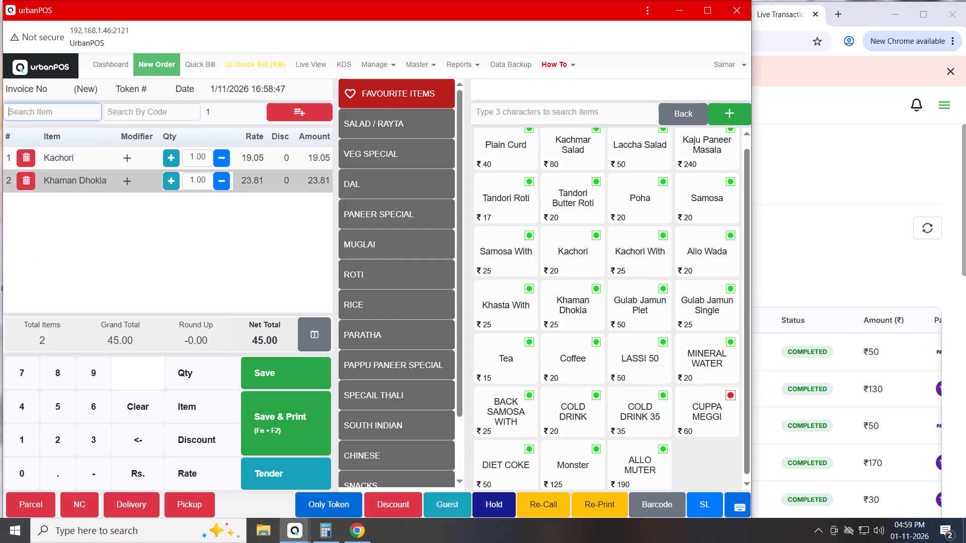
pyautogui.press('F2')
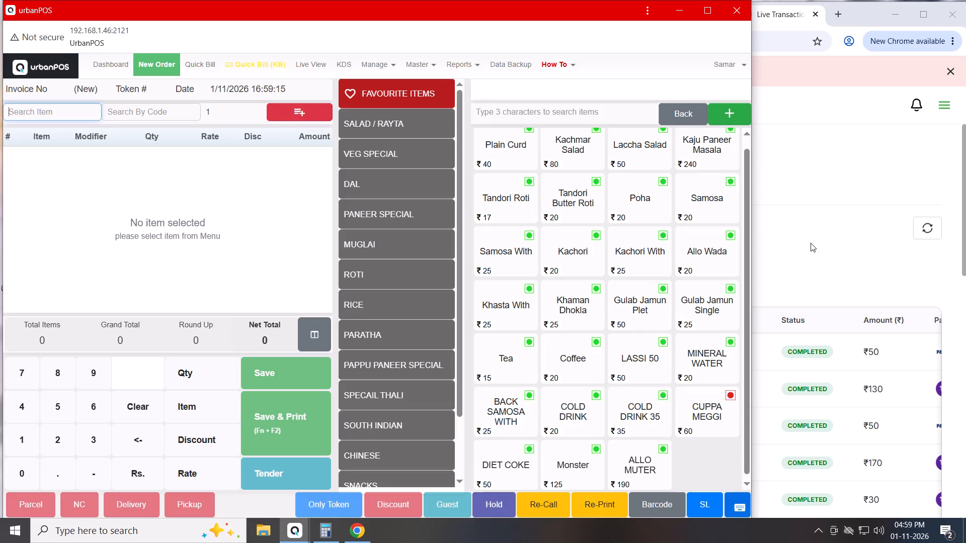
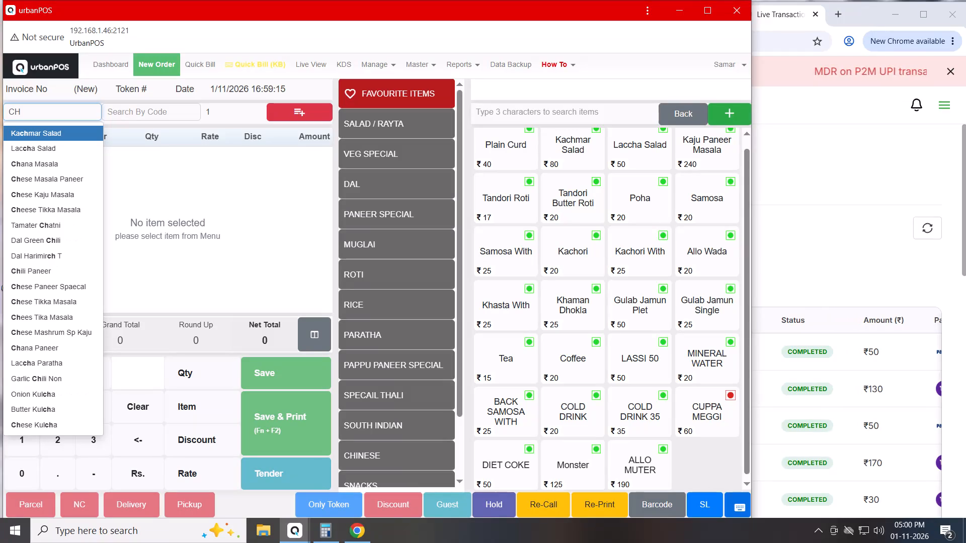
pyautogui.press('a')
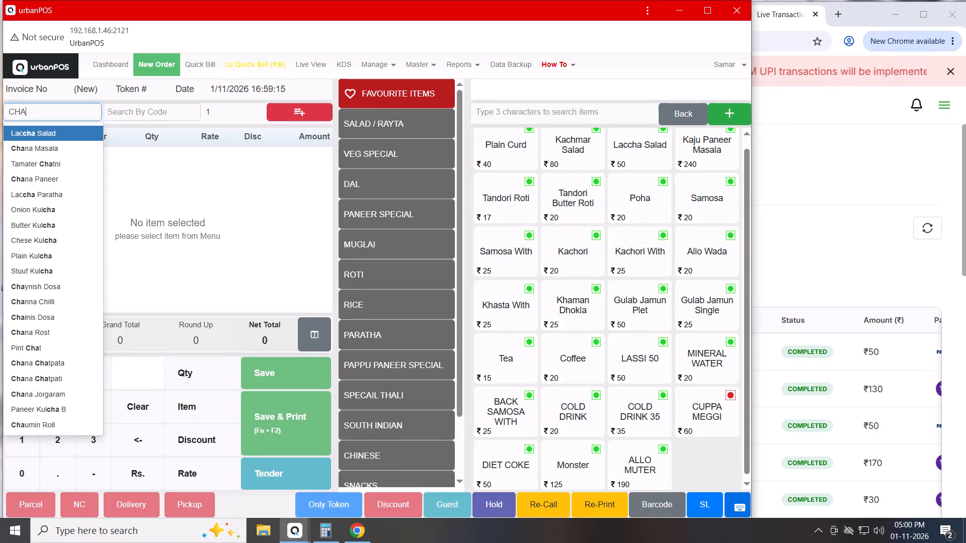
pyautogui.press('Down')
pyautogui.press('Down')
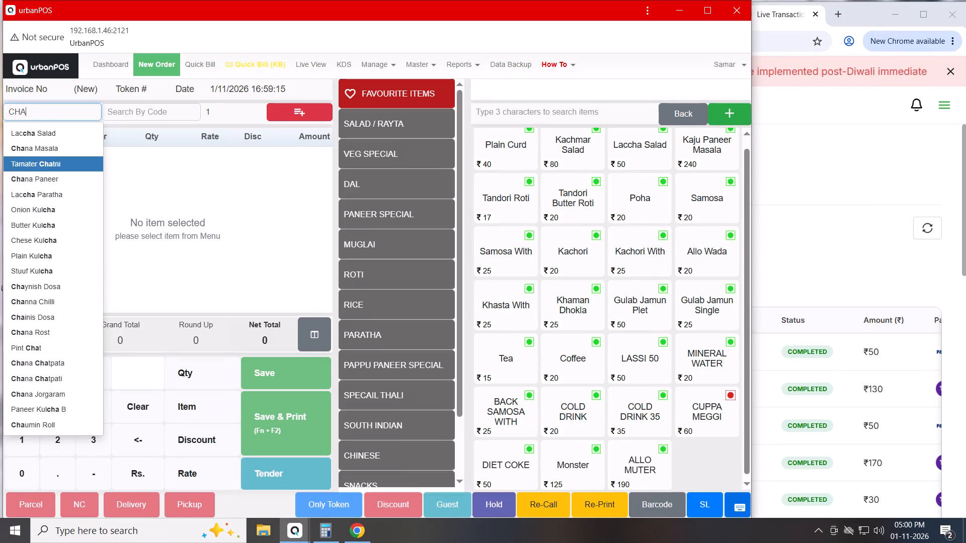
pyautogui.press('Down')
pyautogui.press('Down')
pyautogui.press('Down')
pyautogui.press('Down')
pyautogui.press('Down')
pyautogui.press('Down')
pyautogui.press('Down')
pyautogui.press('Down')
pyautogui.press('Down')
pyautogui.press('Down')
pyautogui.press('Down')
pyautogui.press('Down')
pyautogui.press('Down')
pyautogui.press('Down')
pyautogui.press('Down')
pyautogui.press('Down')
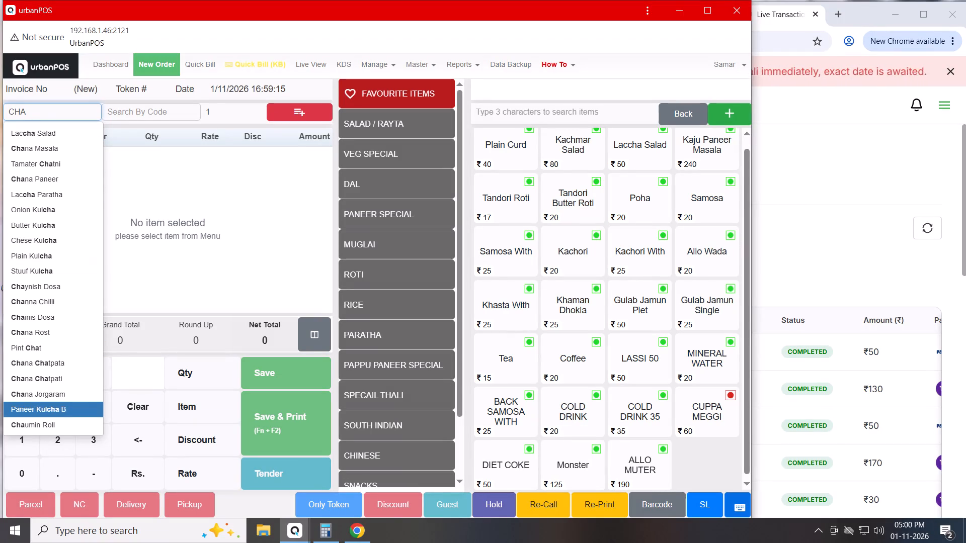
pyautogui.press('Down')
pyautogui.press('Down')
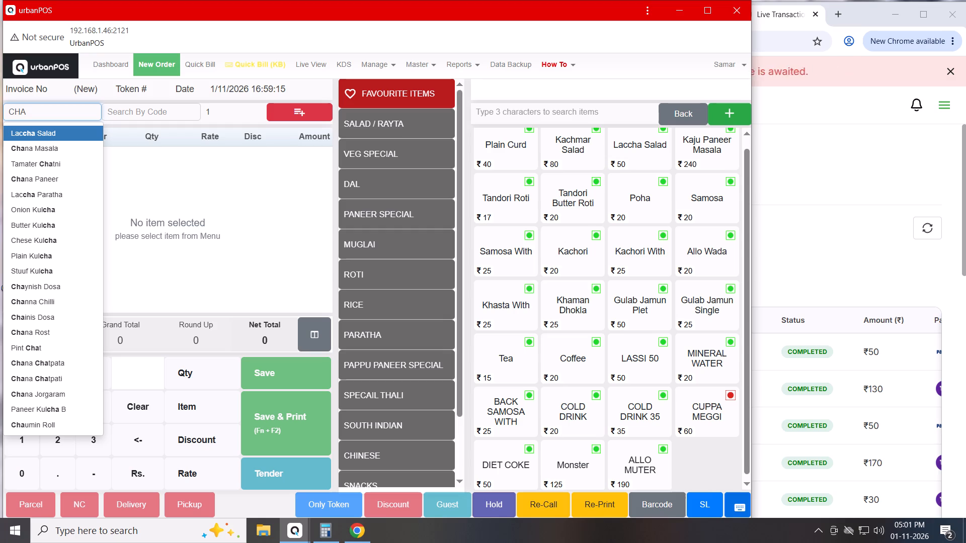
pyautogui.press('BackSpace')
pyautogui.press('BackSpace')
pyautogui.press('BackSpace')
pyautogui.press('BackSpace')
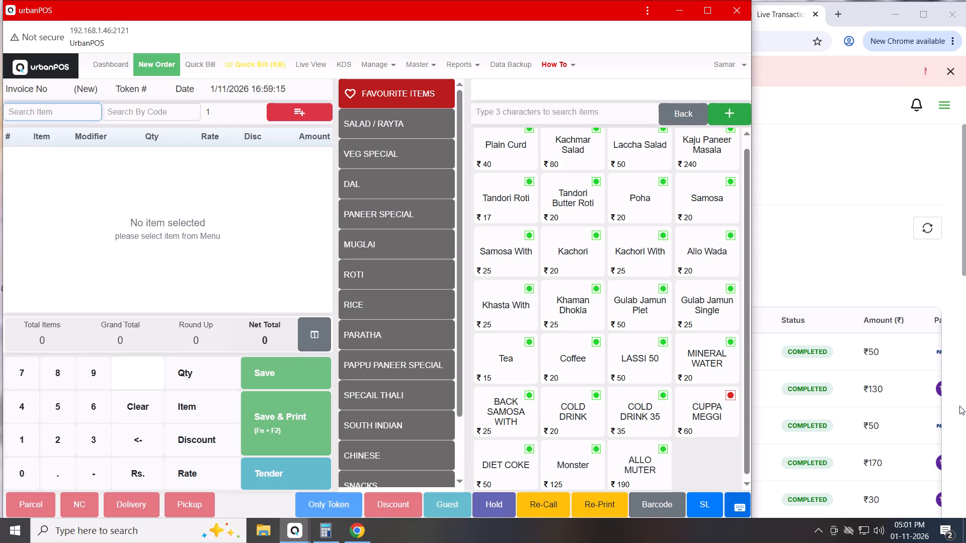
# Add one Veg Hakka Noodles and one plain Kachori to the new order, found by searching for HAKK and KAC.
pyautogui.write('HA')
pyautogui.write('KK')
pyautogui.press('Down')
pyautogui.press('Up')
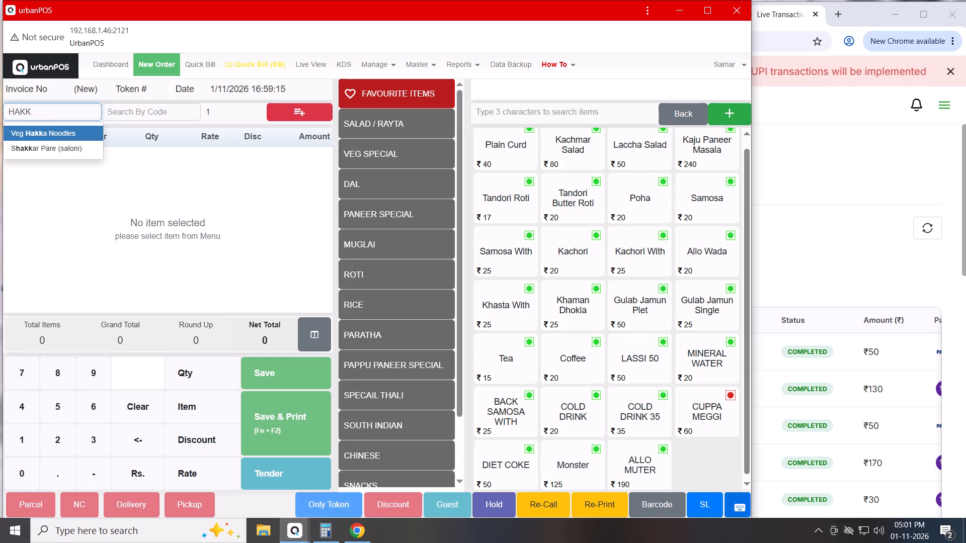
pyautogui.press('Return')
pyautogui.press('Return')
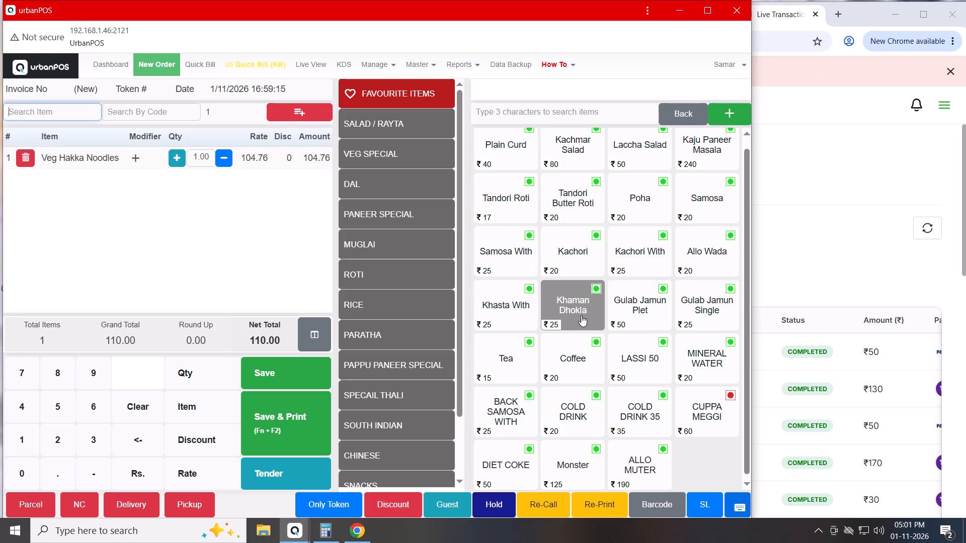
pyautogui.write('KAC')
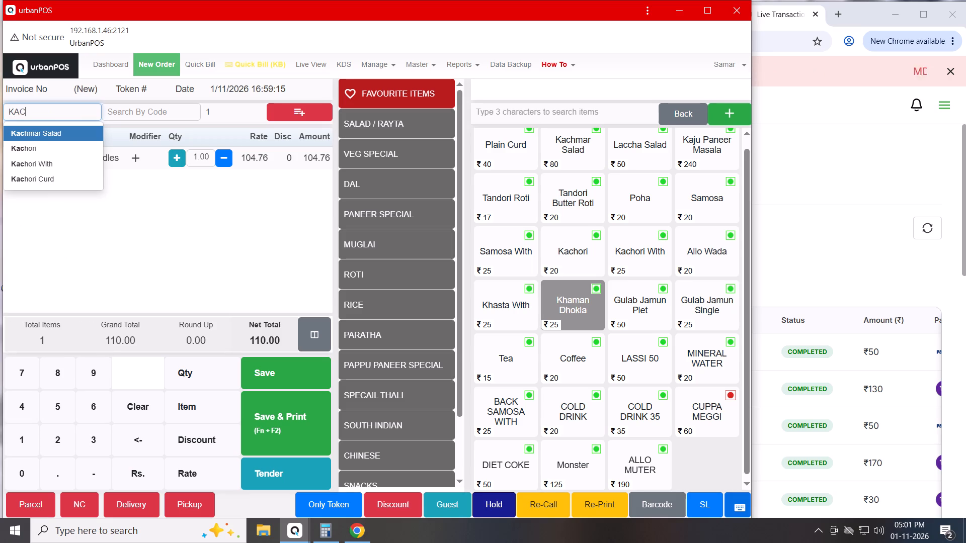
pyautogui.press('Down')
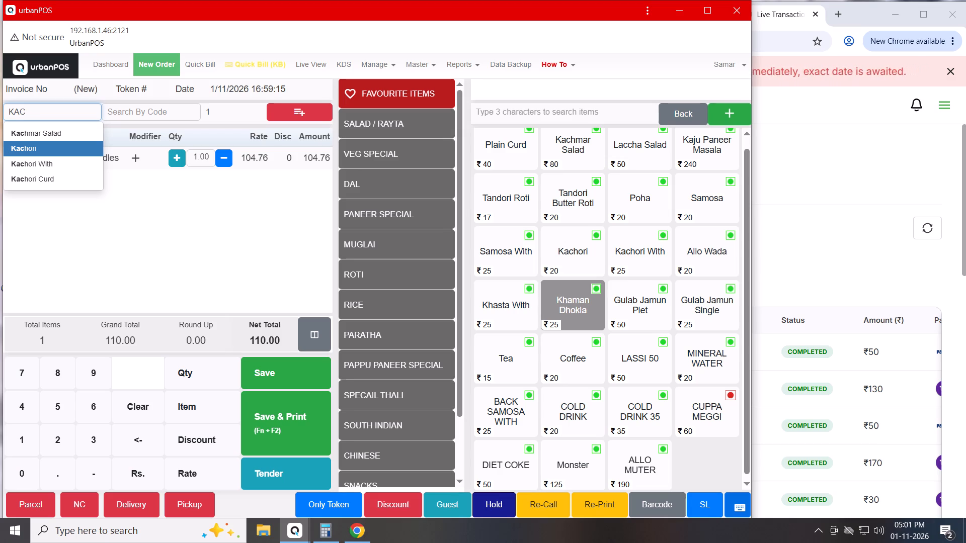
pyautogui.press('Return')
pyautogui.press('Return')
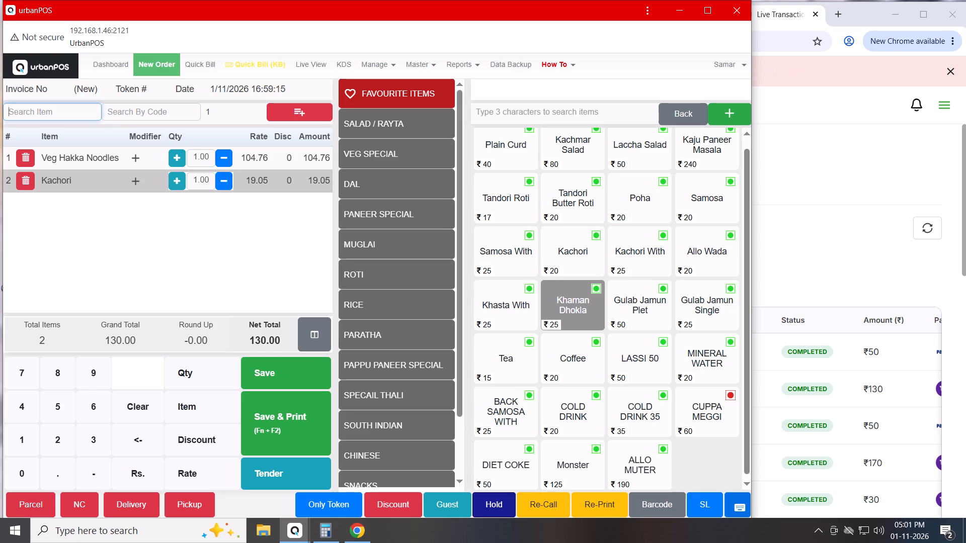
# Add one MINERAL WATER, found by searching for MIN, to the order, and save and print it.
pyautogui.write('MIN')
pyautogui.press('Down')
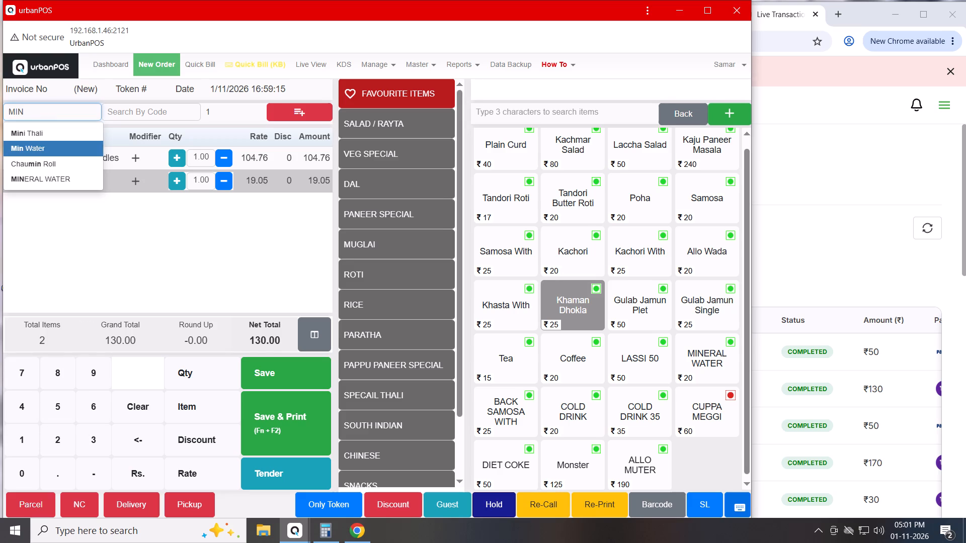
pyautogui.press('Down')
pyautogui.press('Down')
pyautogui.press('Return')
pyautogui.press('Return')
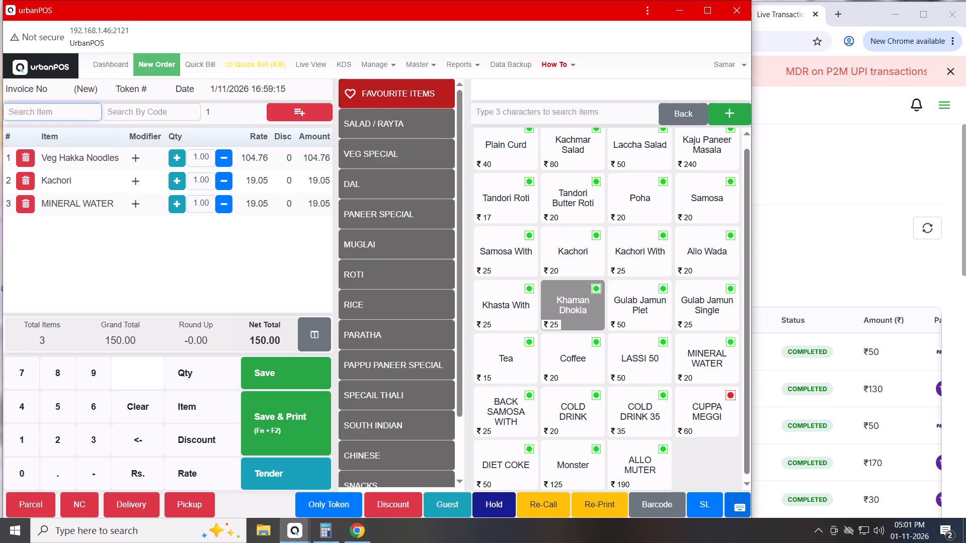
pyautogui.press('F2')
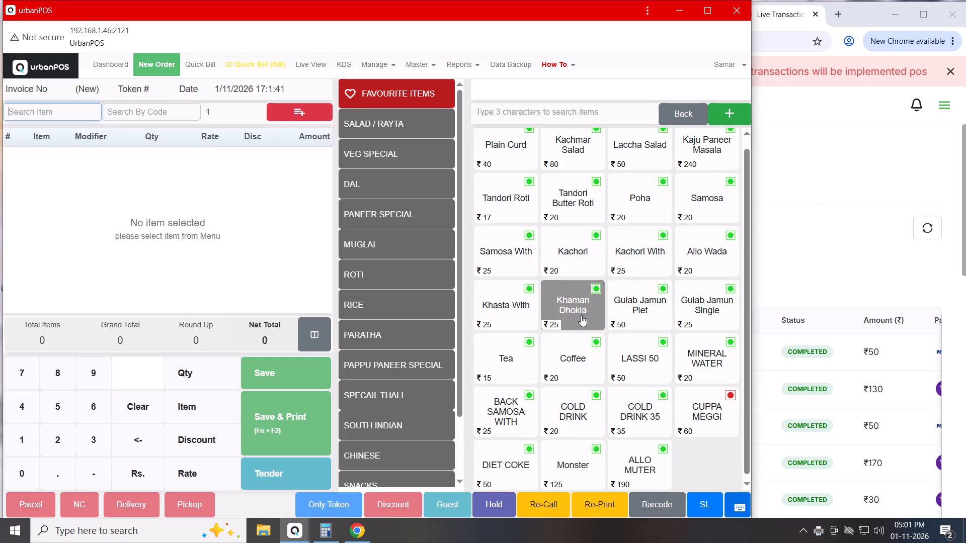
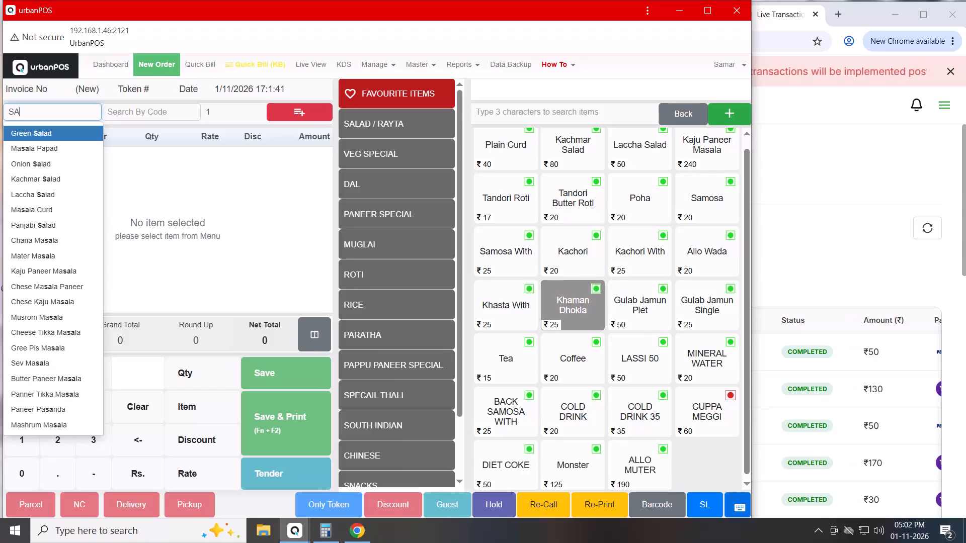
# Enter an order of two plain Samosa, found by searching for SAMO, and save and print it.
pyautogui.press('BackSpace')
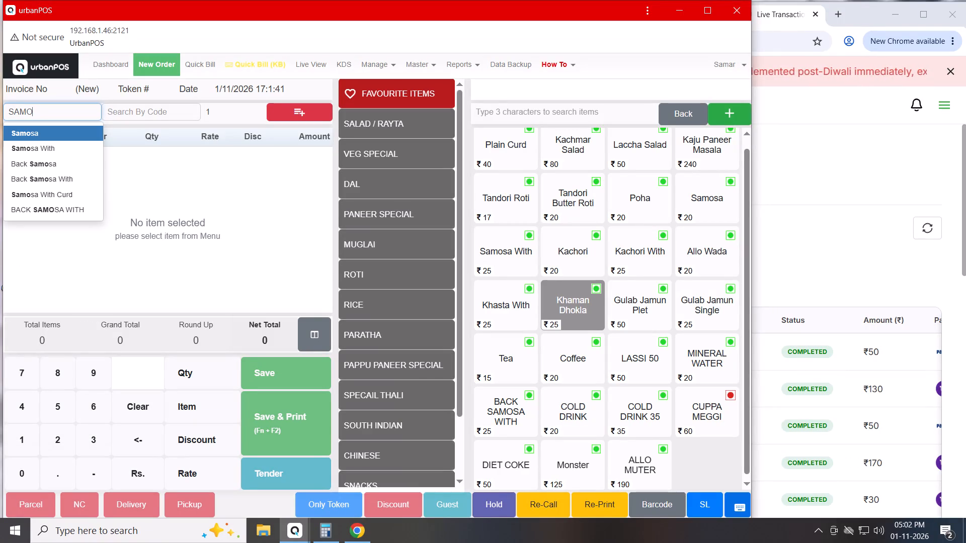
pyautogui.press('Return')
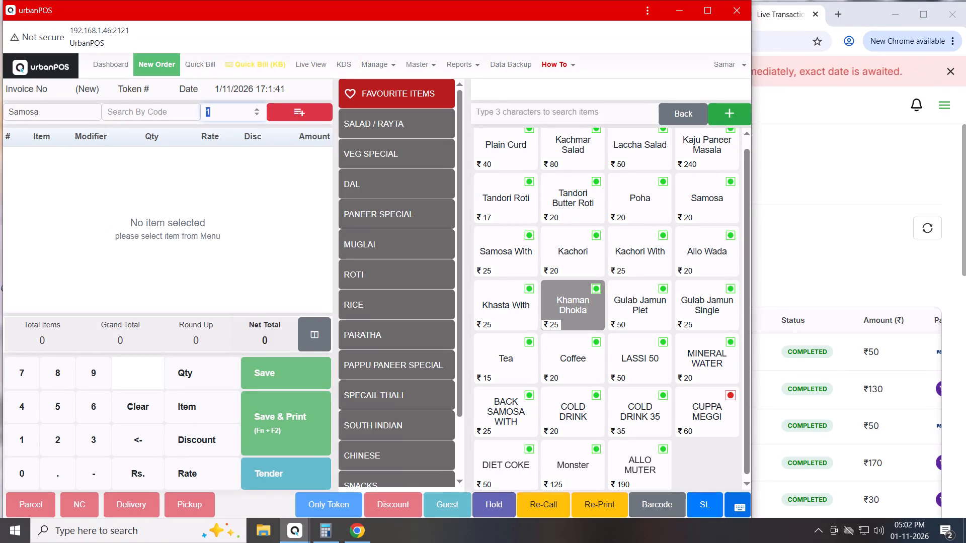
pyautogui.press('2')
pyautogui.press('Return')
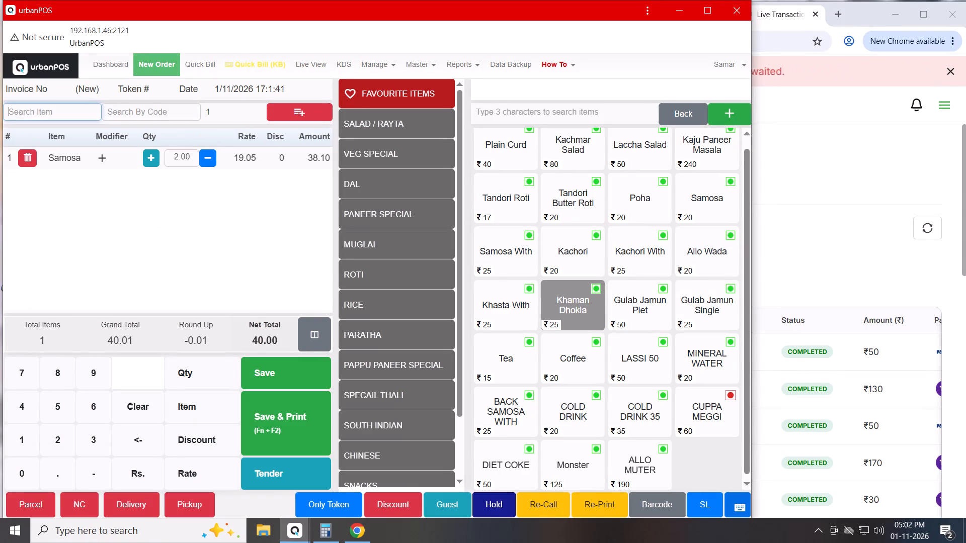
pyautogui.press('F2')
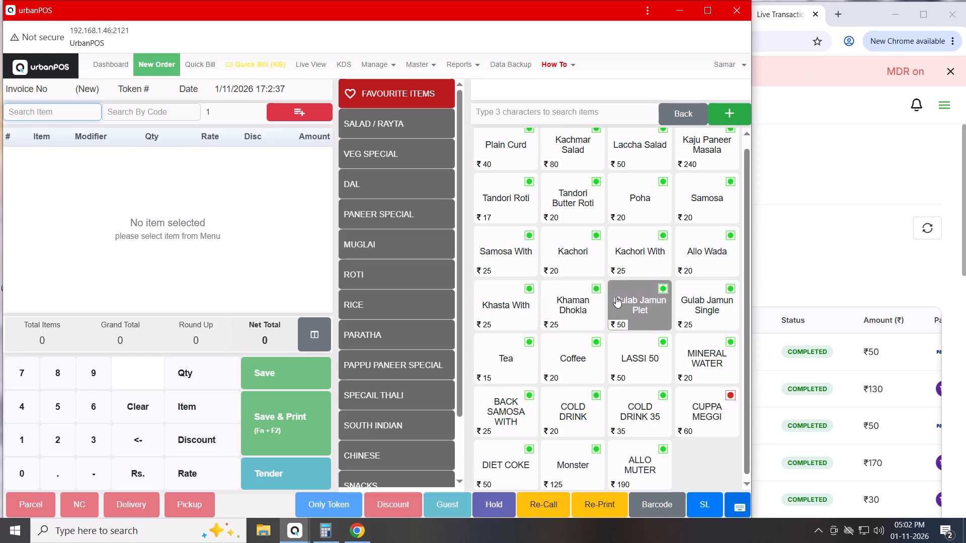
# Enter a new order of one Coldrink 200ml, found by searching for 200, and save and print it.
pyautogui.write('200')
pyautogui.press('Down')
pyautogui.press('Return')
pyautogui.press('Return')
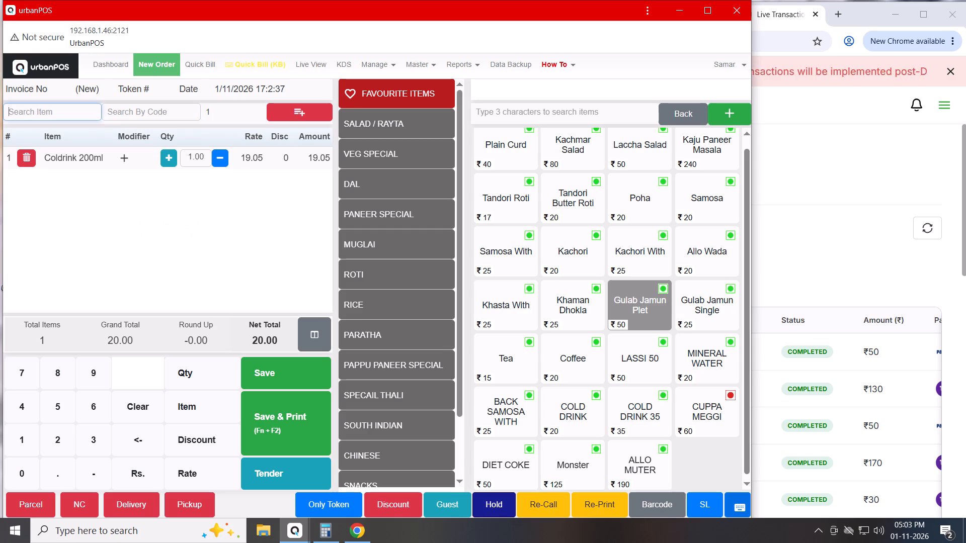
pyautogui.press('F2')
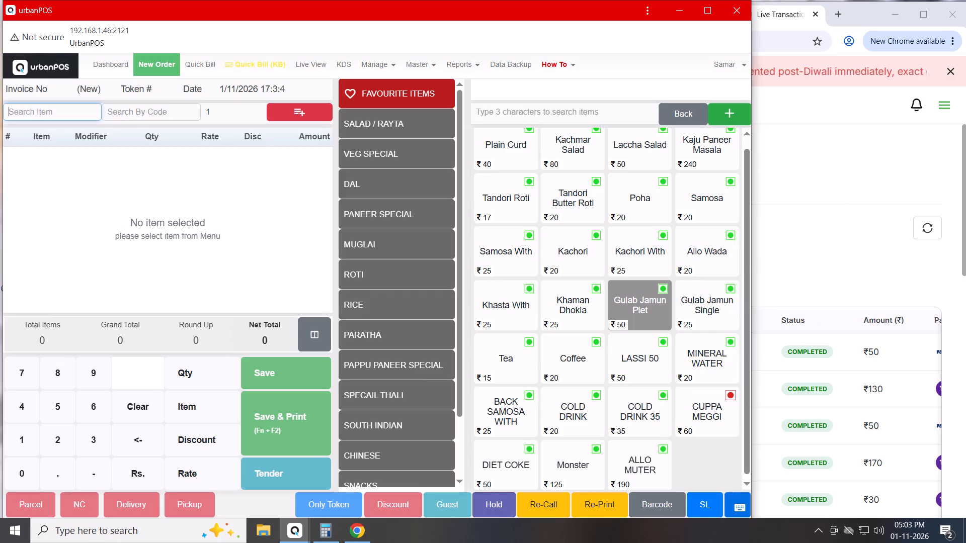
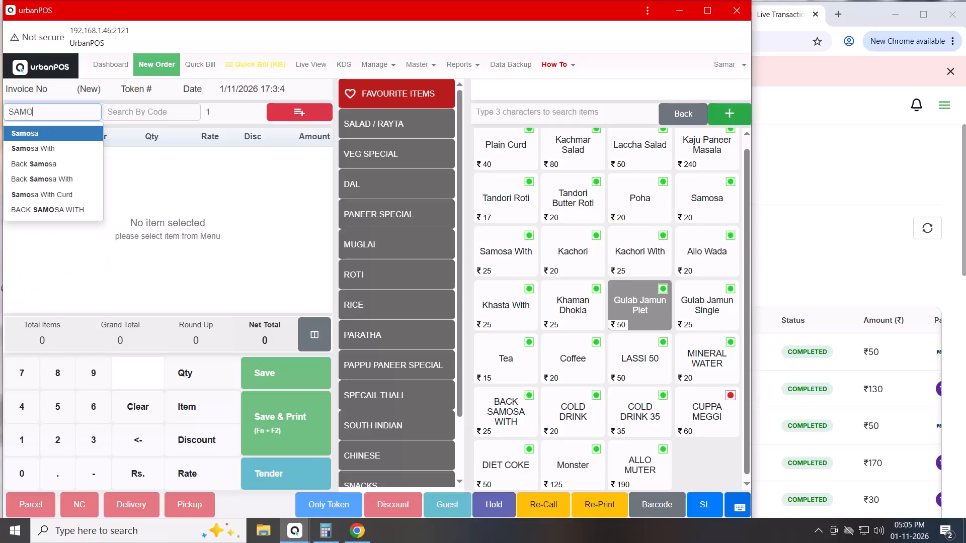
# Add one plain Samosa from the SAMO search suggestions to the new order, and save and print it.
pyautogui.press('Down')
pyautogui.press('Up')
pyautogui.press('Return')
pyautogui.press('Return')
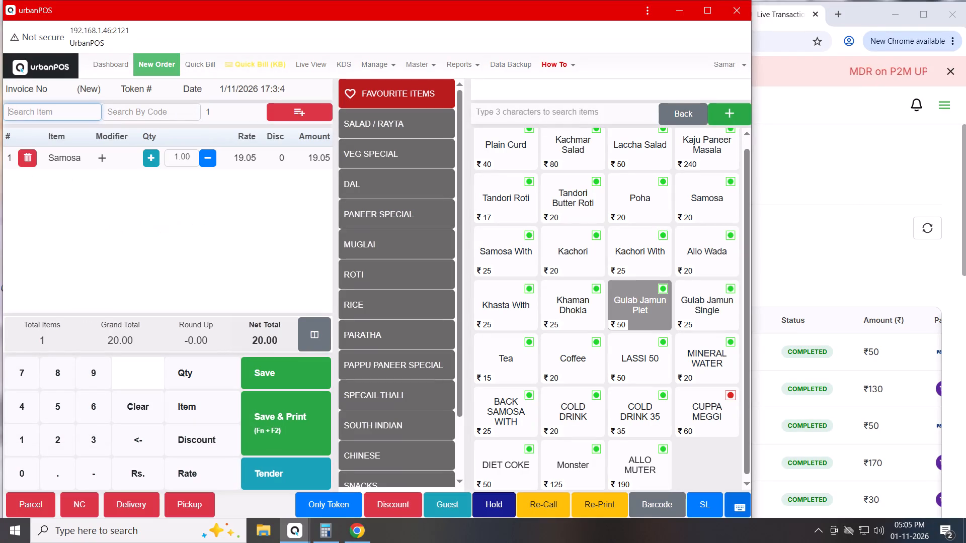
pyautogui.press('F2')
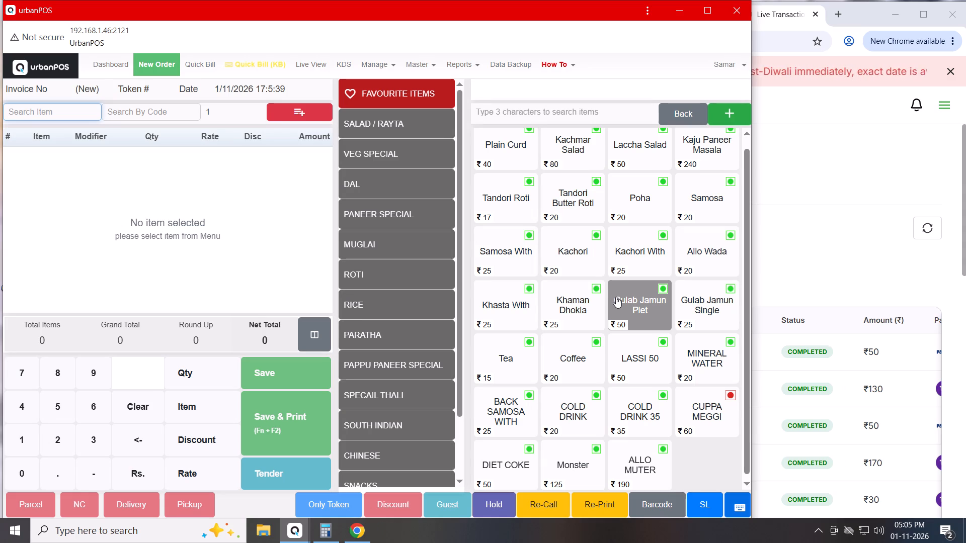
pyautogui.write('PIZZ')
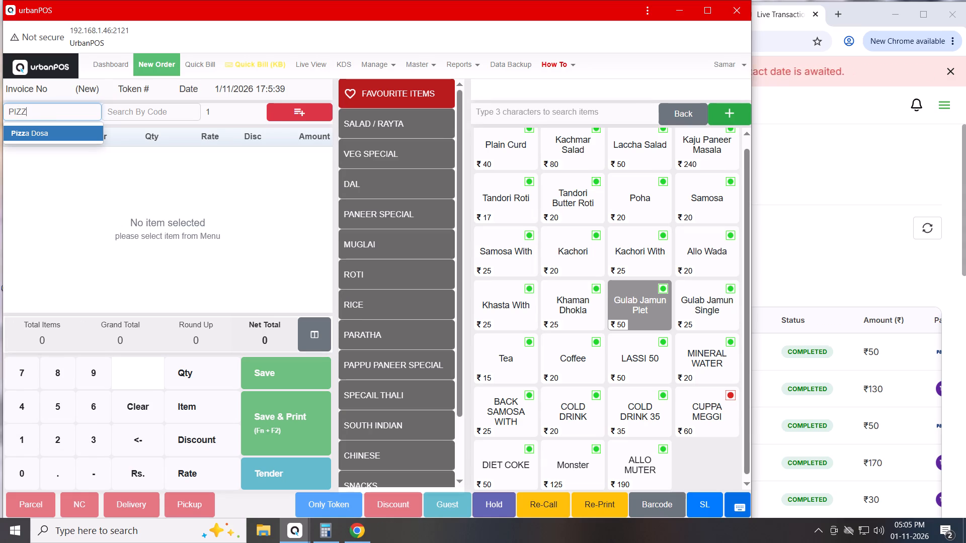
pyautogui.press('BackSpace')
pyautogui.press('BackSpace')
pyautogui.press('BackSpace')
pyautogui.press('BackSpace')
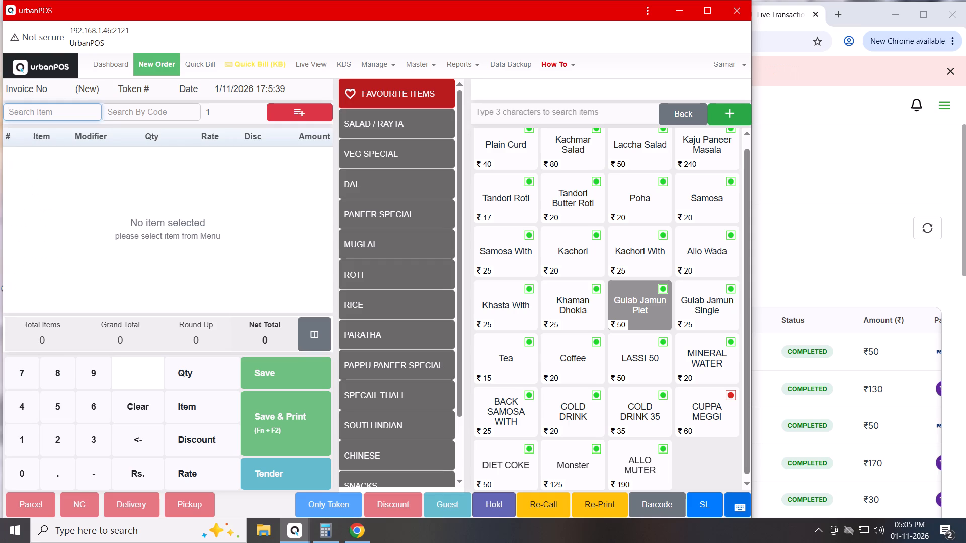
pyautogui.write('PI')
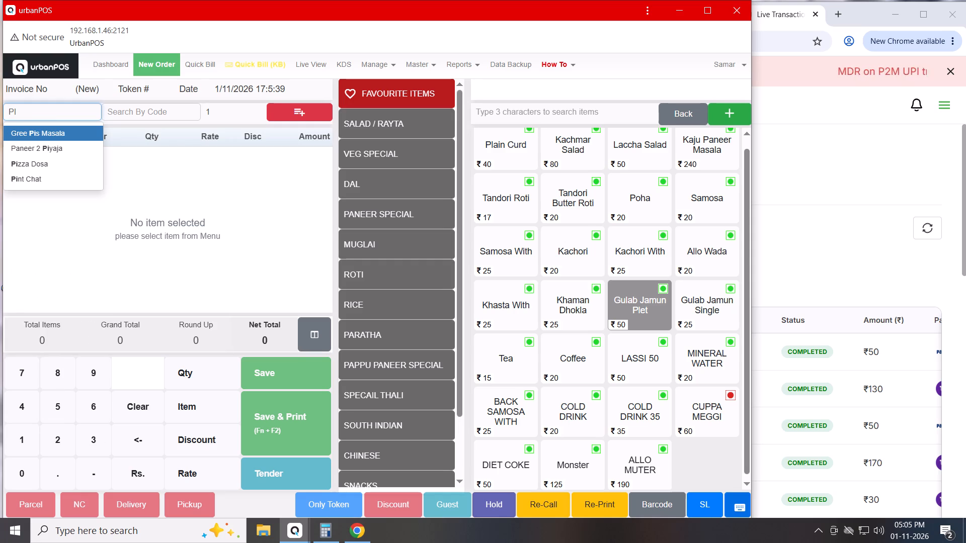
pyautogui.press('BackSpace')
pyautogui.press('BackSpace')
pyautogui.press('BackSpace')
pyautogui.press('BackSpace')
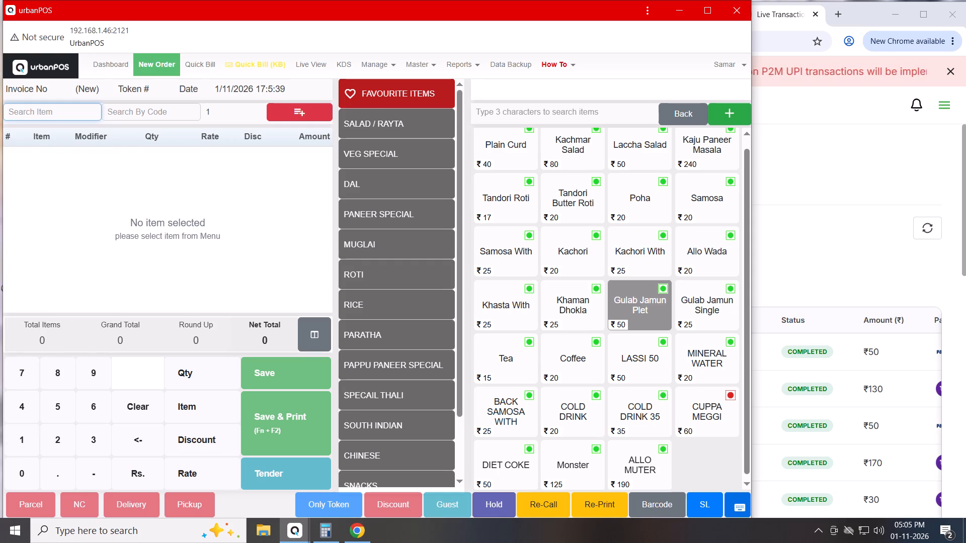
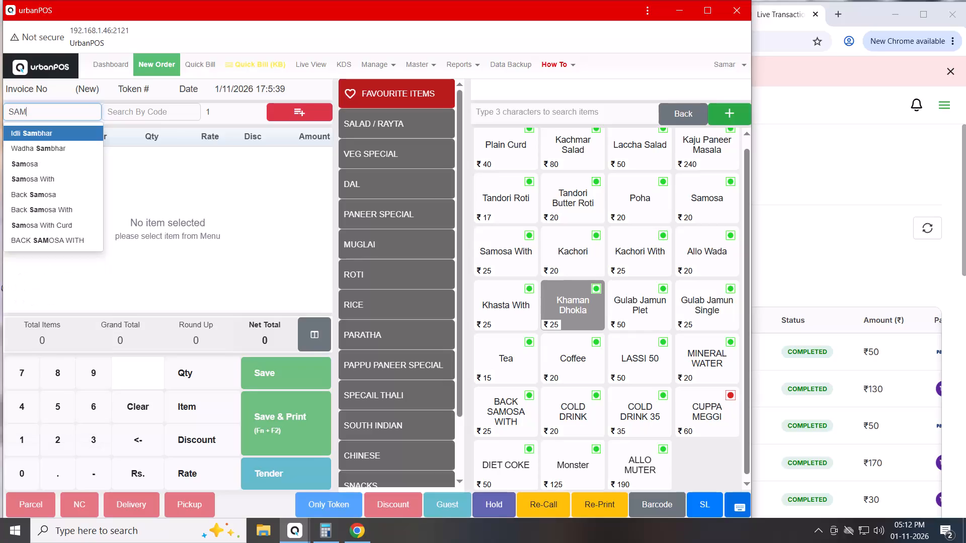
# Add three plain Samosa from the search suggestions to the new order, and save and print it.
pyautogui.press('Return')
pyautogui.press('3')
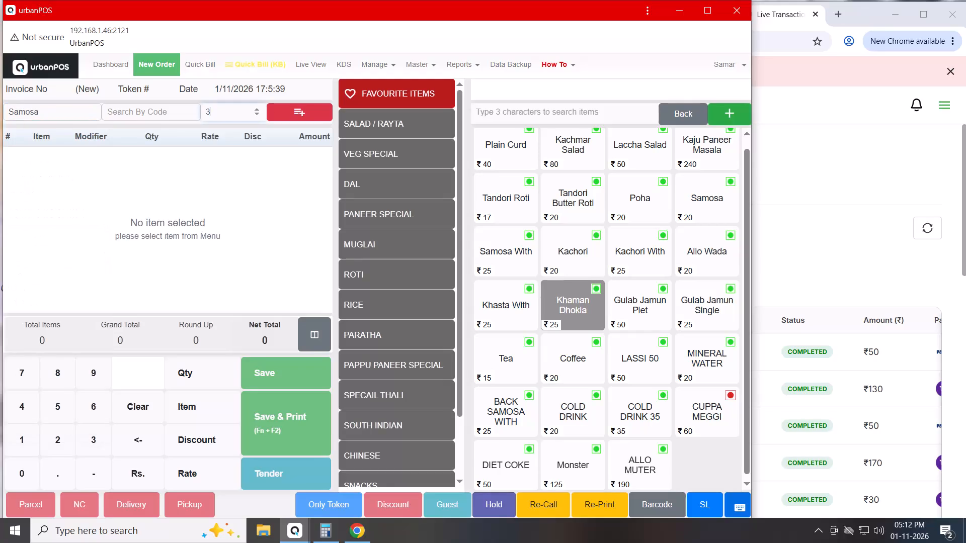
pyautogui.press('Return')
pyautogui.scroll(-1, 589, 291)
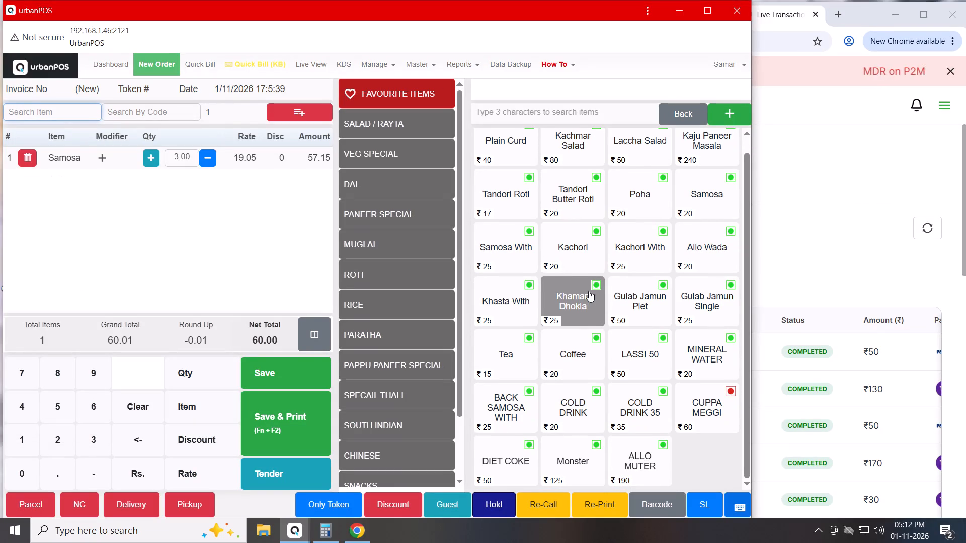
pyautogui.scroll(2, 154, 195)
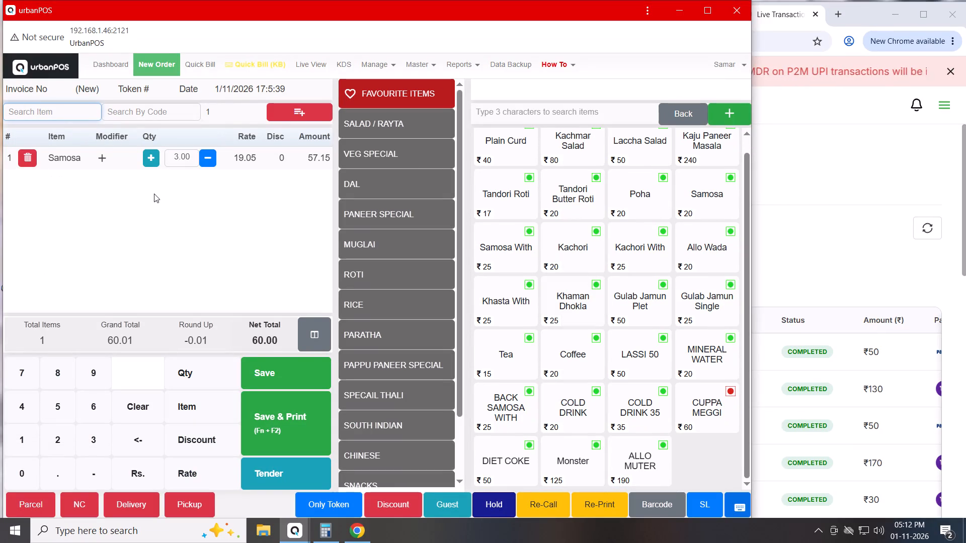
pyautogui.press('F2')
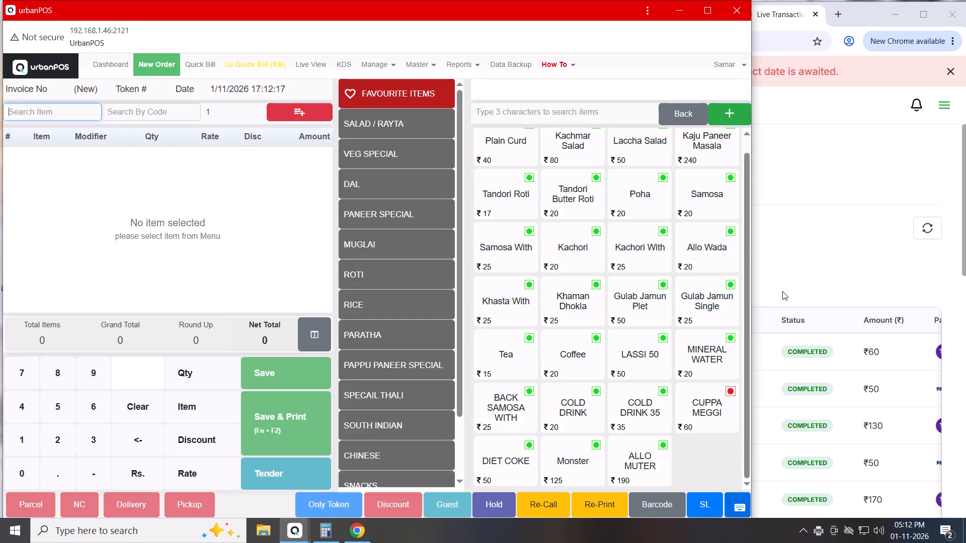
# Search for TEA, add two Tea to a new order, and save and print it.
pyautogui.write('TEA')
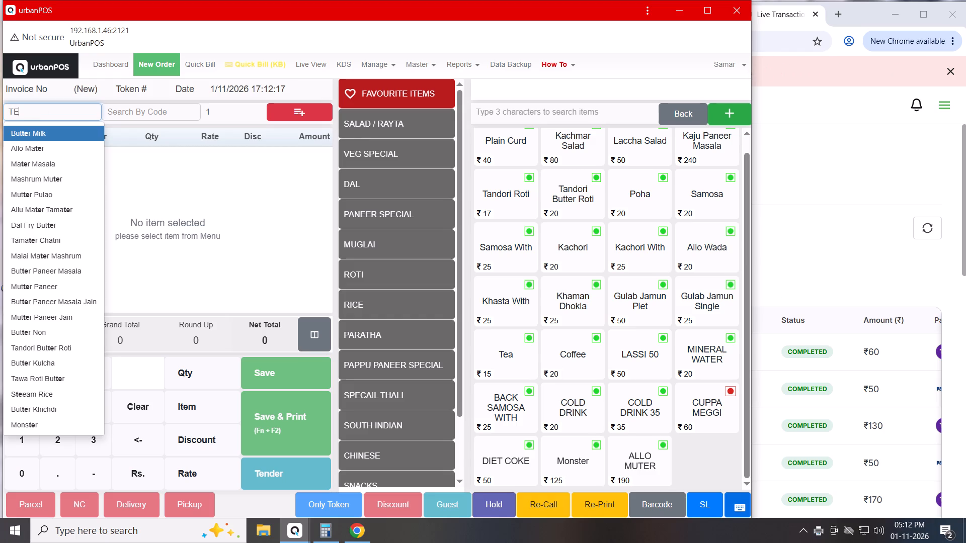
pyautogui.press('Return')
pyautogui.press('2')
pyautogui.press('Return')
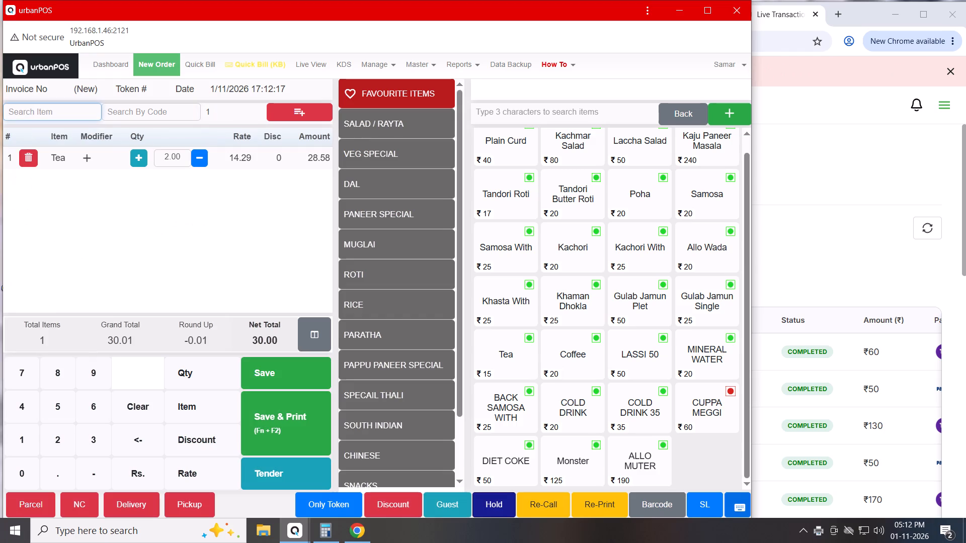
pyautogui.press('F2')
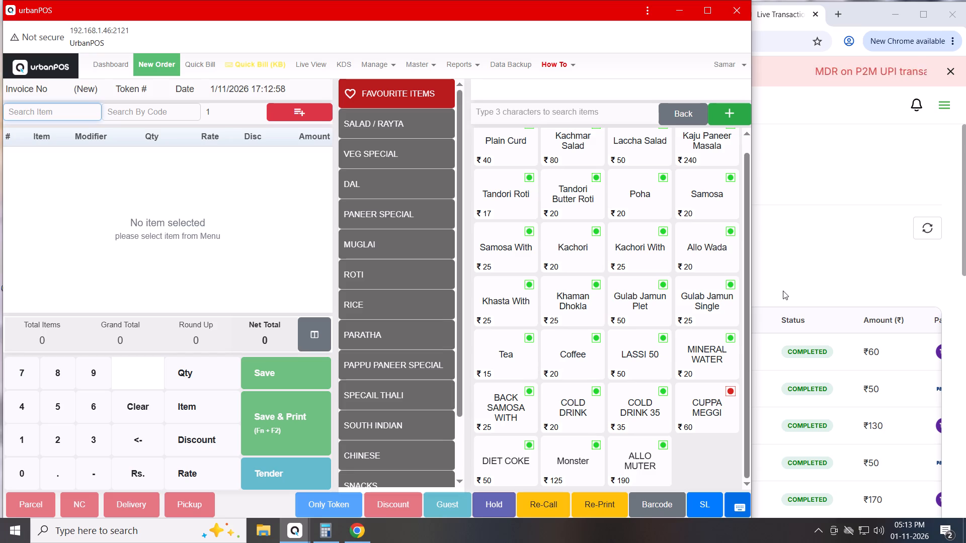
# Enter another new order for two Tea using the TEA item search, and save and print it.
pyautogui.write('TEA')
pyautogui.press('Return')
pyautogui.press('2')
pyautogui.press('Return')
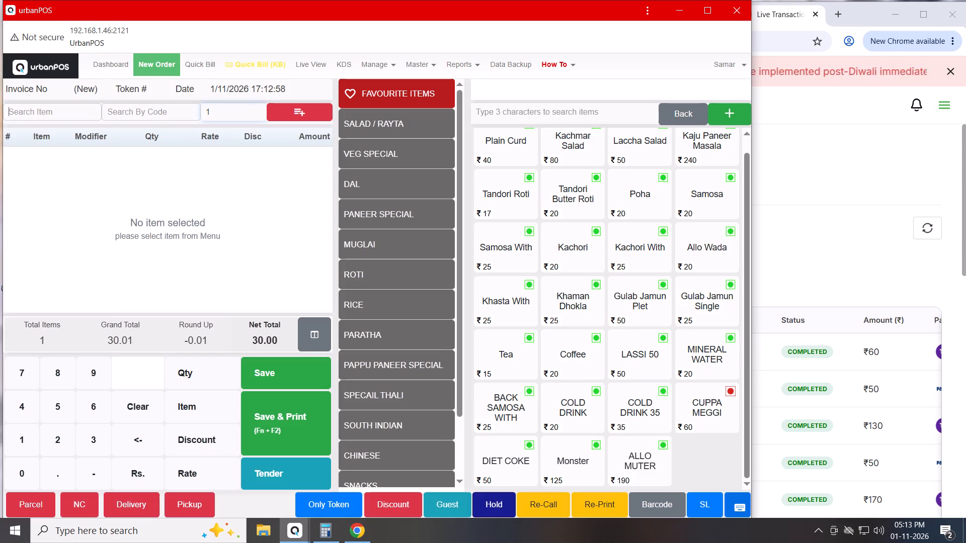
pyautogui.press('F2')
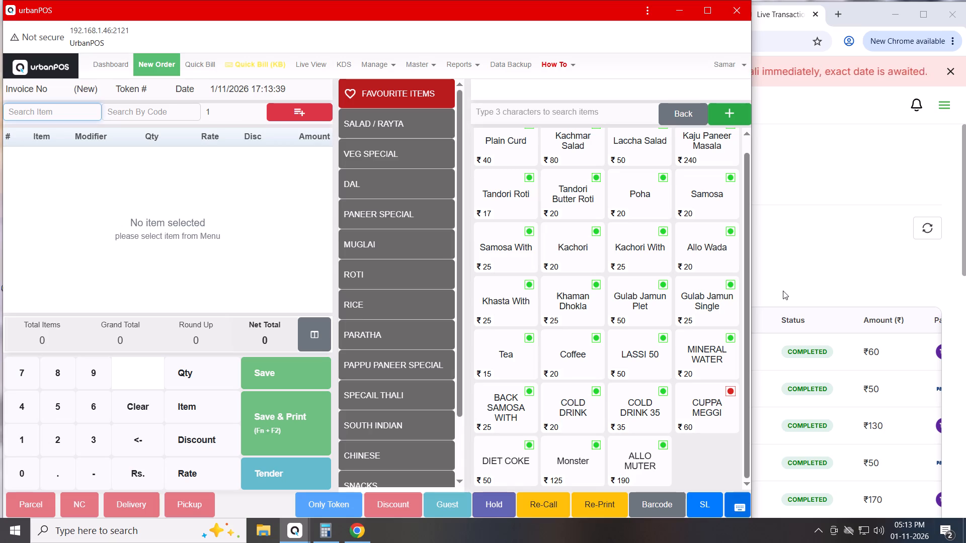
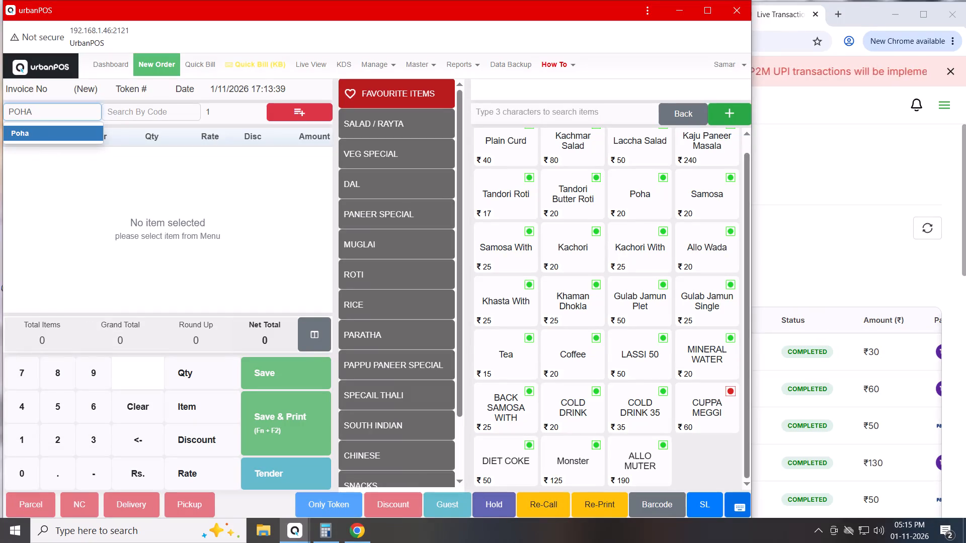
# Add three Poha from the search suggestion to the new order, and save and print it.
pyautogui.press('Return')
pyautogui.press('3')
pyautogui.press('Return')
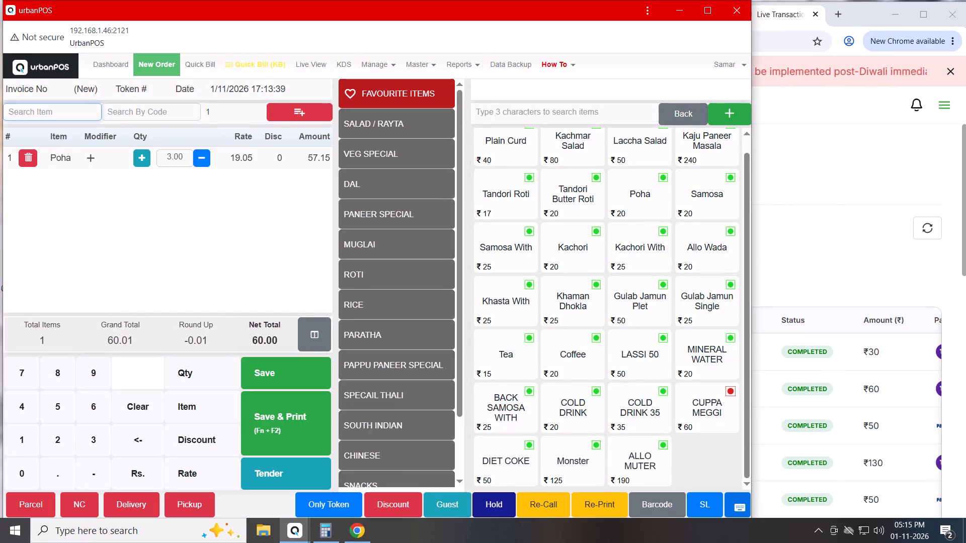
pyautogui.press('F2')
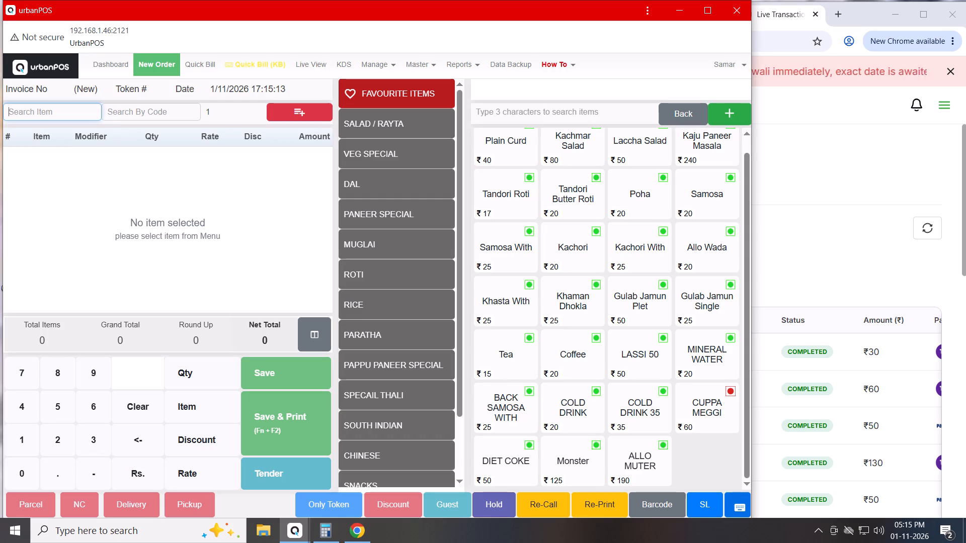
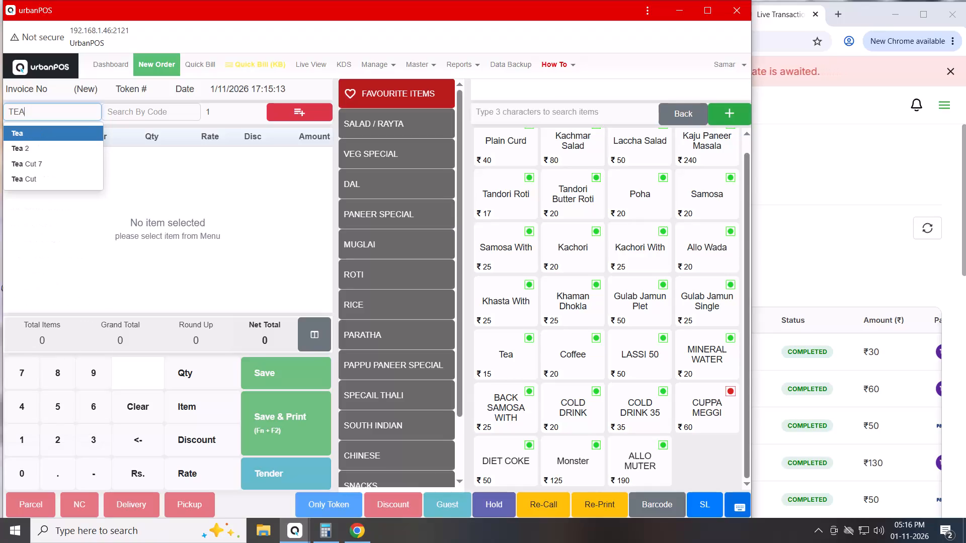
# Add two Tea from the search suggestion to the new order, and save and print it.
pyautogui.press('Return')
pyautogui.press('2')
pyautogui.press('Return')
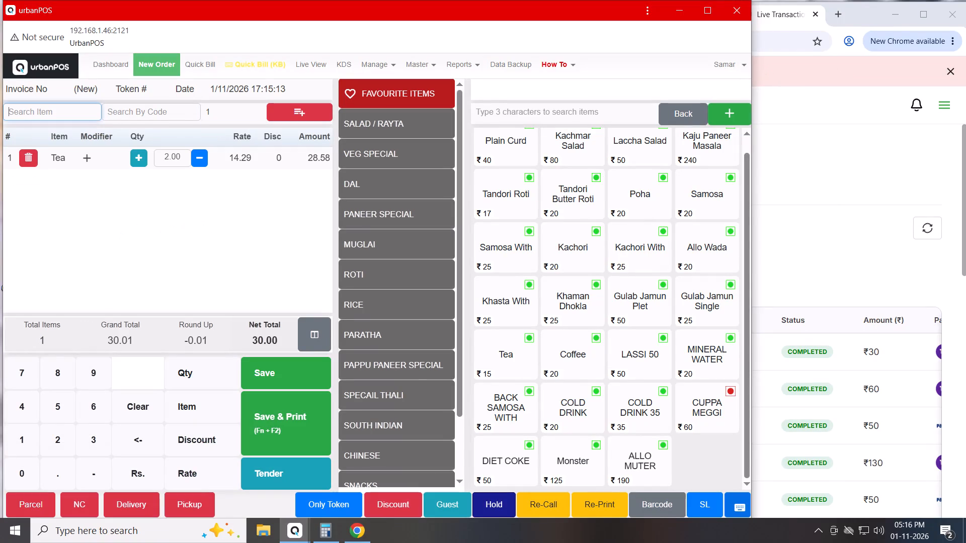
pyautogui.press('F2')
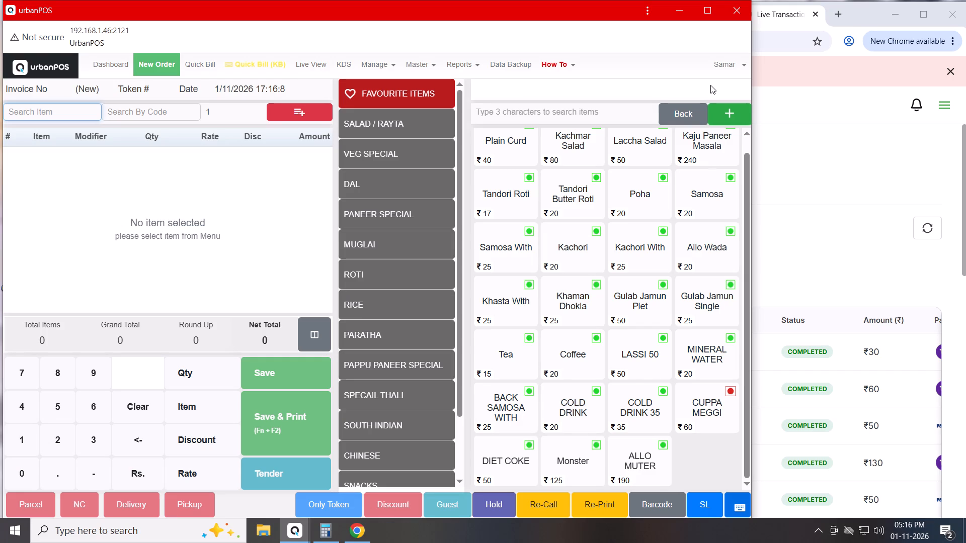
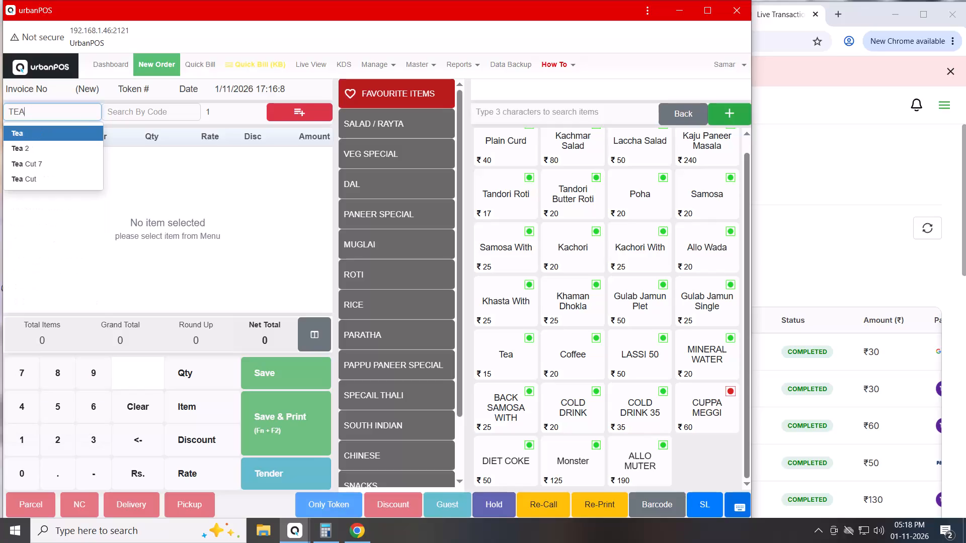
# Add Tea with quantity 2 to the new order, and save and print it.
pyautogui.press('Return')
pyautogui.press('2')
pyautogui.press('Return')
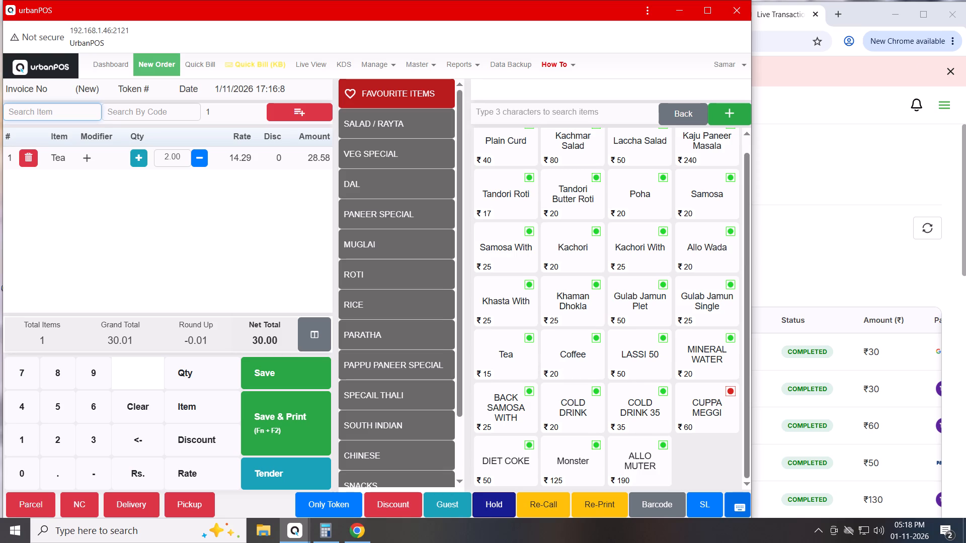
pyautogui.press('F2')
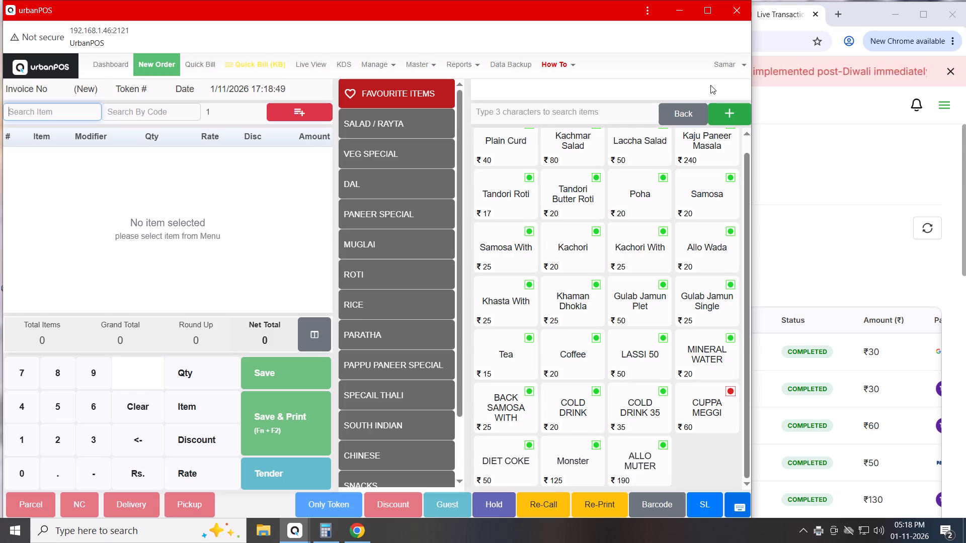
# Add Samosa with quantity 8 to a new order, and save and print it.
pyautogui.write('SAMOS')
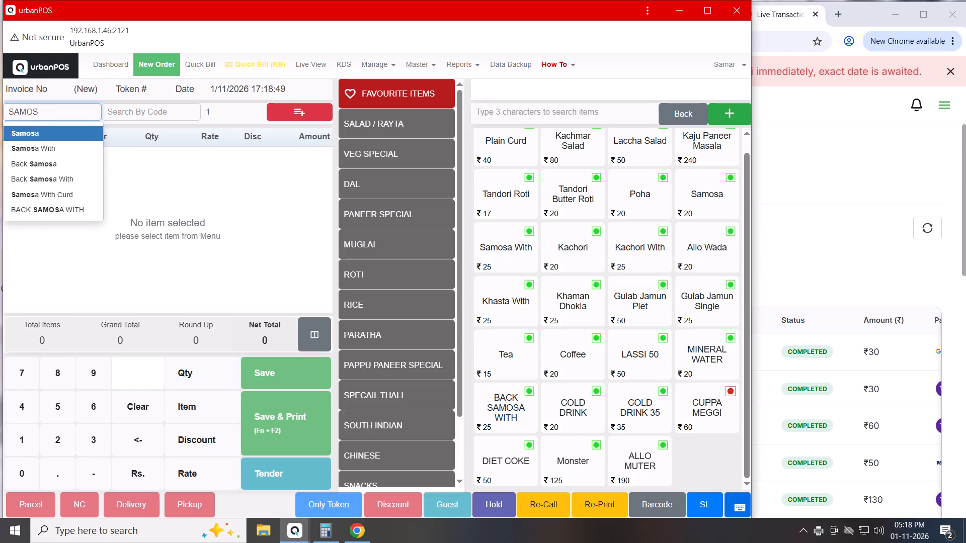
pyautogui.press('Return')
pyautogui.press('8')
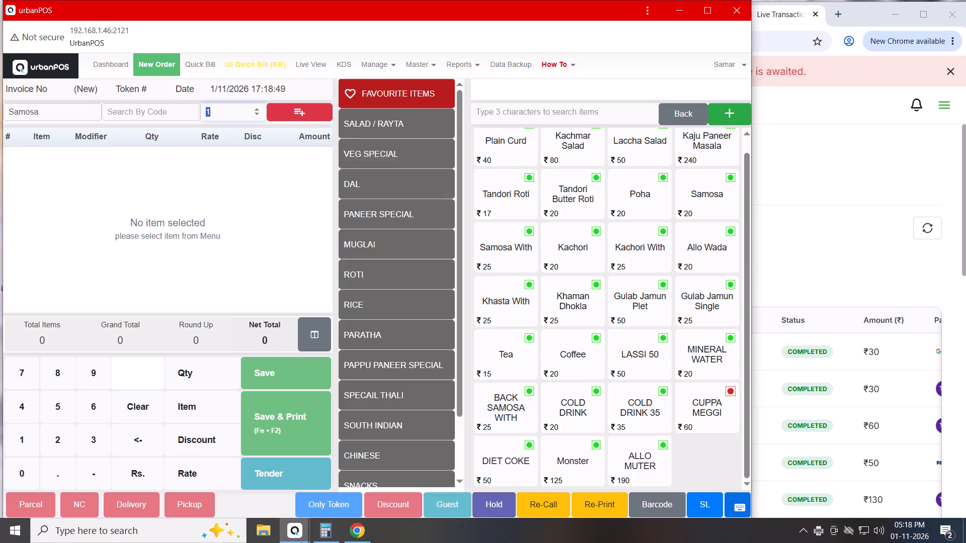
pyautogui.press('Return')
pyautogui.press('F2')
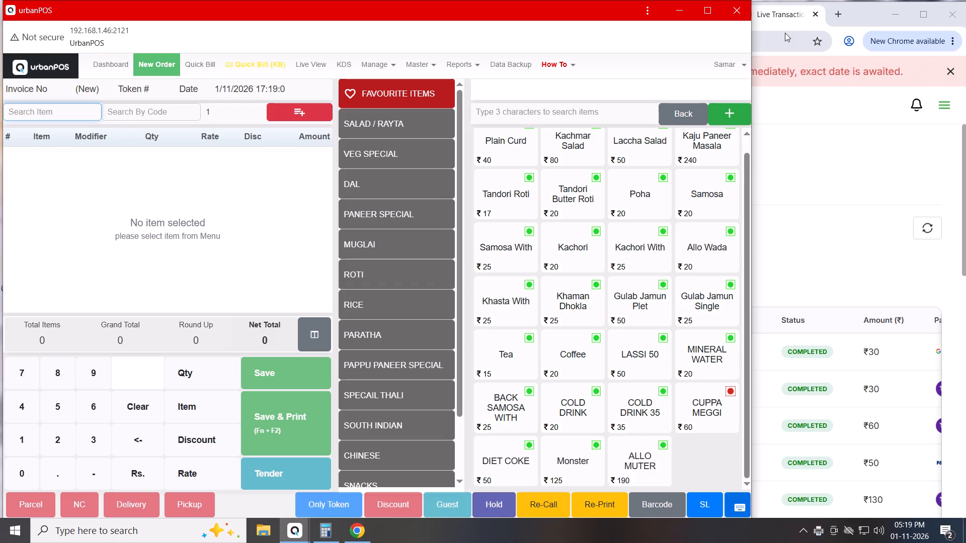
# Add one MINERAL WATER to a new order, and save and print it.
pyautogui.write('MIN')
pyautogui.press('Up')
pyautogui.press('Return')
pyautogui.press('Return')
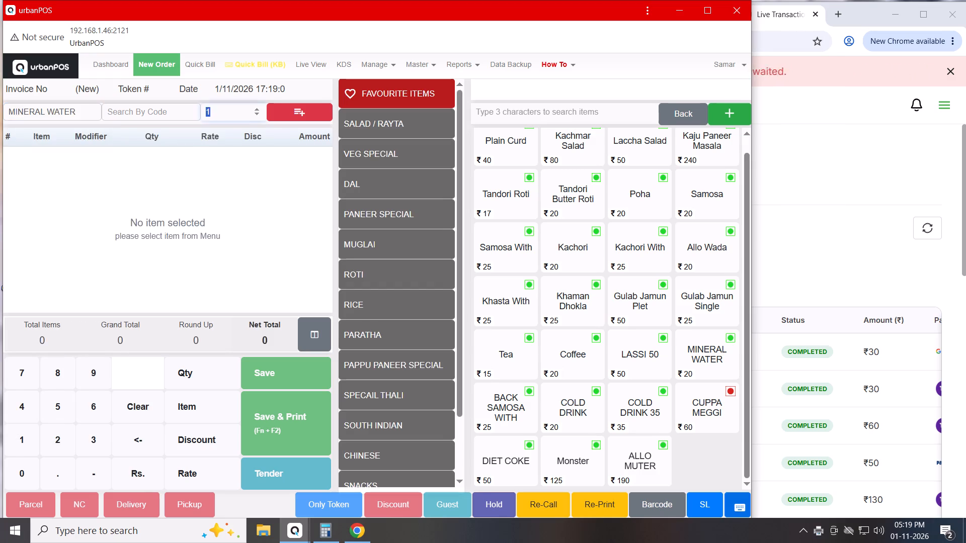
pyautogui.press('F2')
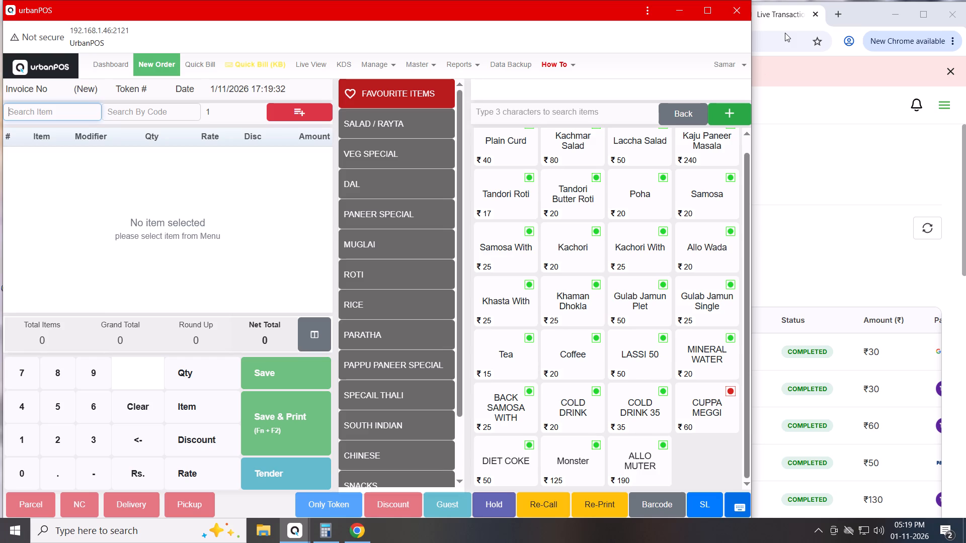
# Add one Tea to the new order.
pyautogui.write('TEA')
pyautogui.press('Return')
pyautogui.press('Return')
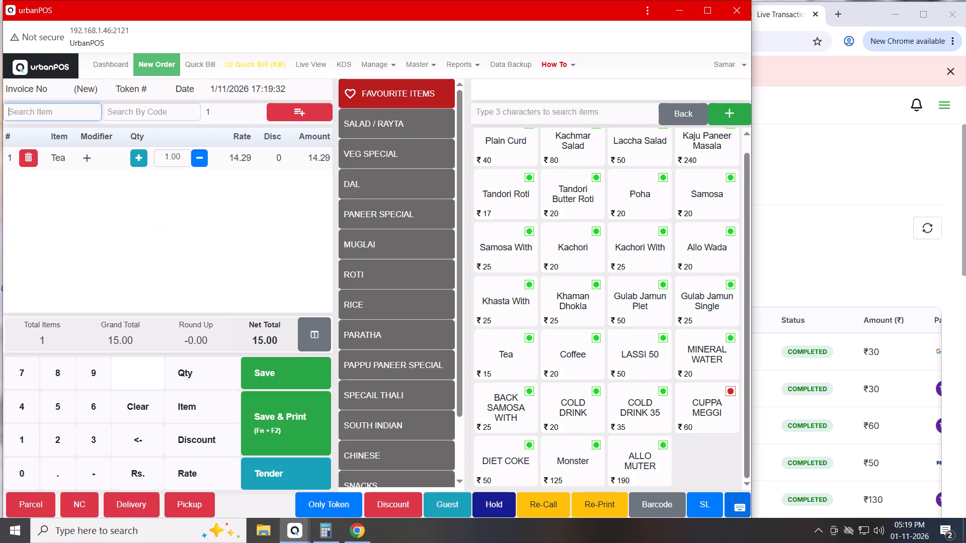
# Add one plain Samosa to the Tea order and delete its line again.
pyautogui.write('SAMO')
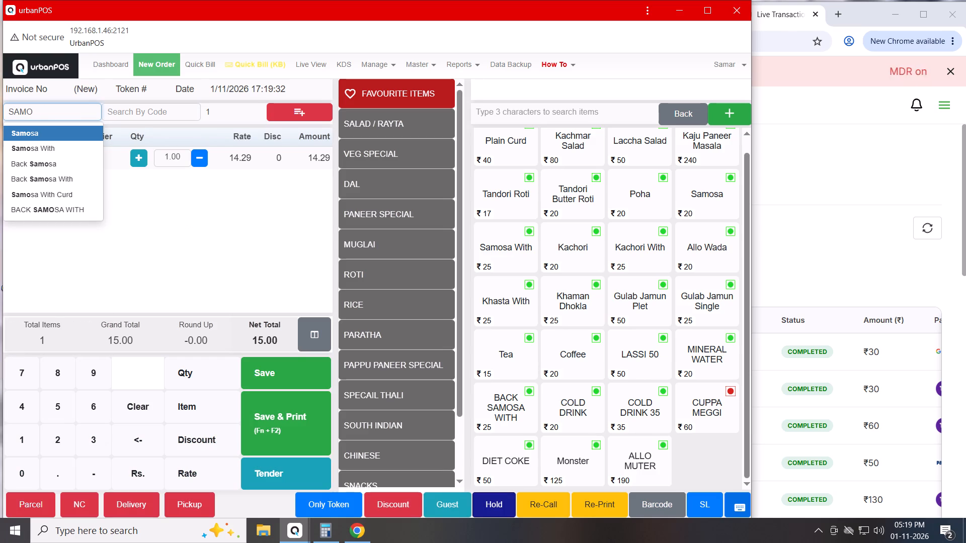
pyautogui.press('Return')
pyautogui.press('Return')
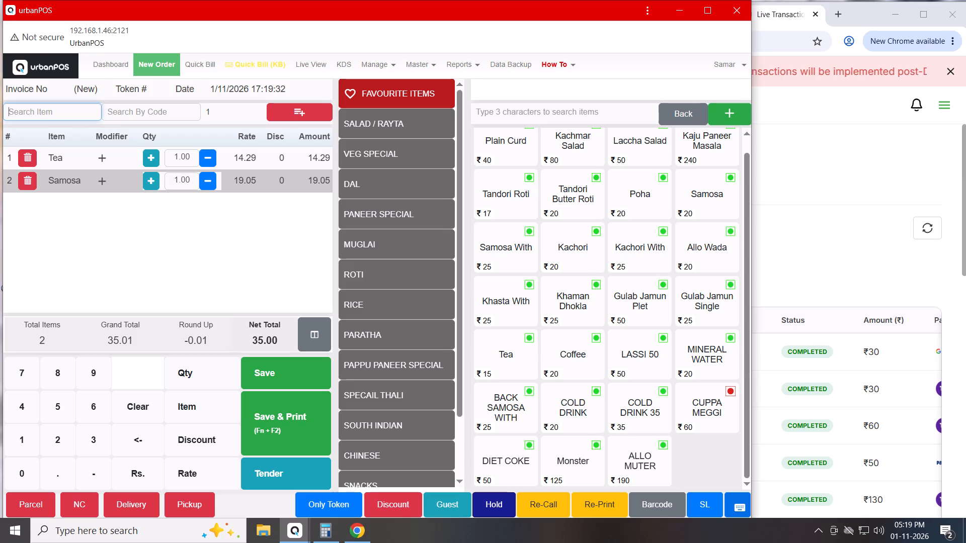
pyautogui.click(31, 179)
# Add one Samosa With to the Tea order, and save and print it.
pyautogui.write('SAMO')
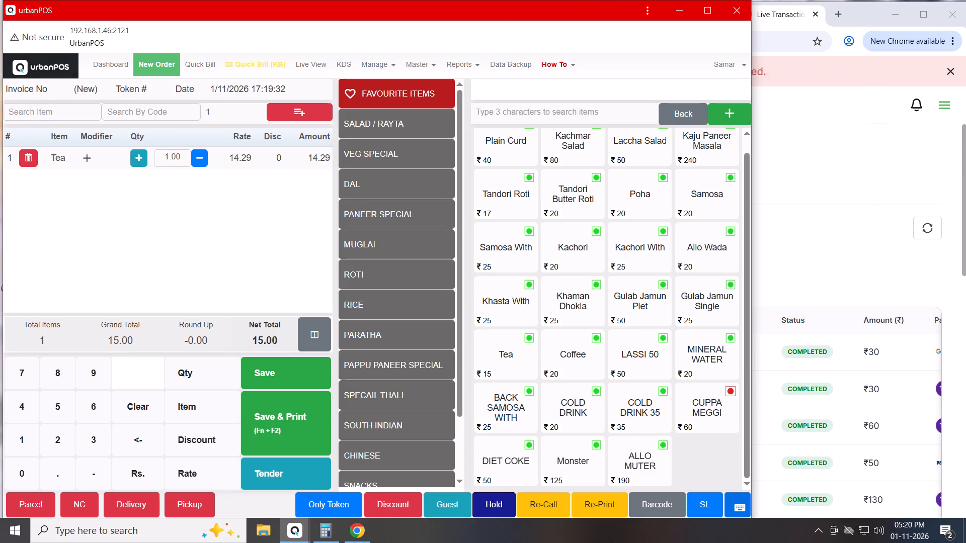
pyautogui.click(48, 114)
pyautogui.write('SA')
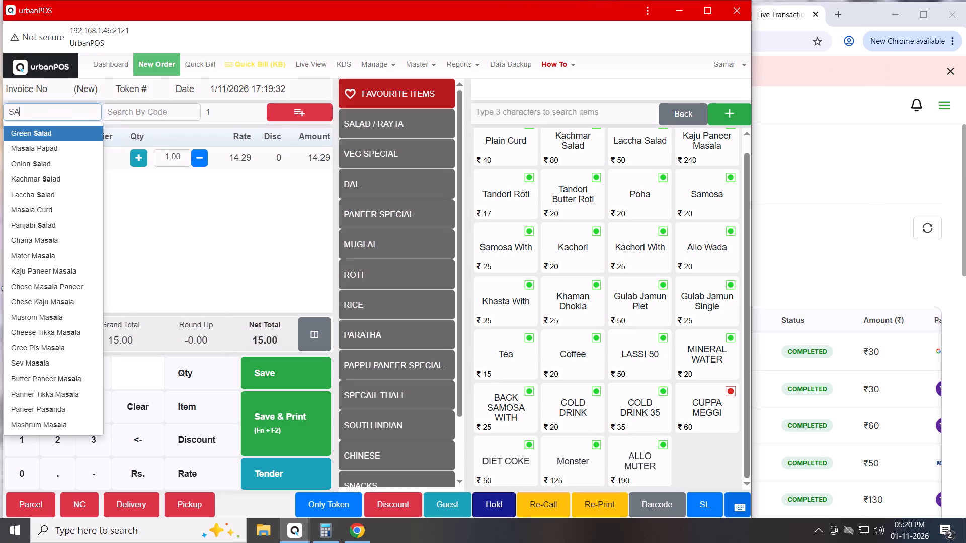
pyautogui.write('MOS')
pyautogui.press('Down')
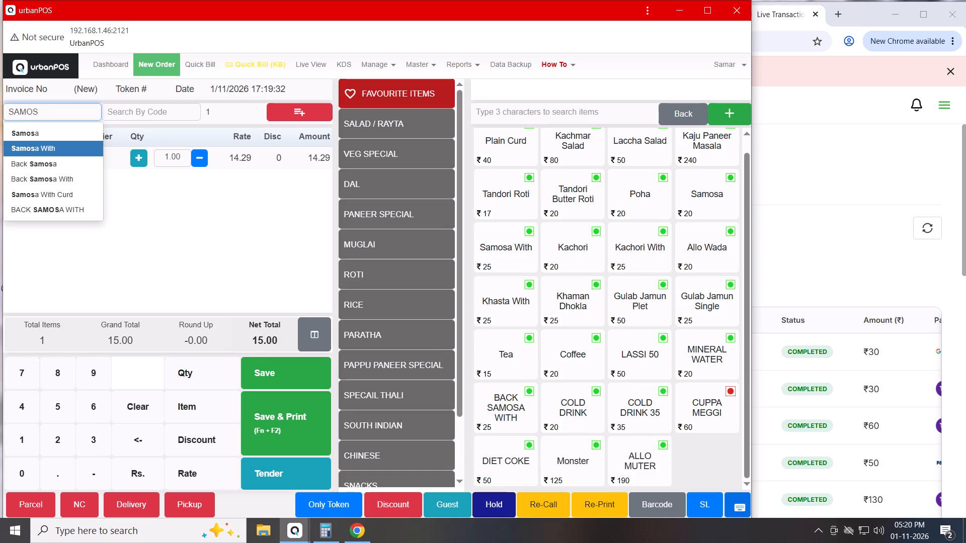
pyautogui.press('Return')
pyautogui.press('Return')
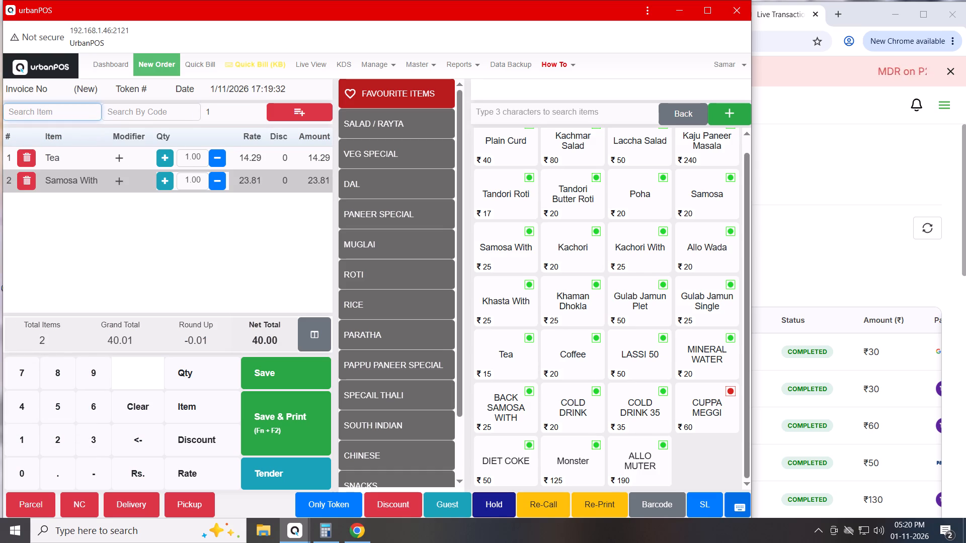
pyautogui.press('F2')
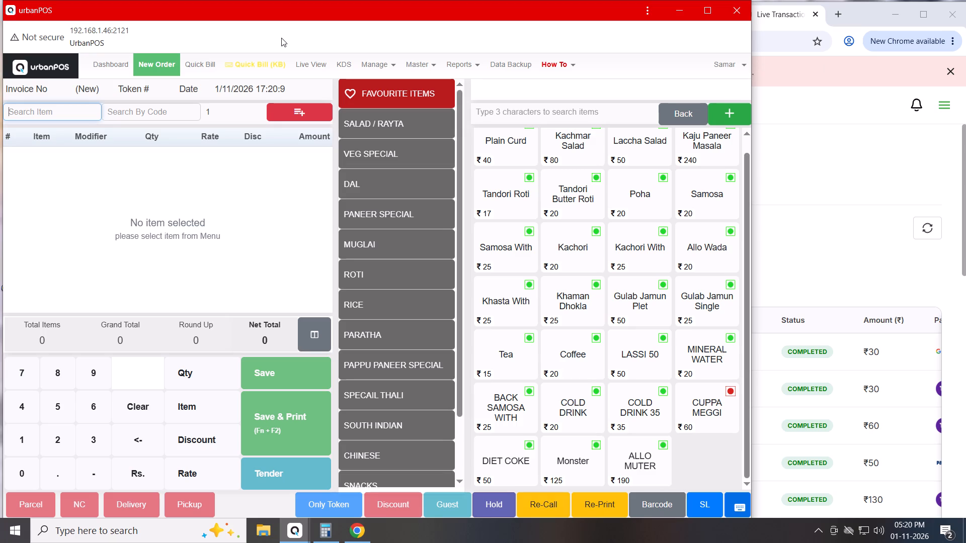
# Add Gulab Jamun Single with quantity 3 to a new order, and save and print it.
pyautogui.write('GUL')
pyautogui.press('Up')
pyautogui.press('Return')
pyautogui.press('3')
pyautogui.press('Return')
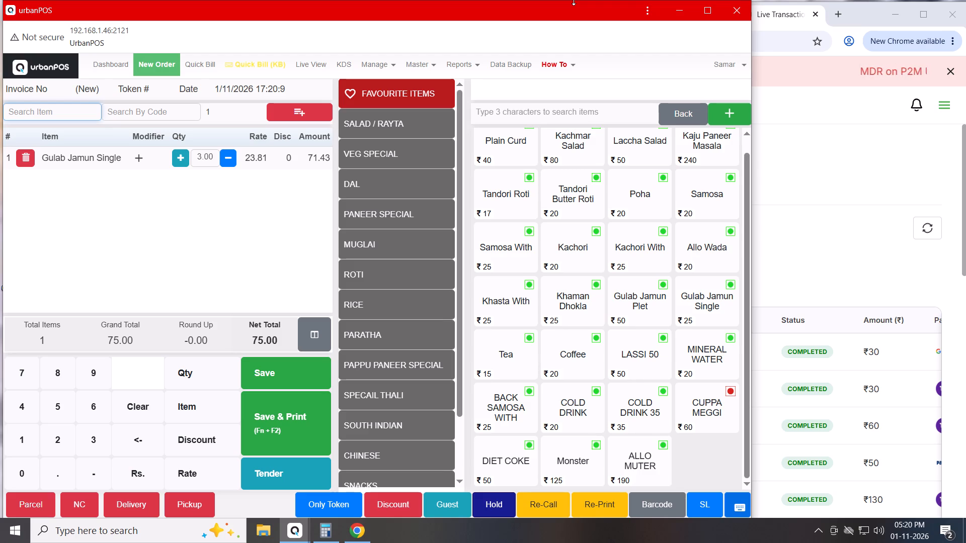
pyautogui.press('F2')
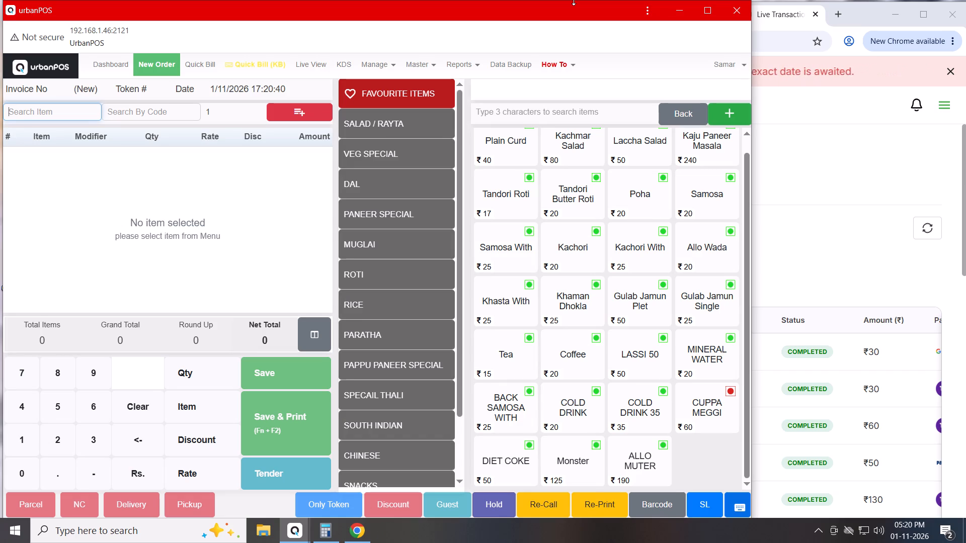
# Add Poha with quantity 2 to a new order, and save and print it.
pyautogui.press('o')
pyautogui.press('BackSpace')
pyautogui.write('POH')
pyautogui.press('Up')
pyautogui.press('Return')
pyautogui.press('2')
pyautogui.press('Return')
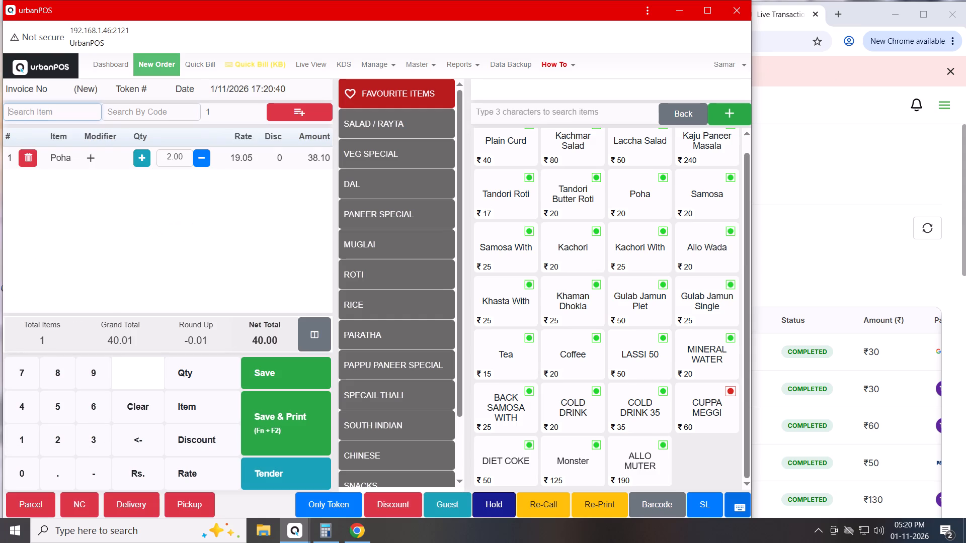
pyautogui.press('F2')
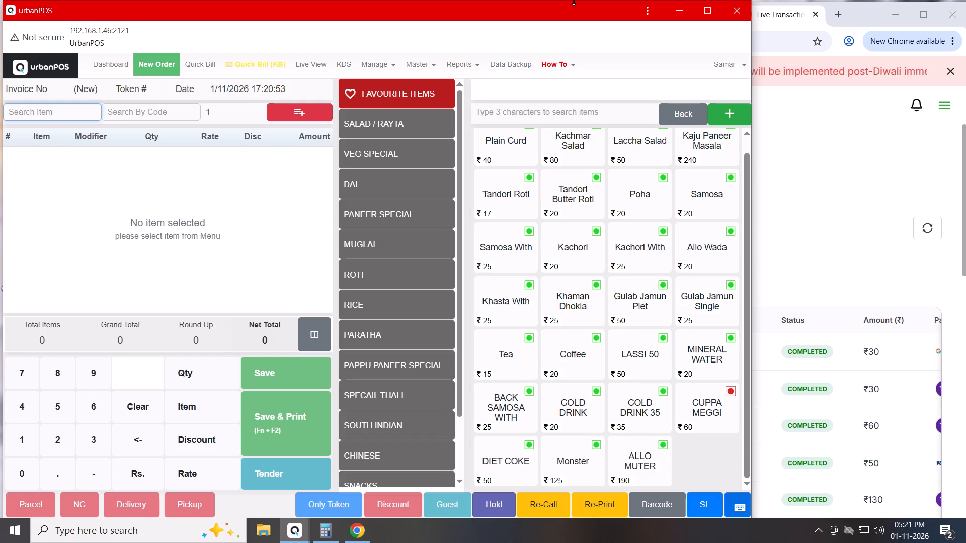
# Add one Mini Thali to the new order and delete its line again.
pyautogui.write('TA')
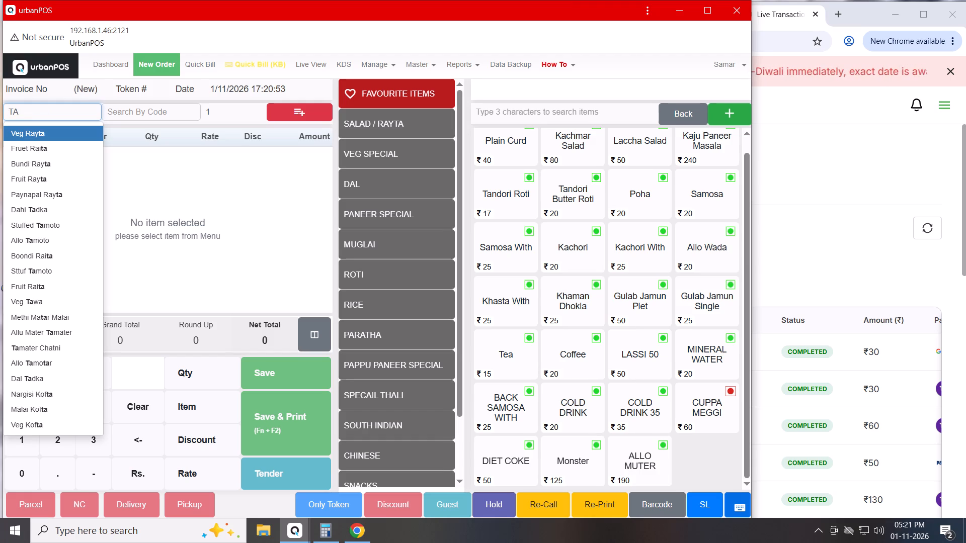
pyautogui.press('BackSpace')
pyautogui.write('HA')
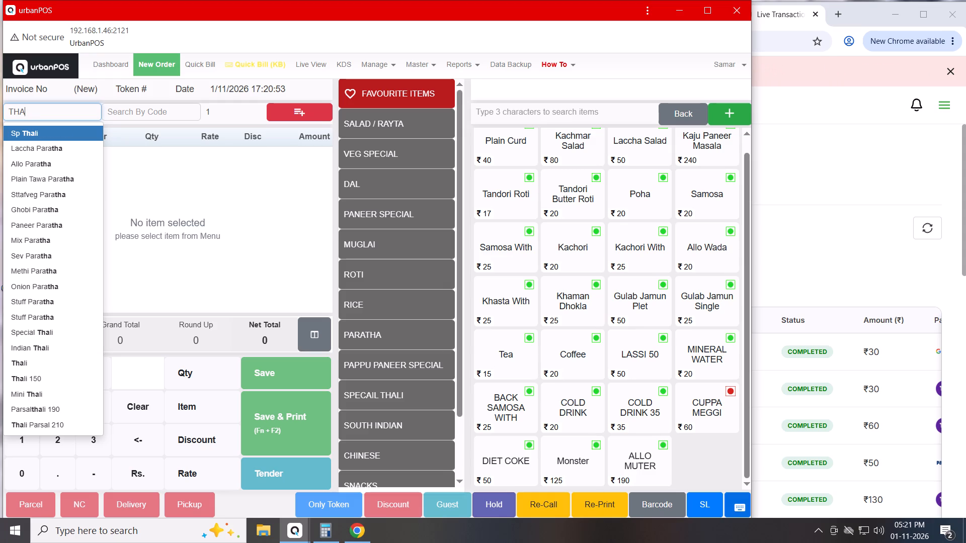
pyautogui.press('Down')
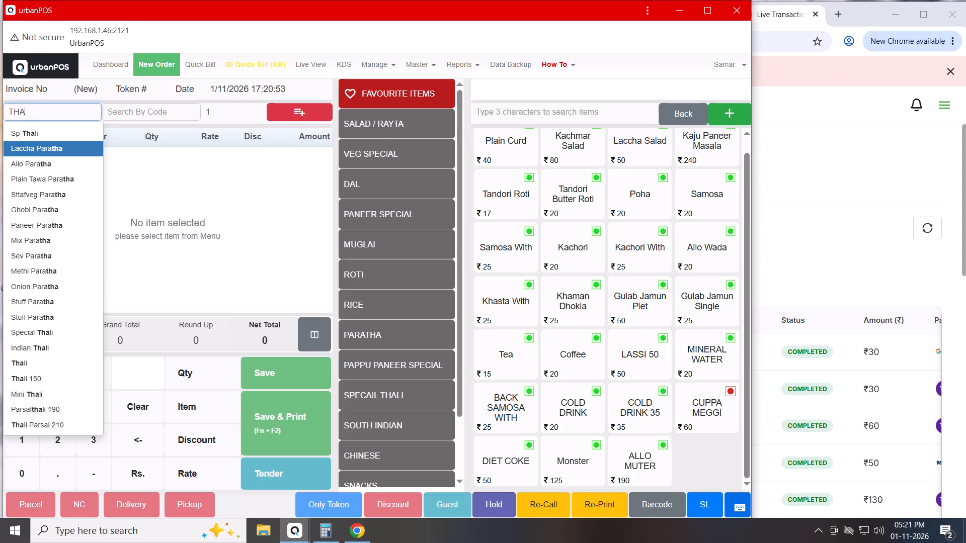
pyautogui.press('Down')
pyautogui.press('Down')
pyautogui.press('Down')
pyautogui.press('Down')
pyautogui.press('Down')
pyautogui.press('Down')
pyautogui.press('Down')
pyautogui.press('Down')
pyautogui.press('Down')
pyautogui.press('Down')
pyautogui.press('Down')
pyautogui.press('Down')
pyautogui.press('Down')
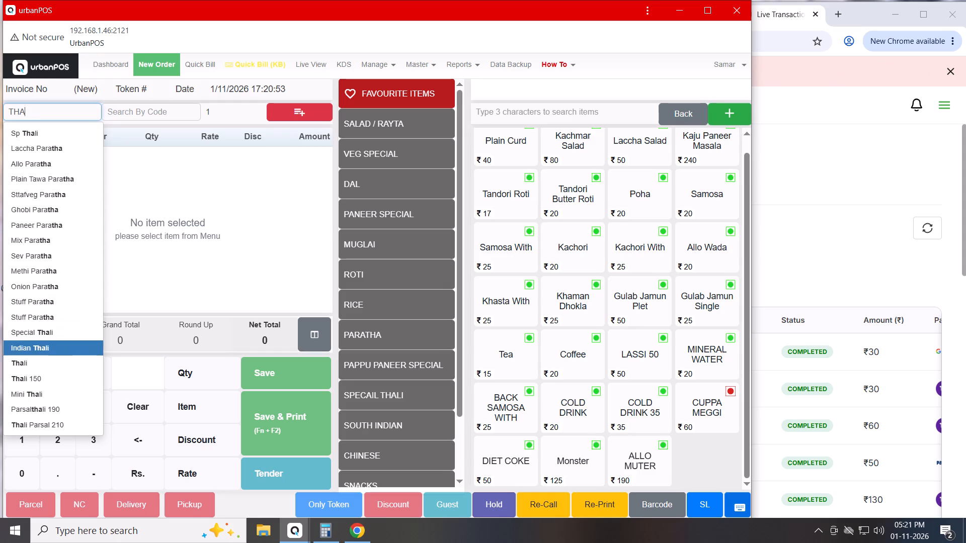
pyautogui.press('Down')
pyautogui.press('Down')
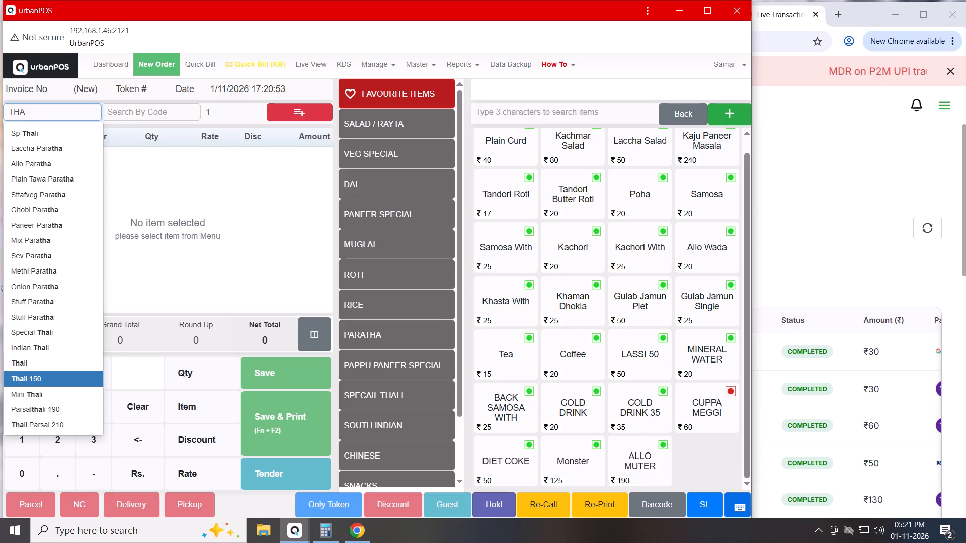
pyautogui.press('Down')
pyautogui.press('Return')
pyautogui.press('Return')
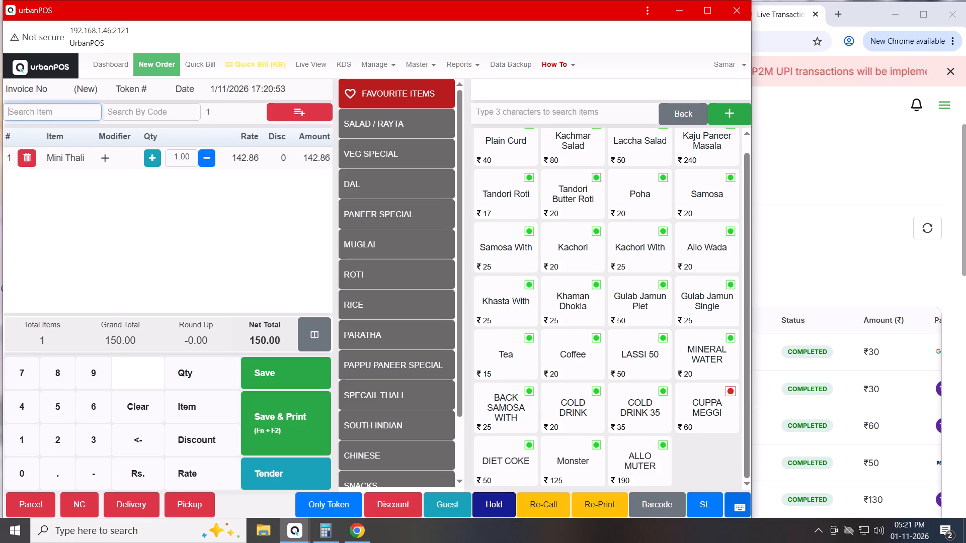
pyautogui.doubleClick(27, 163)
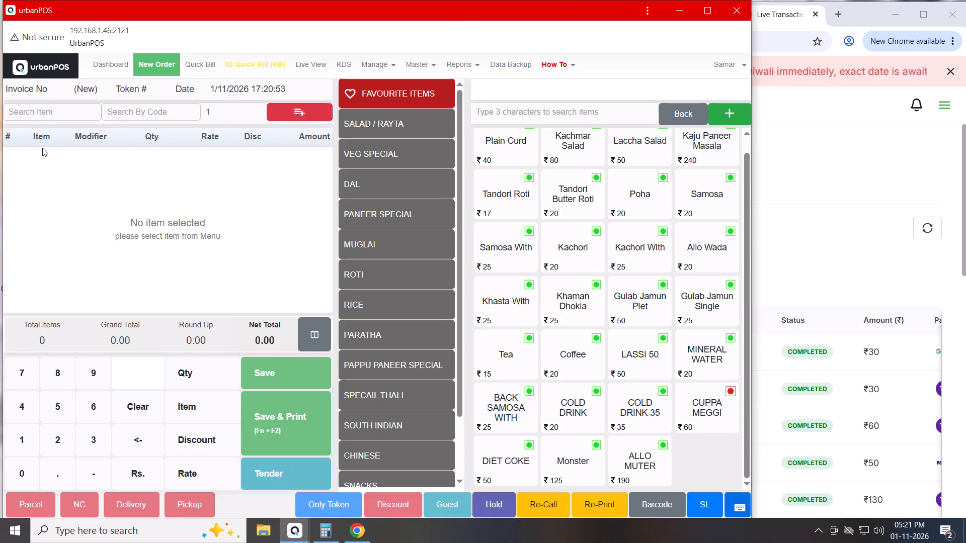
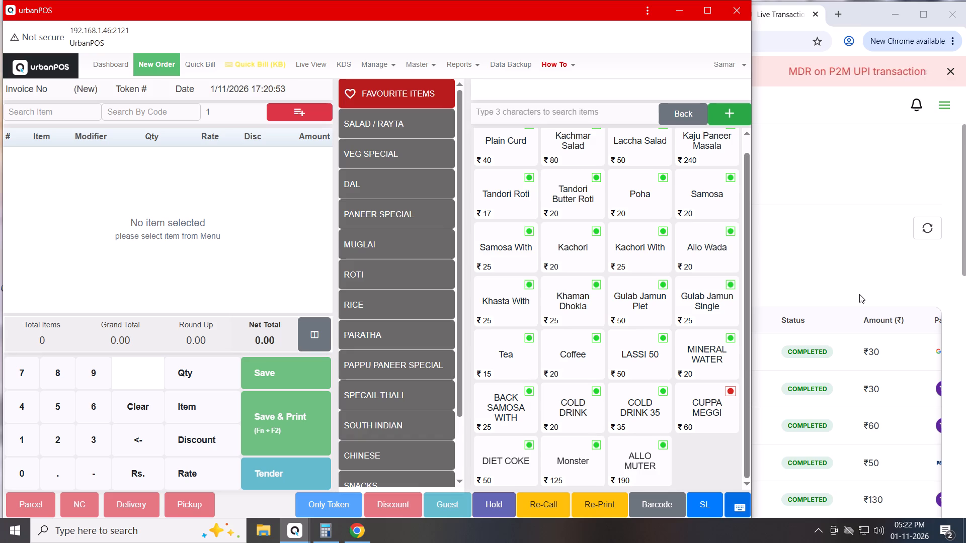
# Find Chili Paneer by searching for CHIL, add one to the new order, and save and print it.
pyautogui.write('CHI')
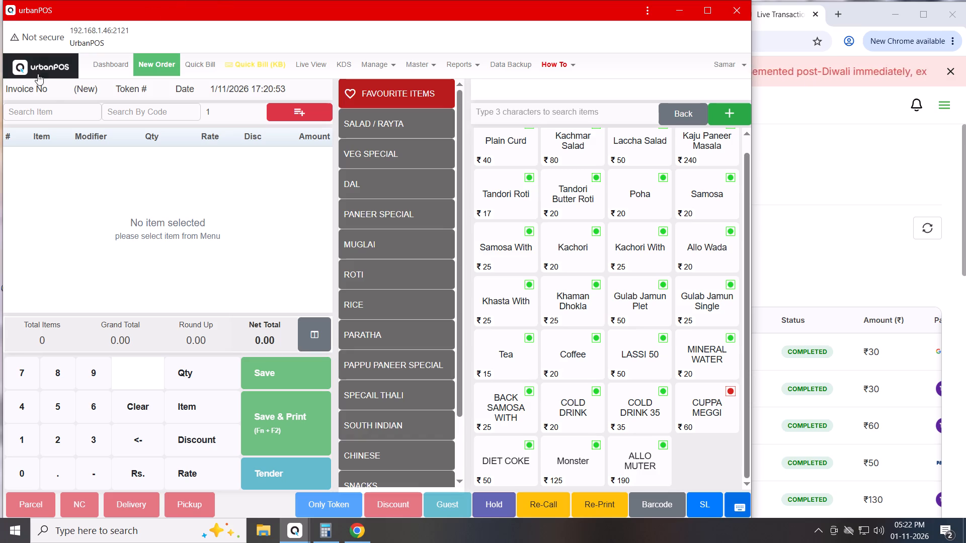
pyautogui.doubleClick(68, 116)
pyautogui.write('CHIL;L')
pyautogui.press('BackSpace')
pyautogui.press('BackSpace')
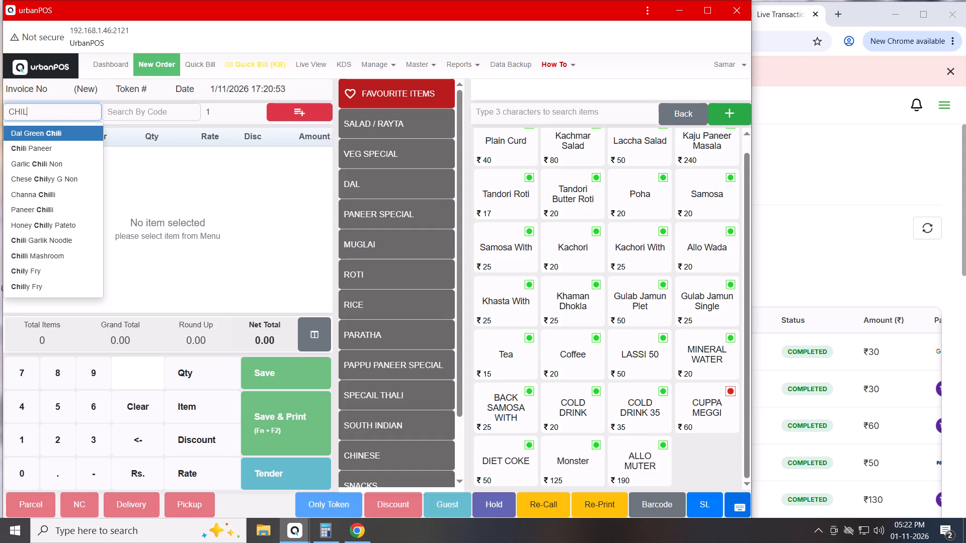
pyautogui.press('Down')
pyautogui.press('Return')
pyautogui.press('Return')
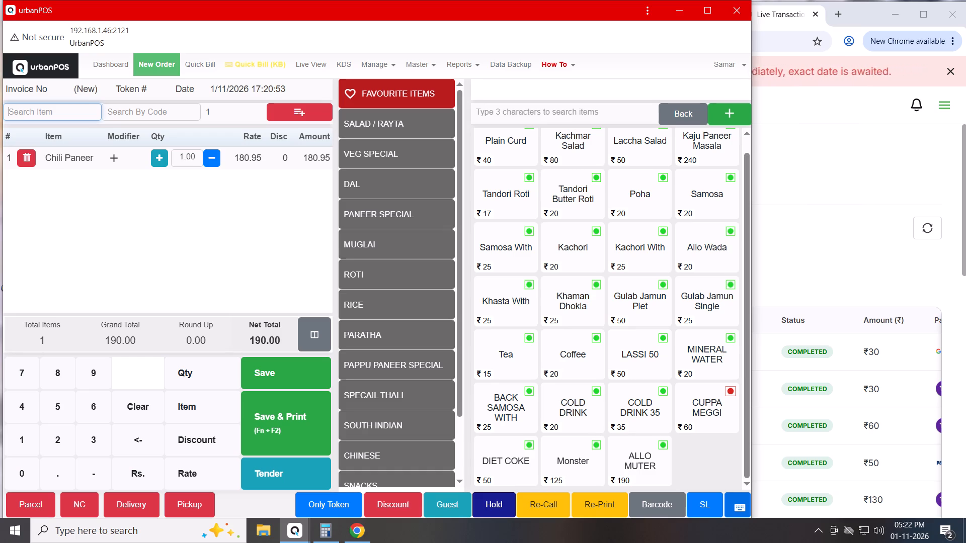
pyautogui.press('F2')
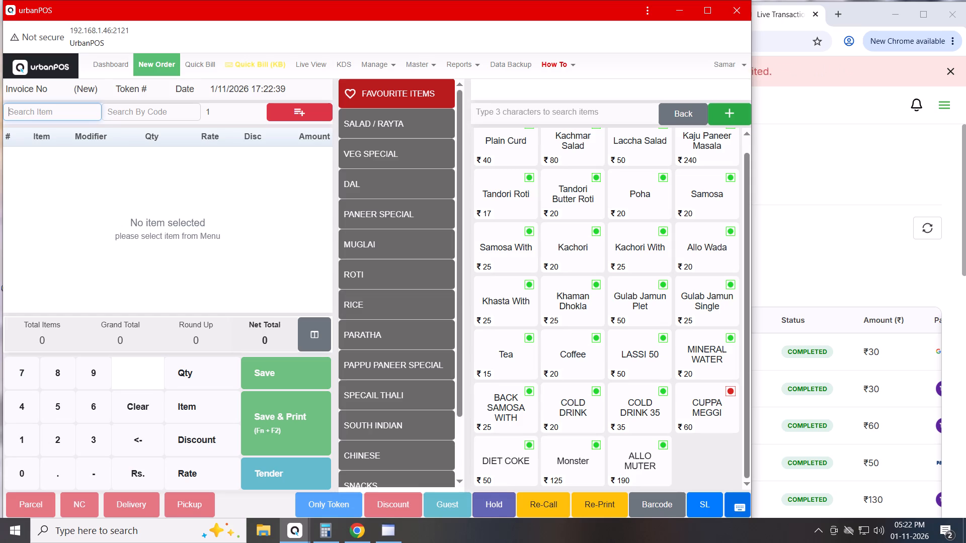
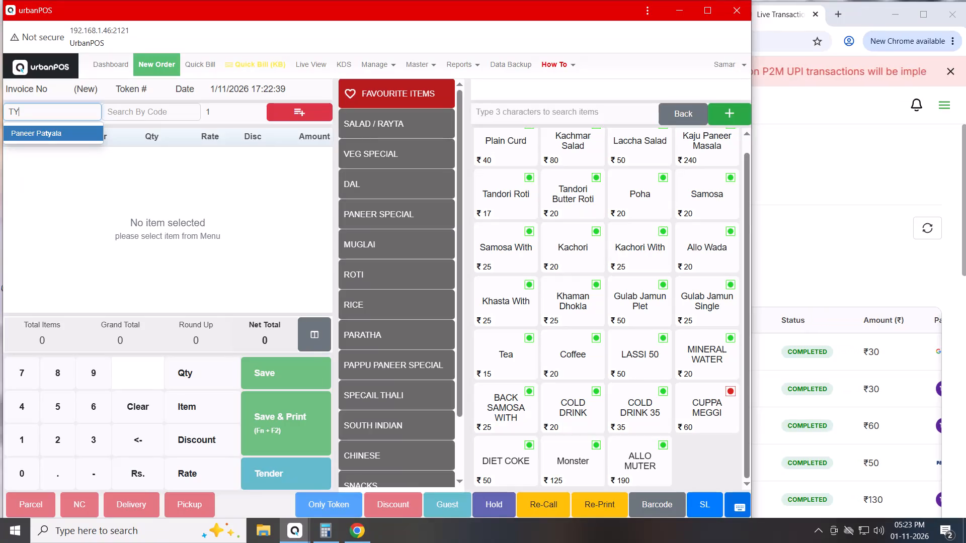
# Find Tea by searching for TEA, add one to the new order, and save and print it.
pyautogui.press('BackSpace')
pyautogui.write('EA')
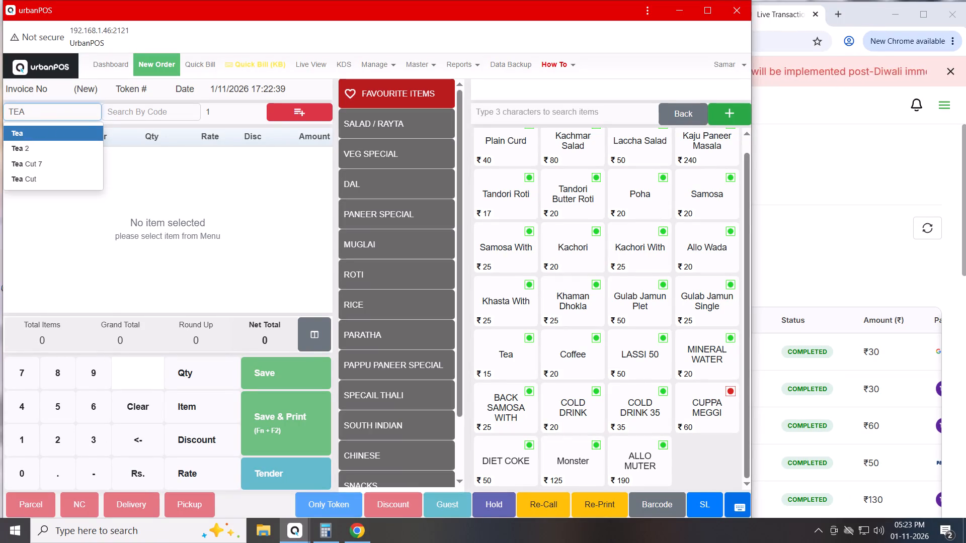
pyautogui.press('Return')
pyautogui.press('Return')
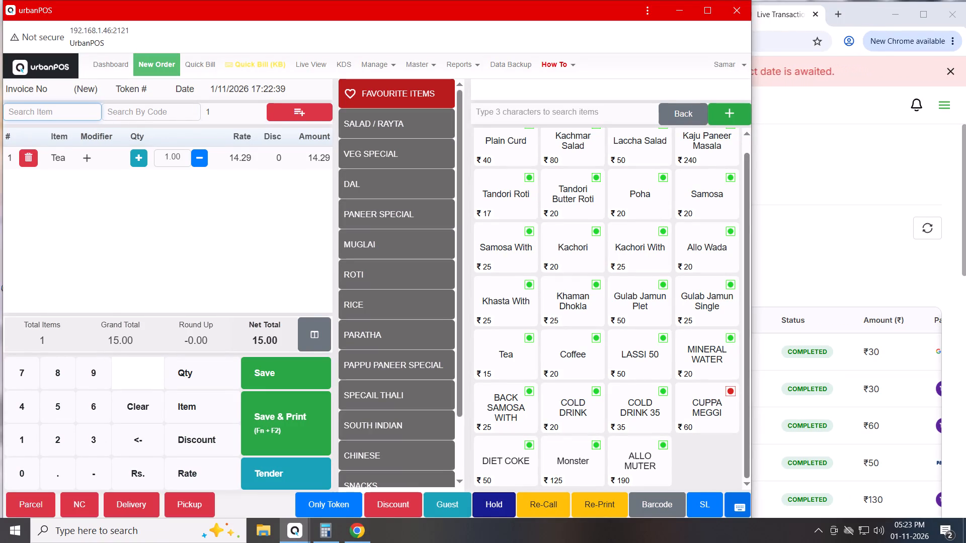
pyautogui.press('F2')
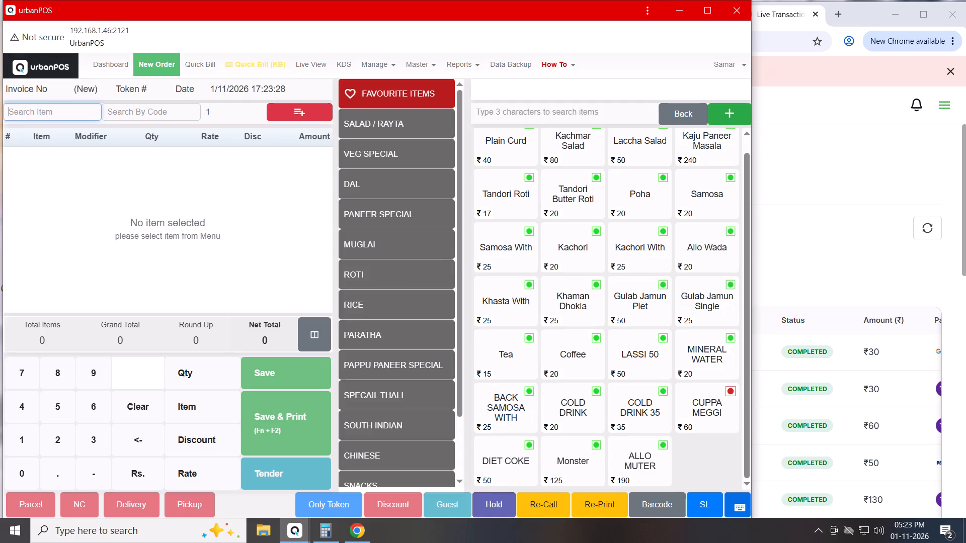
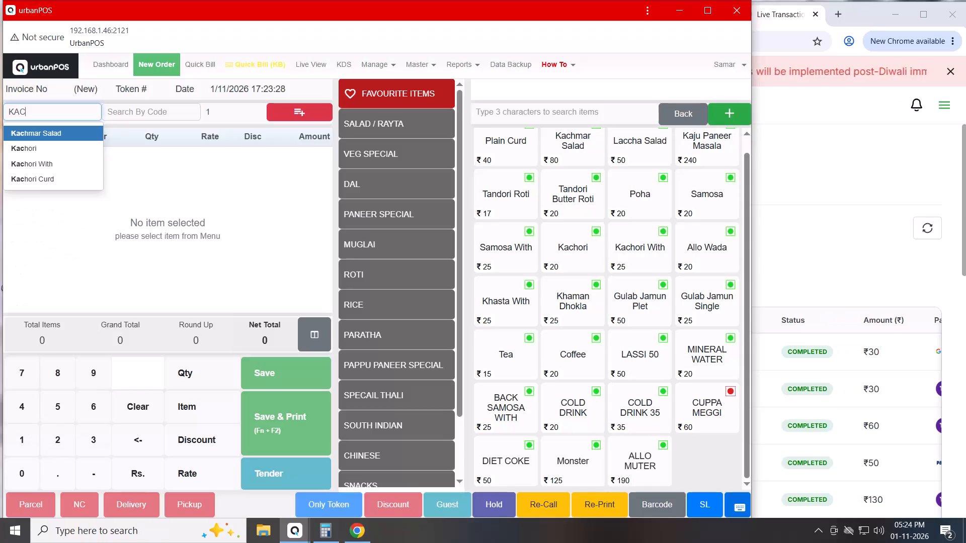
# Add Kachori with quantity 10 to the new order from the item search results, and save and print it.
pyautogui.press('Down')
pyautogui.press('Return')
pyautogui.write('10')
pyautogui.press('Return')
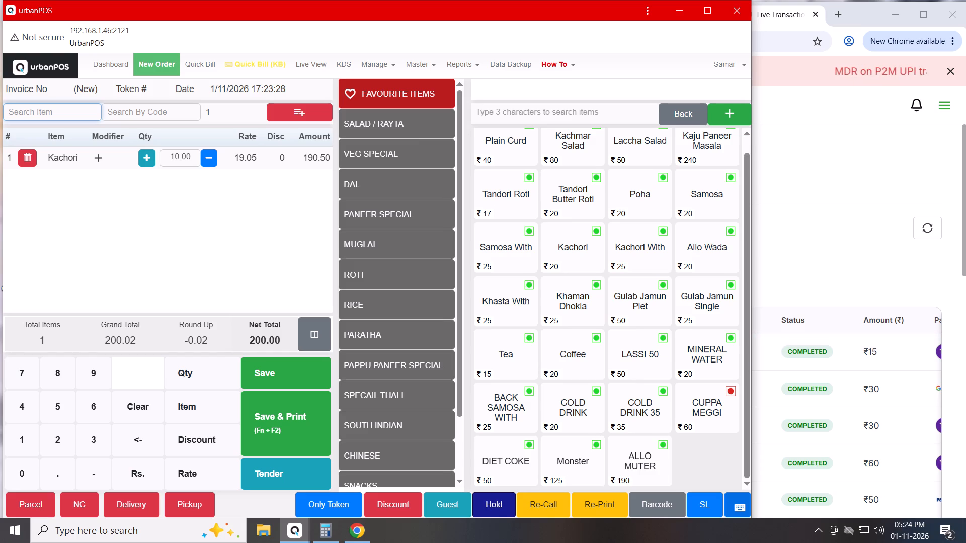
pyautogui.press('F2')
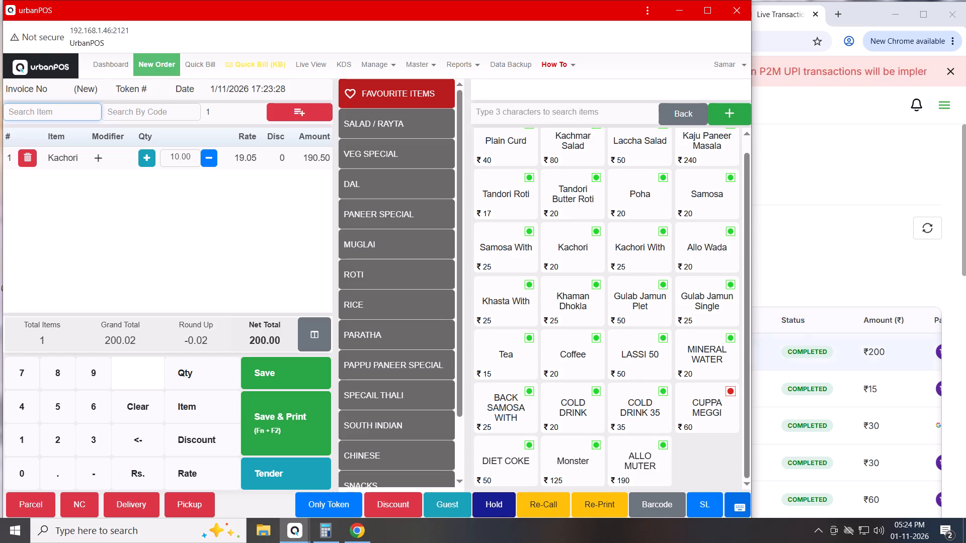
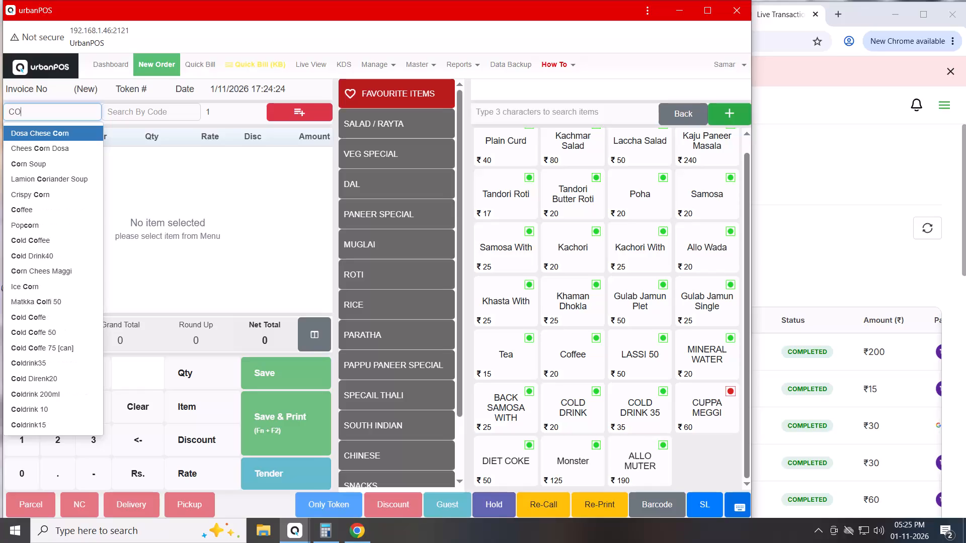
# Add Coffee with quantity 2 to the new order from the item search results, and save and print it.
pyautogui.press('Down')
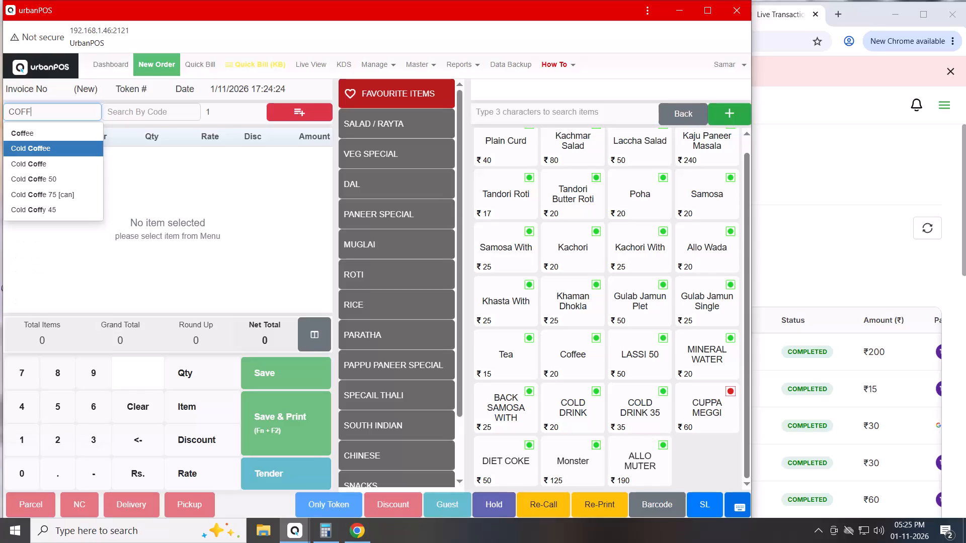
pyautogui.press('Up')
pyautogui.press('Return')
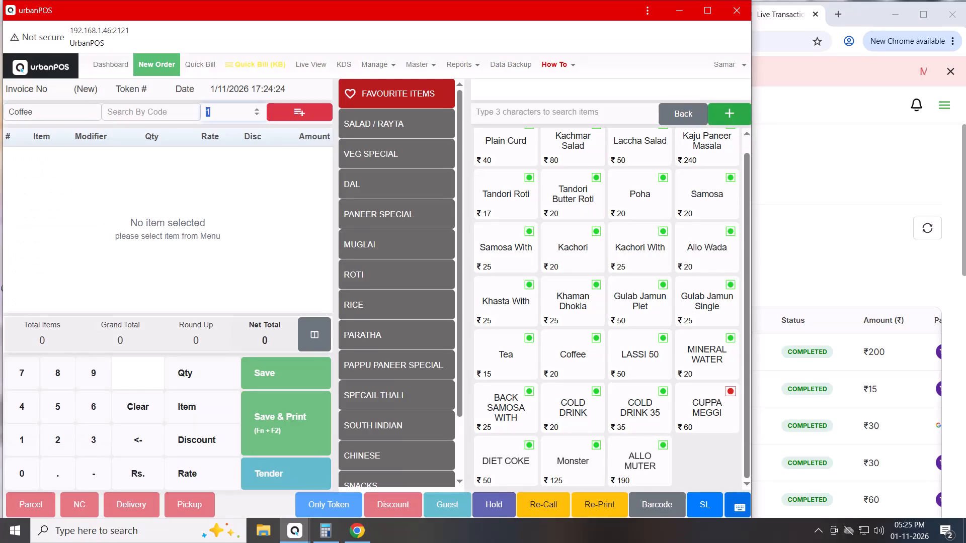
pyautogui.press('2')
pyautogui.press('Return')
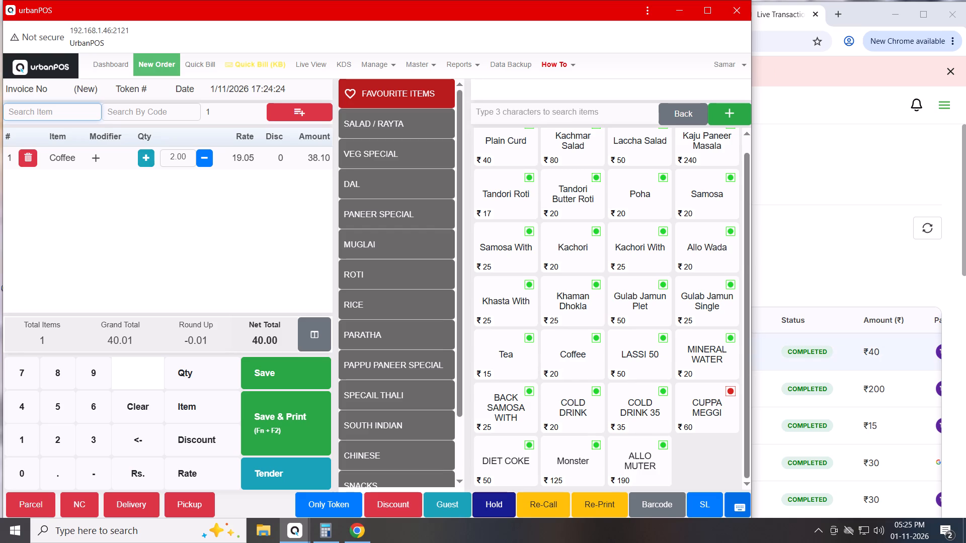
pyautogui.press('F2')
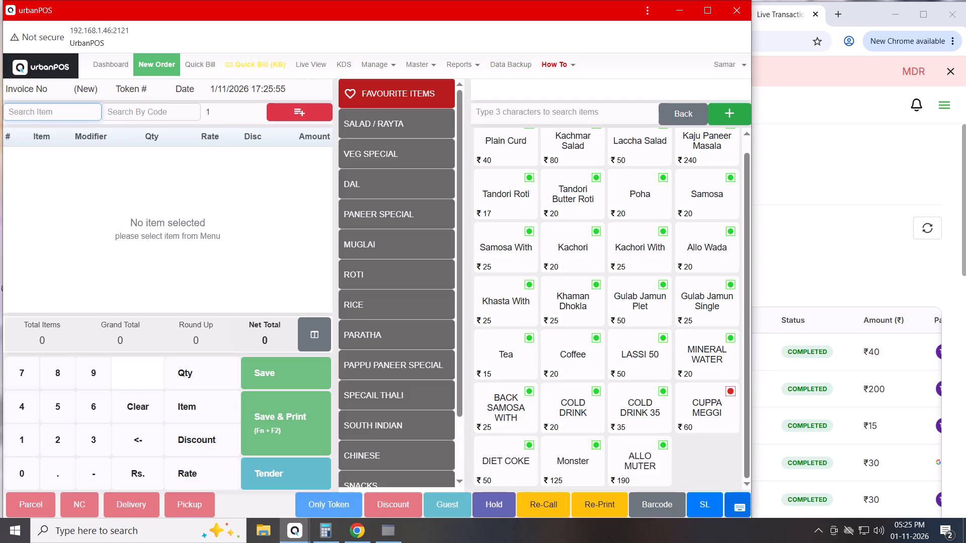
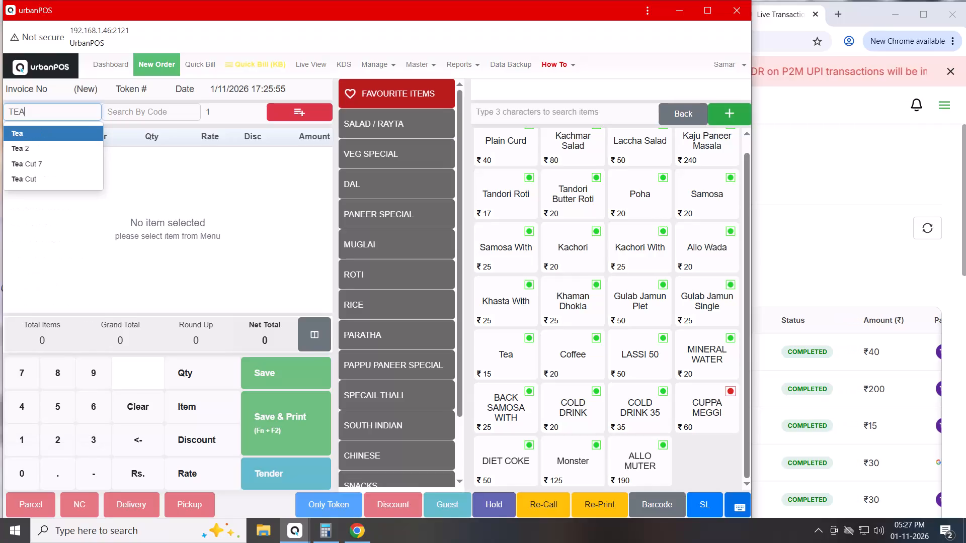
# Add Tea with quantity 4 to the new order from the item search results.
pyautogui.press('Return')
pyautogui.press('4')
pyautogui.press('Return')
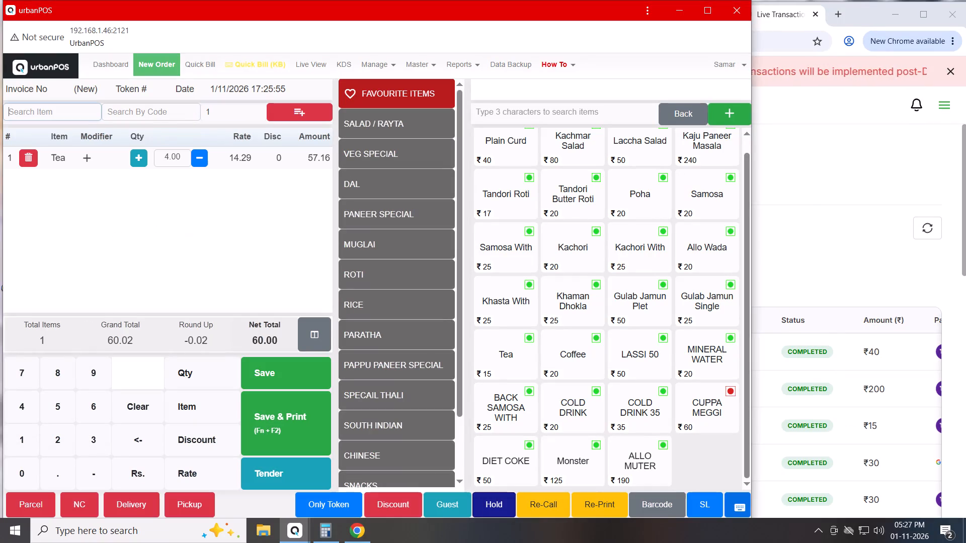
# Search for MINERAL WATER, add it to the order with quantity 1, and save and print the order.
pyautogui.write('MOI')
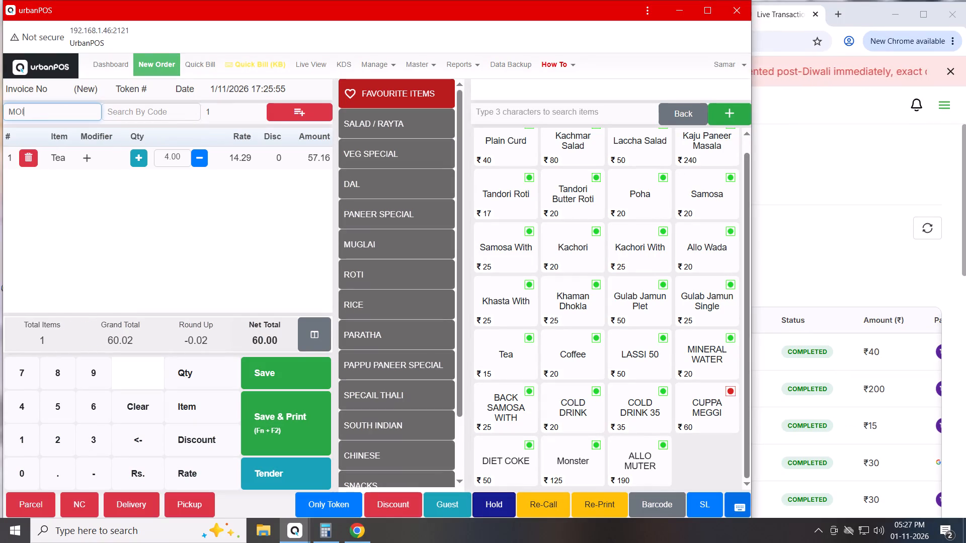
pyautogui.press('BackSpace')
pyautogui.press('BackSpace')
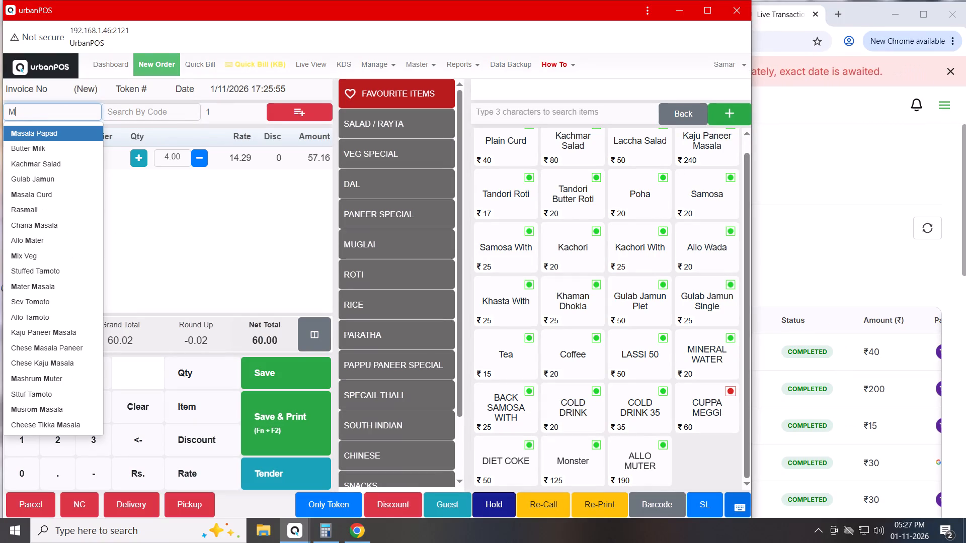
pyautogui.write('IN')
pyautogui.press('Up')
pyautogui.press('Return')
pyautogui.press('Return')
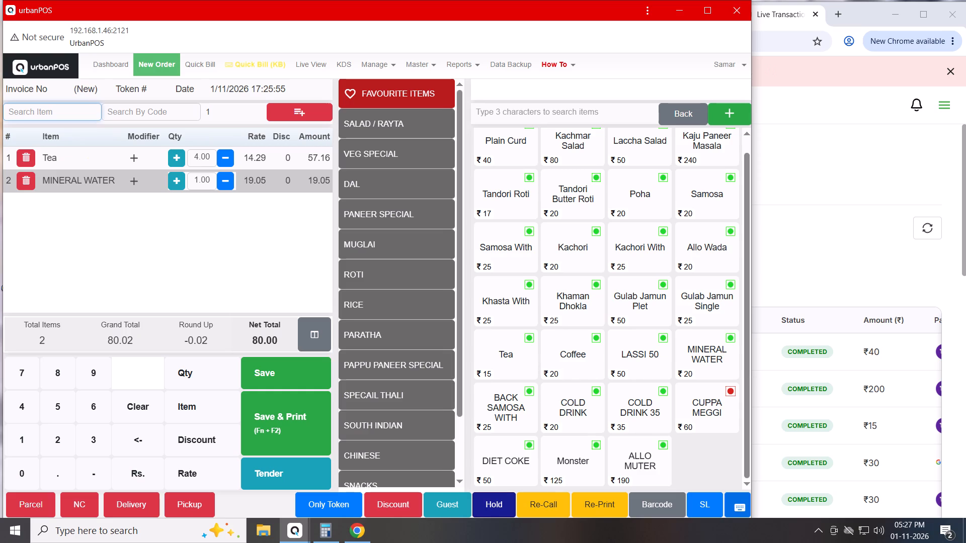
pyautogui.press('F2')
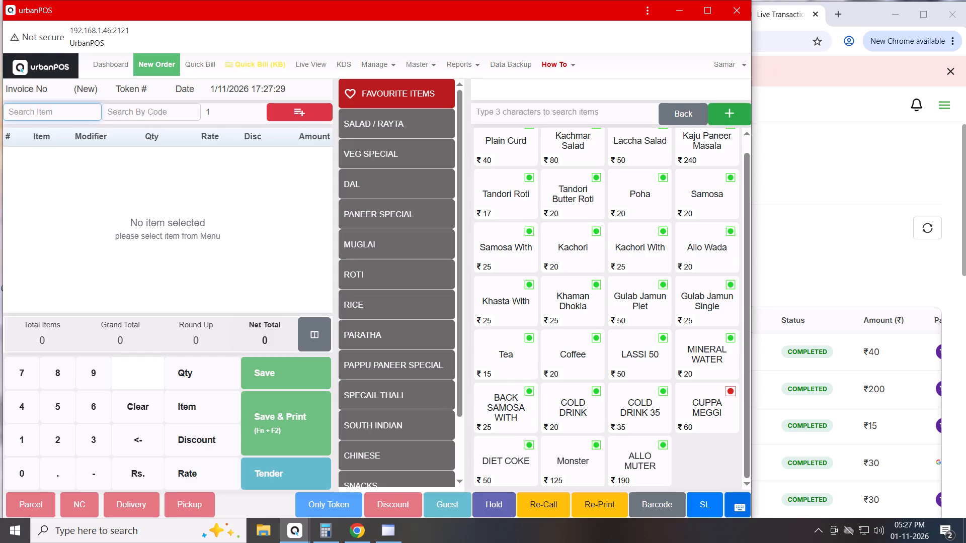
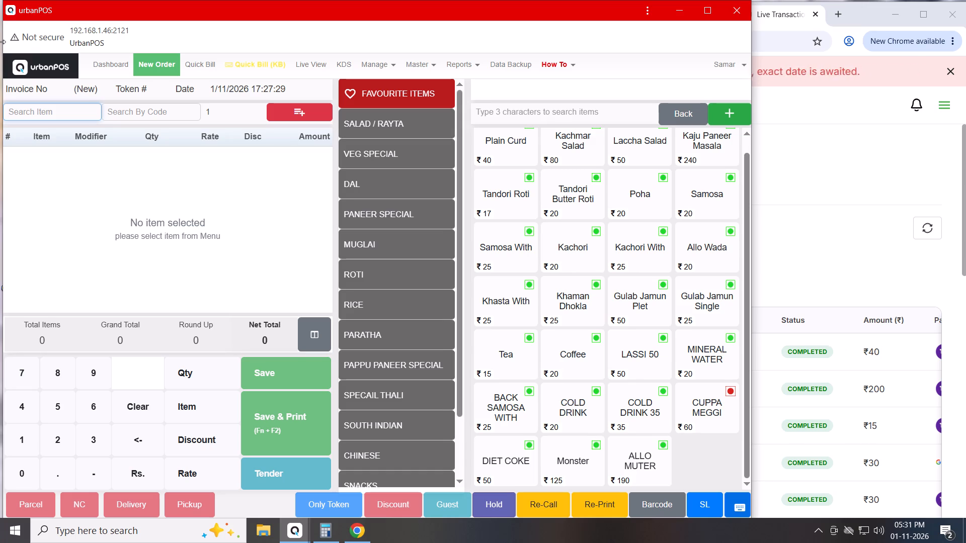
# Search for TEA, add it to the new order with quantity 2, and save and print the order.
pyautogui.write('TEA')
pyautogui.press('Return')
pyautogui.press('2')
pyautogui.press('Return')
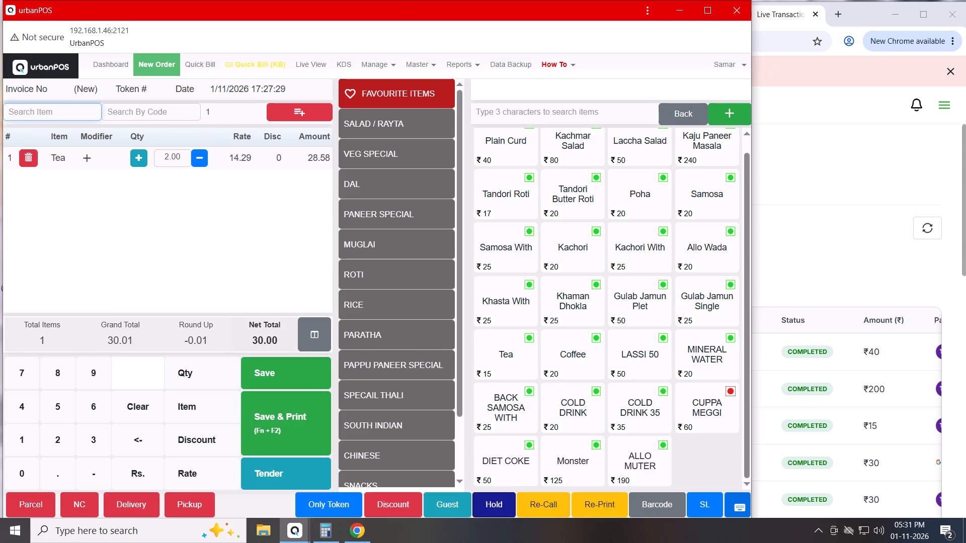
pyautogui.press('F2')
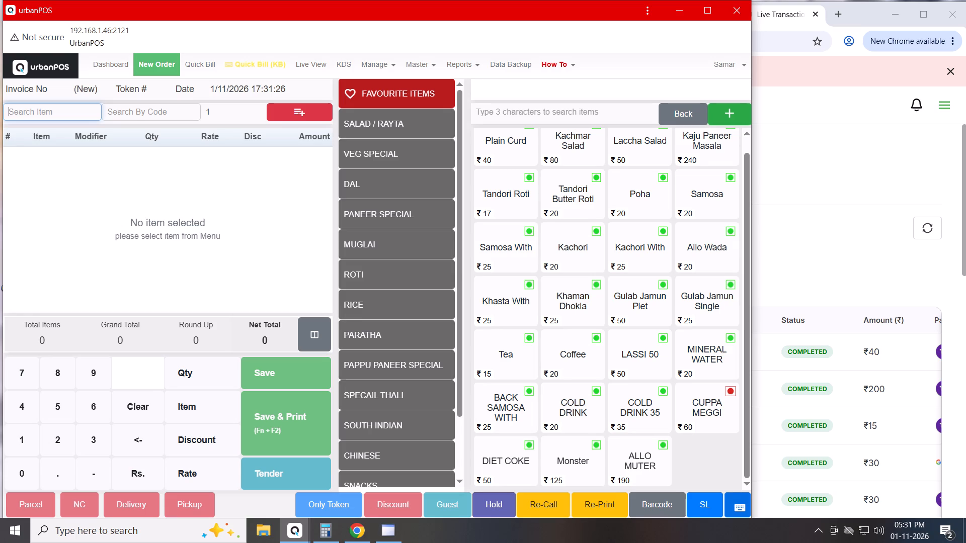
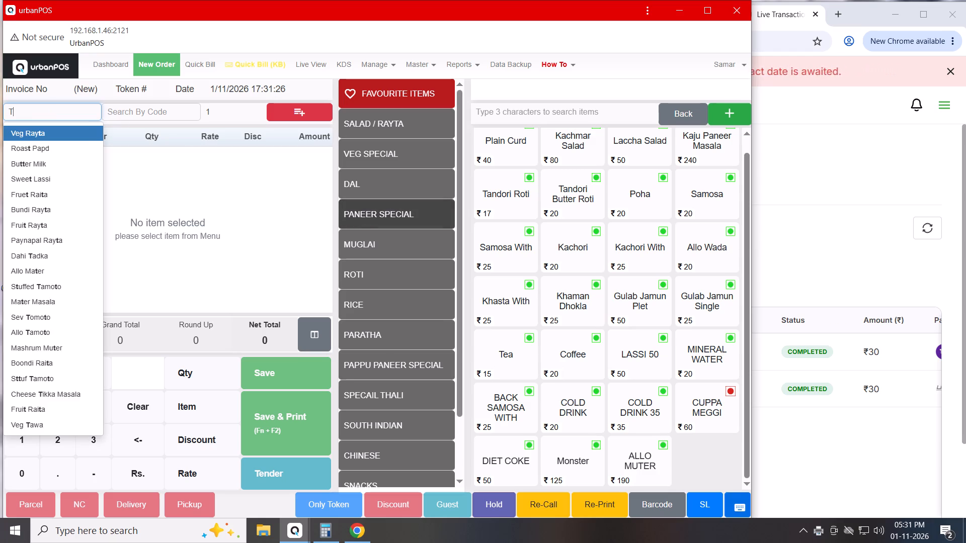
# Search for Tea and add it to the new order with quantity 3.
pyautogui.write('A3')
pyautogui.press('Return')
pyautogui.press('2')
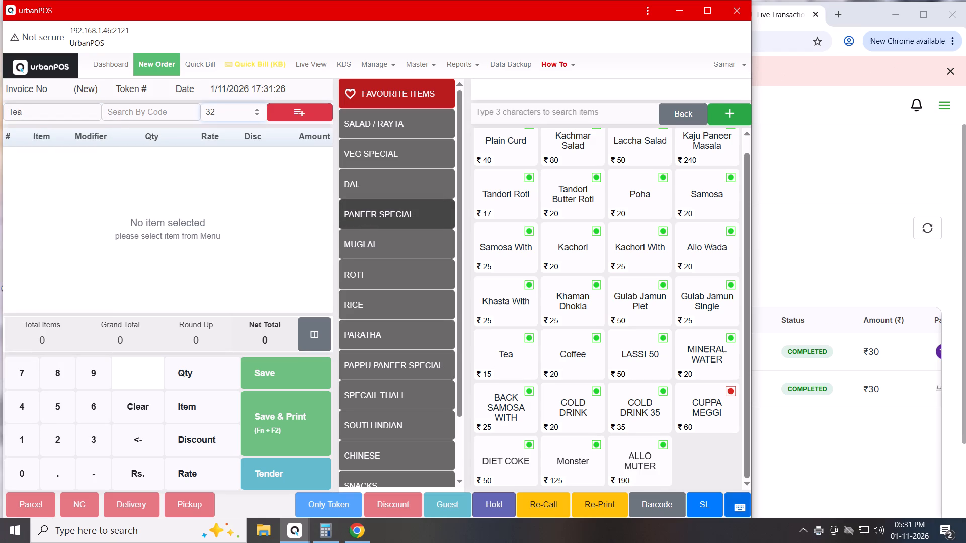
pyautogui.press('BackSpace')
pyautogui.press('Return')
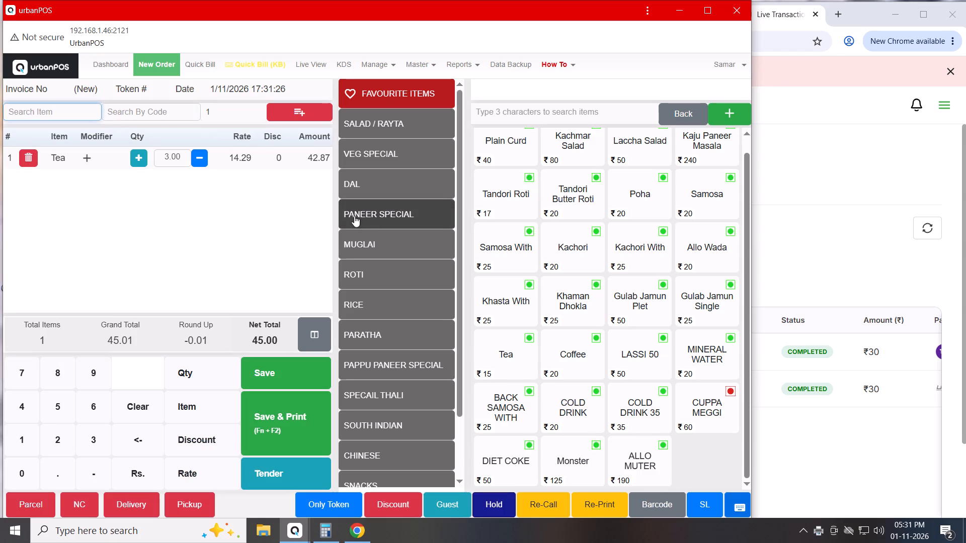
# Reduce the Tea quantity to 1, raise it to 2, and save and print the order.
pyautogui.doubleClick(204, 157)
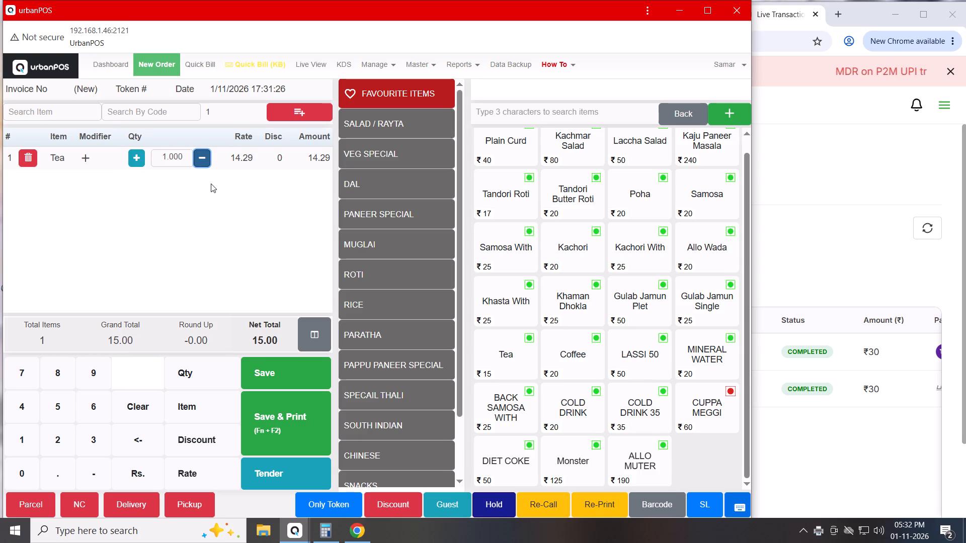
pyautogui.click(141, 161)
pyautogui.press('F2')
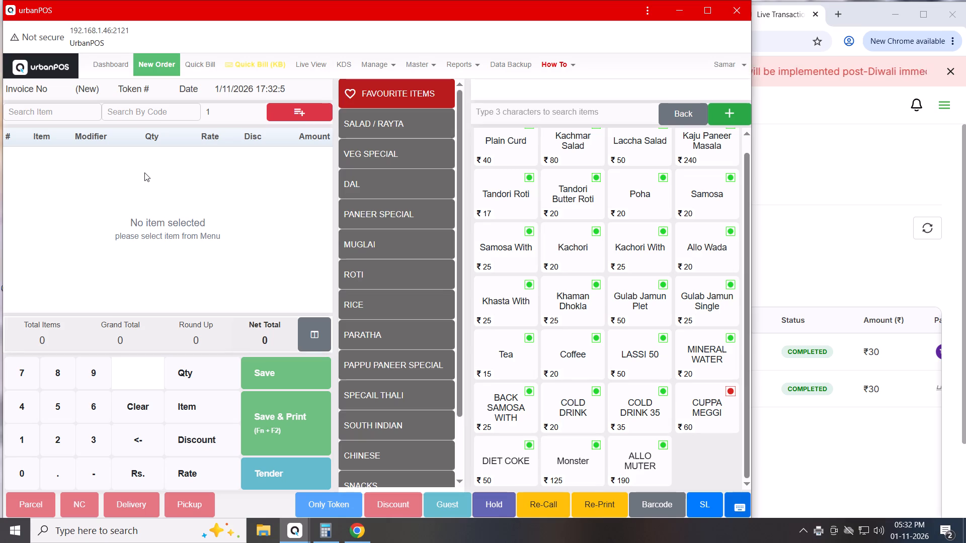
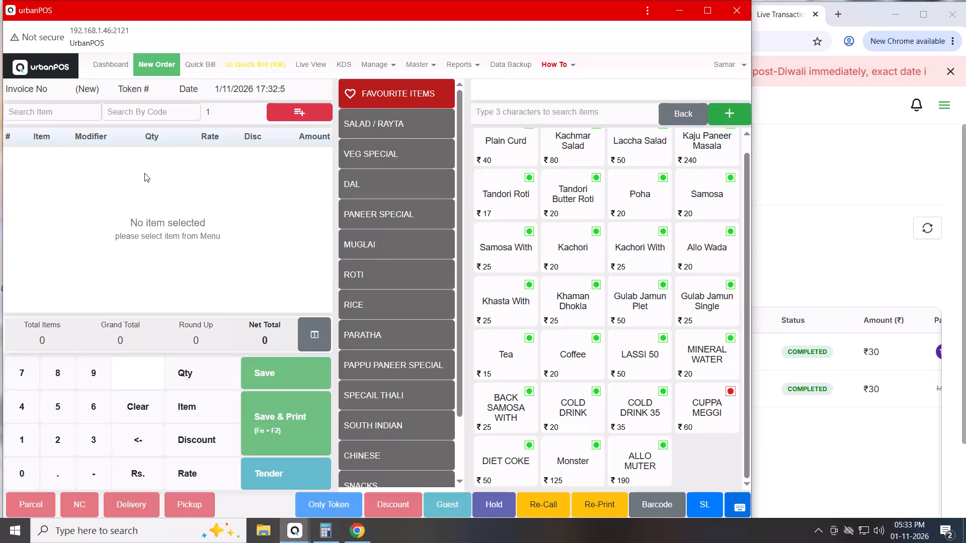
# Search for Samosa and add one Samosa With to the new order.
pyautogui.press('BackSpace')
pyautogui.write('SAM')
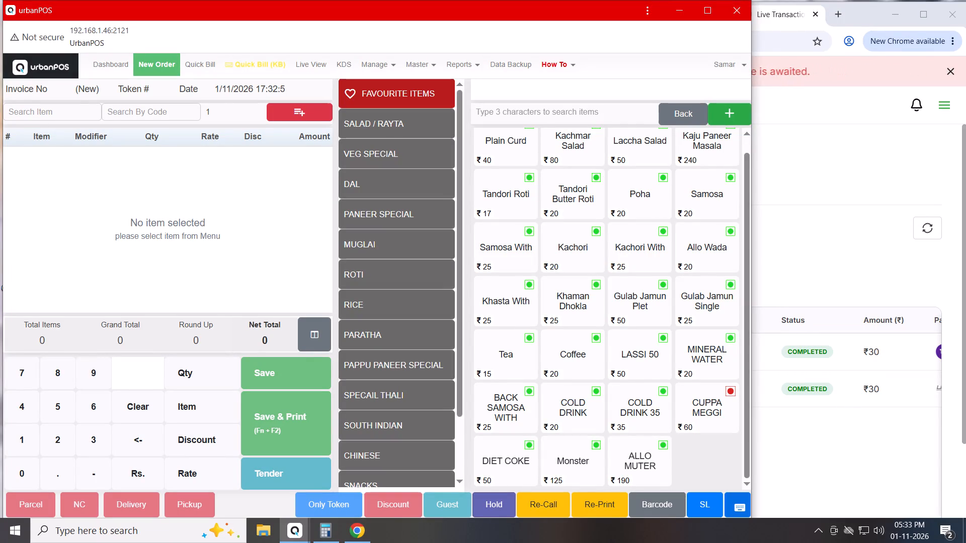
pyautogui.click(48, 112)
pyautogui.write('SAMO')
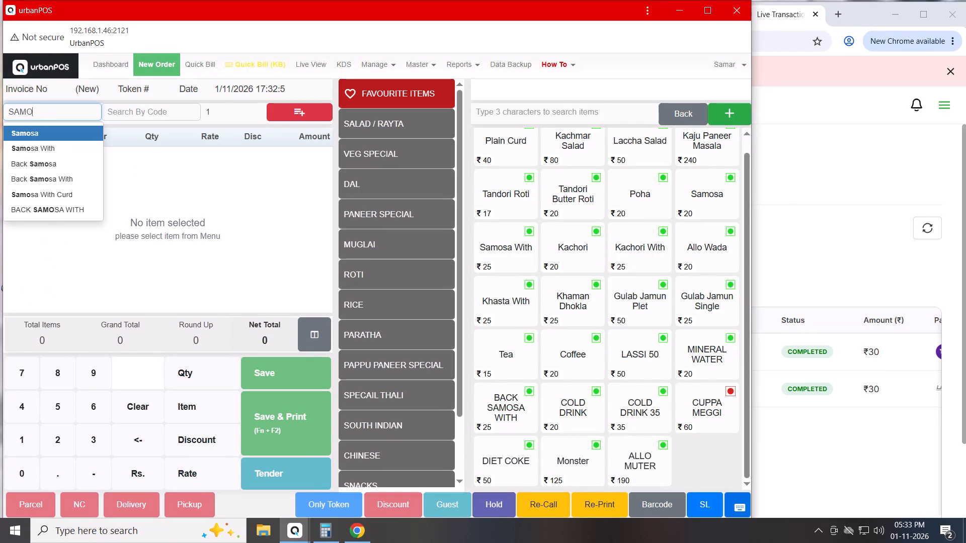
pyautogui.press('Down')
pyautogui.press('Return')
pyautogui.press('Return')
# Search for Poha and add it to the order with quantity 1.
pyautogui.write('POG')
pyautogui.press('BackSpace')
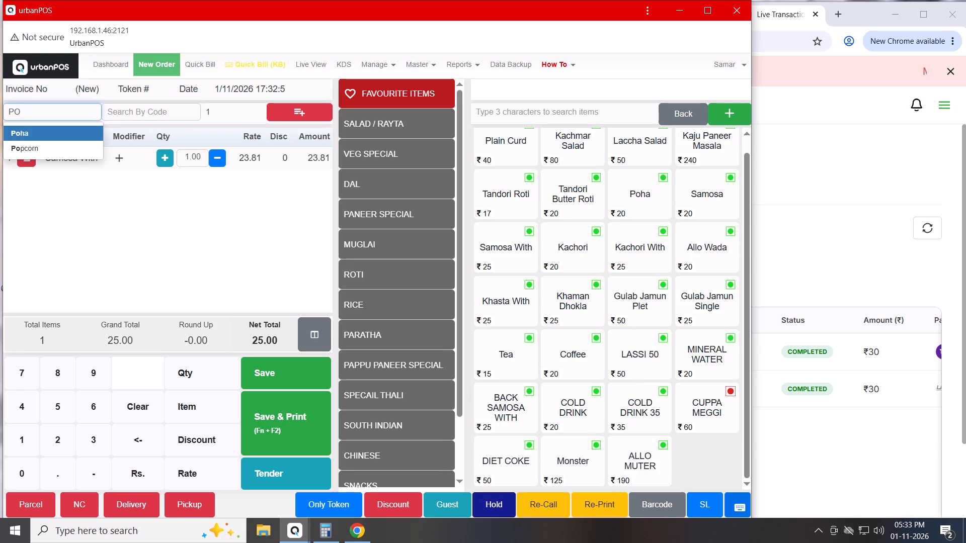
pyautogui.press('Return')
pyautogui.press('Return')
# Add one Tea to the order, and save and print it.
pyautogui.write('TWE')
pyautogui.press('BackSpace')
pyautogui.press('BackSpace')
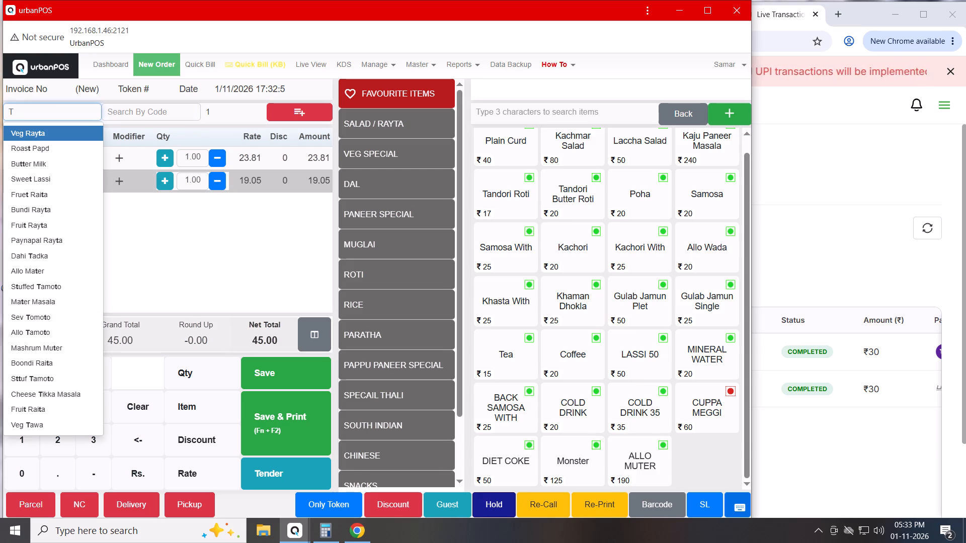
pyautogui.write('EA')
pyautogui.press('Return')
pyautogui.press('Return')
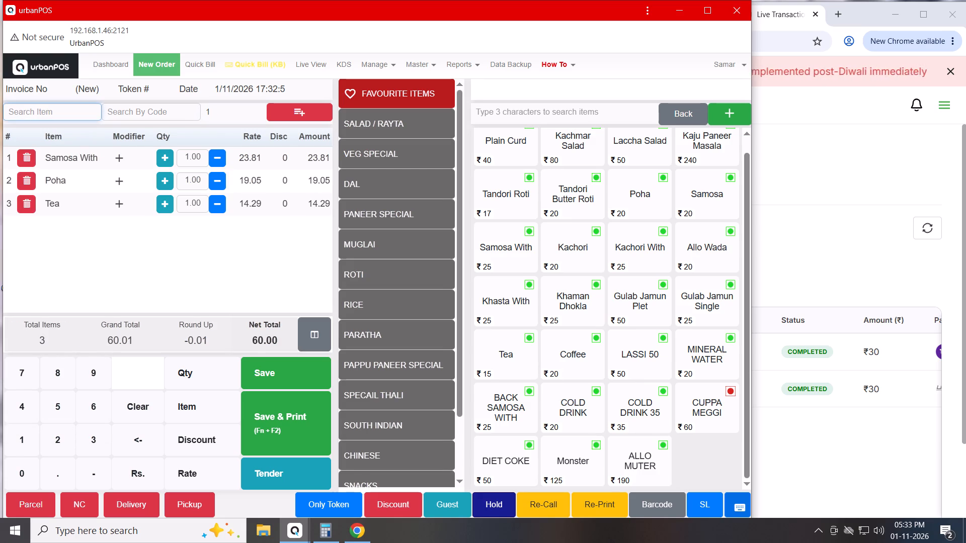
pyautogui.press('F2')
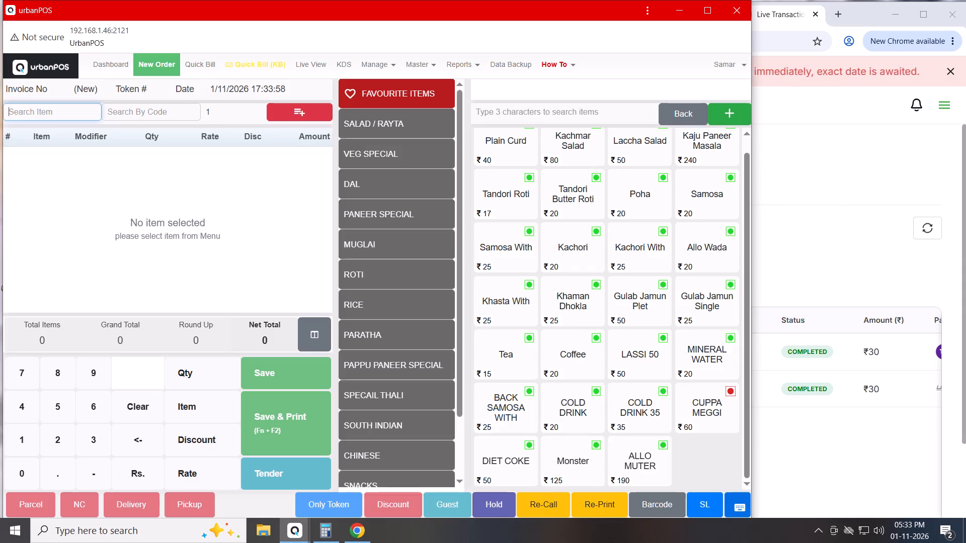
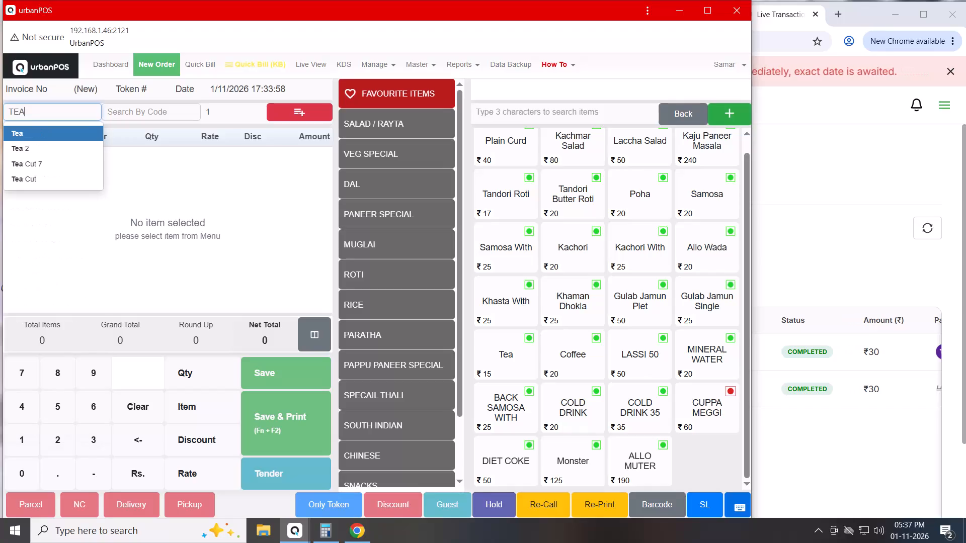
# Add Tea to the new order with quantity 4, and save and print it.
pyautogui.press('Return')
pyautogui.press('Return')
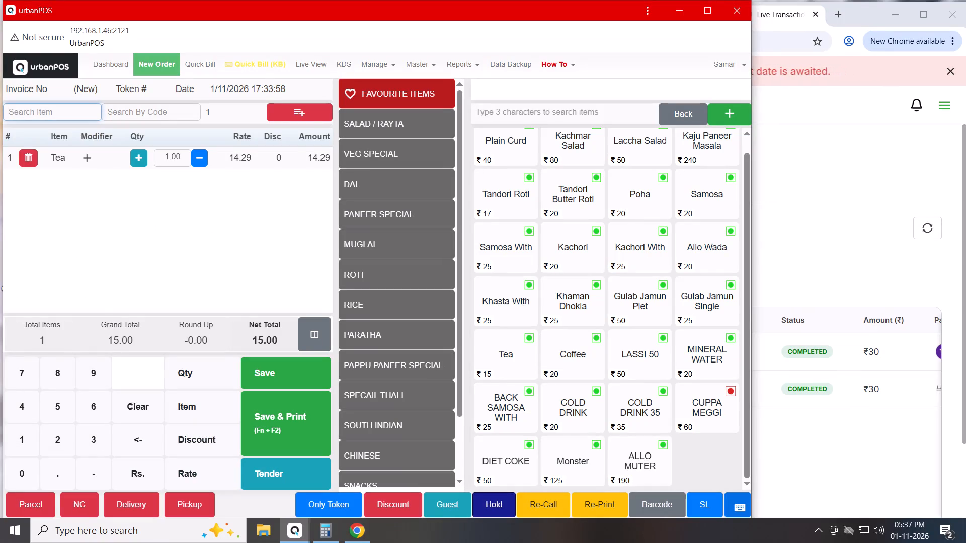
pyautogui.press('4')
pyautogui.press('BackSpace')
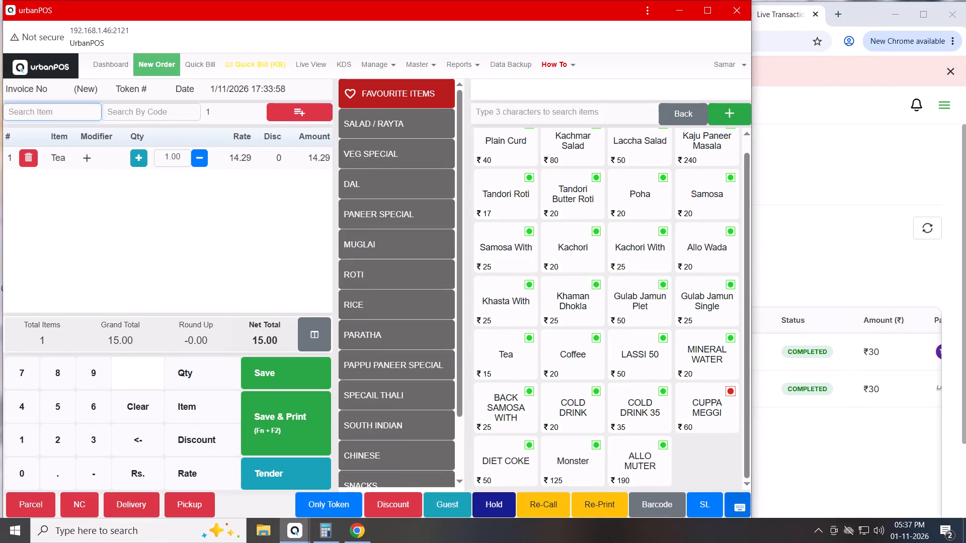
pyautogui.click(142, 160)
pyautogui.doubleClick(142, 160)
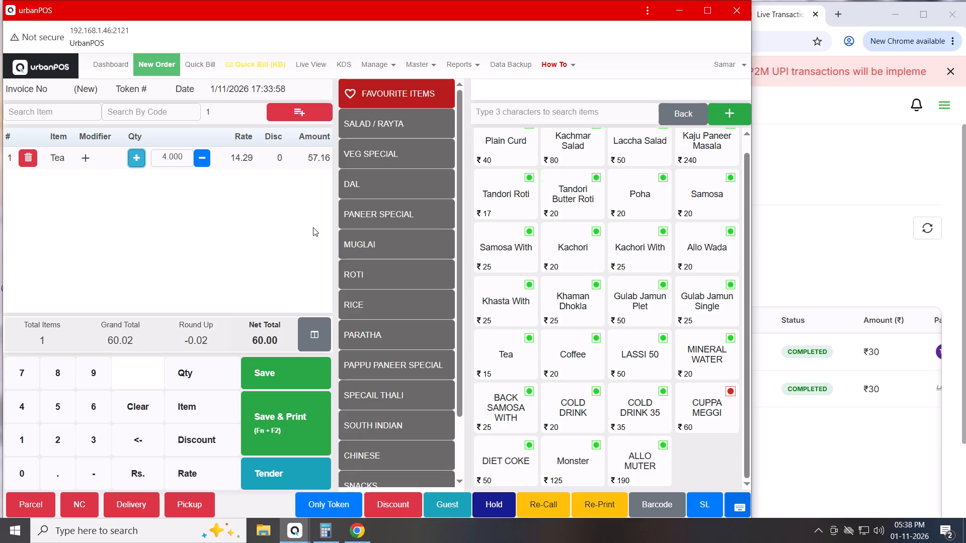
pyautogui.press('F2')
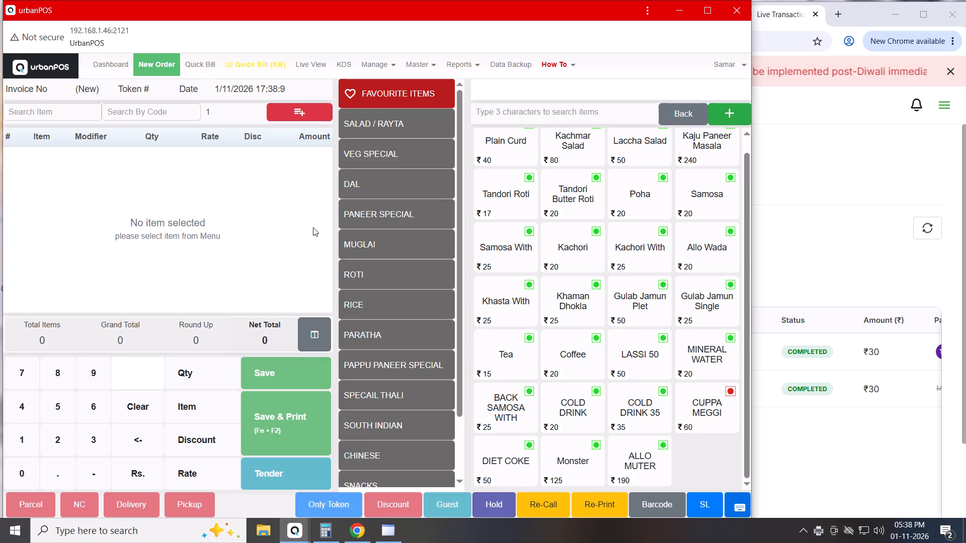
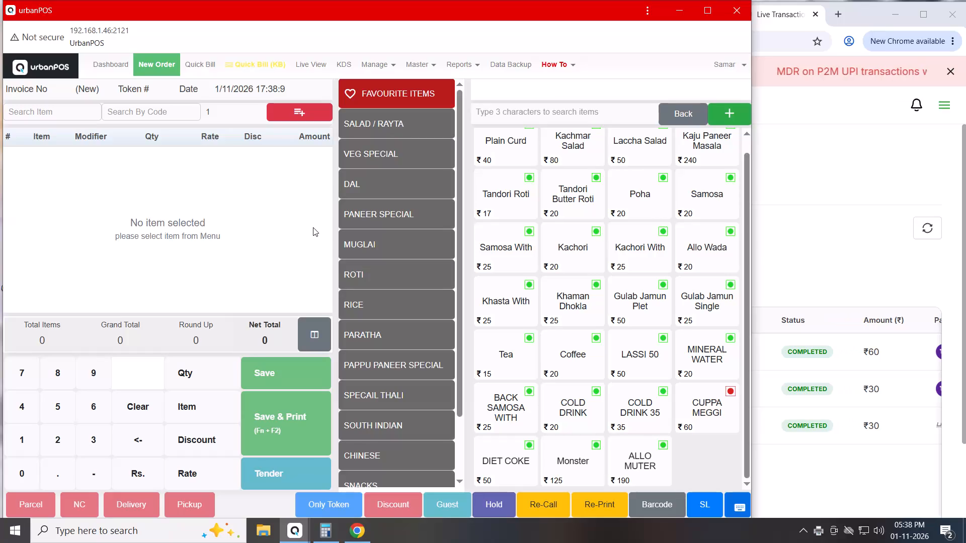
# Add Poha to the new order with quantity 2.
pyautogui.doubleClick(63, 113)
pyautogui.write('PO')
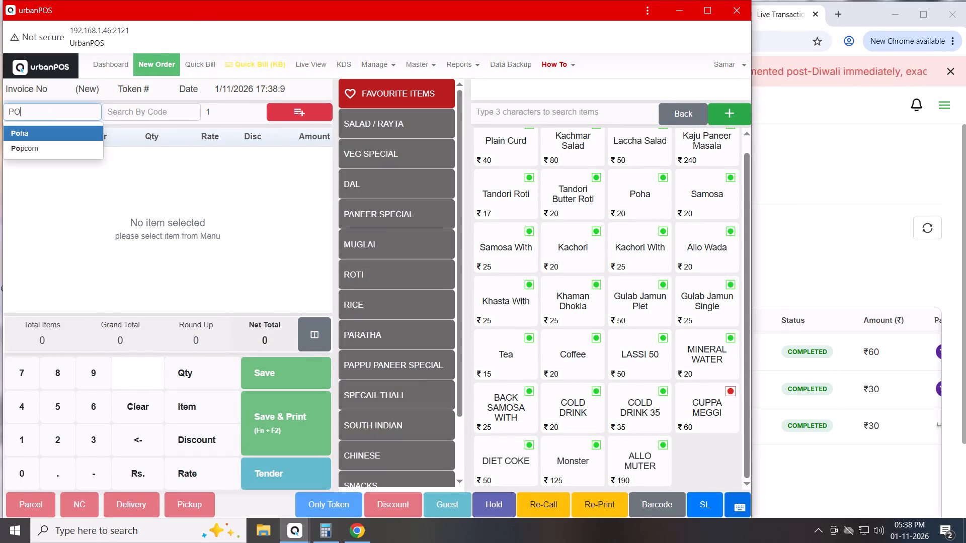
pyautogui.press('h')
pyautogui.press('Up')
pyautogui.press('Return')
pyautogui.press('2')
pyautogui.press('Return')
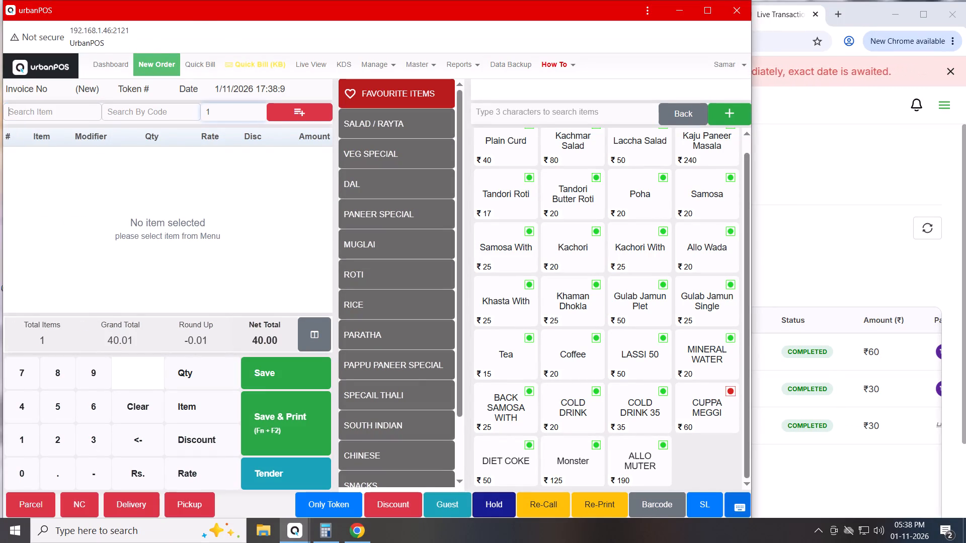
# Add one Gulab Jamun Plet and one Tea to the same order.
pyautogui.write('GU')
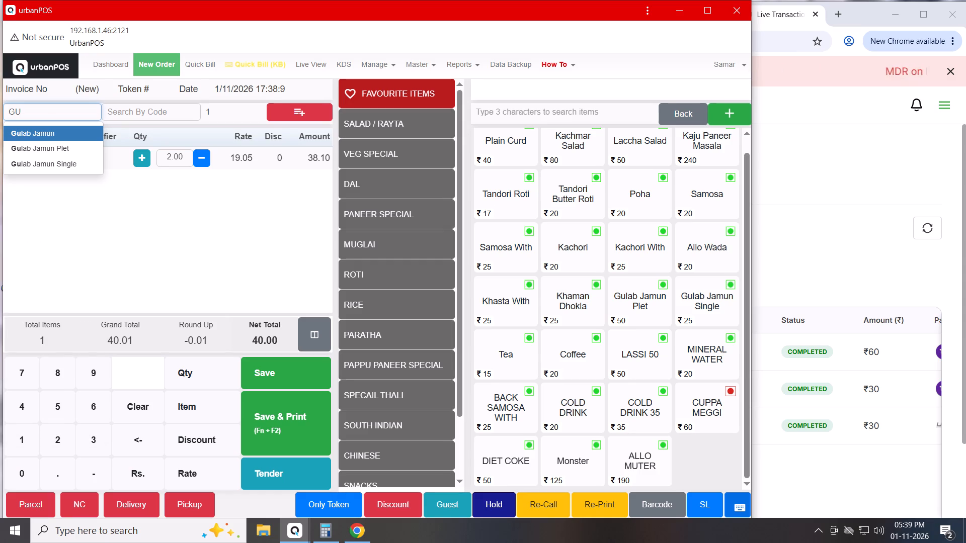
pyautogui.press('Down')
pyautogui.press('Return')
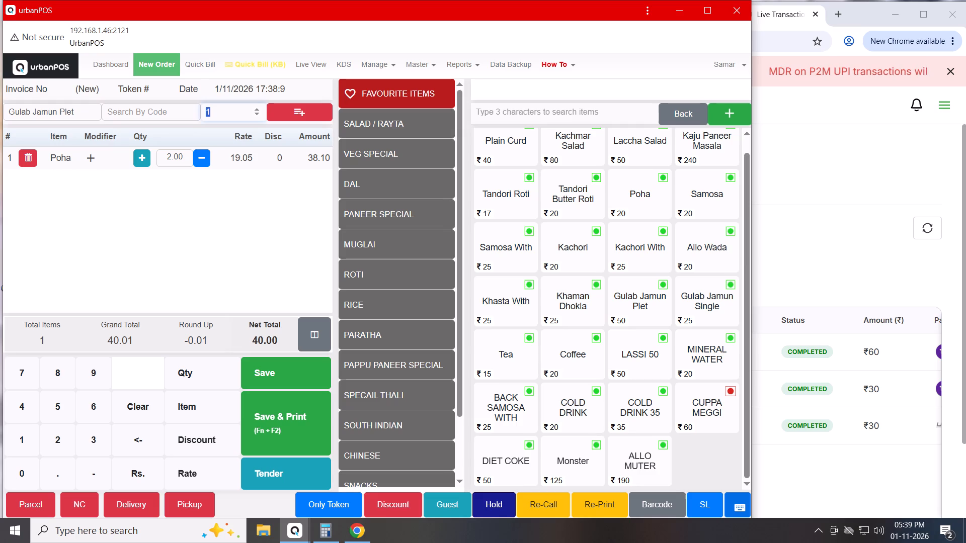
pyautogui.press('Return')
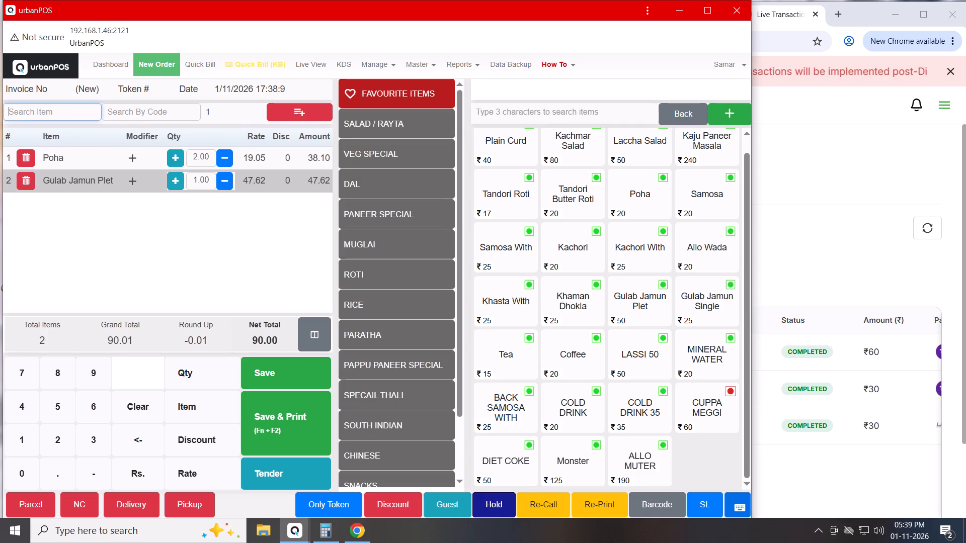
pyautogui.write('TEA')
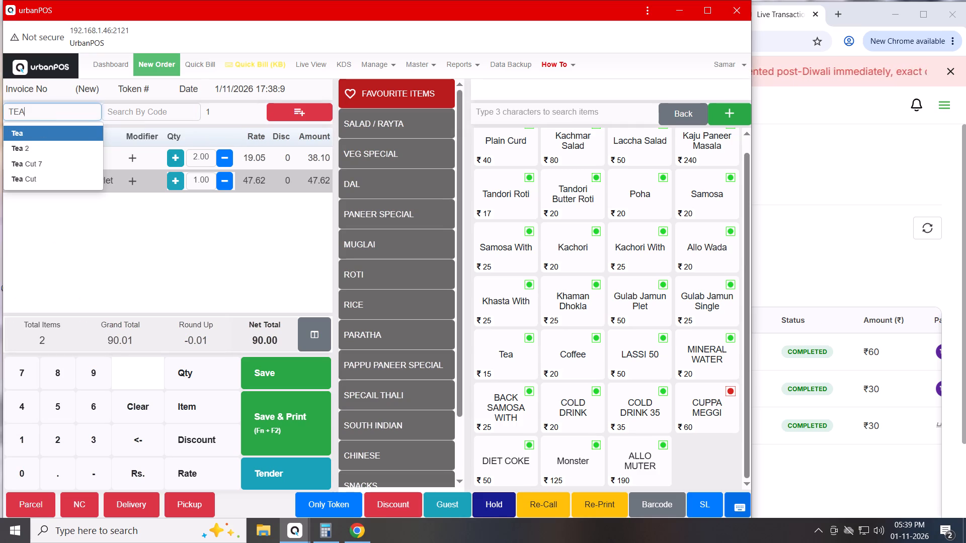
pyautogui.press('Return')
pyautogui.press('Return')
pyautogui.scroll(-2, 78, 111)
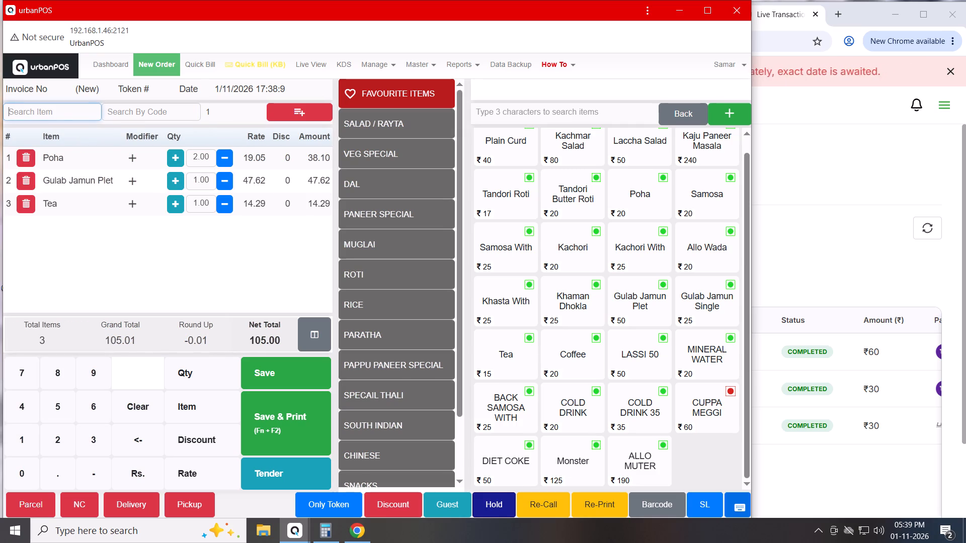
# Save and print the order containing Poha, Gulab Jamun Plet and Tea.
pyautogui.rightClick(78, 112)
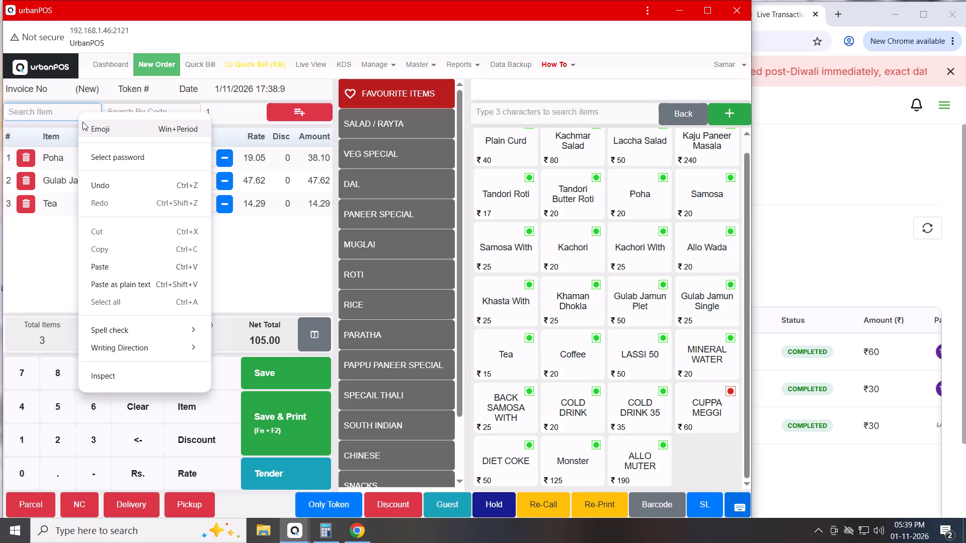
pyautogui.press('F2')
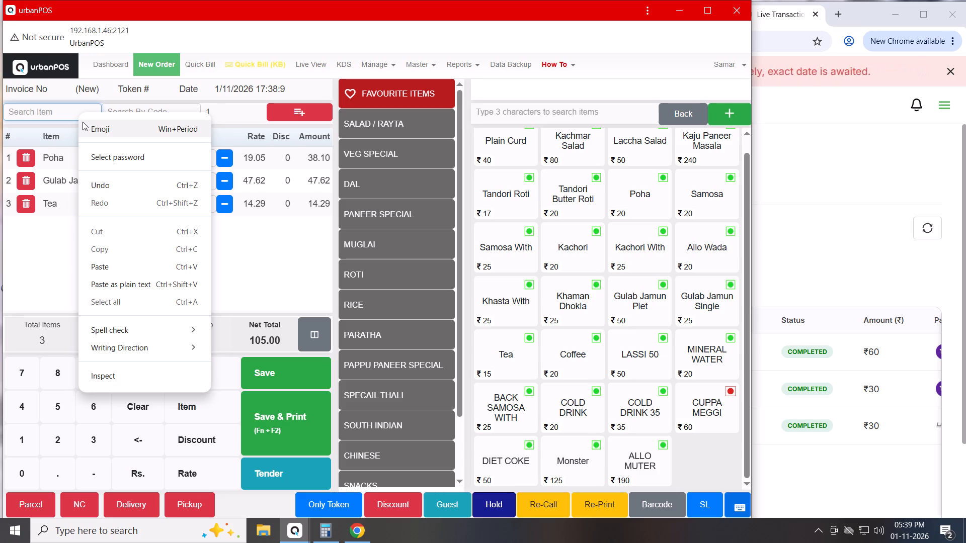
pyautogui.click(47, 113)
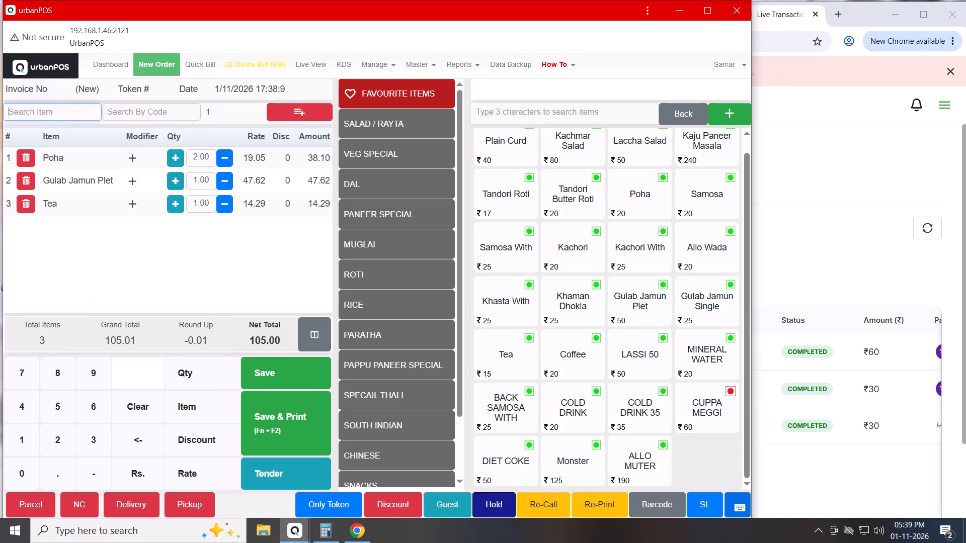
pyautogui.press('F2')
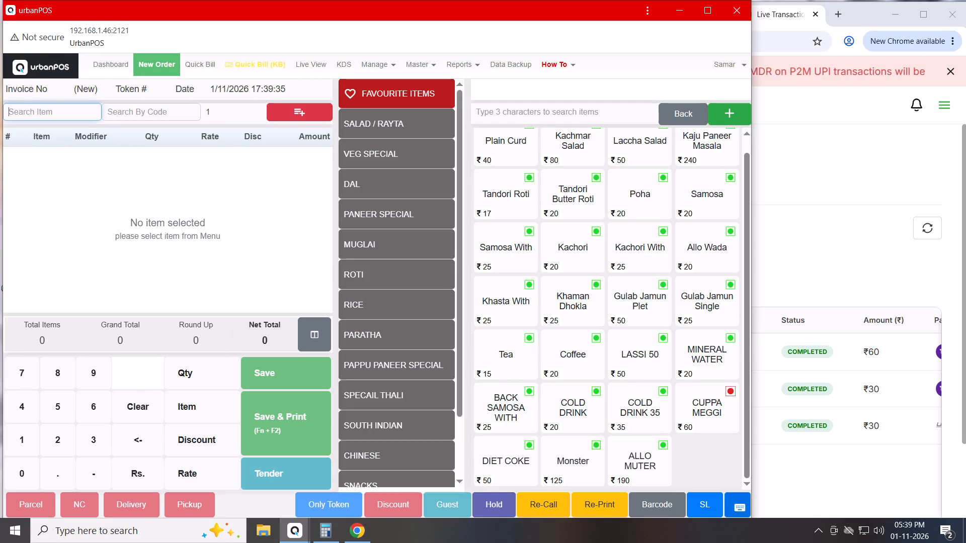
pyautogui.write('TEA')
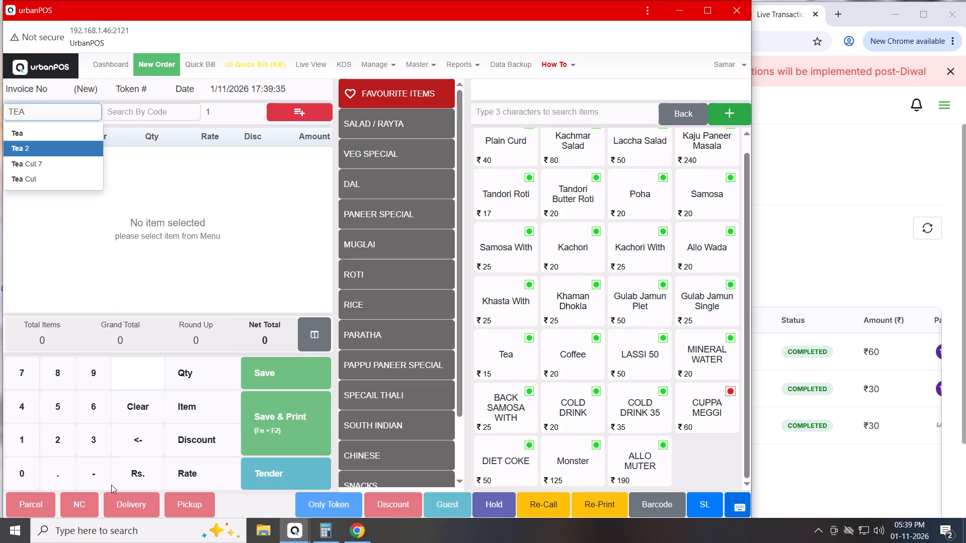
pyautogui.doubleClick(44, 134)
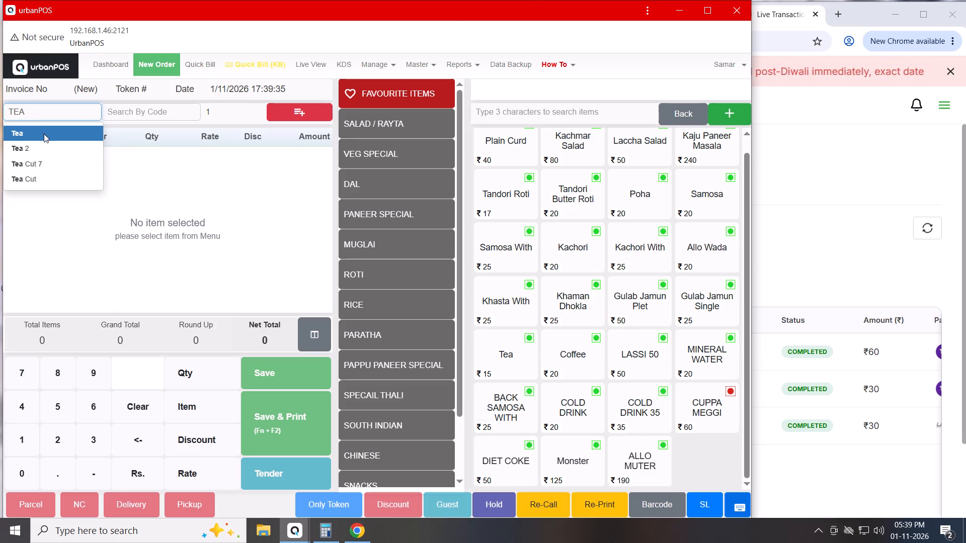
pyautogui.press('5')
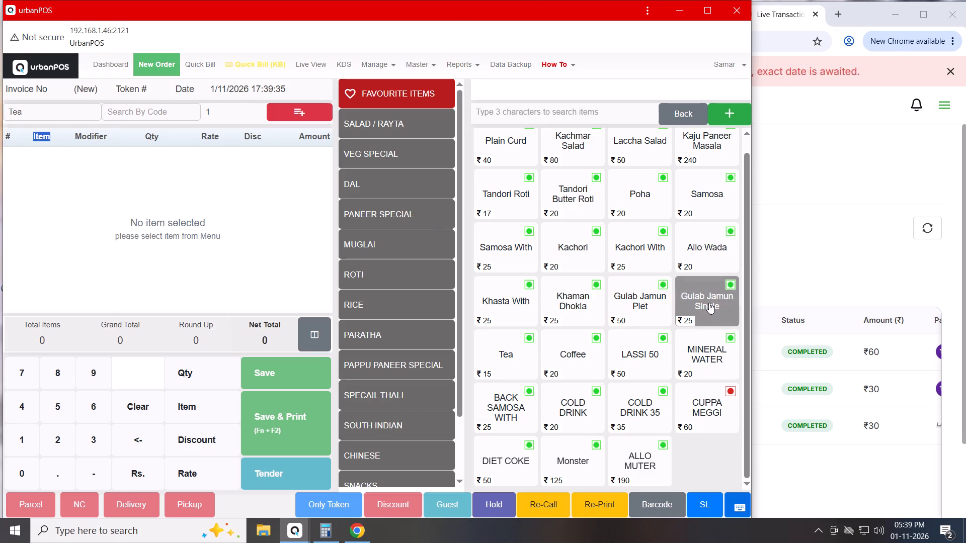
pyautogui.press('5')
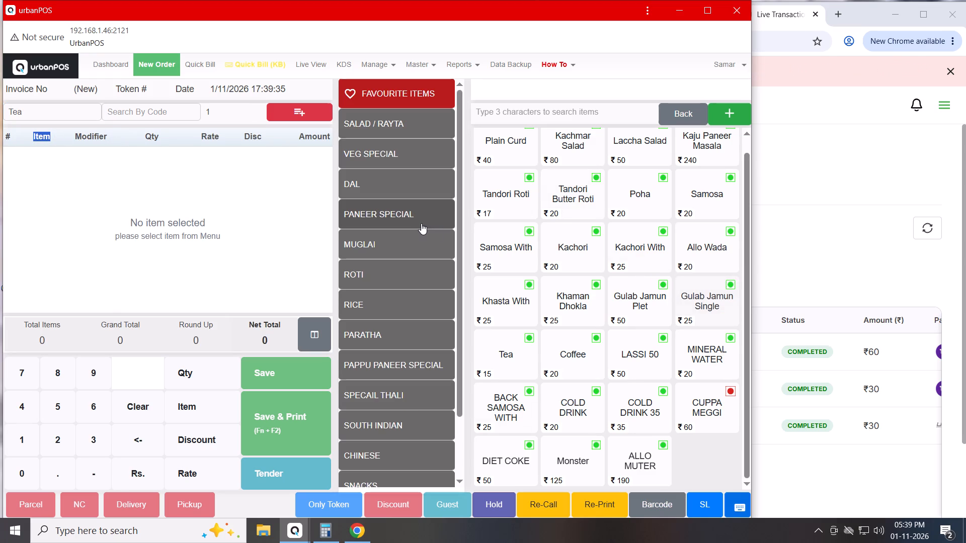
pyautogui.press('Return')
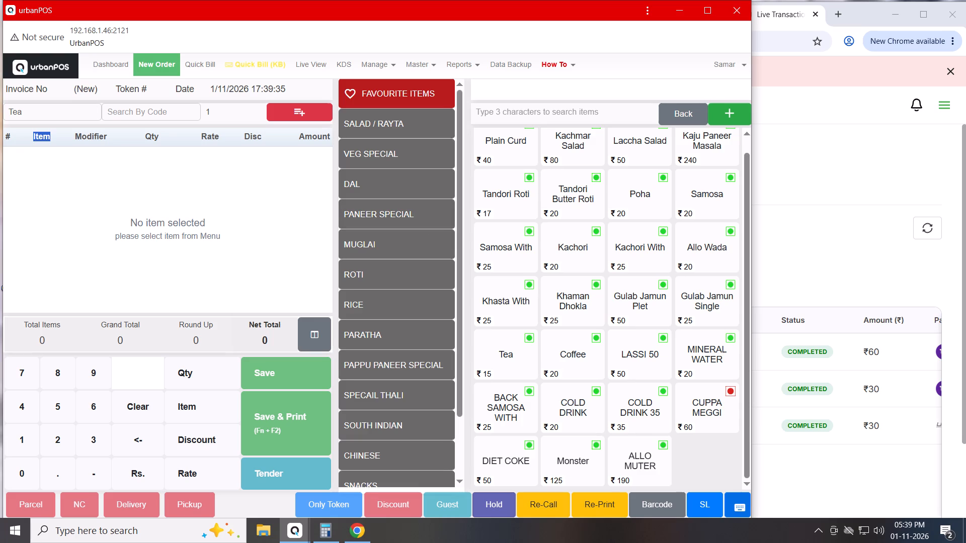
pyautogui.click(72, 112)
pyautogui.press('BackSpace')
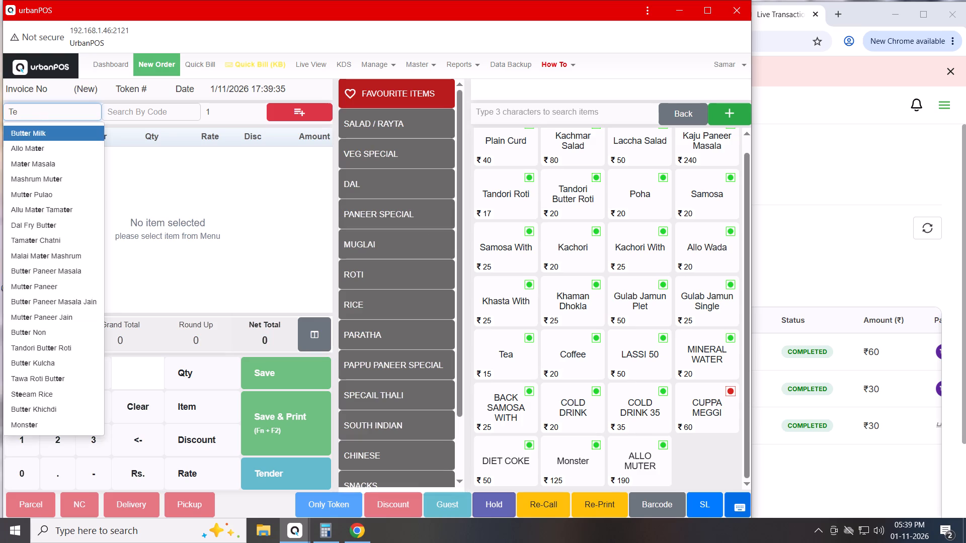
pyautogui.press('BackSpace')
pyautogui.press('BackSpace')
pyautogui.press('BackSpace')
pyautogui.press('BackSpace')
# Add Tea to the new order with quantity 5, and save and print it.
pyautogui.write('TEA')
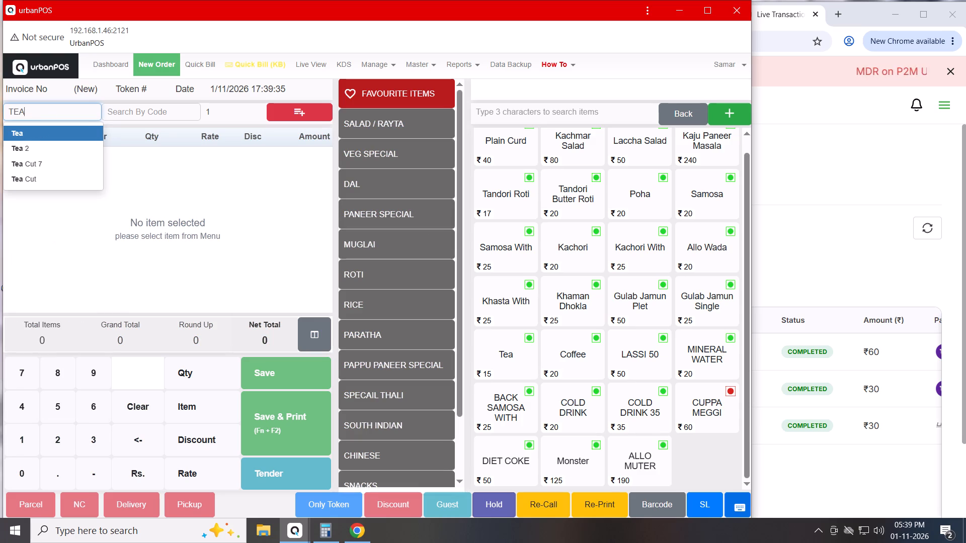
pyautogui.press('Return')
pyautogui.press('5')
pyautogui.press('Return')
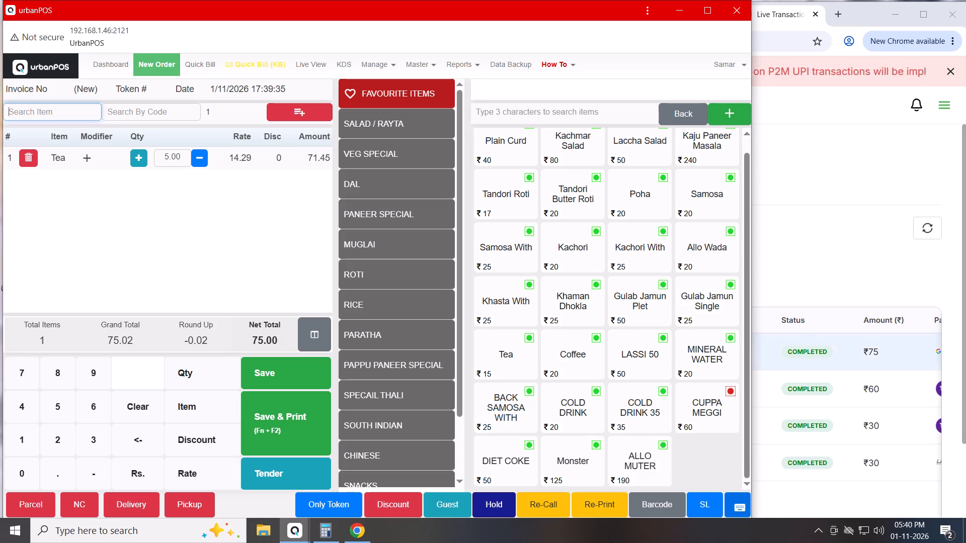
pyautogui.press('F2')
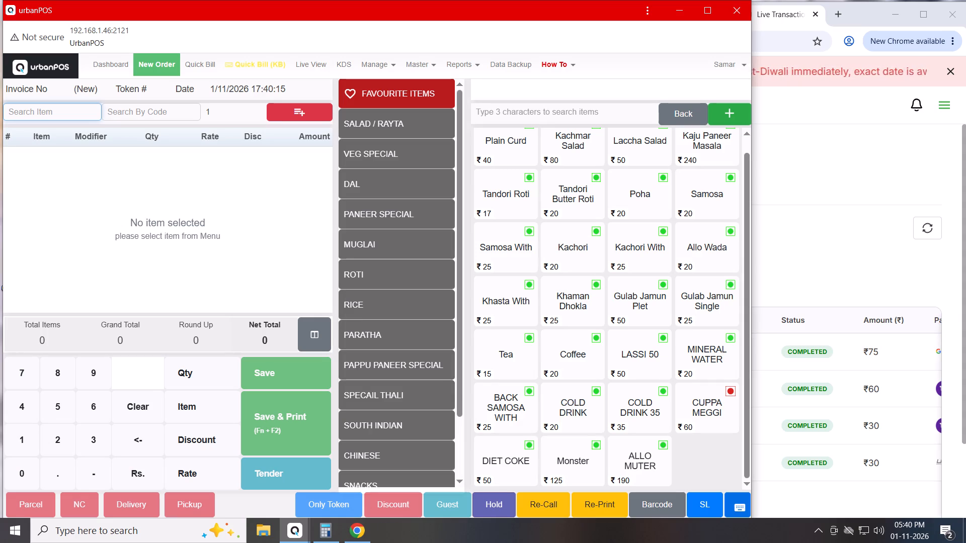
# Add one Veg Chees Sendwich to the new order, and save and print it.
pyautogui.write('VEG')
pyautogui.press('space')
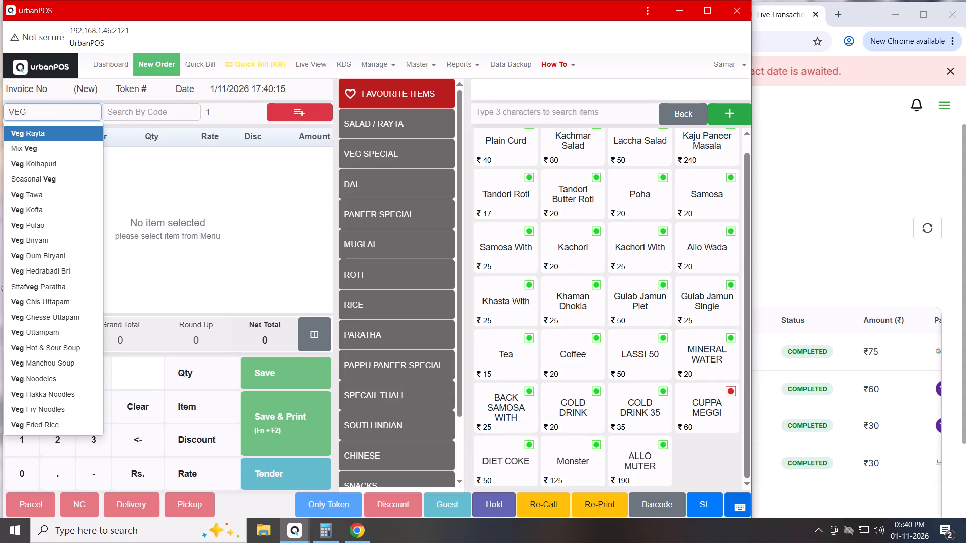
pyautogui.write('CH')
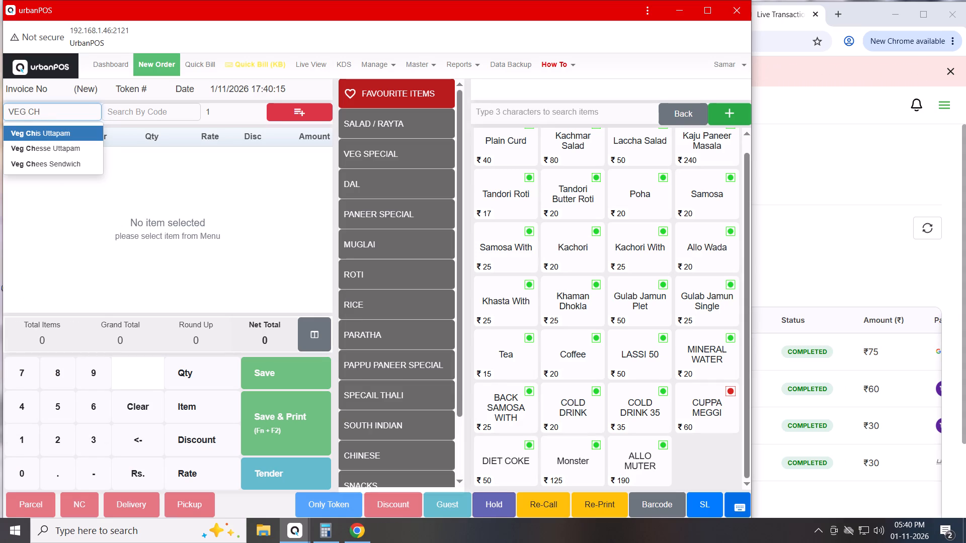
pyautogui.press('Down')
pyautogui.press('Down')
pyautogui.press('Return')
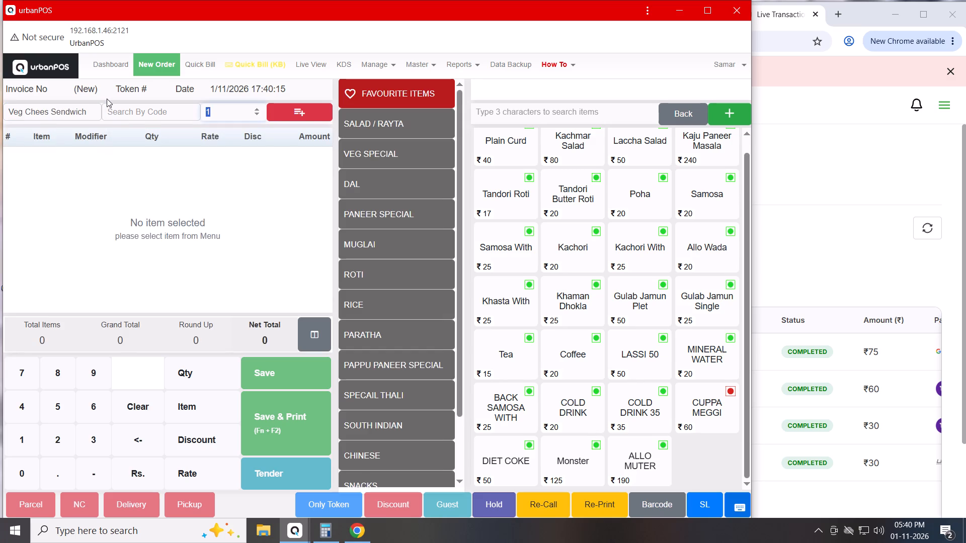
pyautogui.press('Return')
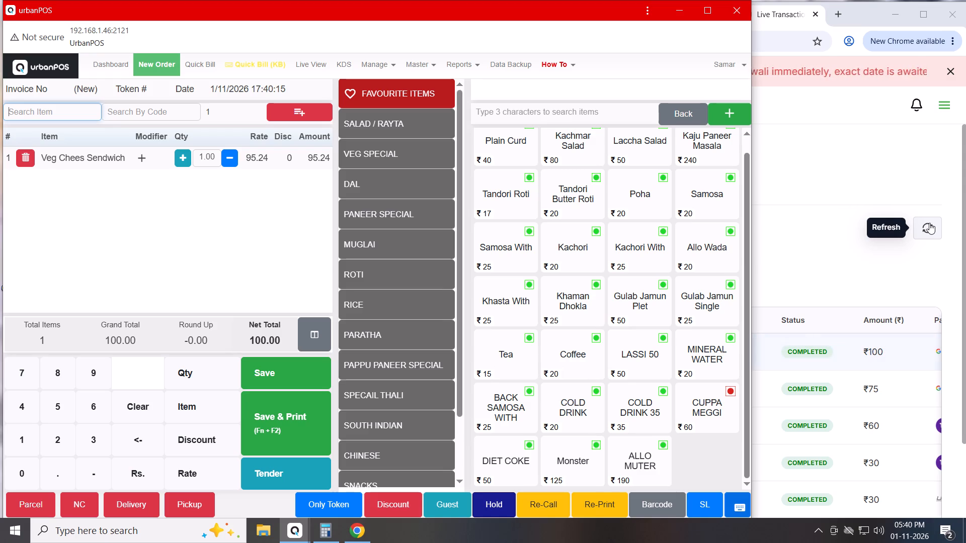
pyautogui.press('F2')
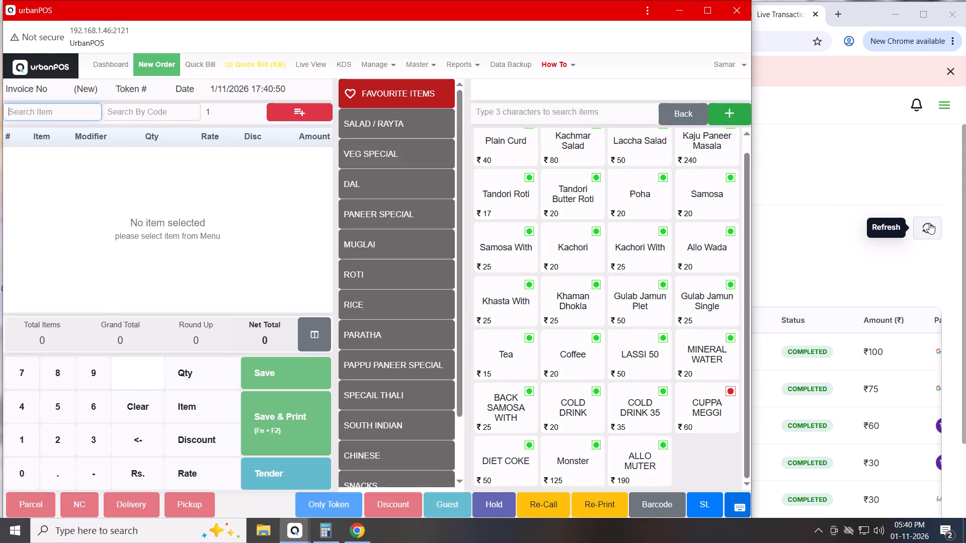
# Add one Tea to the new order, and save and print it.
pyautogui.write('TEA')
pyautogui.press('Return')
pyautogui.press('Return')
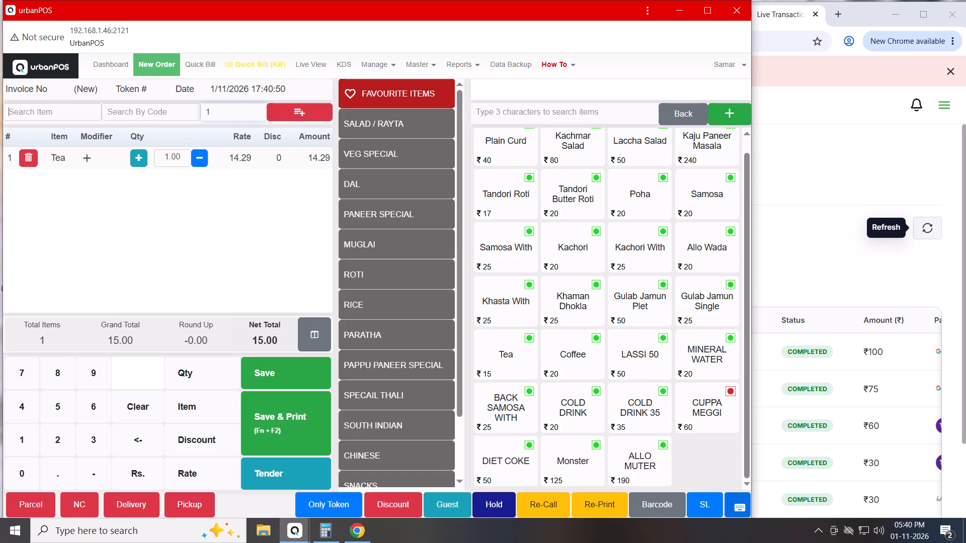
pyautogui.press('F2')
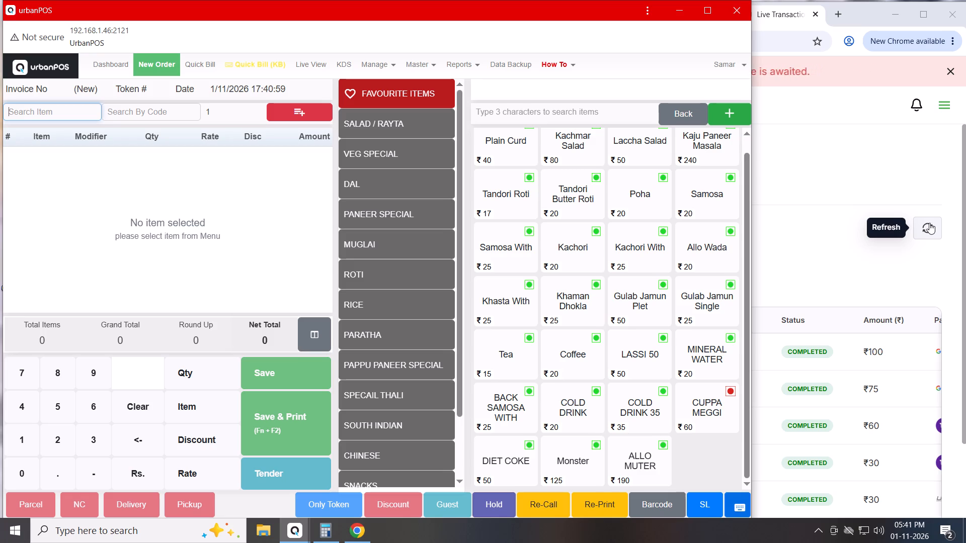
# Add the 50;50 item to the new order with quantity 2, and save and print it.
pyautogui.write('50')
pyautogui.press('Down')
pyautogui.press('Down')
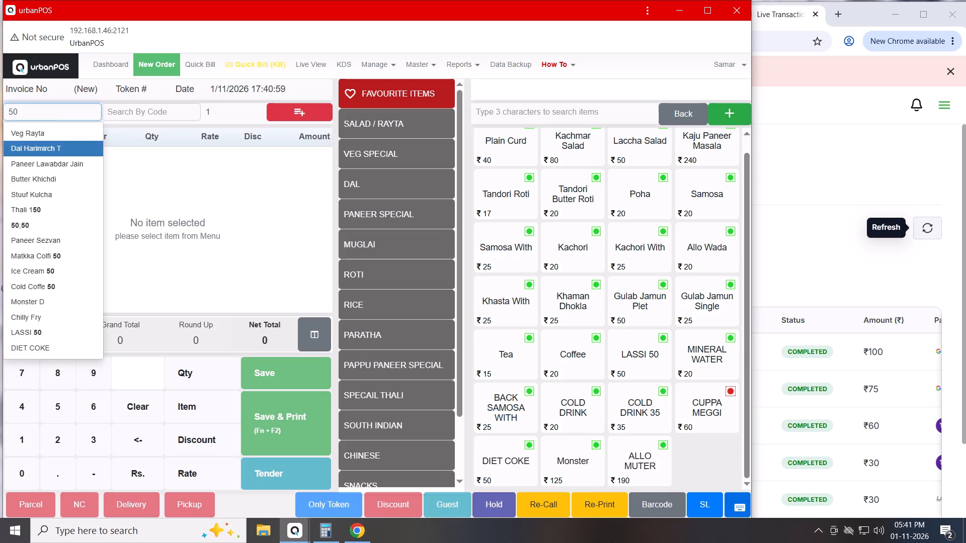
pyautogui.press('Left')
pyautogui.press('Down')
pyautogui.press('Down')
pyautogui.press('Down')
pyautogui.press('Down')
pyautogui.press('Return')
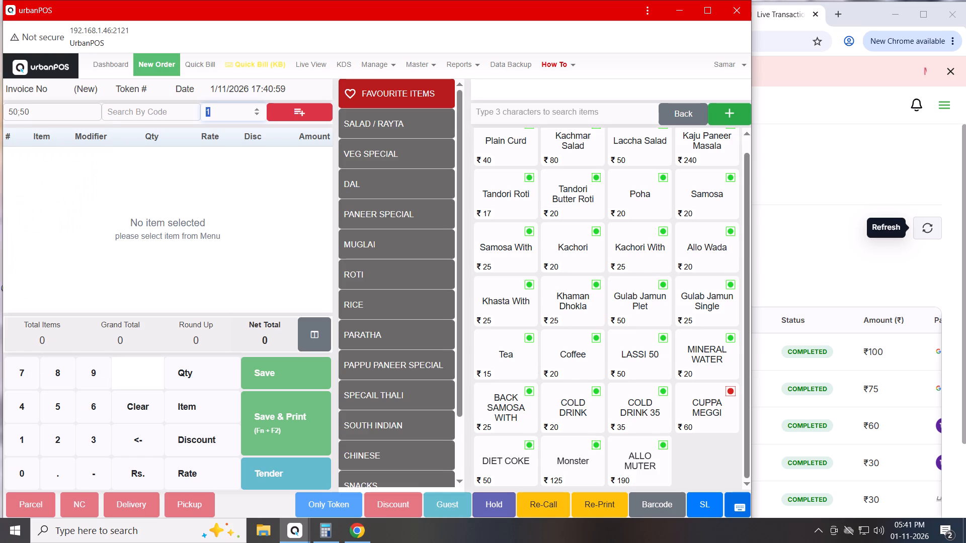
pyautogui.press('2')
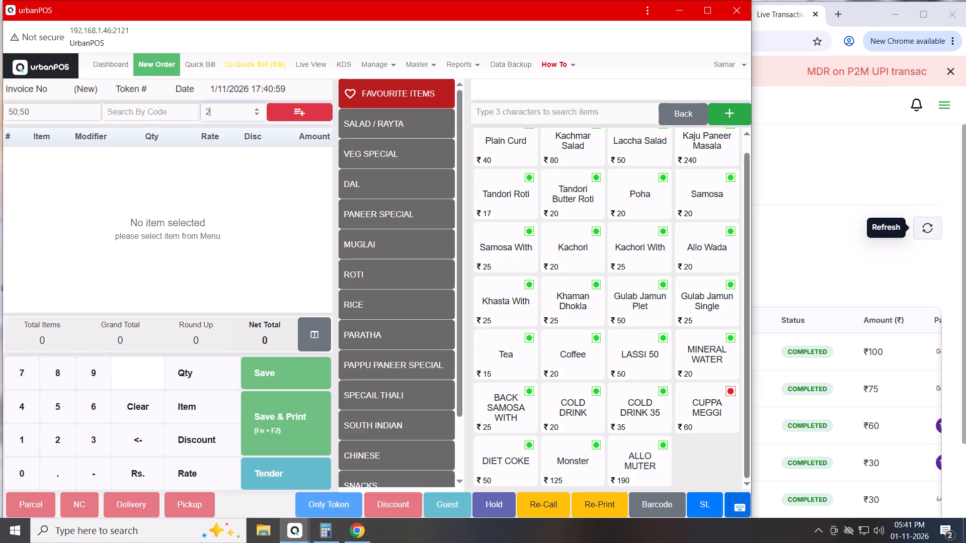
pyautogui.press('Return')
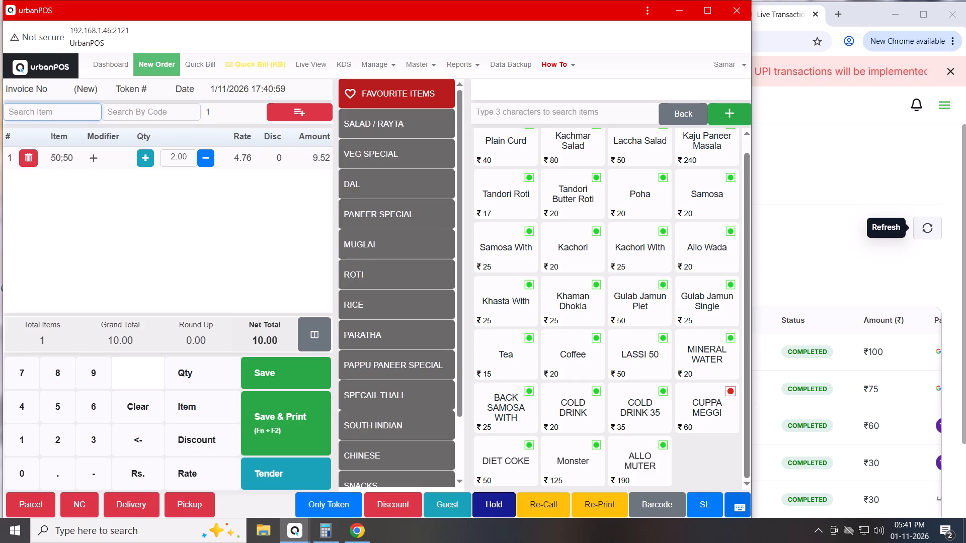
pyautogui.press('F2')
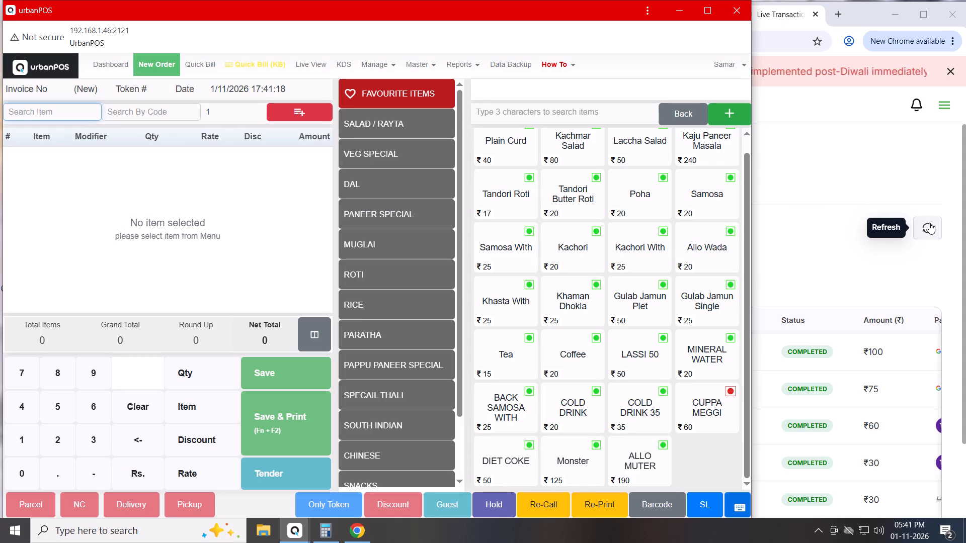
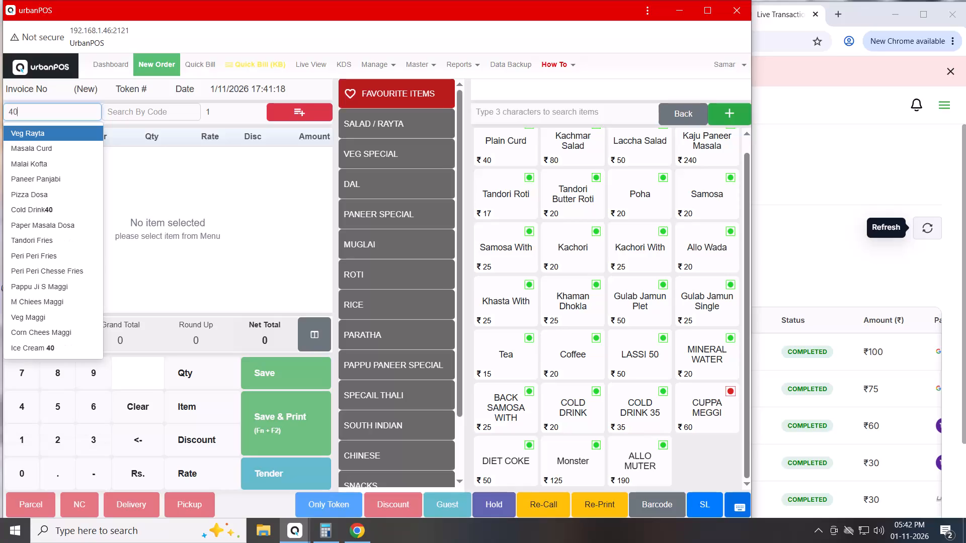
# Bill one Cold Drink40 on the new order, then save and print the invoice.
pyautogui.press('Left')
pyautogui.press('Down')
pyautogui.press('Down')
pyautogui.press('Down')
pyautogui.press('Down')
pyautogui.press('Down')
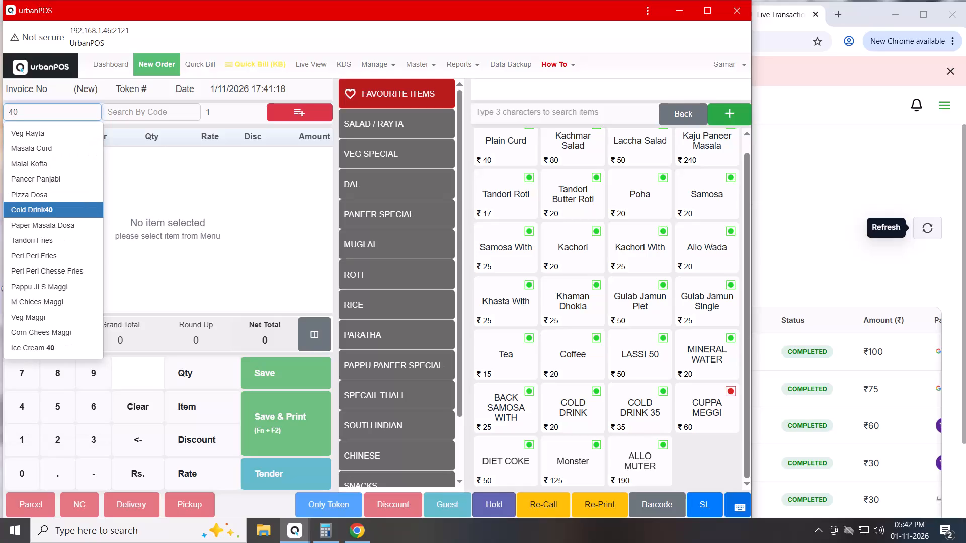
pyautogui.press('Return')
pyautogui.press('Return')
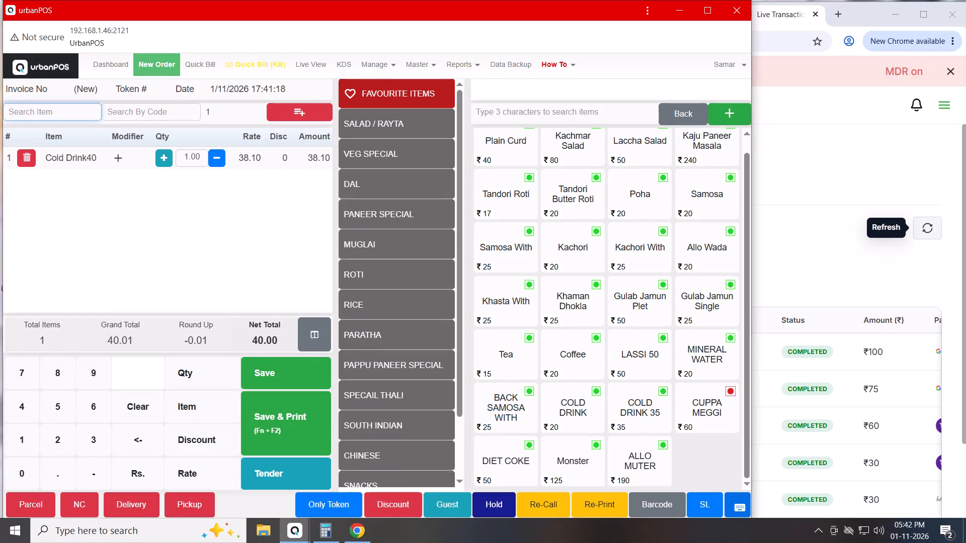
pyautogui.press('F2')
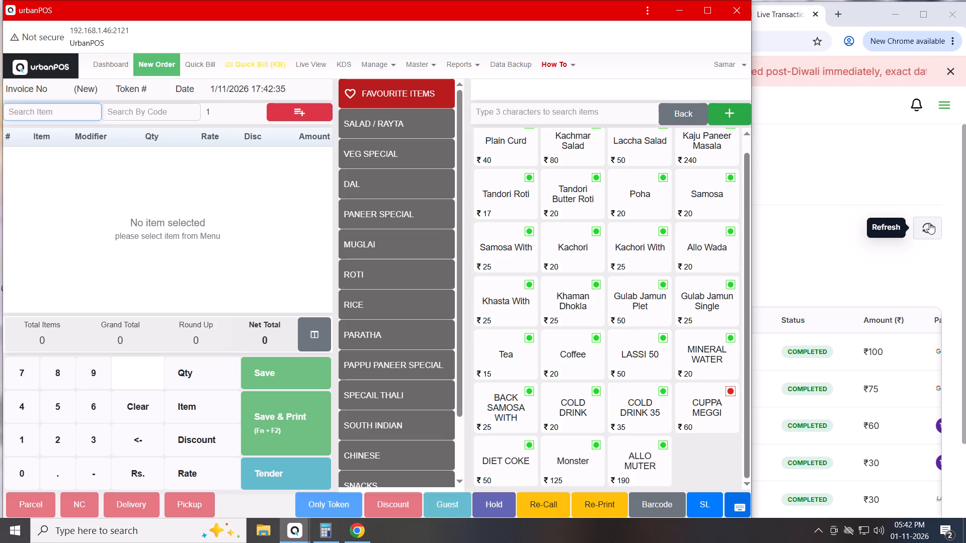
# Bill five Kachori With on a new order, then save and print the invoice.
pyautogui.write('KAC')
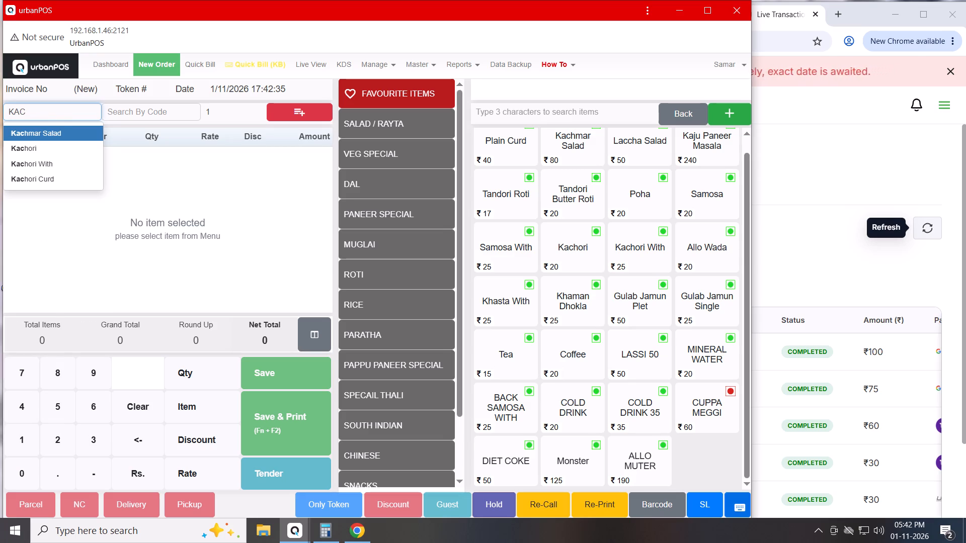
pyautogui.press('Down')
pyautogui.press('Down')
pyautogui.press('Return')
pyautogui.press('5')
pyautogui.press('Return')
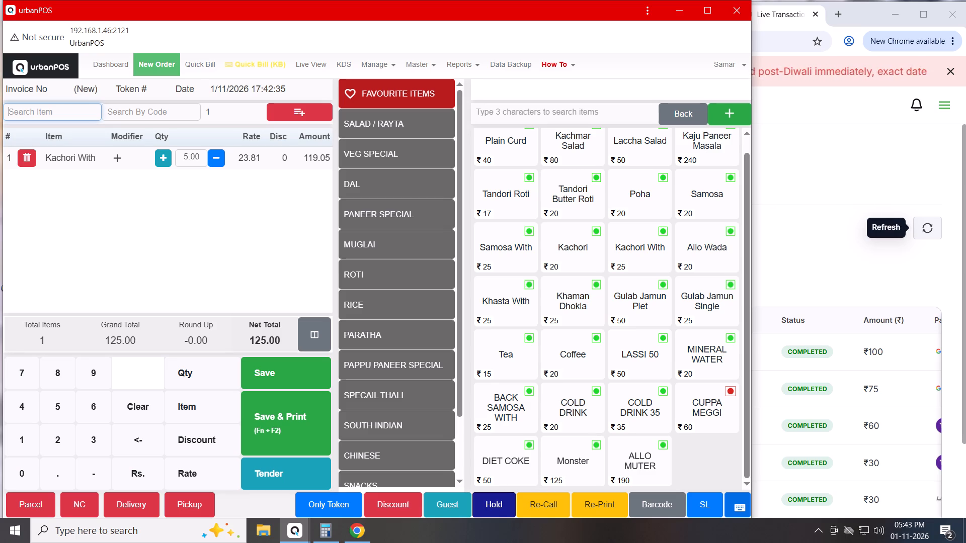
pyautogui.press('F2')
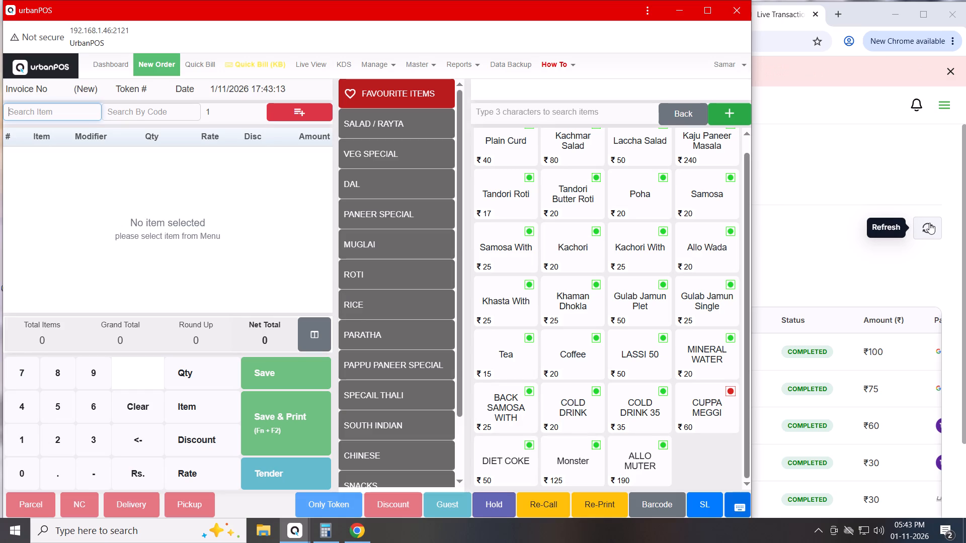
# Bill one Poha and one Tea on a new order, then save and print the invoice.
pyautogui.write('POHA')
pyautogui.press('Down')
pyautogui.press('Return')
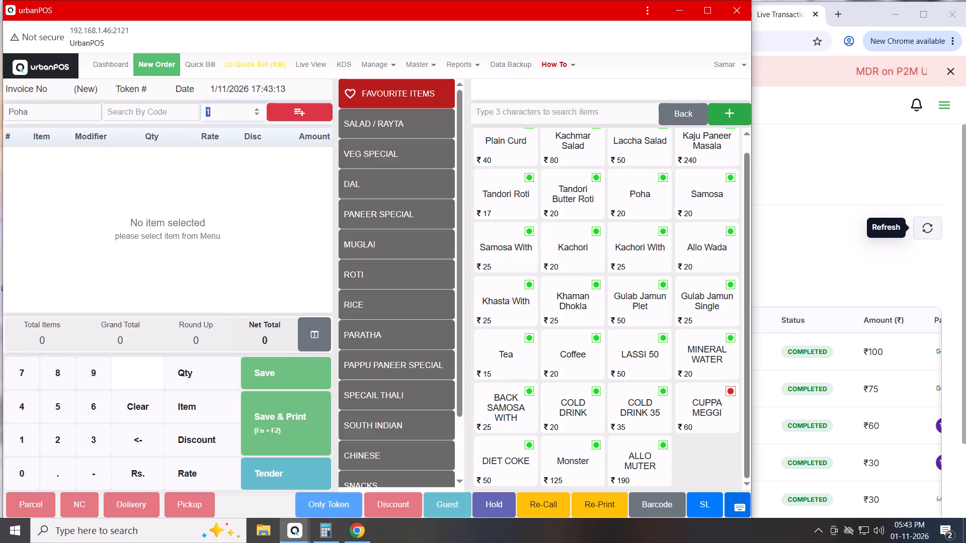
pyautogui.press('Return')
pyautogui.write('TEA')
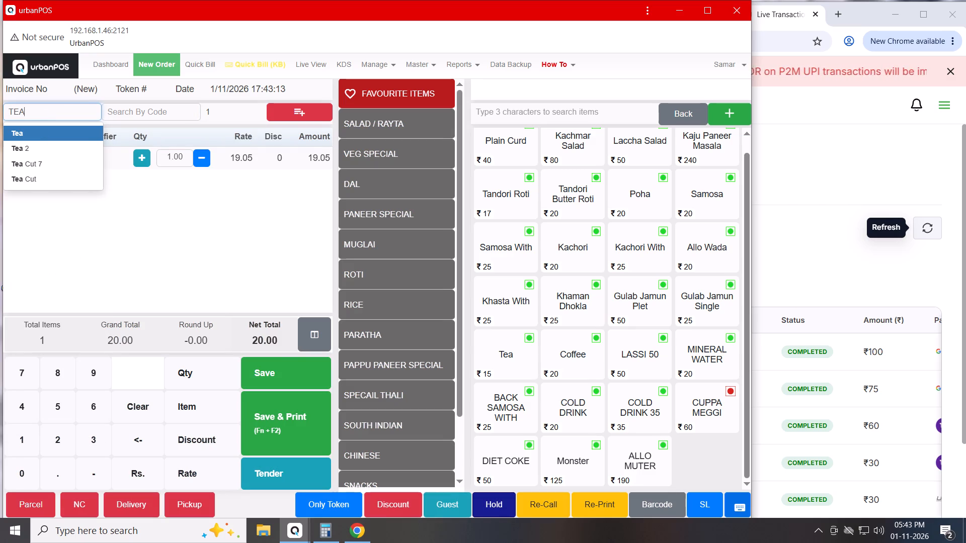
pyautogui.press('Return')
pyautogui.press('Return')
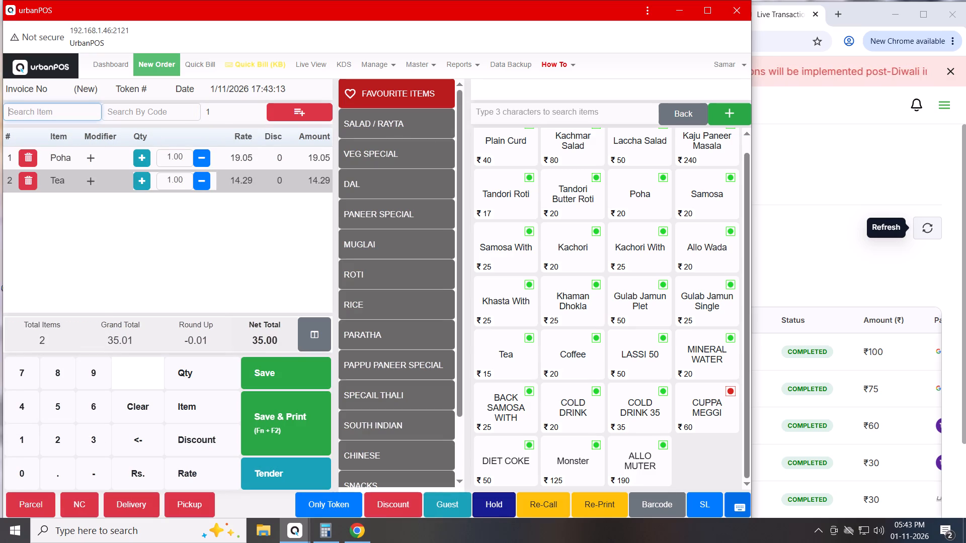
pyautogui.press('F2')
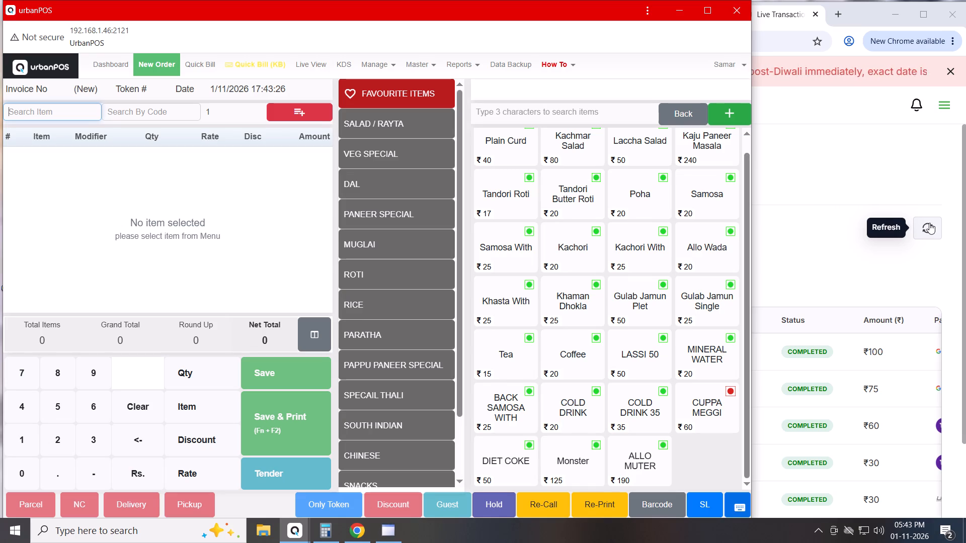
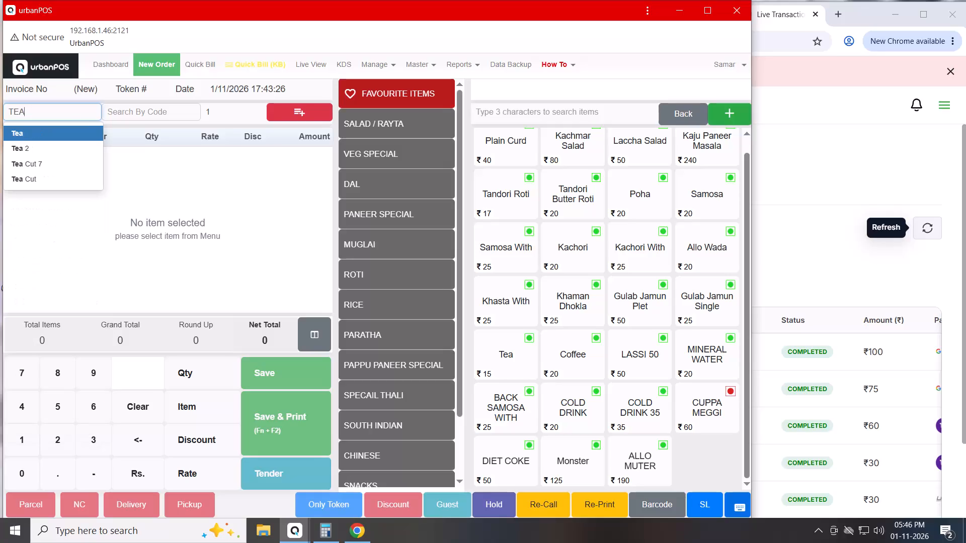
# Bill one Tea and one Samosa on the new order, then save and print the invoice.
pyautogui.press('Return')
pyautogui.press('Return')
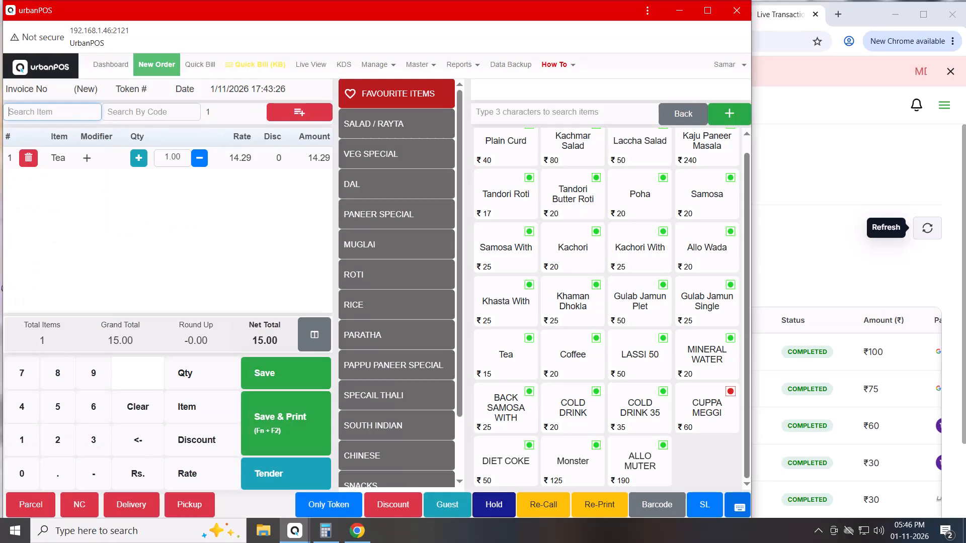
pyautogui.write('SAMO')
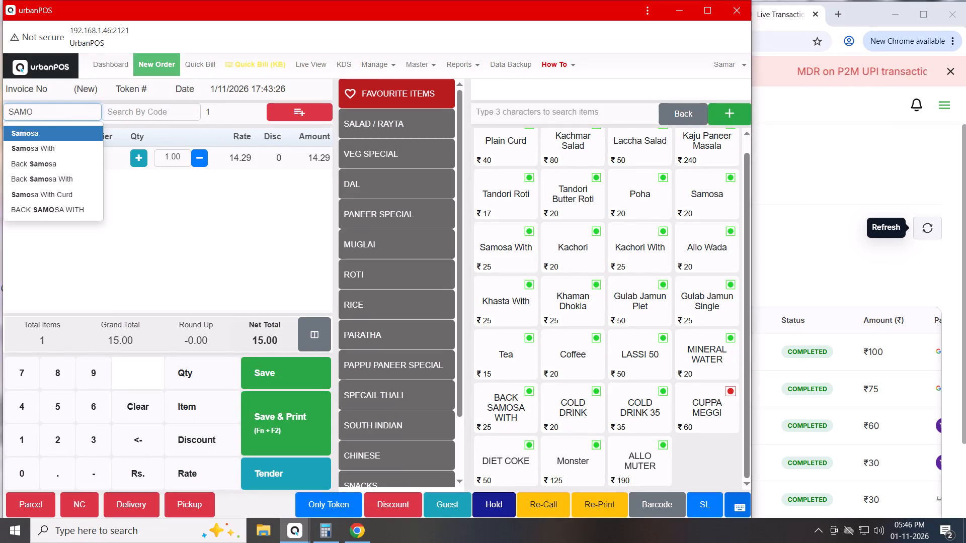
pyautogui.press('Down')
pyautogui.press('Up')
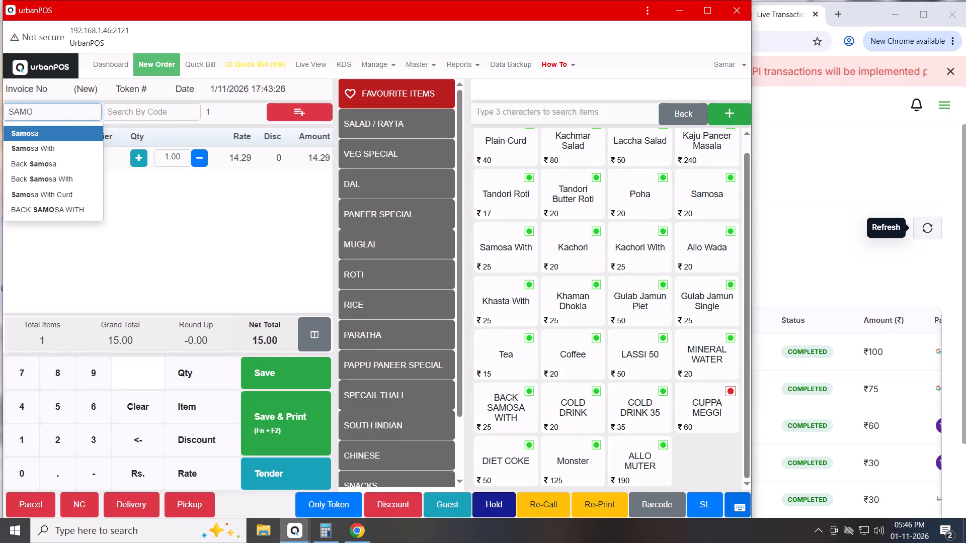
pyautogui.press('Return')
pyautogui.press('Return')
pyautogui.scroll(-1, 929, 223)
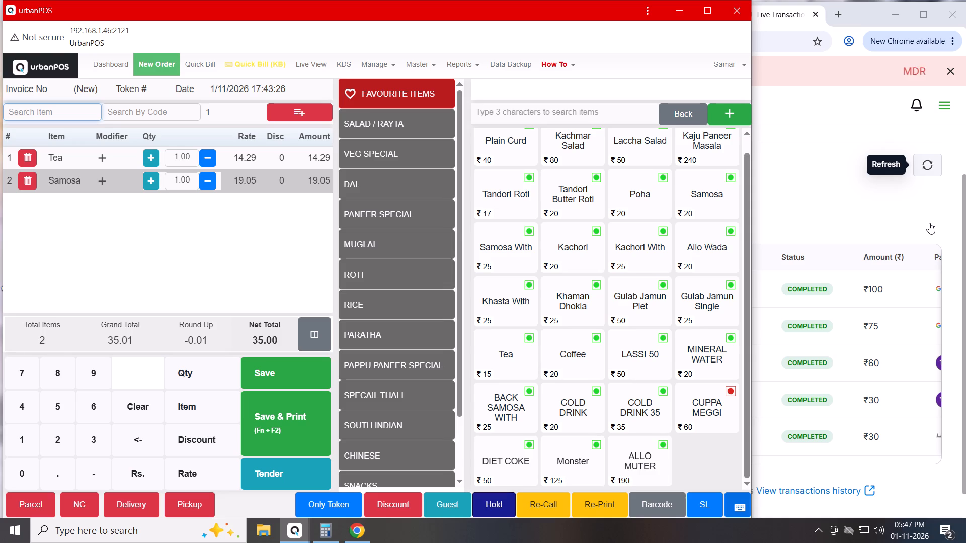
pyautogui.press('F2')
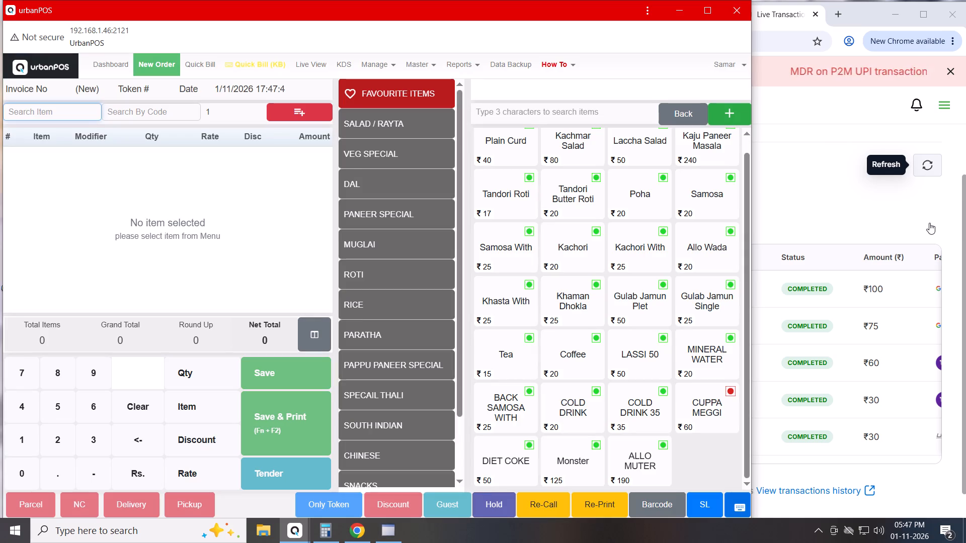
# Bill one Poha on a new order, then save and print the invoice.
pyautogui.write('POH')
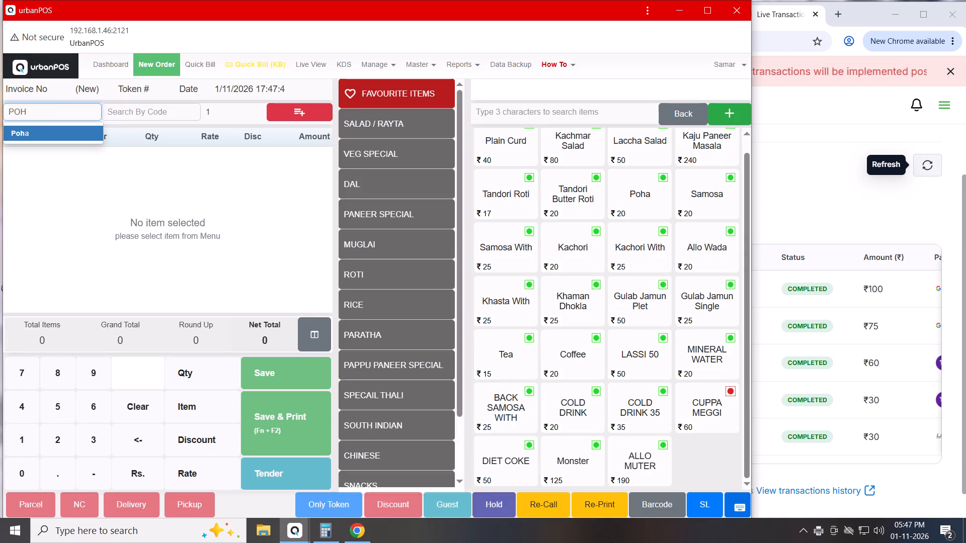
pyautogui.press('Down')
pyautogui.press('Return')
pyautogui.press('Return')
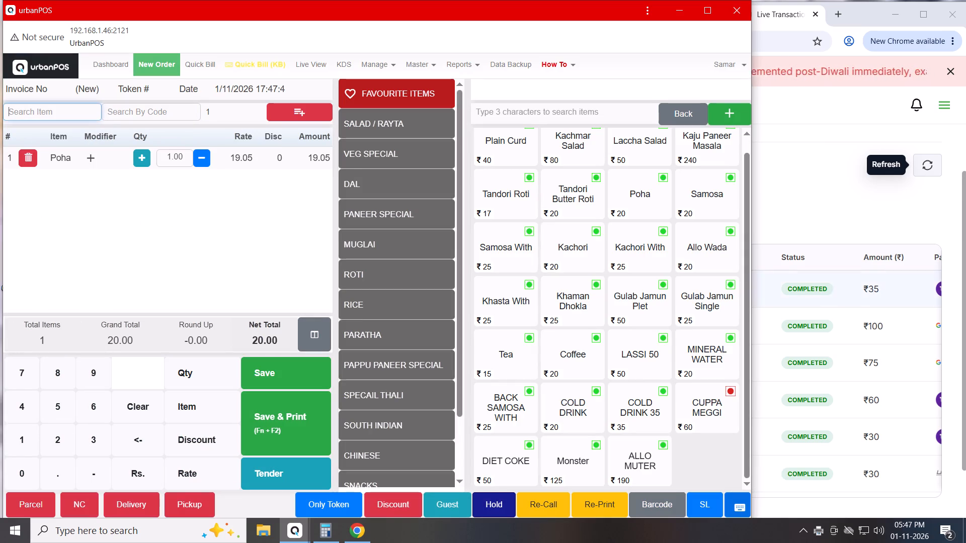
pyautogui.press('F2')
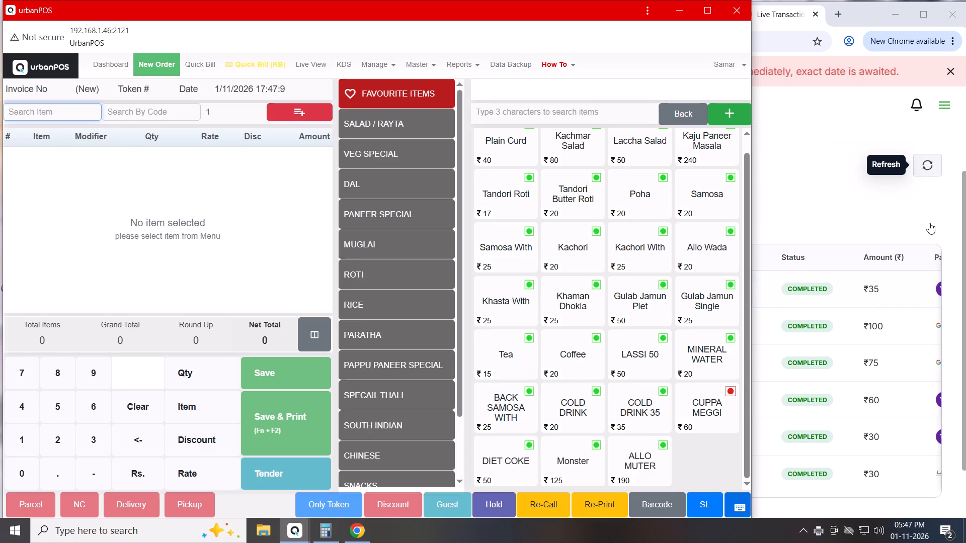
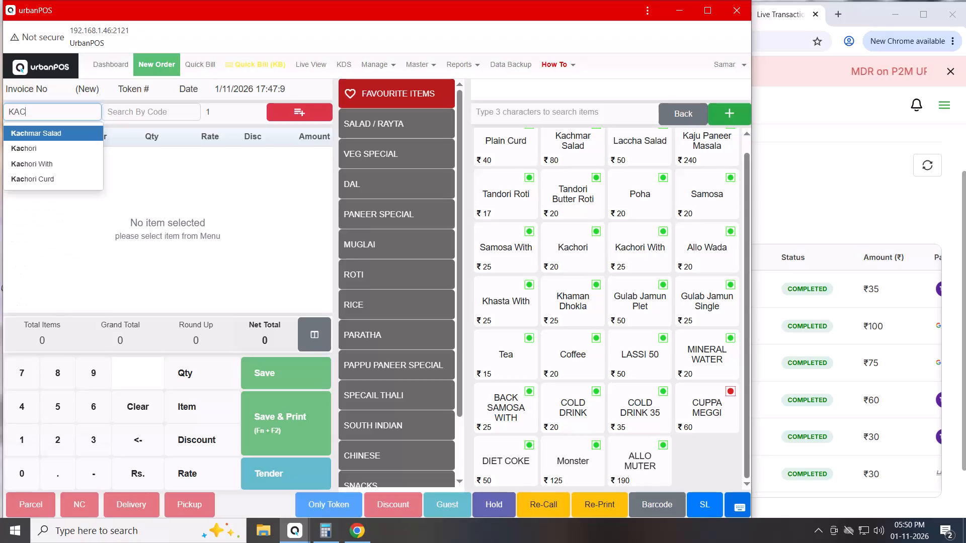
# Bill two Kachori With, one Poha and two Tea on the new order, then save and print the invoice.
pyautogui.press('Down')
pyautogui.press('Down')
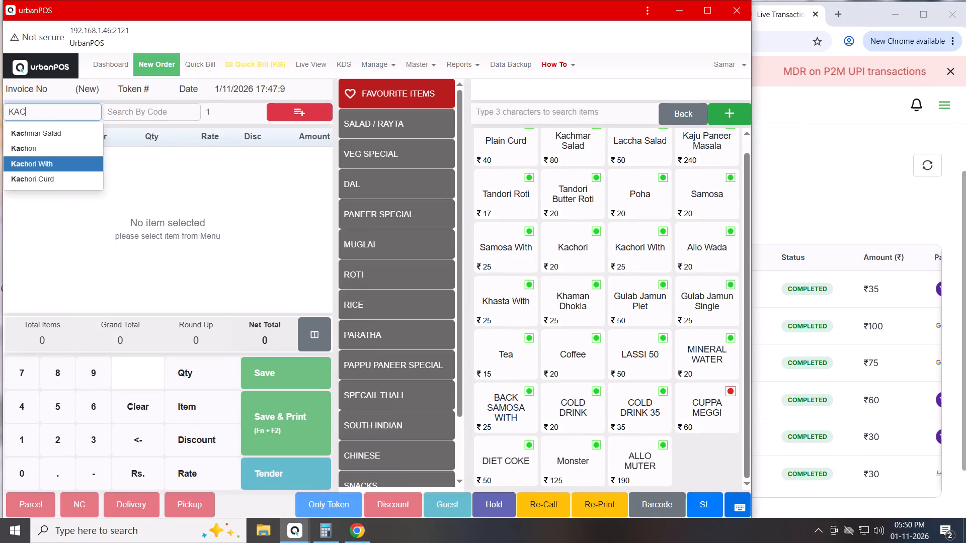
pyautogui.press('Return')
pyautogui.press('2')
pyautogui.press('Return')
pyautogui.write('PO')
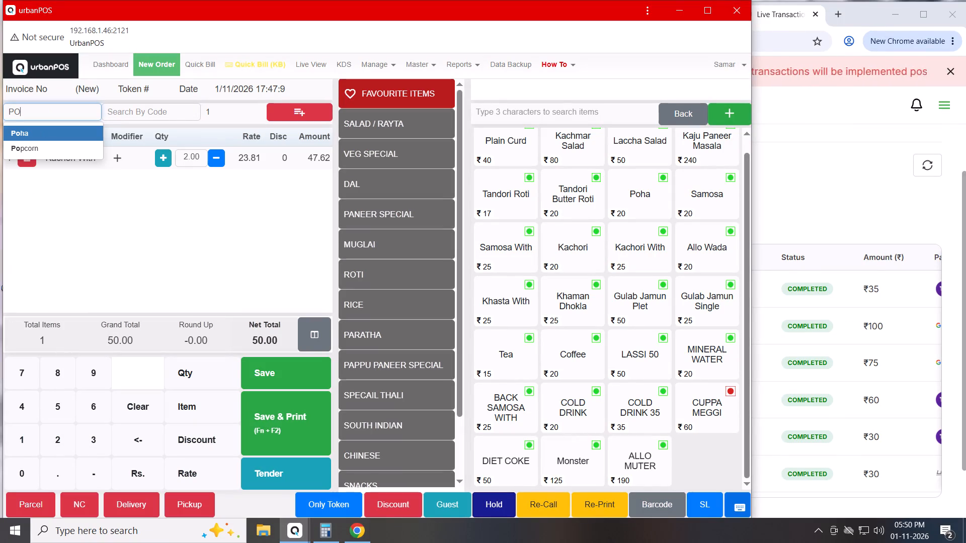
pyautogui.press('Return')
pyautogui.press('Return')
pyautogui.write('TEA')
pyautogui.press('Return')
pyautogui.press('2')
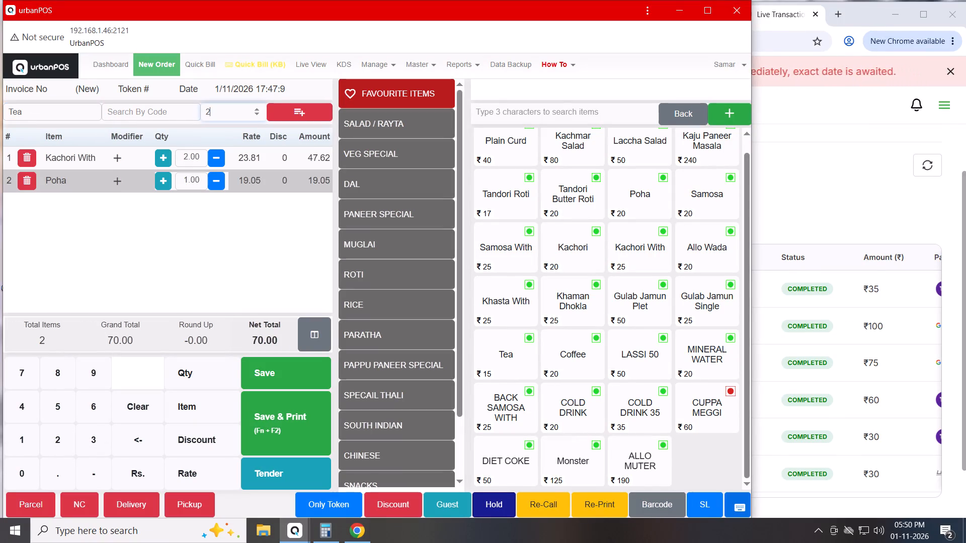
pyautogui.press('Return')
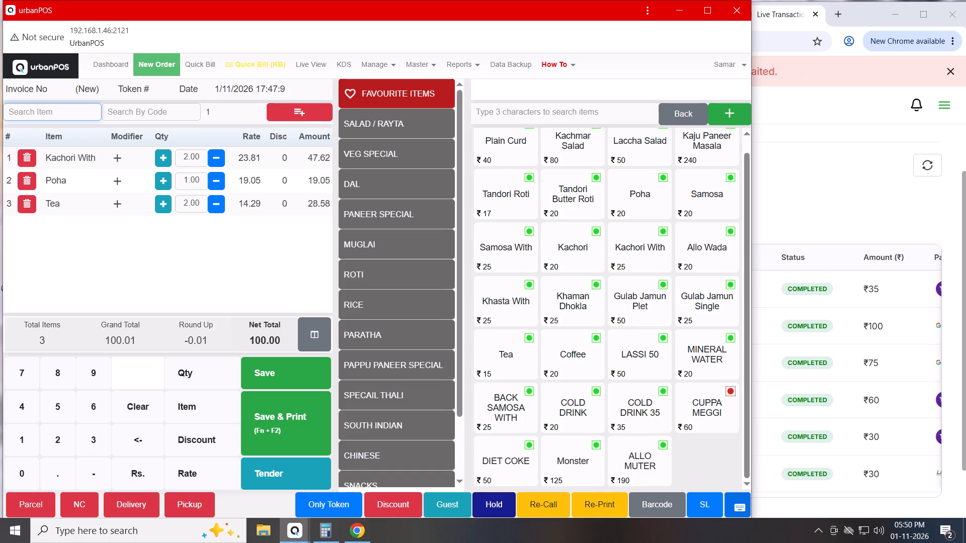
pyautogui.press('F2')
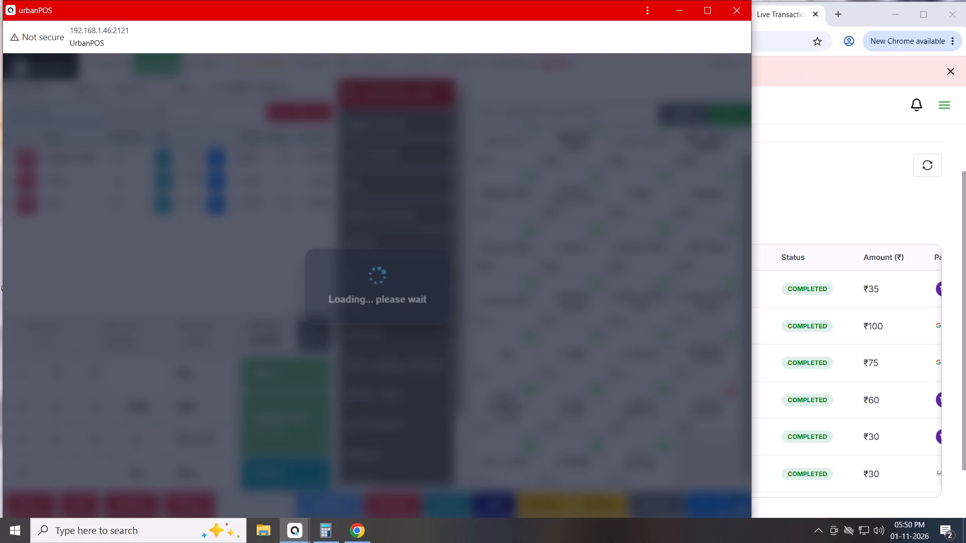
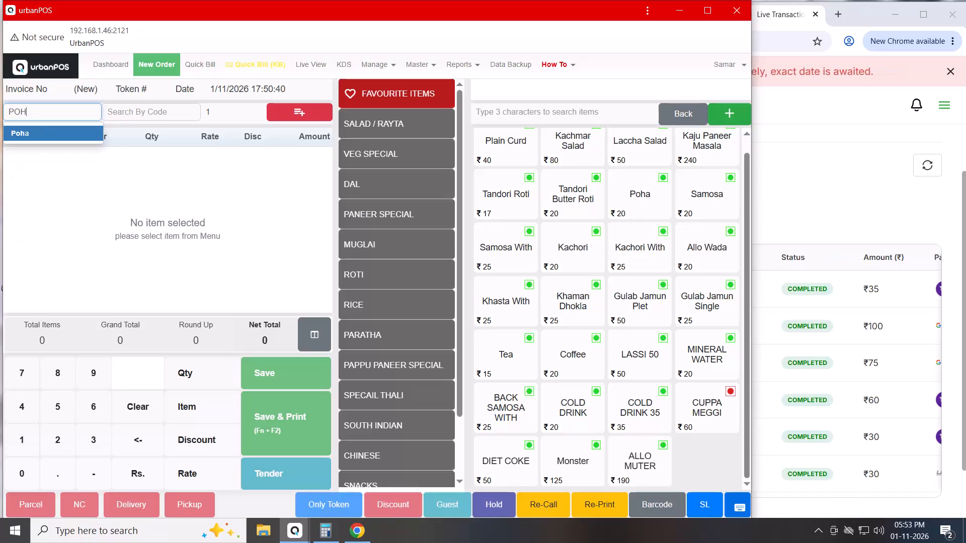
# Bill one Poha on the new order, then save and print the invoice.
pyautogui.press('Down')
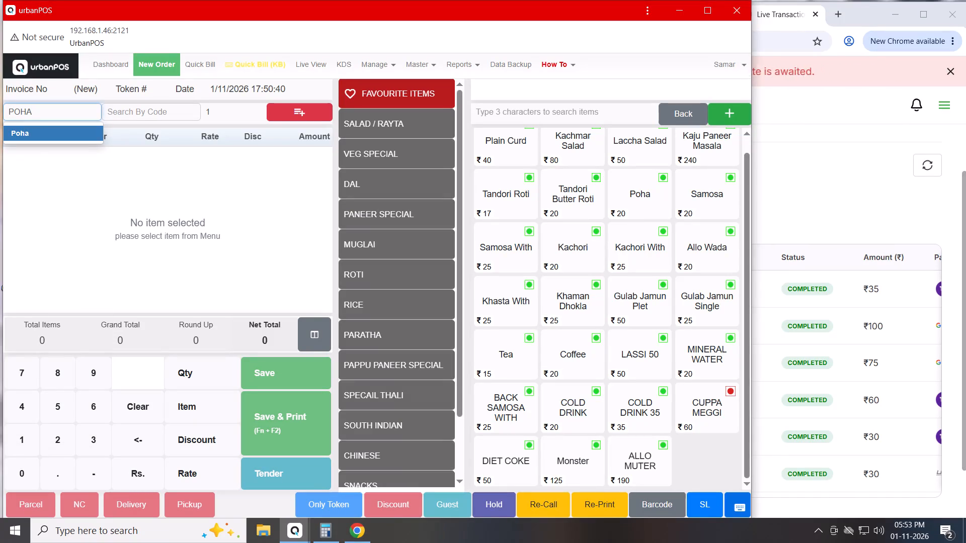
pyautogui.press('Down')
pyautogui.press('Return')
pyautogui.press('Return')
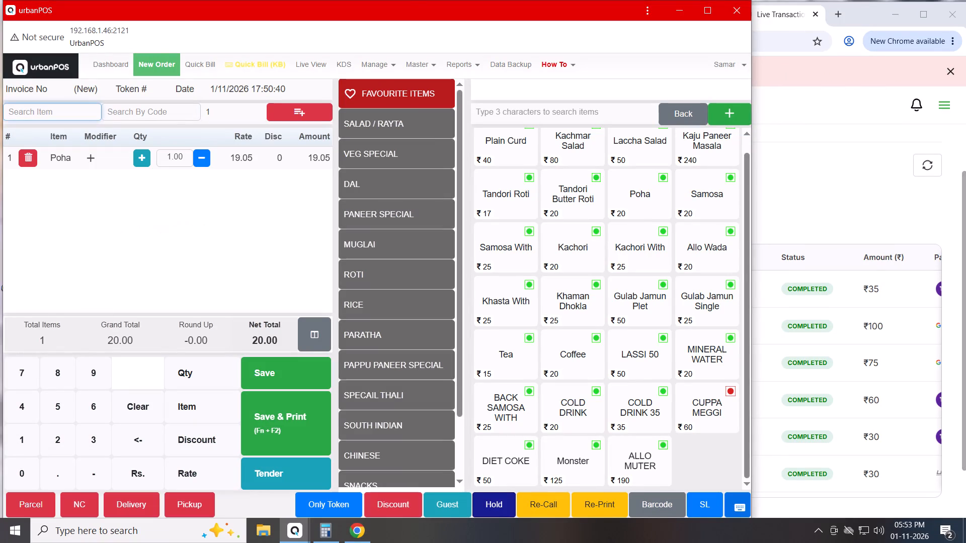
pyautogui.scroll(-1, 952, 30)
pyautogui.press('F2')
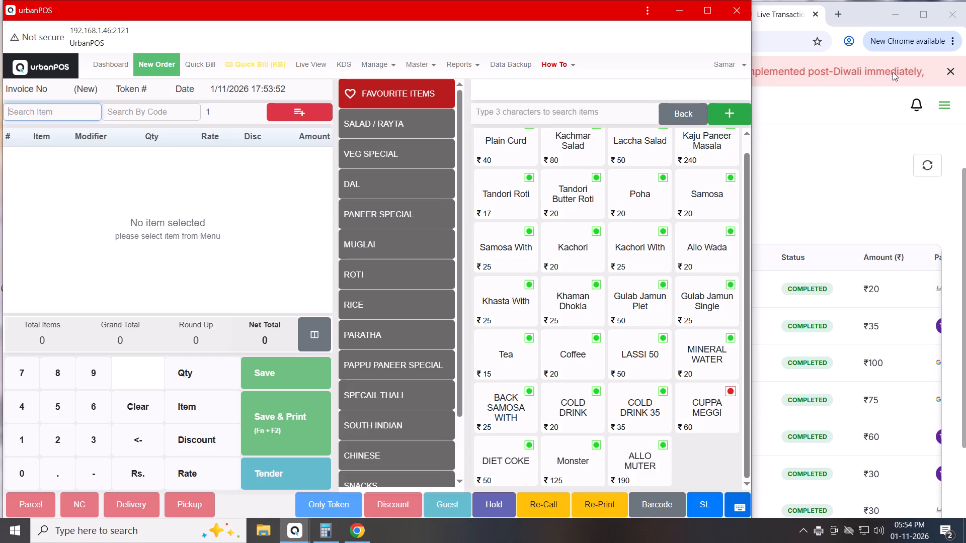
# Add one Samosa and three Tea to the next new order.
pyautogui.write('SAMO')
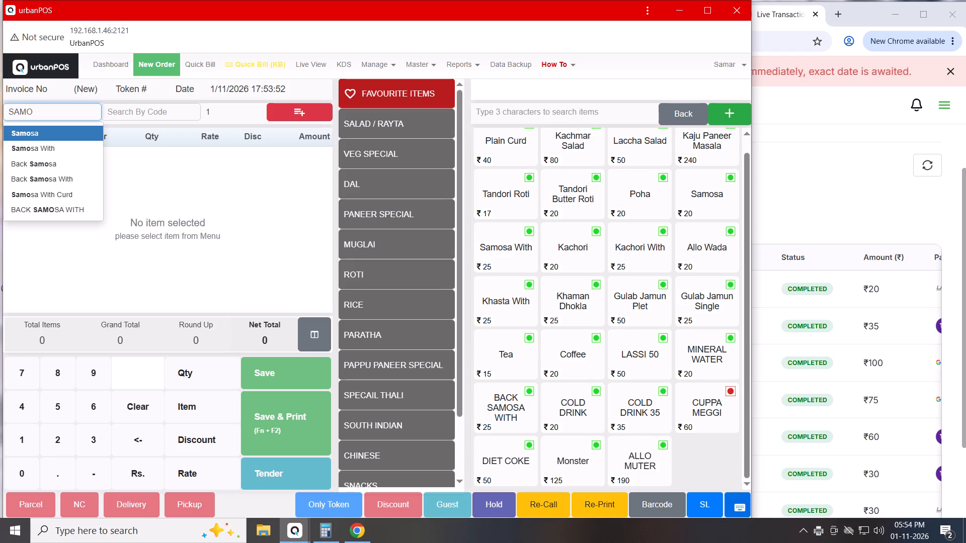
pyautogui.press('Return')
pyautogui.press('Return')
pyautogui.write('TEA')
pyautogui.press('Return')
pyautogui.press('3')
pyautogui.press('Return')
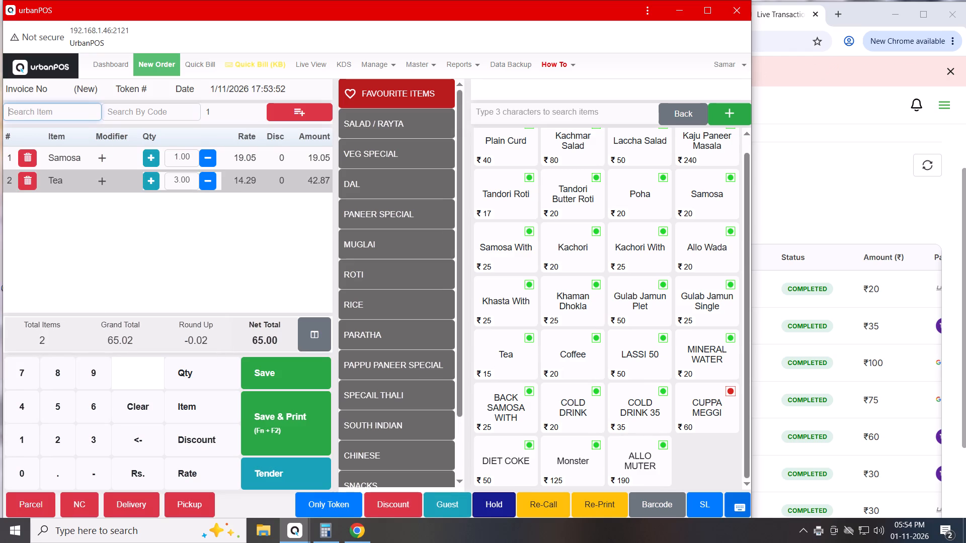
pyautogui.scroll(-1, 887, 73)
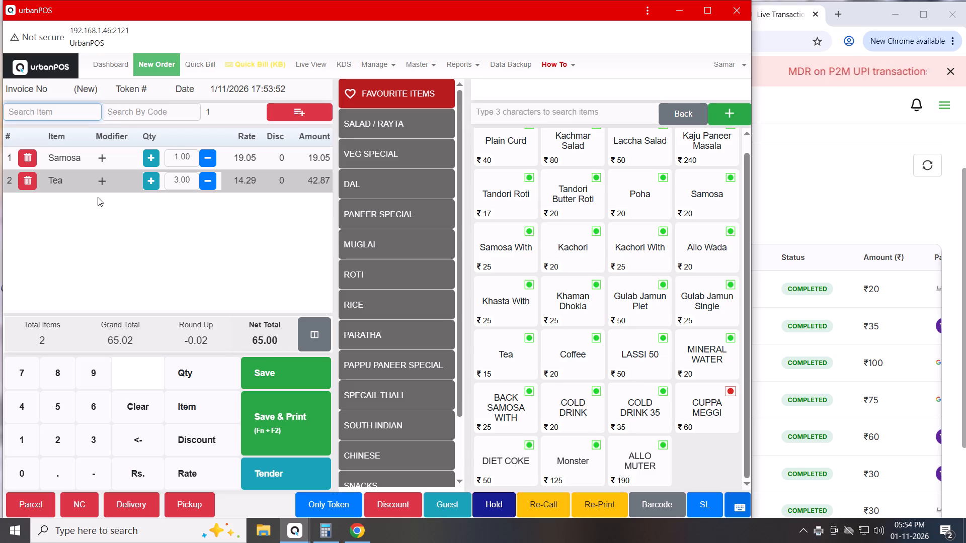
# Replace the Samosa on the order with one Samosa With, then save and print the invoice.
pyautogui.click(29, 156)
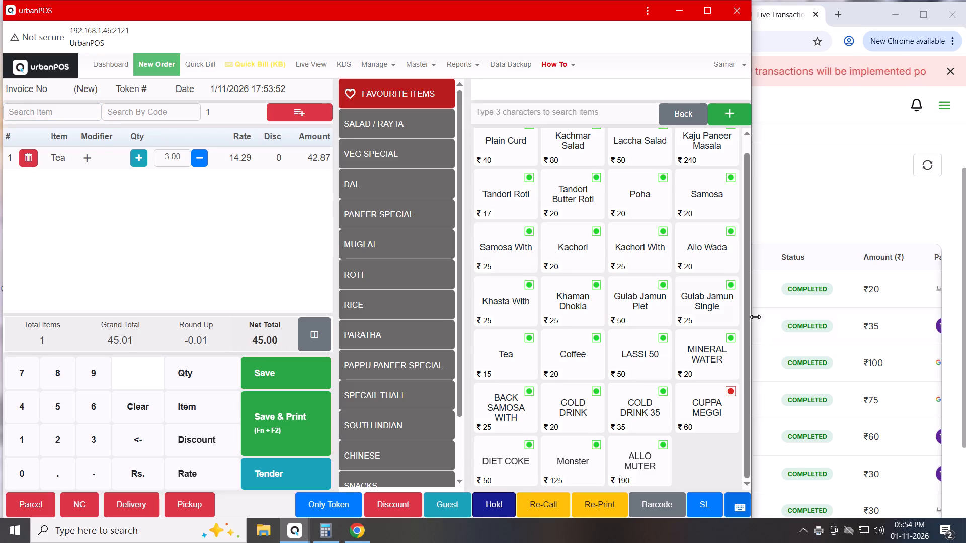
pyautogui.write('SAMO')
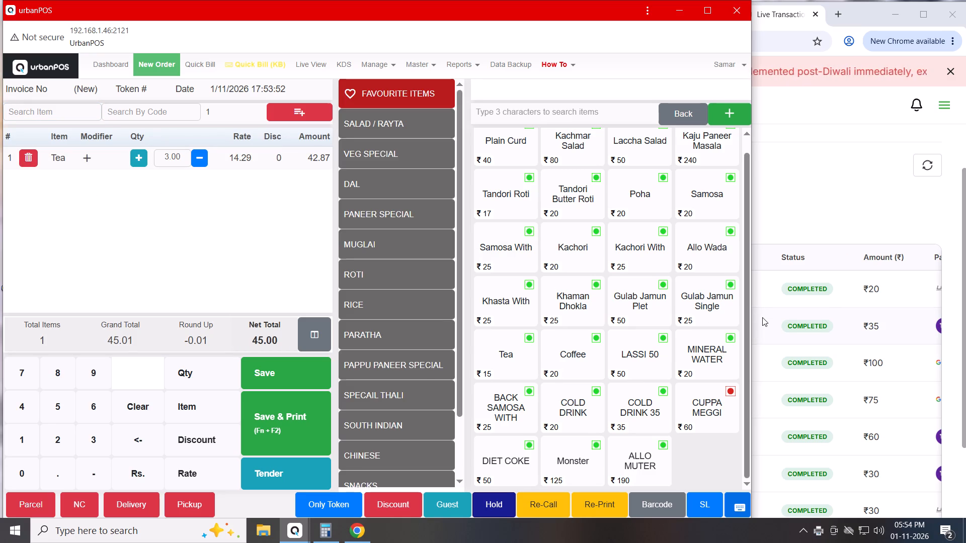
pyautogui.doubleClick(86, 115)
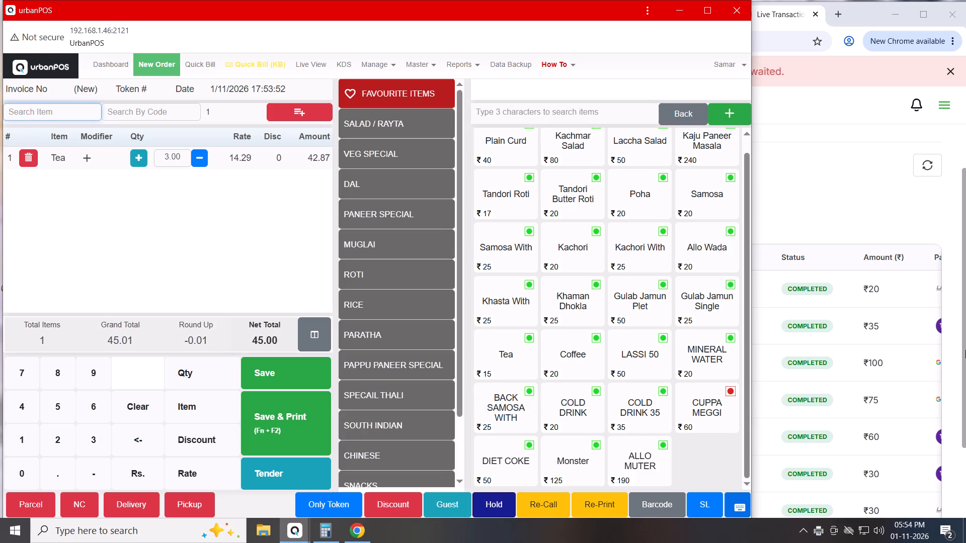
pyautogui.write('SAMO')
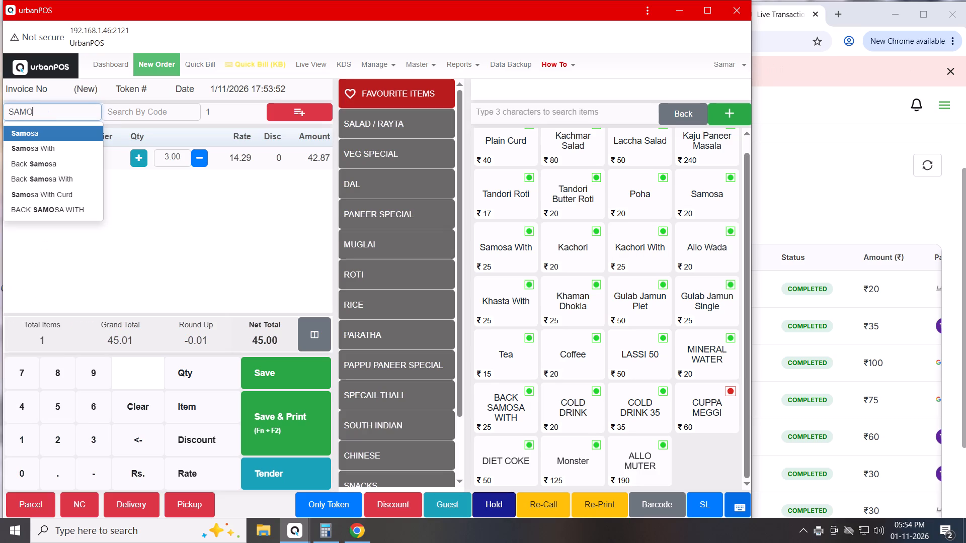
pyautogui.press('Down')
pyautogui.press('Return')
pyautogui.press('Return')
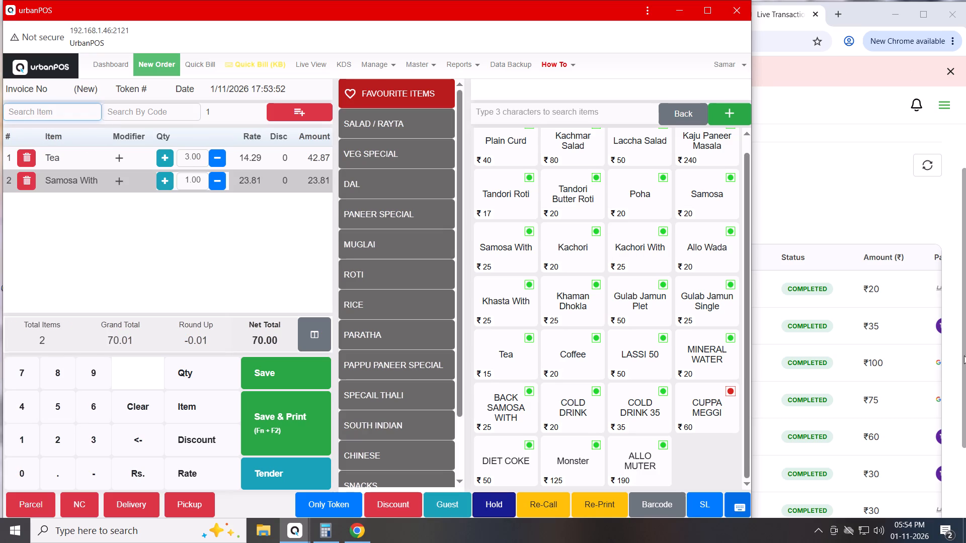
pyautogui.press('F2')
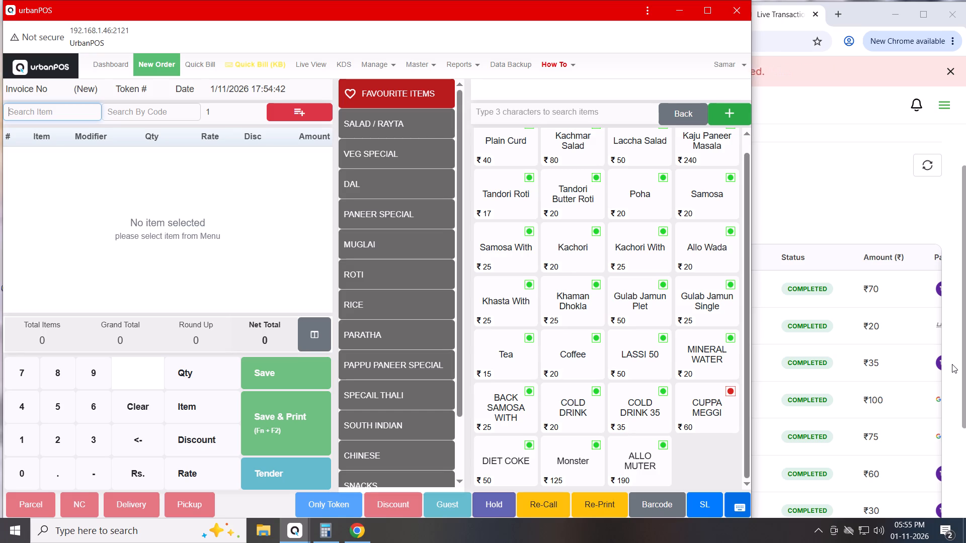
# Bill one Tea on the new order, then save and print the invoice.
pyautogui.write('TEA')
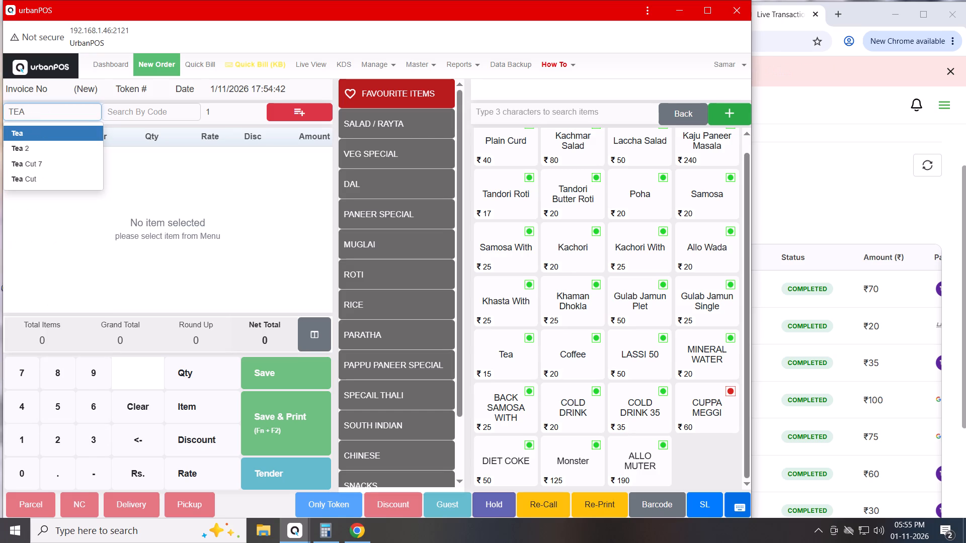
pyautogui.press('Down')
pyautogui.press('Up')
pyautogui.press('Return')
pyautogui.press('Return')
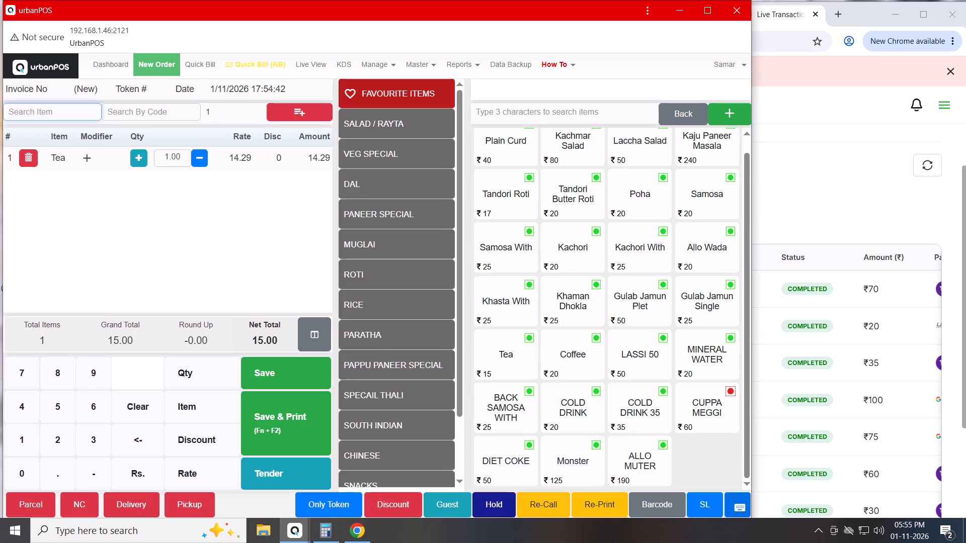
pyautogui.press('F2')
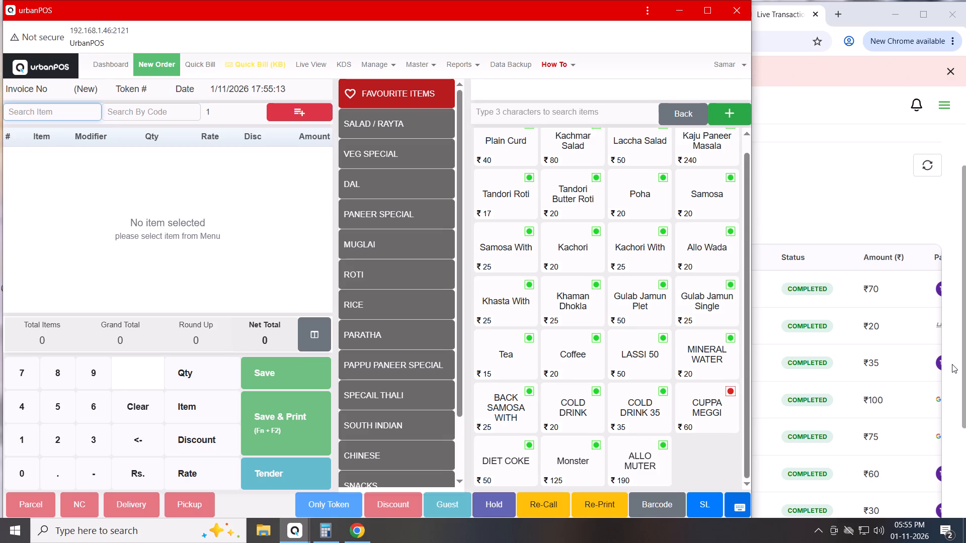
# Bill one Kachori With and one Poha on the new order, then save and print the invoice.
pyautogui.write('KAC')
pyautogui.press('Down')
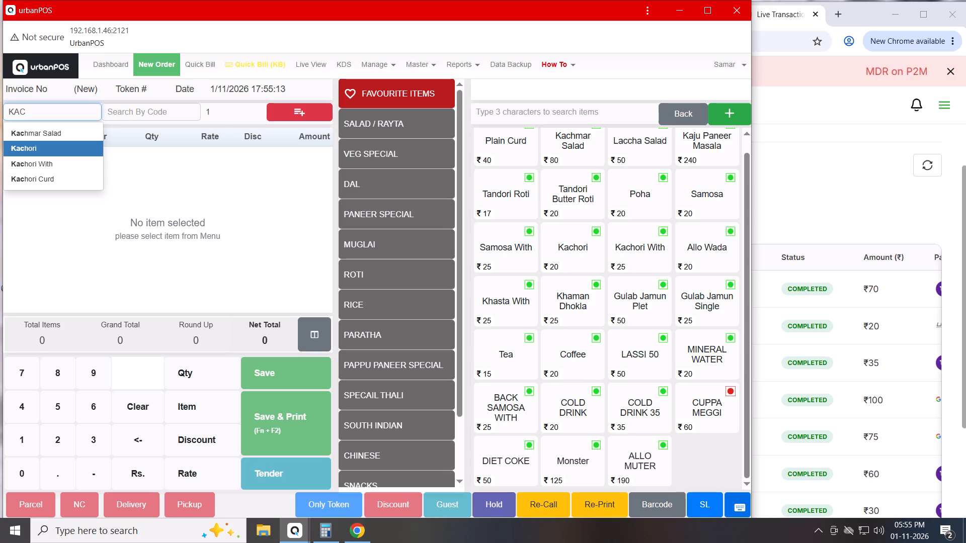
pyautogui.press('Down')
pyautogui.press('Return')
pyautogui.press('Return')
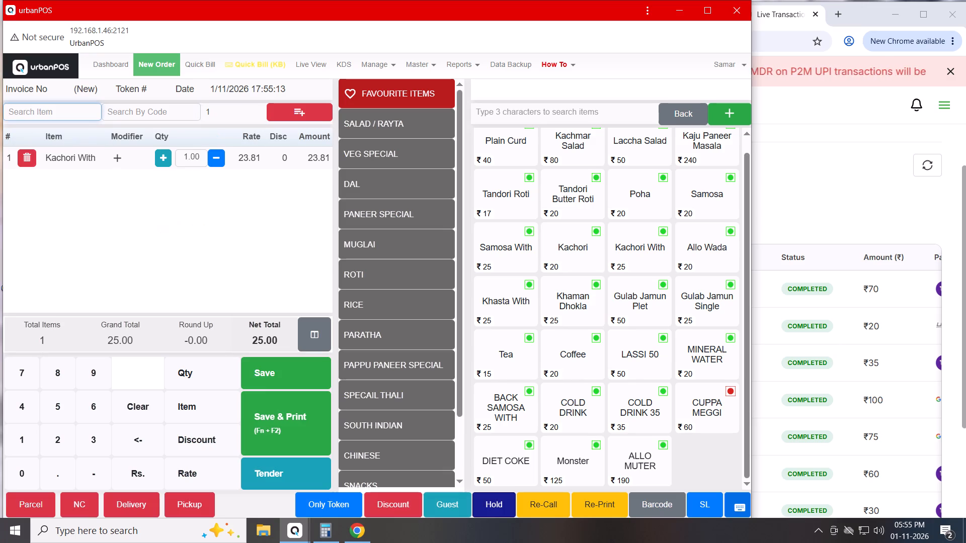
pyautogui.write('POH')
pyautogui.press('Down')
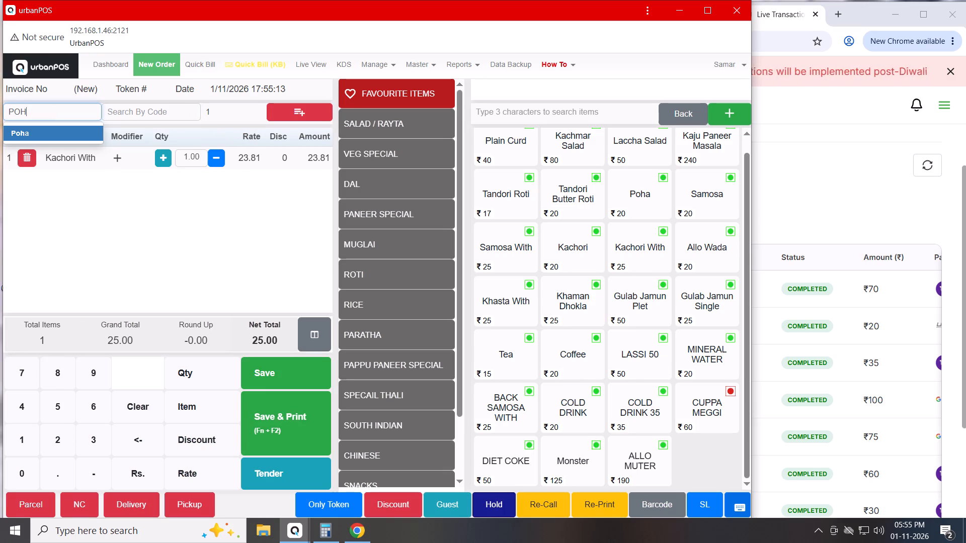
pyautogui.press('Return')
pyautogui.press('Return')
pyautogui.scroll(-1, 952, 364)
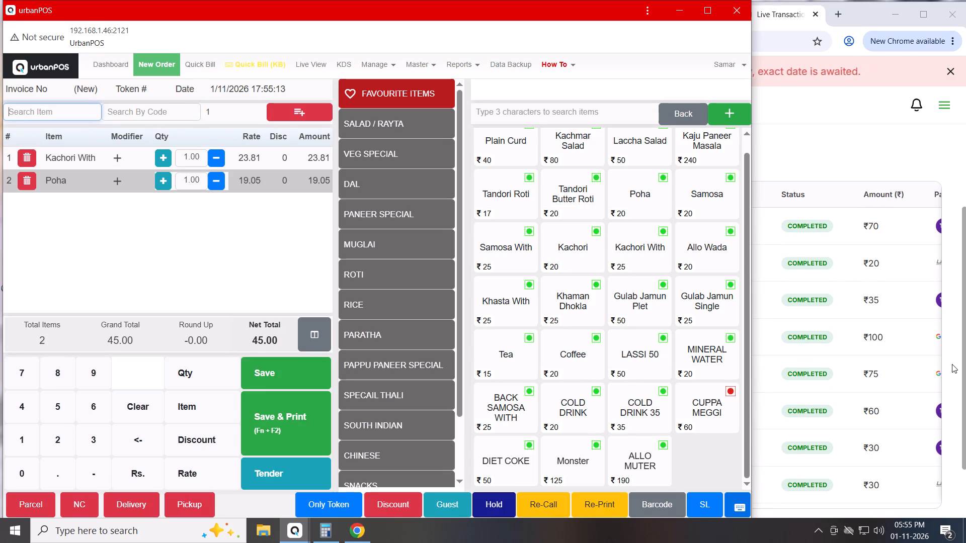
pyautogui.press('F2')
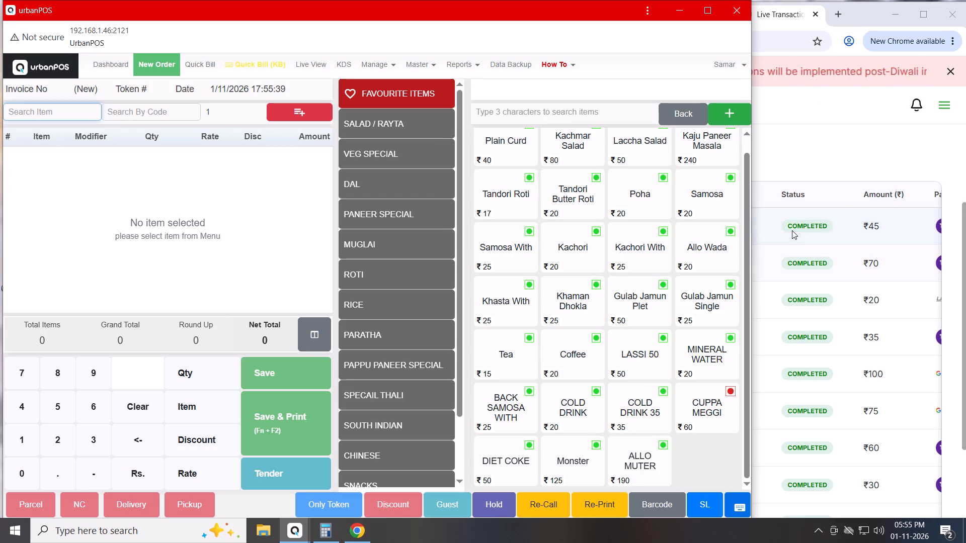
# Bill a single regular Tea on the next new order, then save and print the invoice.
pyautogui.write('TEA')
pyautogui.press('Down')
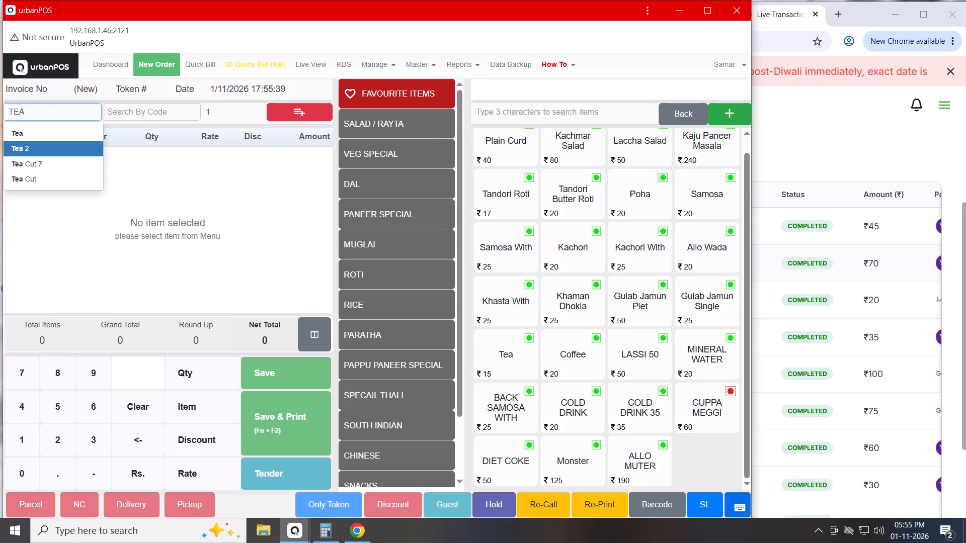
pyautogui.press('Up')
pyautogui.press('Return')
pyautogui.press('Return')
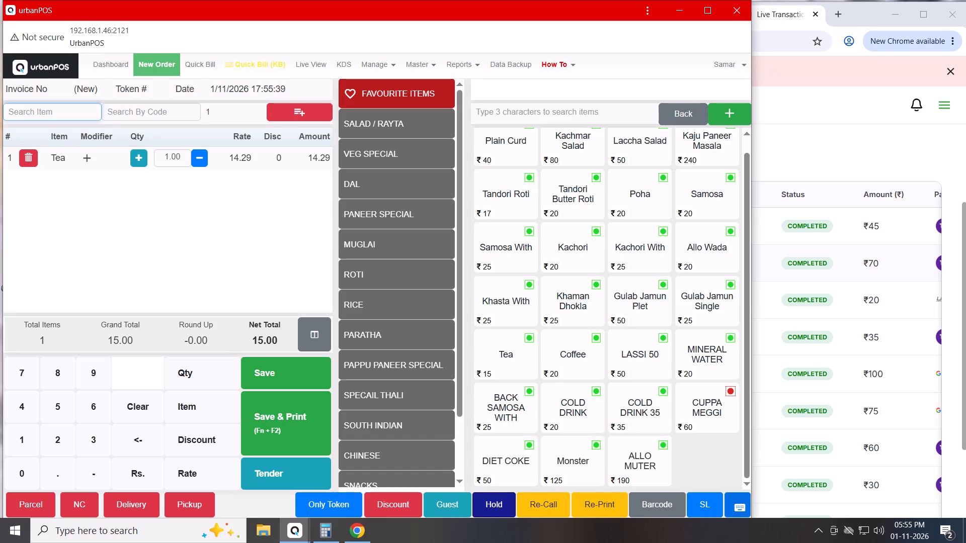
pyautogui.press('F2')
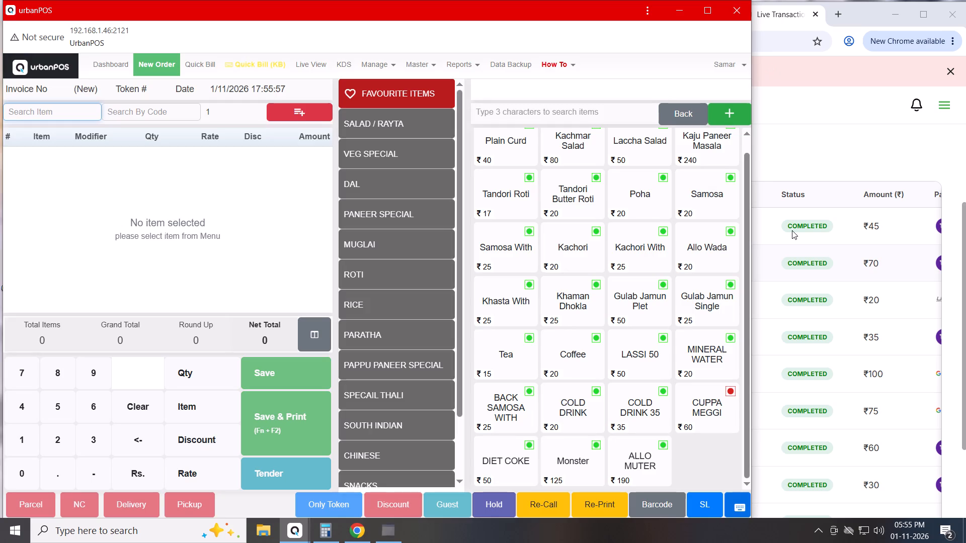
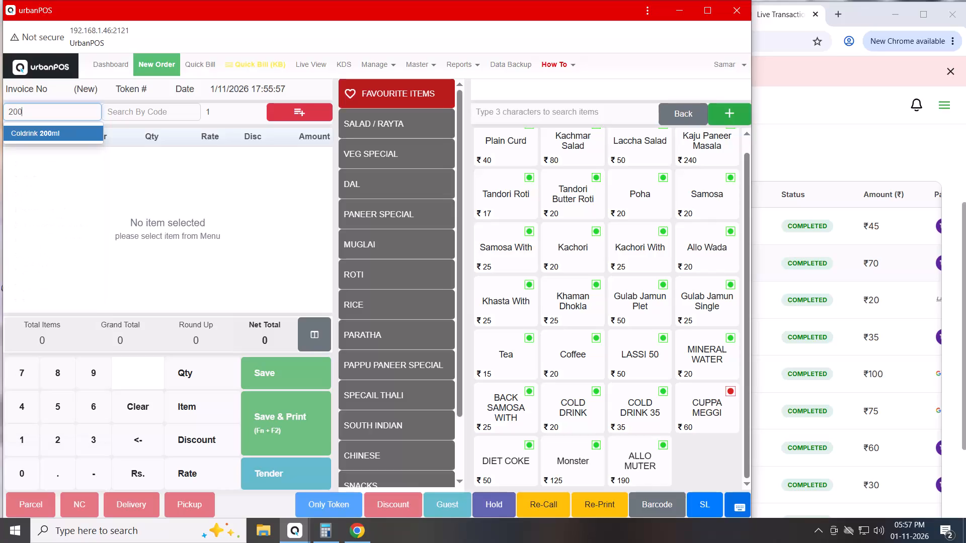
# Bill one Coldrink 200ml on the new order, then save and print the invoice.
pyautogui.press('Down')
pyautogui.press('Return')
pyautogui.press('Return')
pyautogui.press('F2')
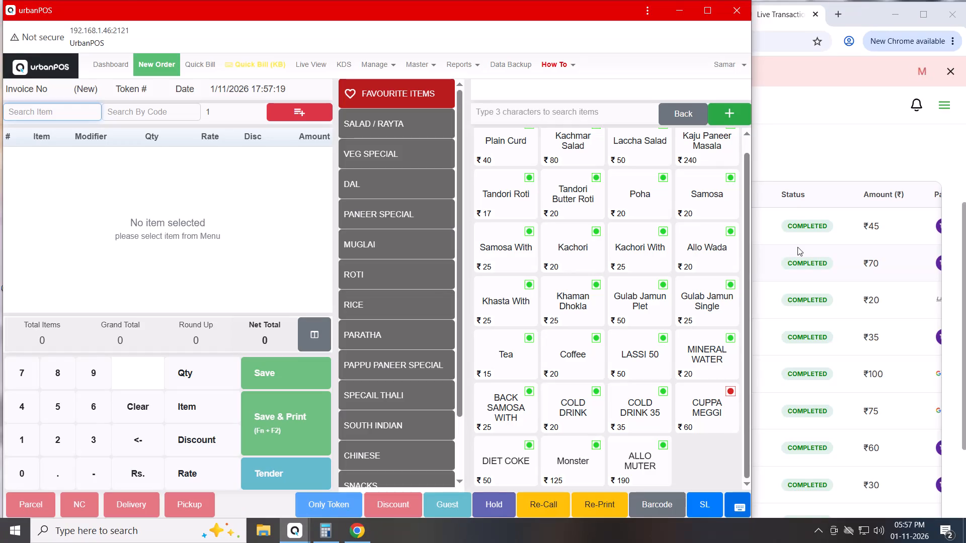
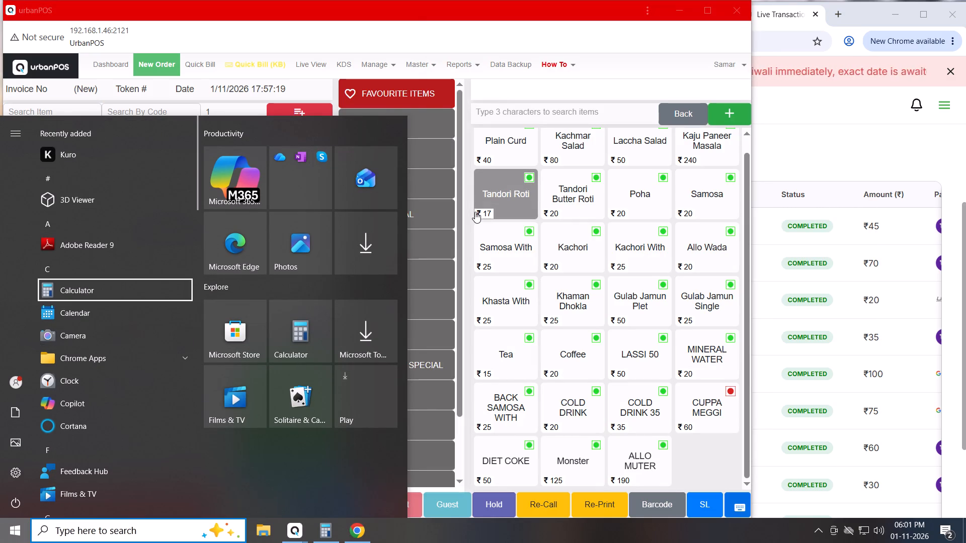
# Switch to Calculator, work out 29 − 5, and start a fresh addition from 24.
pyautogui.press('Return')
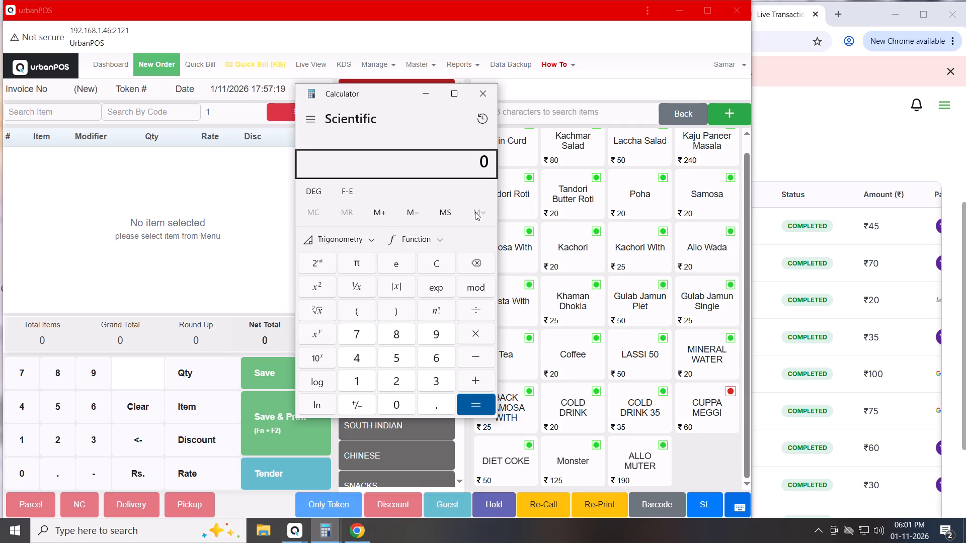
pyautogui.press('2')
pyautogui.press('9')
pyautogui.press('-')
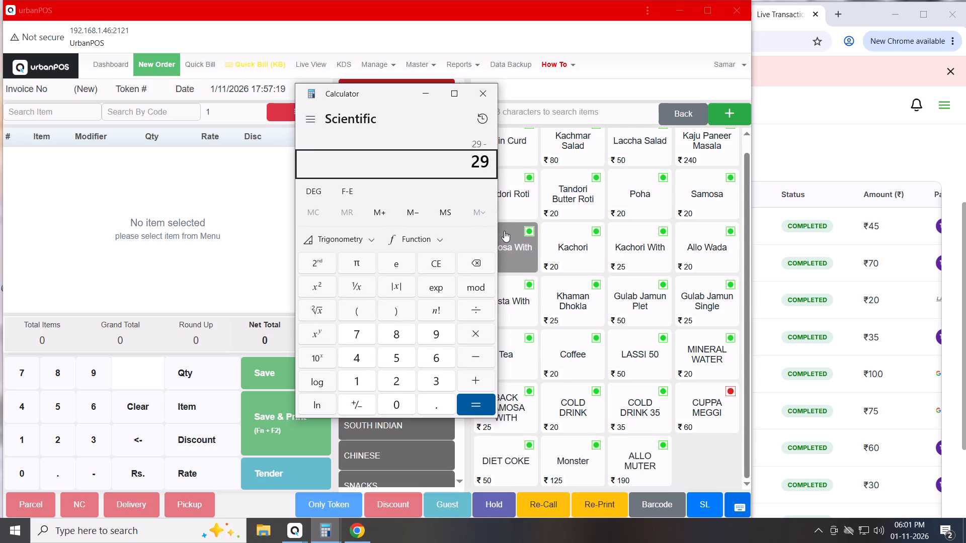
pyautogui.write('5-')
pyautogui.press('Escape')
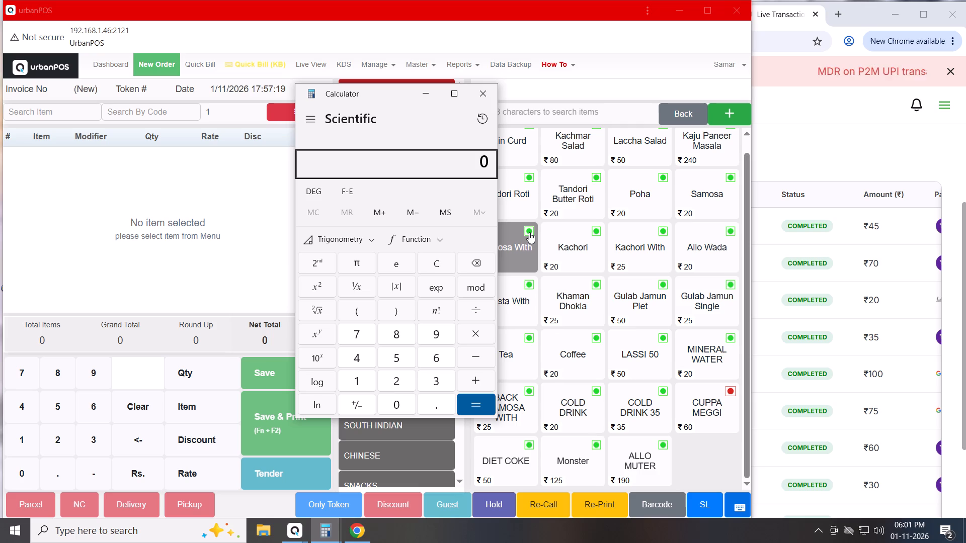
pyautogui.write('24+')
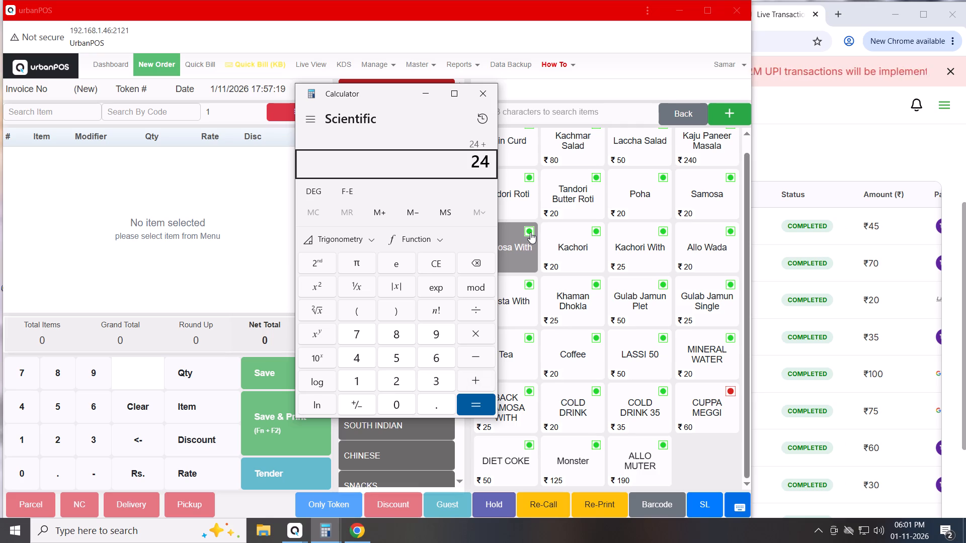
# Return to urbanPOS and add Tea to the new order with a quantity of 24.
pyautogui.click(79, 112)
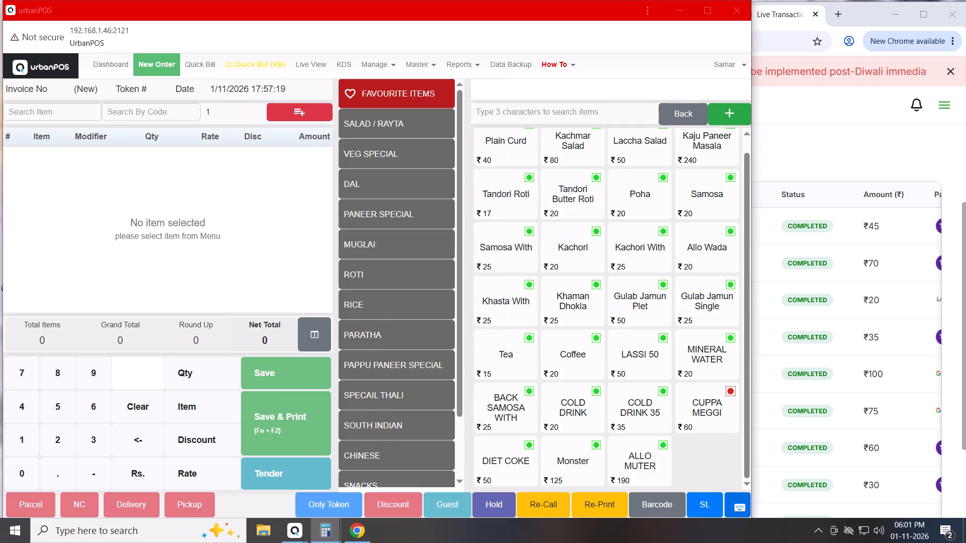
pyautogui.write('TEA')
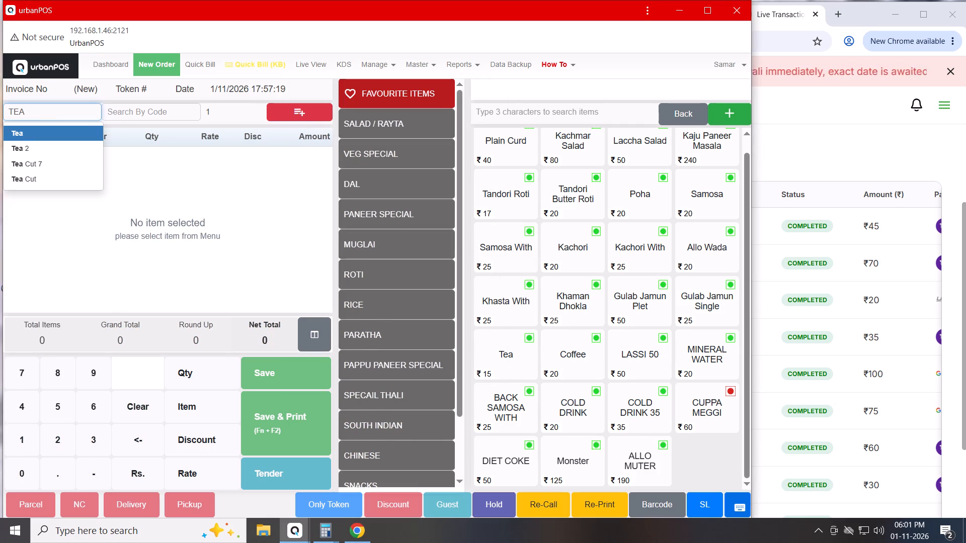
pyautogui.press('Return')
pyautogui.write('24')
pyautogui.press('Return')
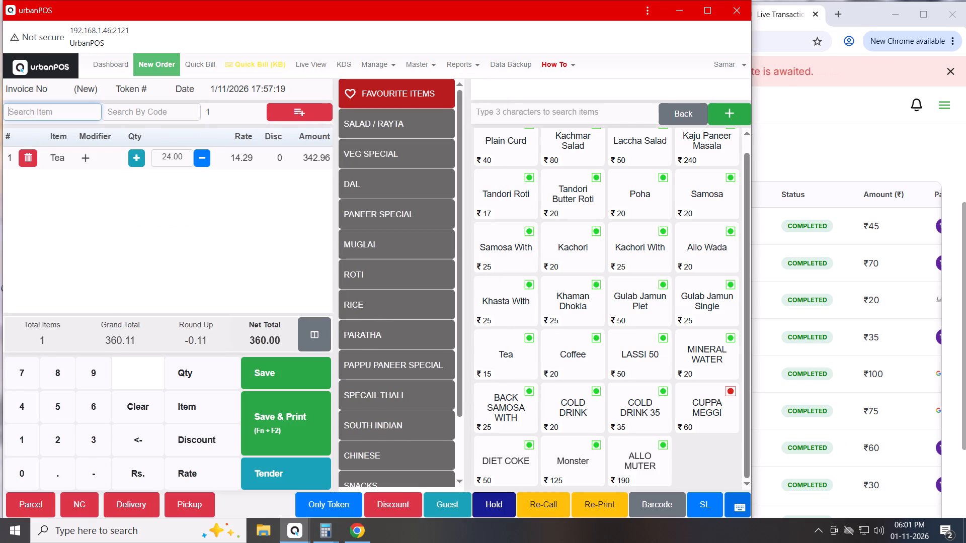
# Add Poha to the order with a quantity of 19.
pyautogui.write('POH')
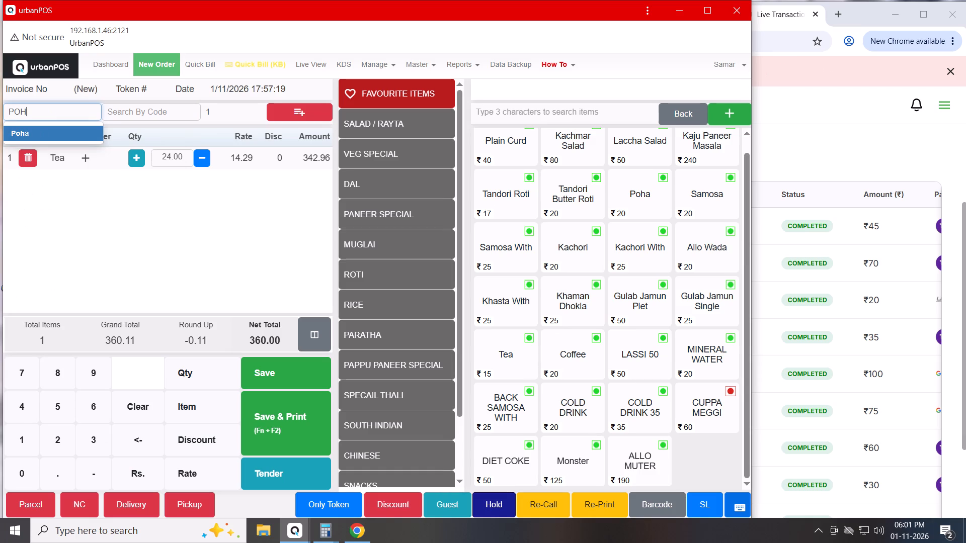
pyautogui.press('Down')
pyautogui.press('Return')
pyautogui.write('16')
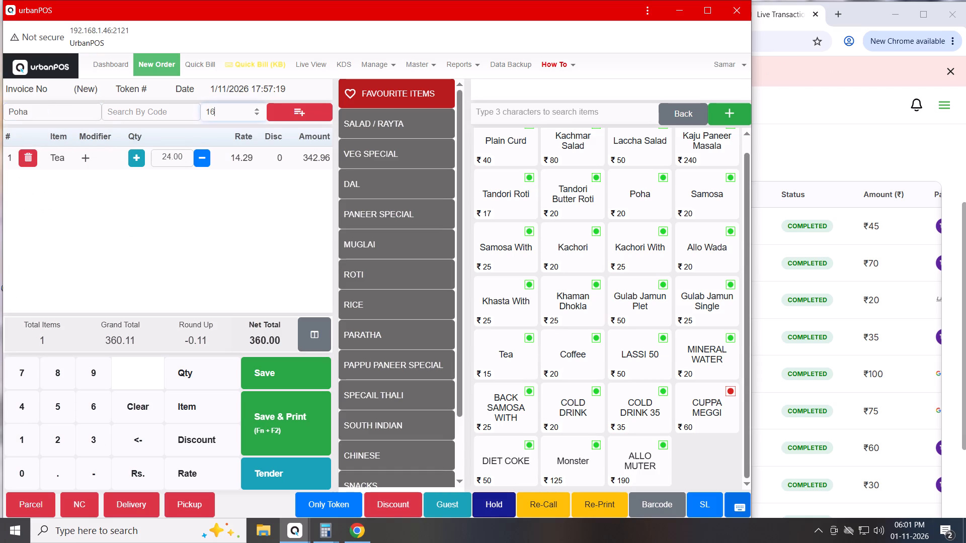
pyautogui.press('BackSpace')
pyautogui.press('9')
pyautogui.press('Return')
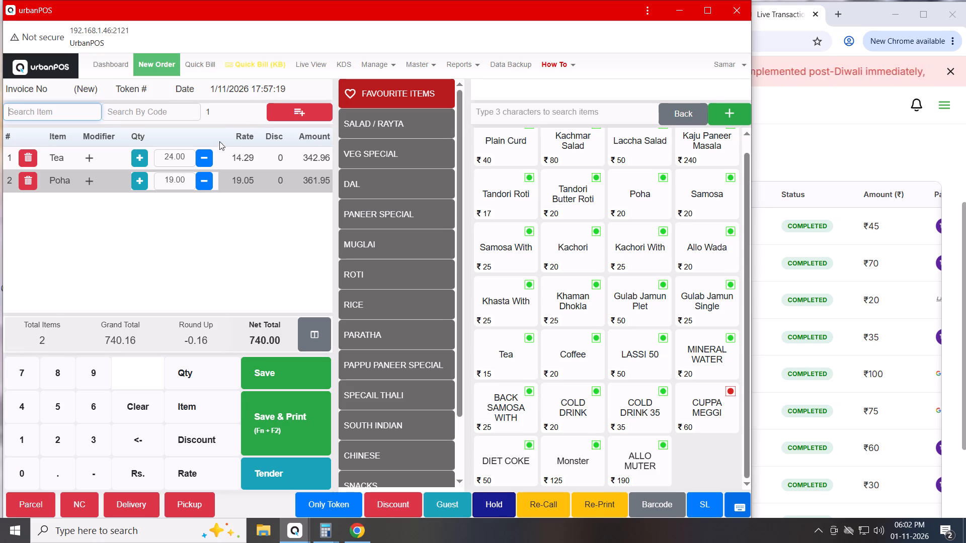
# Adjust the Tea quantity to 25, then save and print the invoice.
pyautogui.doubleClick(141, 153)
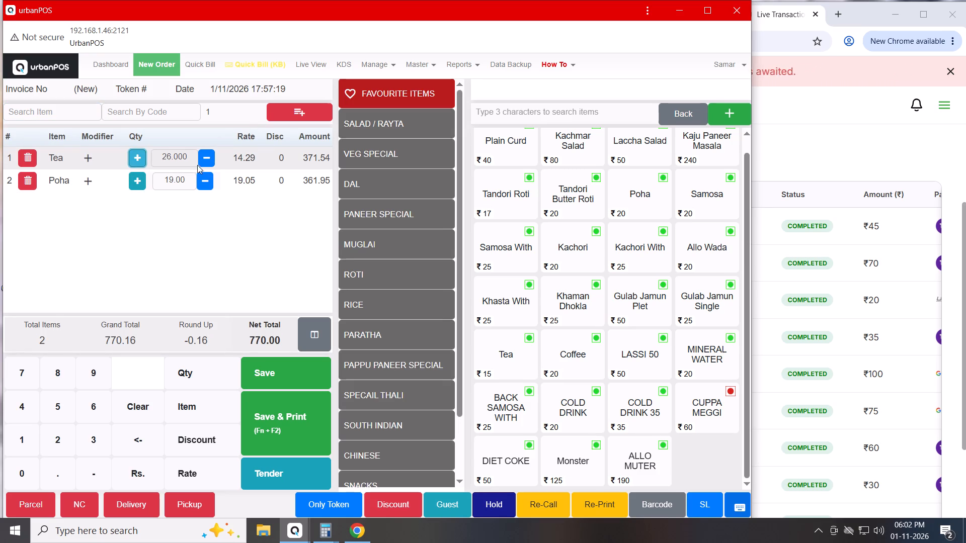
pyautogui.click(212, 157)
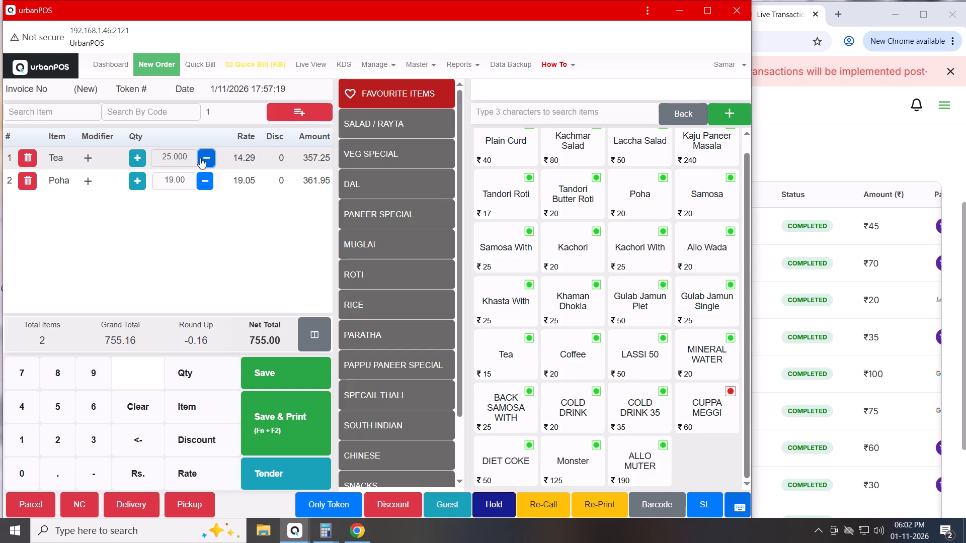
pyautogui.press('F2')
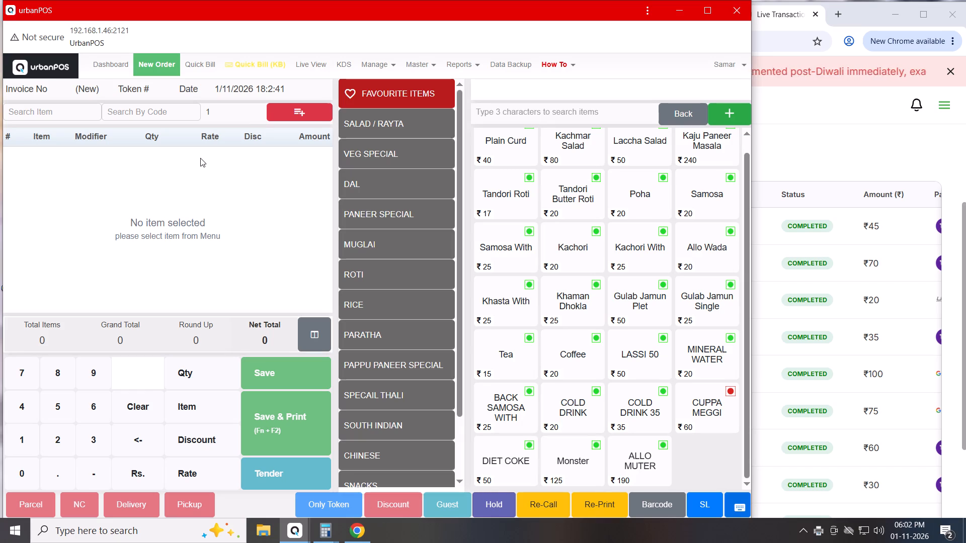
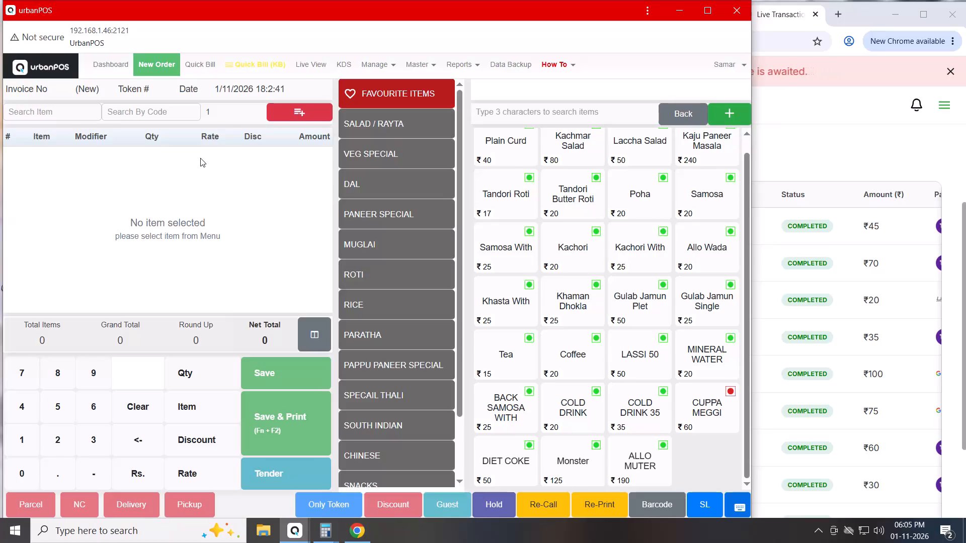
# Enter a new order for Tea with a quantity of 6, then save and print the invoice.
pyautogui.click(58, 116)
pyautogui.write('TEA')
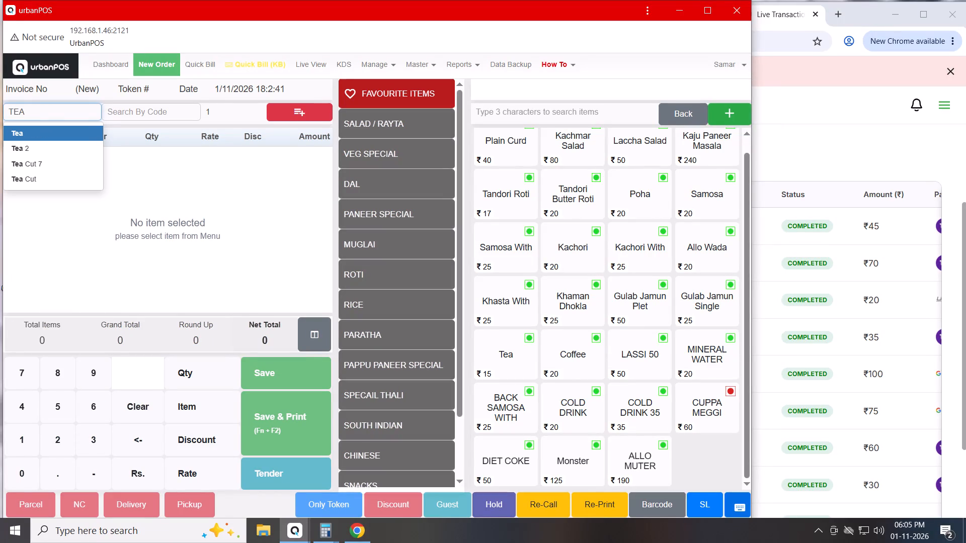
pyautogui.press('Return')
pyautogui.press('6')
pyautogui.press('Return')
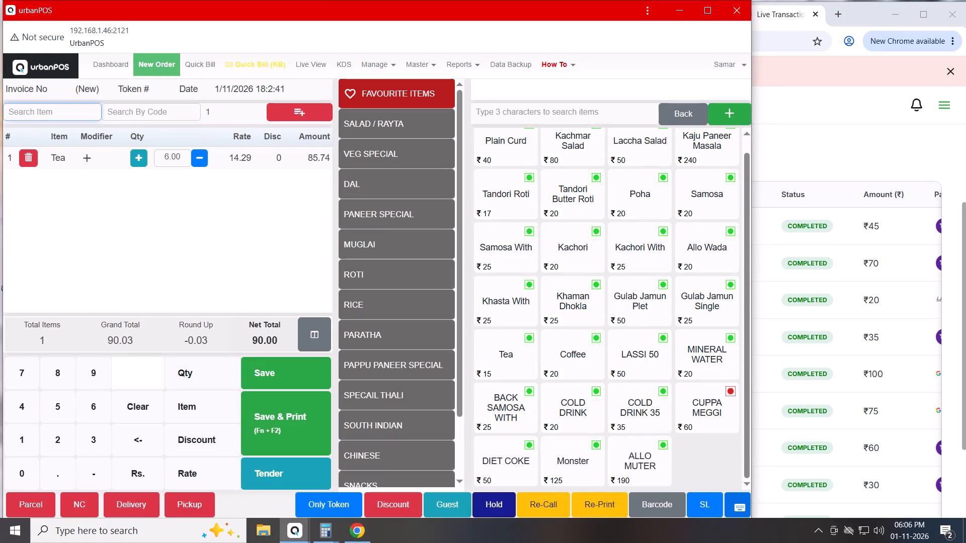
pyautogui.press('F2')
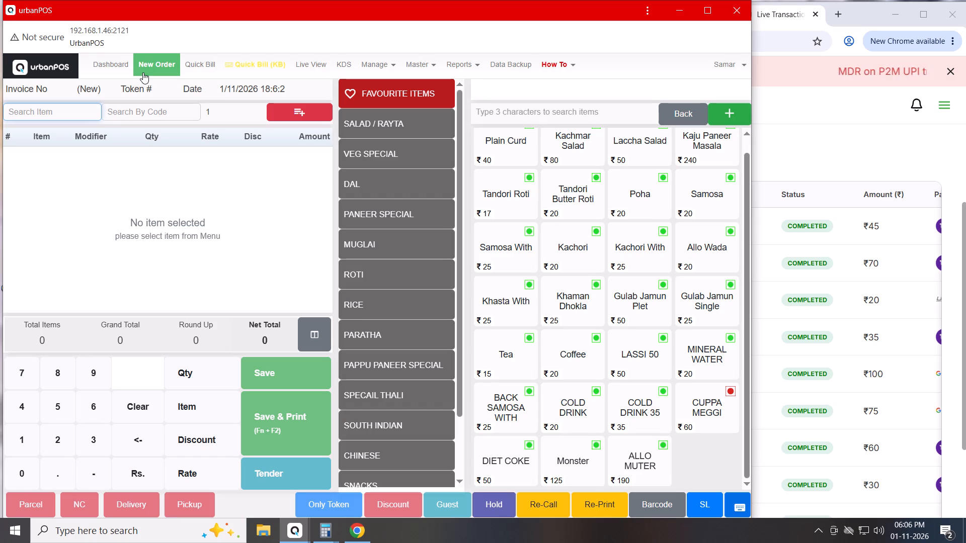
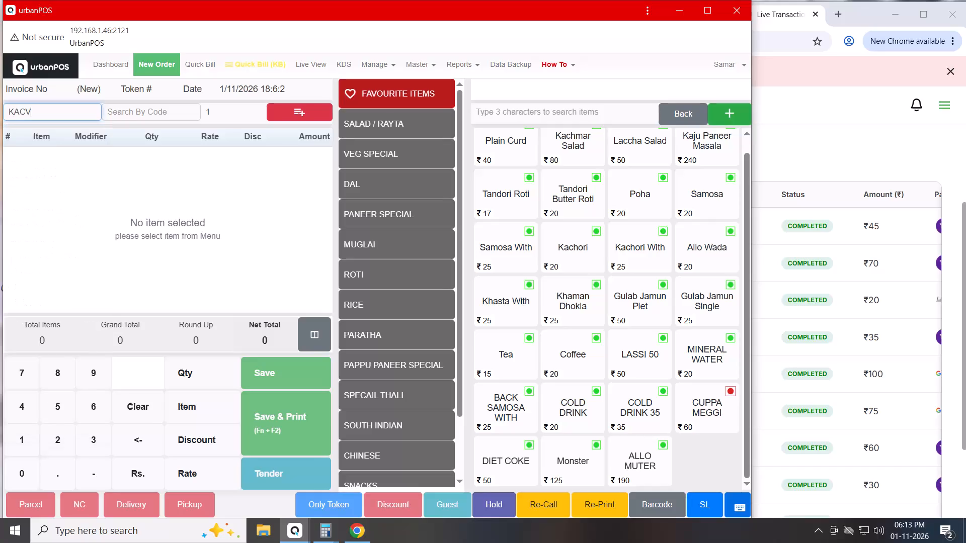
# Enter a new order for Kachori with a quantity of 2 and Tea with a quantity of 2, then save and print the invoice.
pyautogui.press('BackSpace')
pyautogui.press('Down')
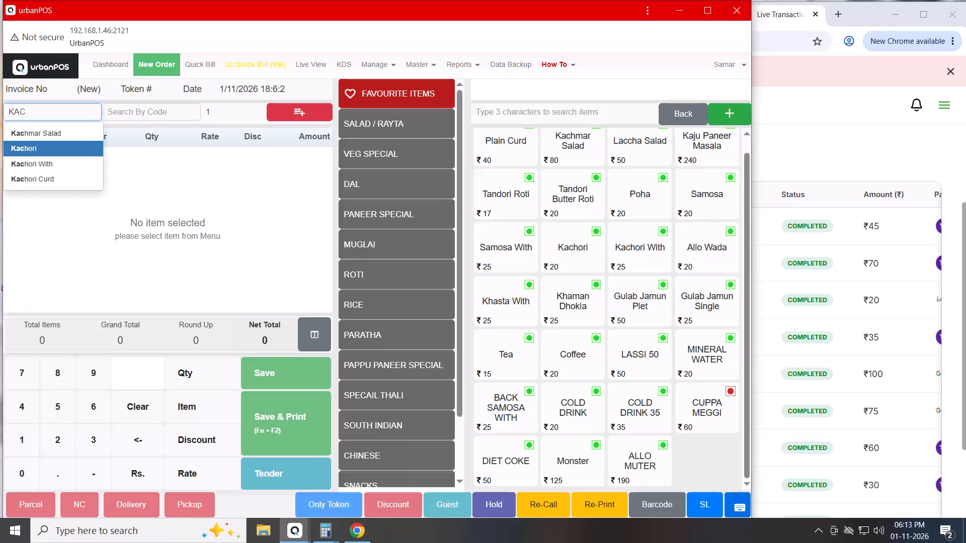
pyautogui.press('Return')
pyautogui.press('2')
pyautogui.press('Return')
pyautogui.write('TEA')
pyautogui.press('Return')
pyautogui.press('2')
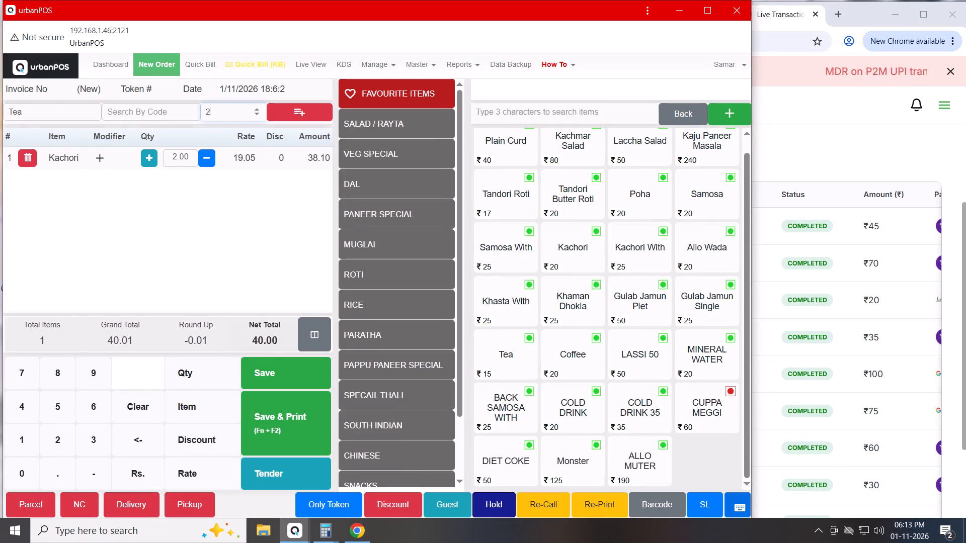
pyautogui.press('Return')
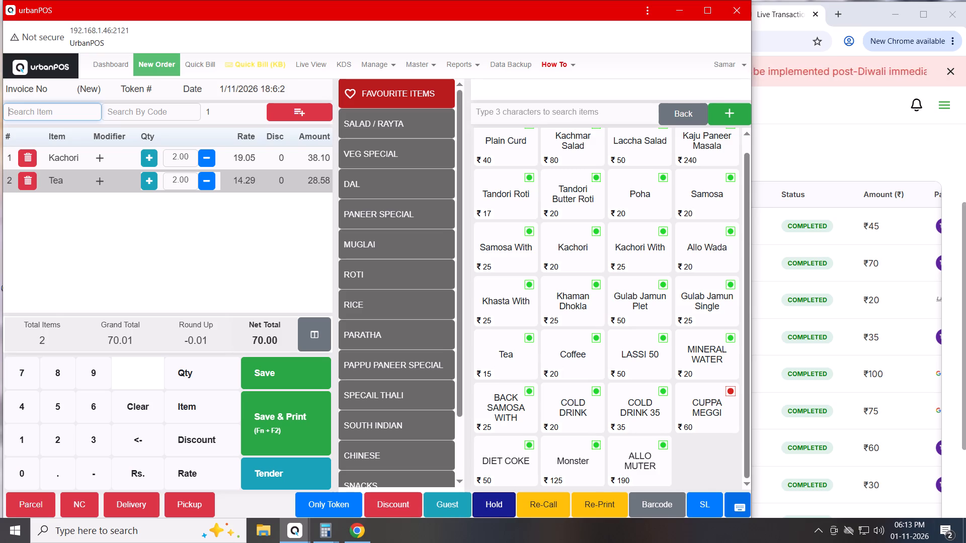
pyautogui.press('F2')
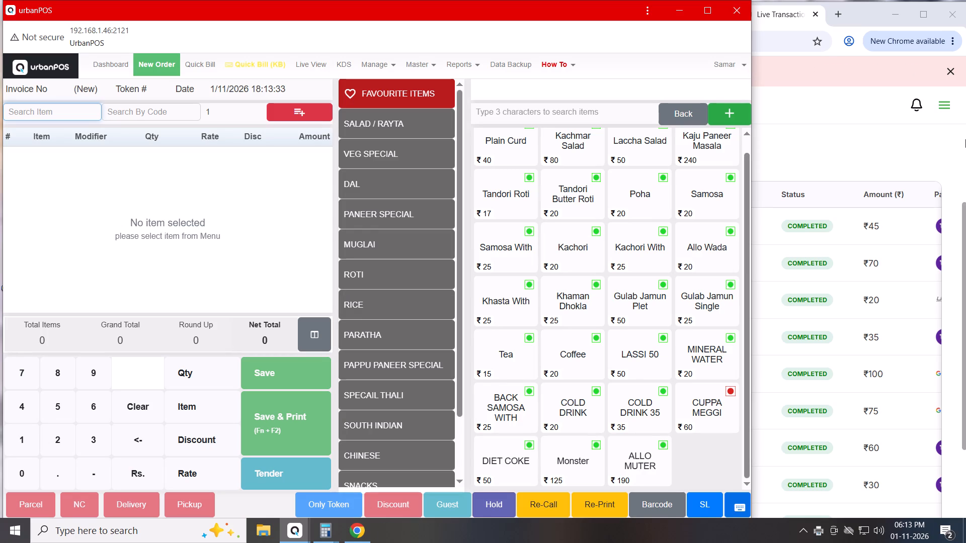
# Enter a new order for Samosa with a quantity of 2, then save and print the invoice.
pyautogui.write('SAMO')
pyautogui.press('Return')
pyautogui.press('2')
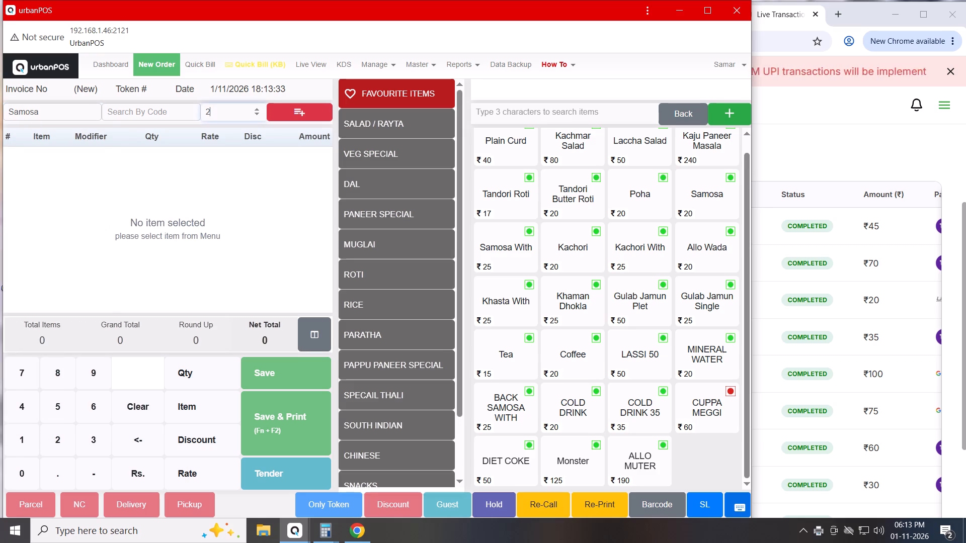
pyautogui.press('Return')
pyautogui.press('F2')
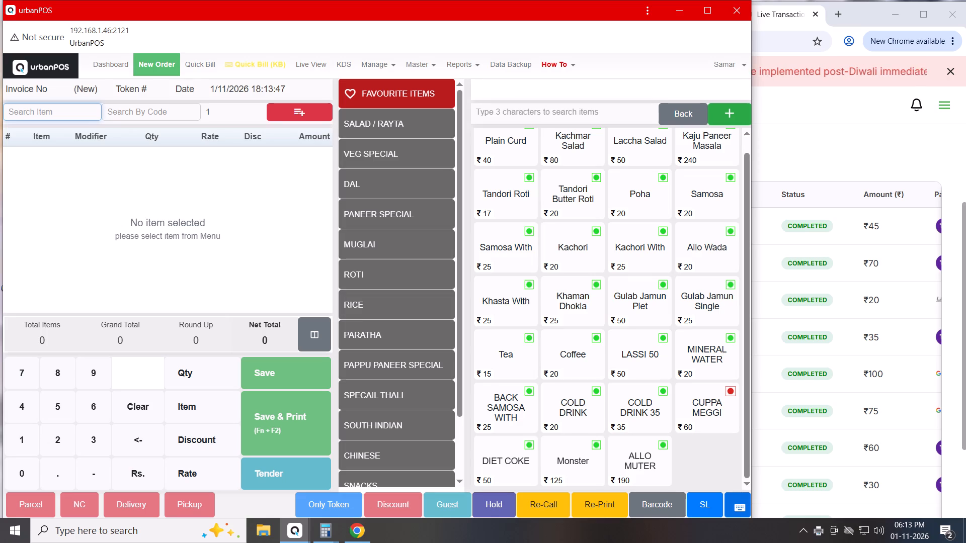
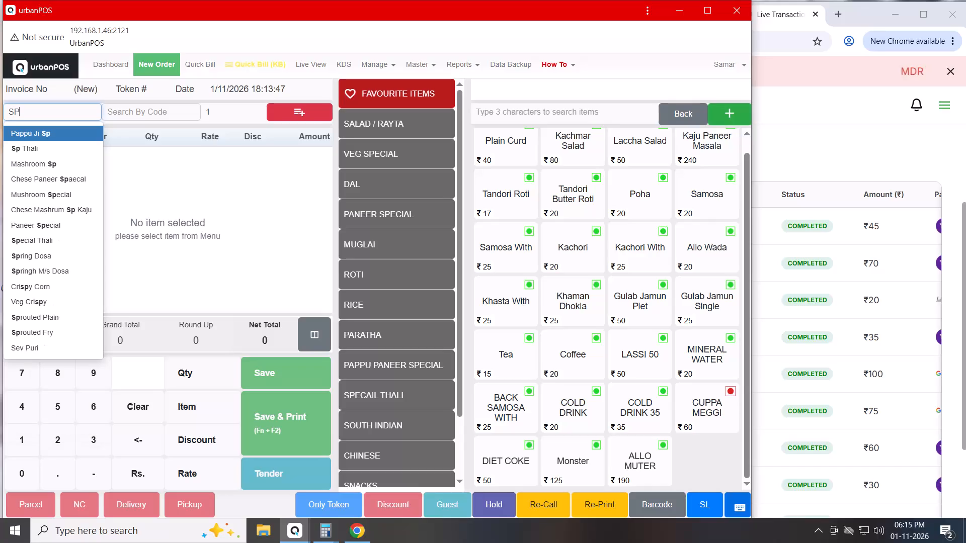
# Start a new order with one Sp Thali and one Paneer Kulcha B.
pyautogui.press('Down')
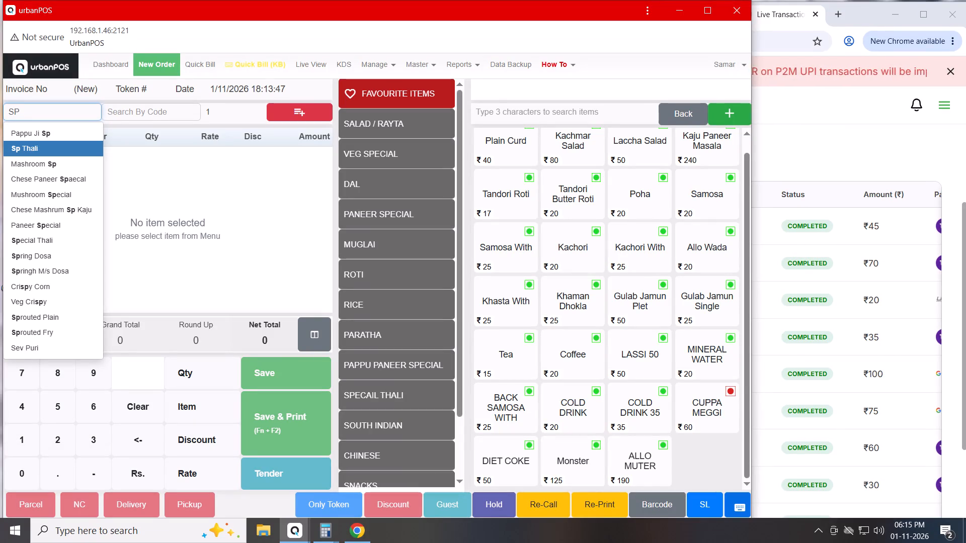
pyautogui.press('Return')
pyautogui.press('Return')
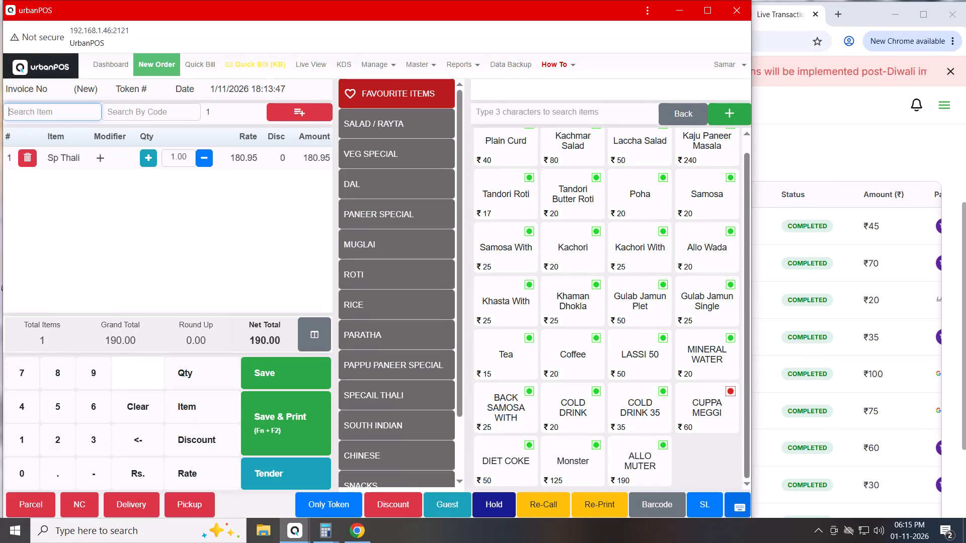
pyautogui.write('PANEER K')
pyautogui.press('Down')
pyautogui.press('Down')
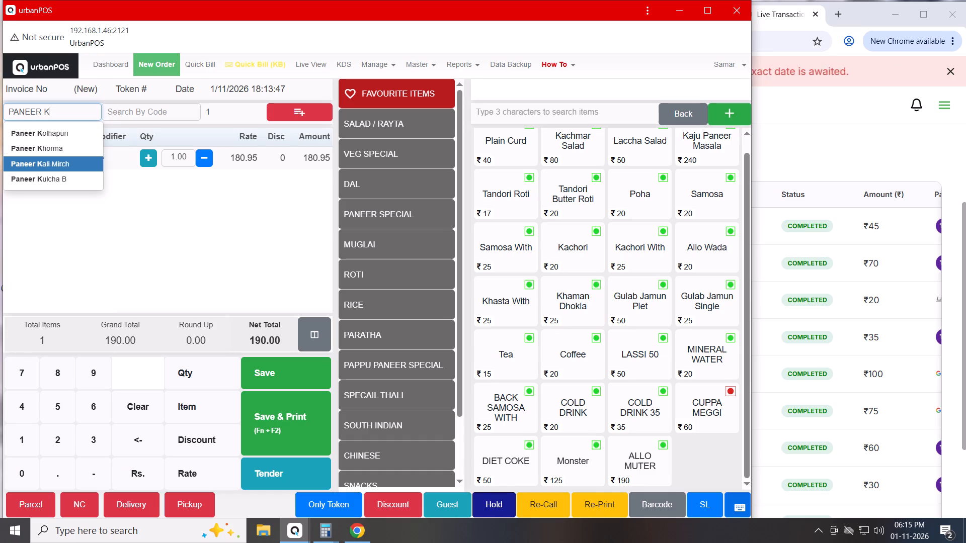
pyautogui.press('Down')
pyautogui.press('Return')
pyautogui.press('Return')
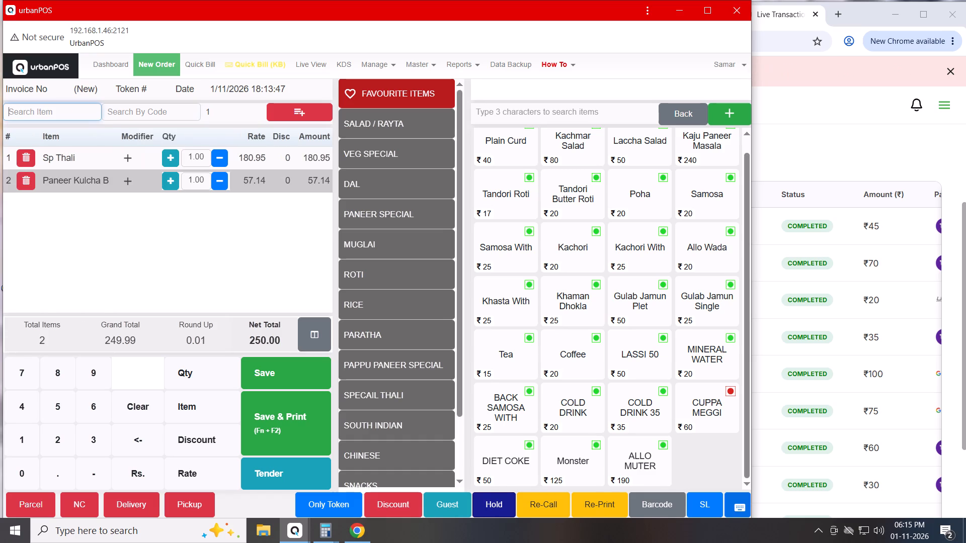
# Add one Back Samosa With and Tea with a quantity of 3 to the current order.
pyautogui.write('BA')
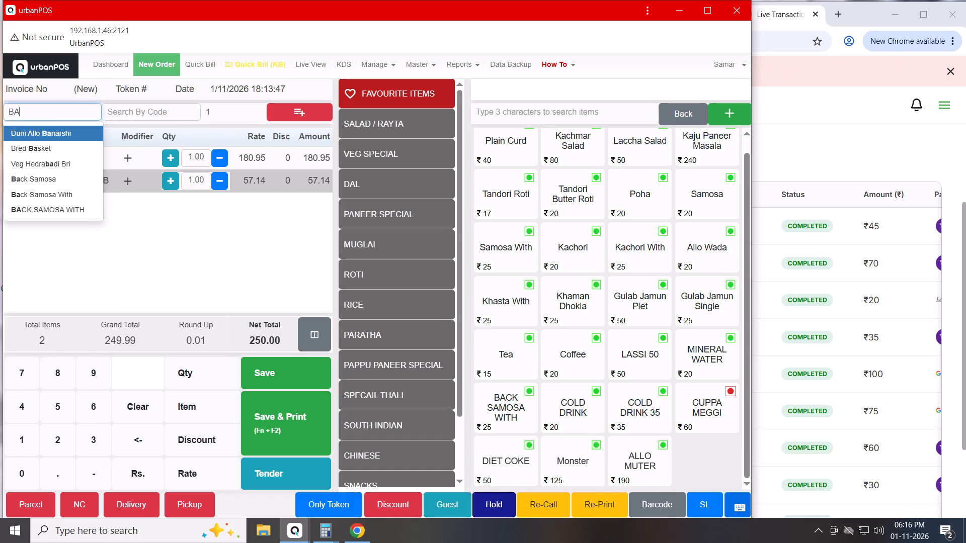
pyautogui.write('CK')
pyautogui.press('Down')
pyautogui.press('Down')
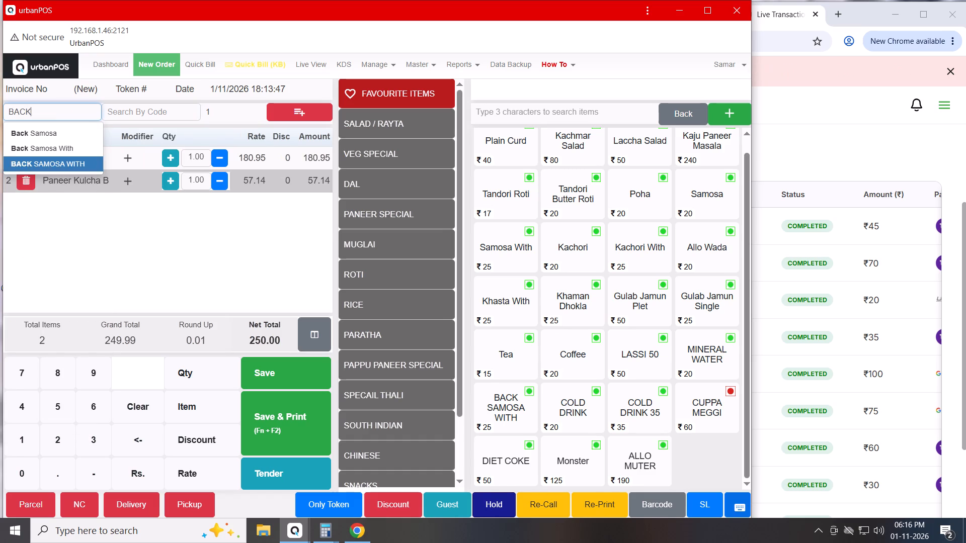
pyautogui.press('Up')
pyautogui.press('Return')
pyautogui.press('Return')
pyautogui.write('TEA')
pyautogui.press('Return')
pyautogui.press('3')
pyautogui.press('Return')
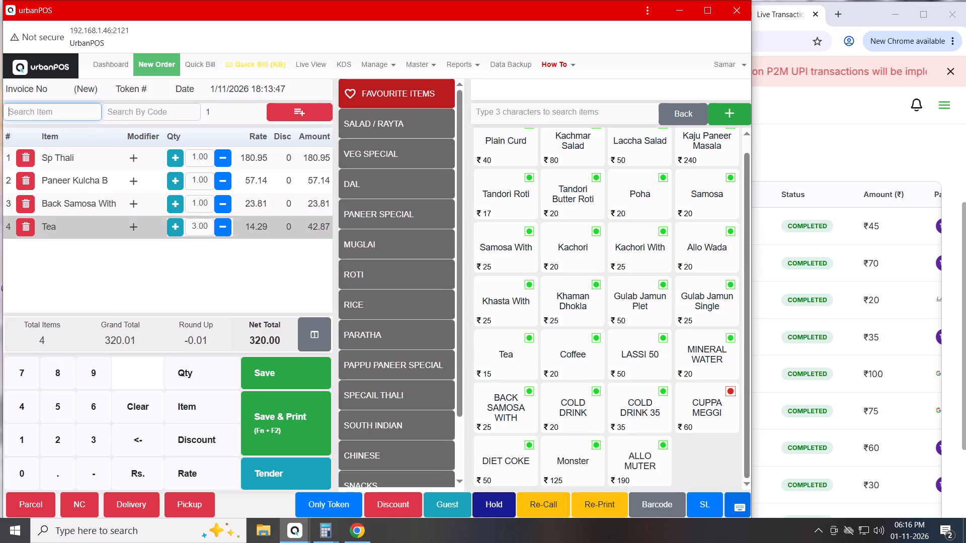
# Add one Coffee and one MINERAL WATER to the order, then save and print the invoice.
pyautogui.write('COF')
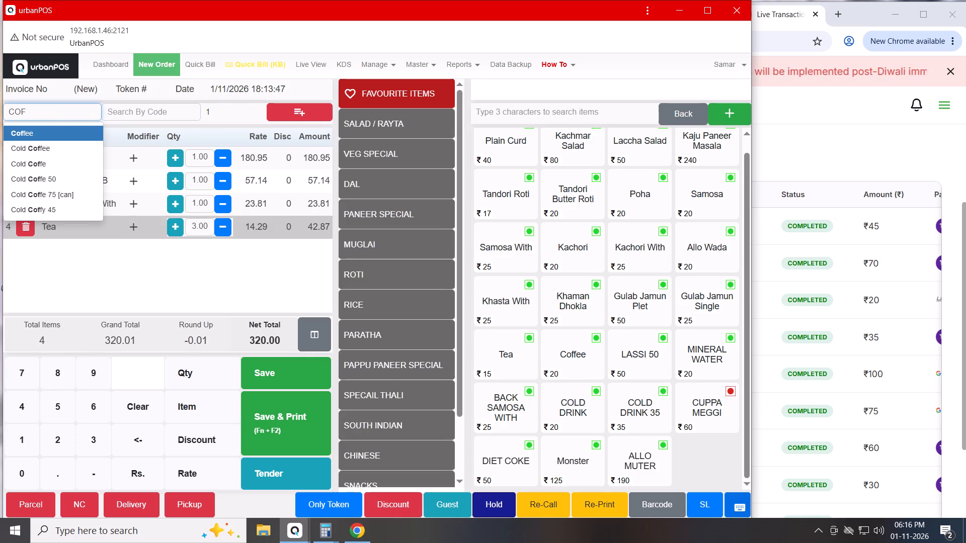
pyautogui.press('Return')
pyautogui.press('Return')
pyautogui.write('MIN')
pyautogui.press('Up')
pyautogui.press('Return')
pyautogui.press('Return')
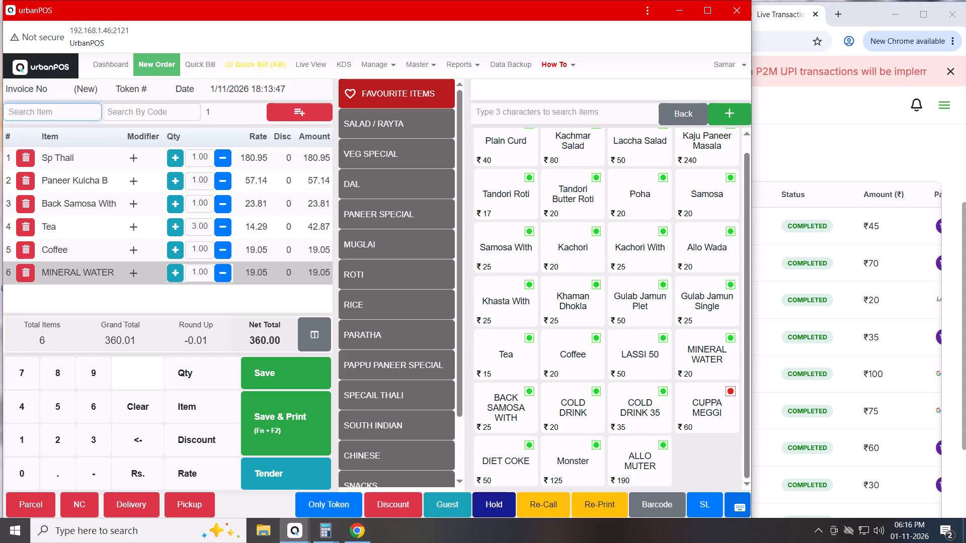
pyautogui.press('F2')
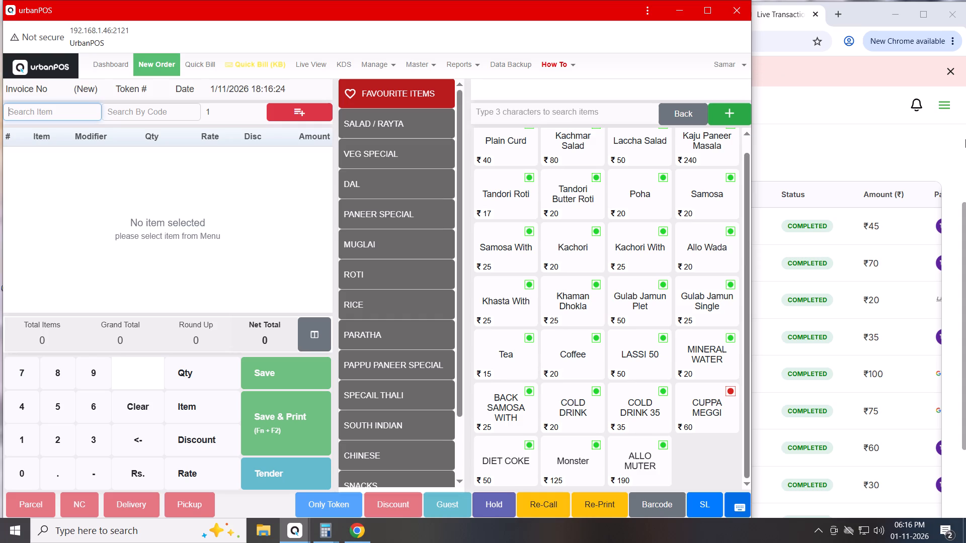
# Enter a new order for Tea with a quantity of 2, then save and print the invoice.
pyautogui.write('TEA')
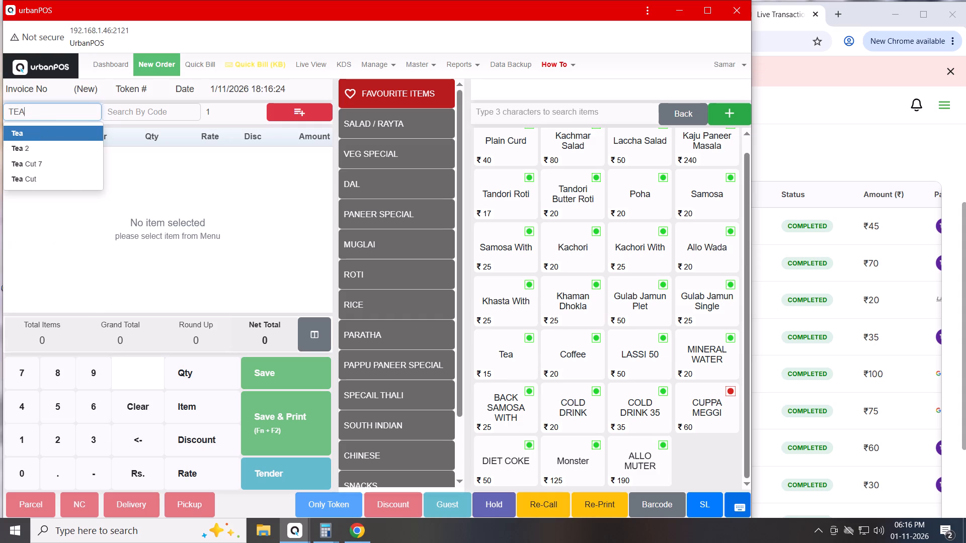
pyautogui.press('Return')
pyautogui.press('2')
pyautogui.press('Return')
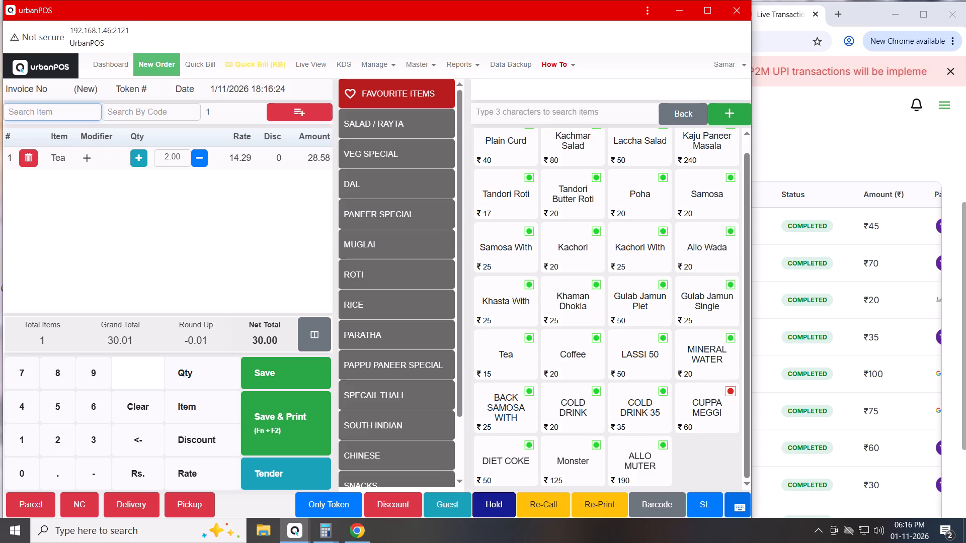
pyautogui.press('F2')
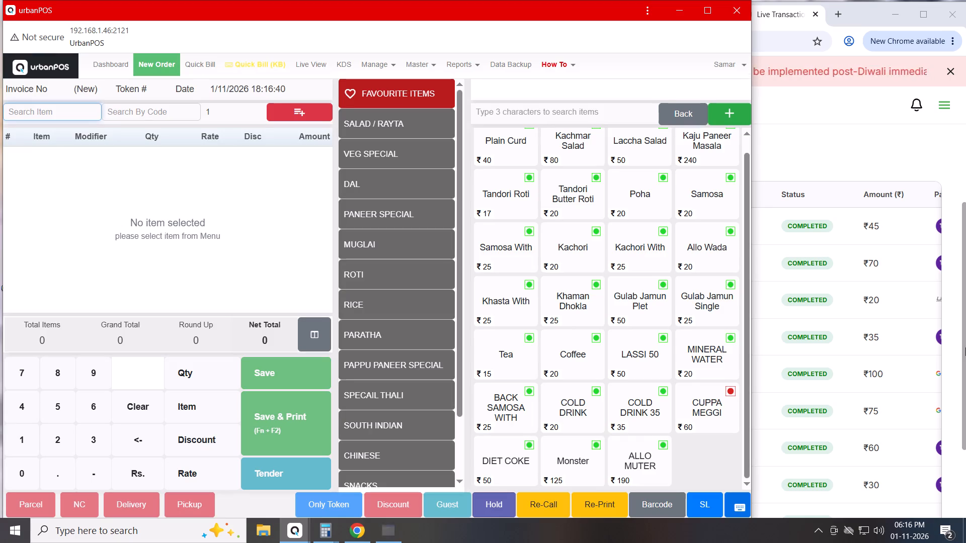
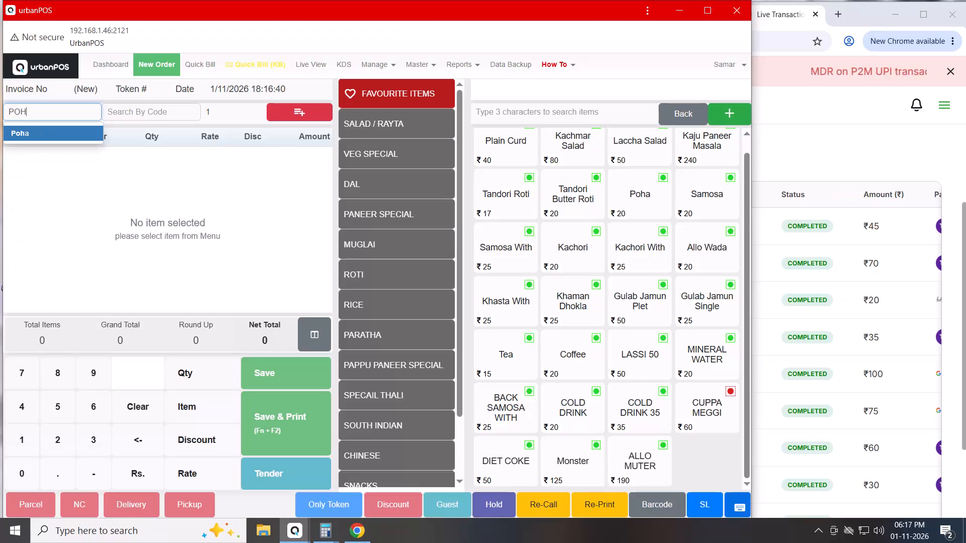
# Add one Poha to the new order, then save and print the invoice.
pyautogui.press('Down')
pyautogui.press('Return')
pyautogui.press('Return')
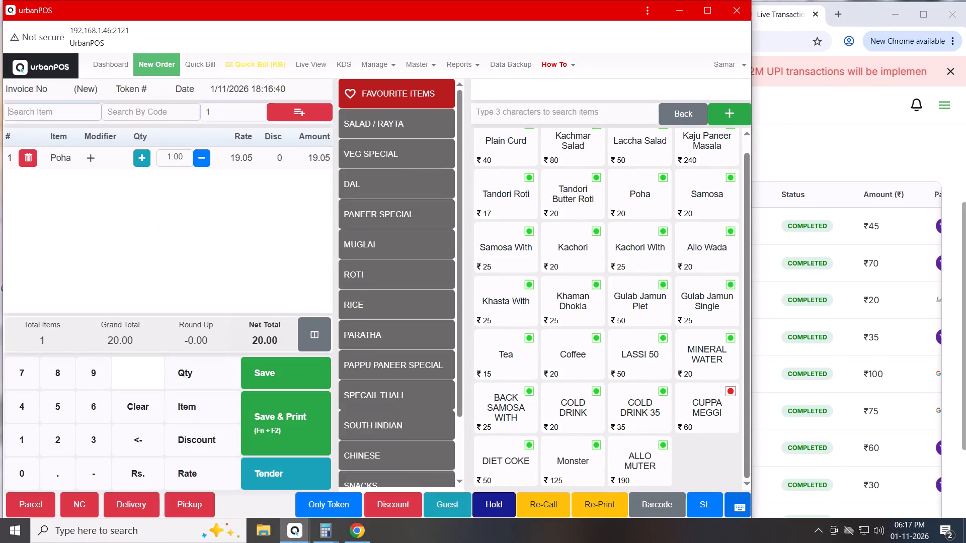
pyautogui.press('F2')
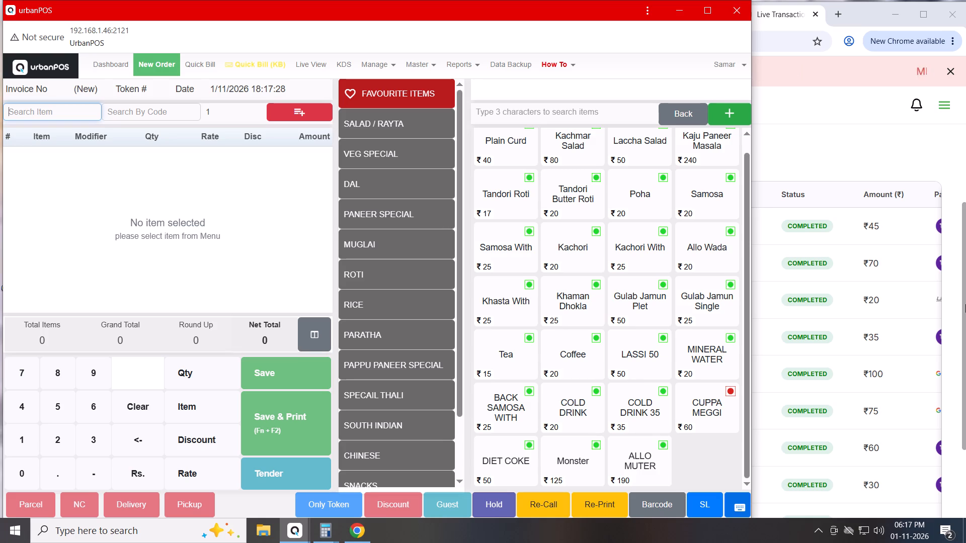
# Enter a new order for one Tea and one Samosa, then save and print the invoice.
pyautogui.write('TEA')
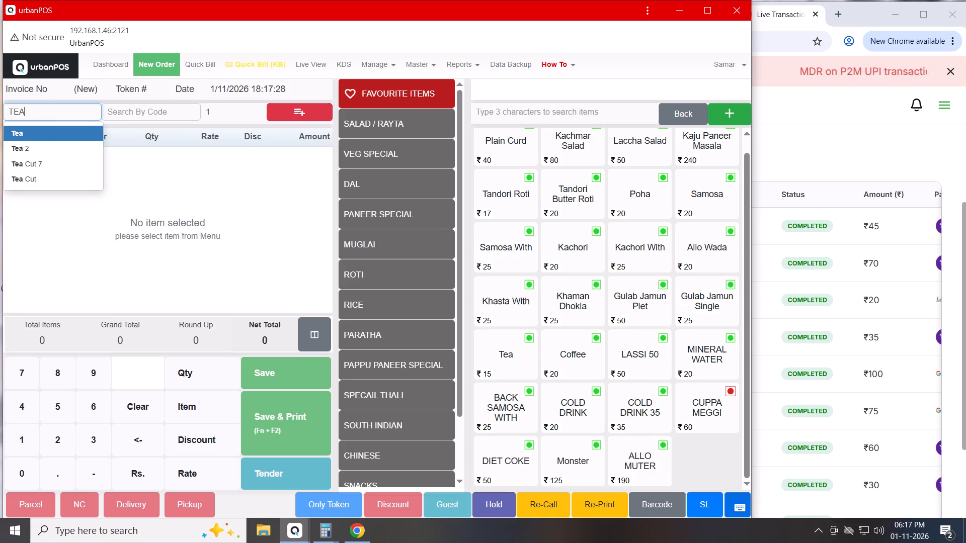
pyautogui.press('Return')
pyautogui.press('Return')
pyautogui.write('SAM')
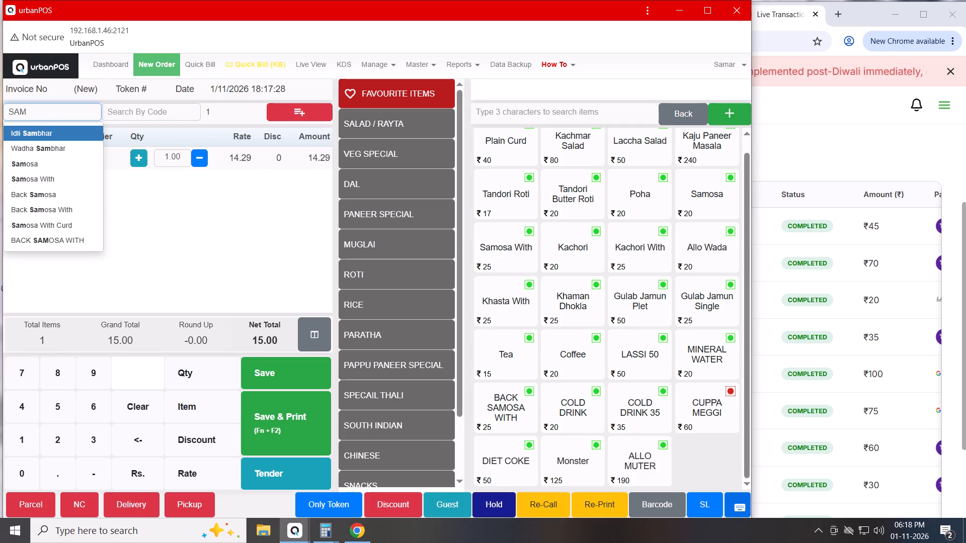
pyautogui.press('Down')
pyautogui.press('Down')
pyautogui.press('Down')
pyautogui.press('Up')
pyautogui.press('Return')
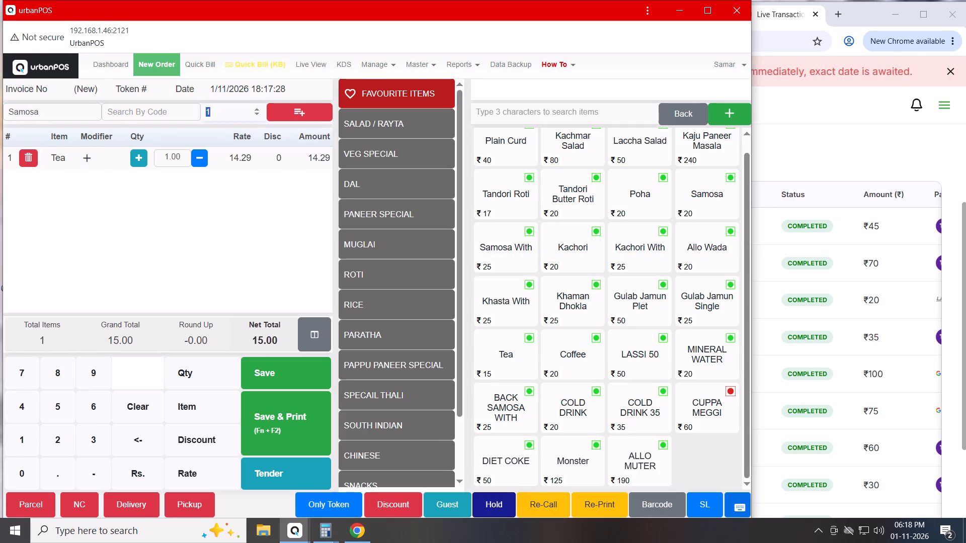
pyautogui.press('Return')
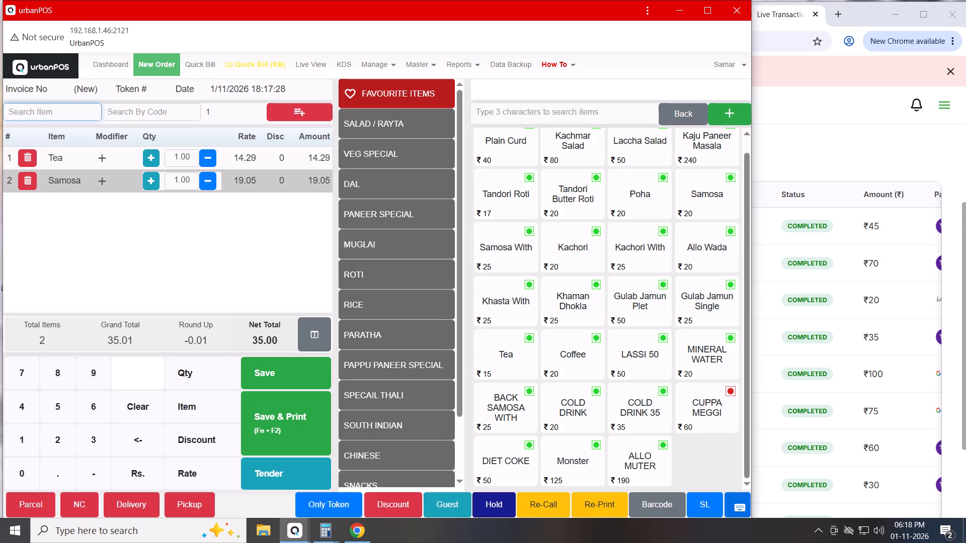
pyautogui.press('F2')
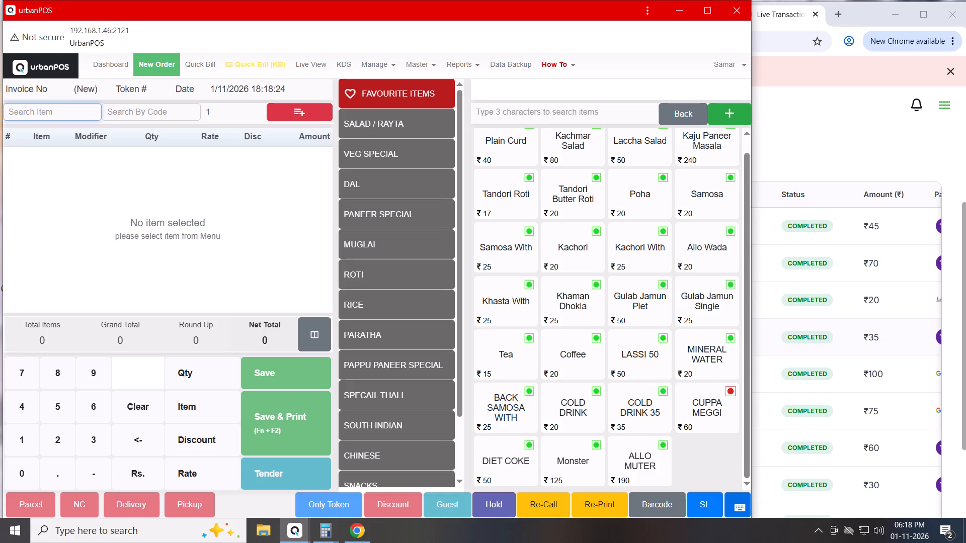
# Enter a new order for Coffee with a quantity of 2, then save and print the invoice.
pyautogui.write('COFF')
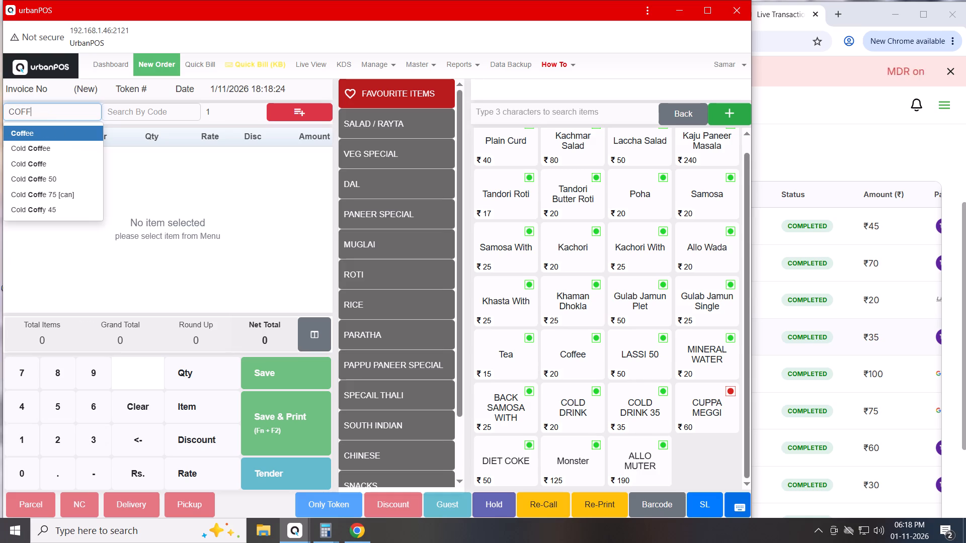
pyautogui.press('Return')
pyautogui.press('2')
pyautogui.press('Return')
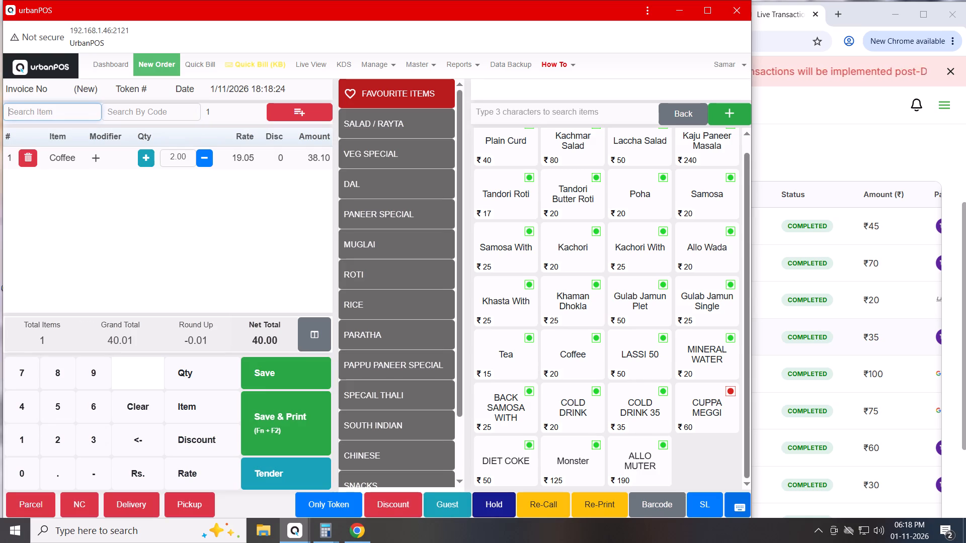
pyautogui.press('F2')
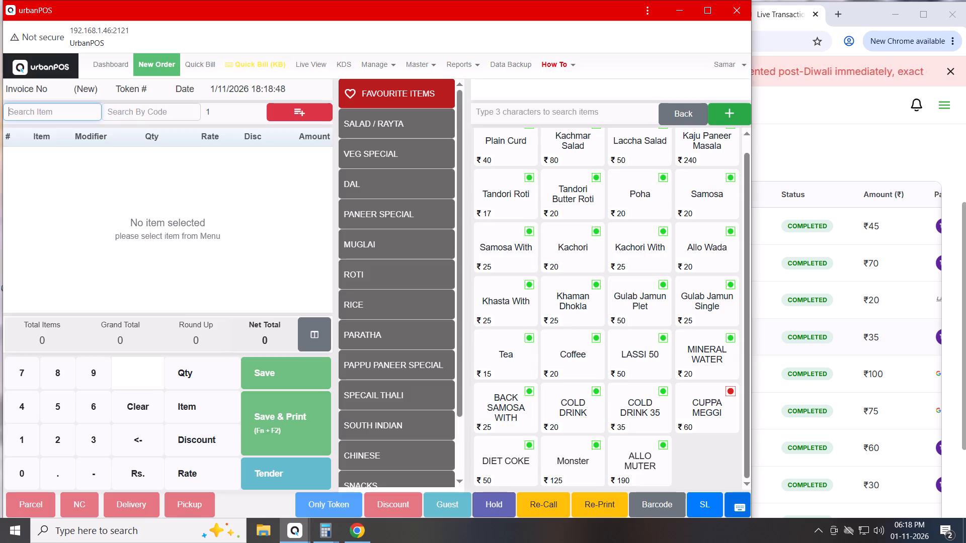
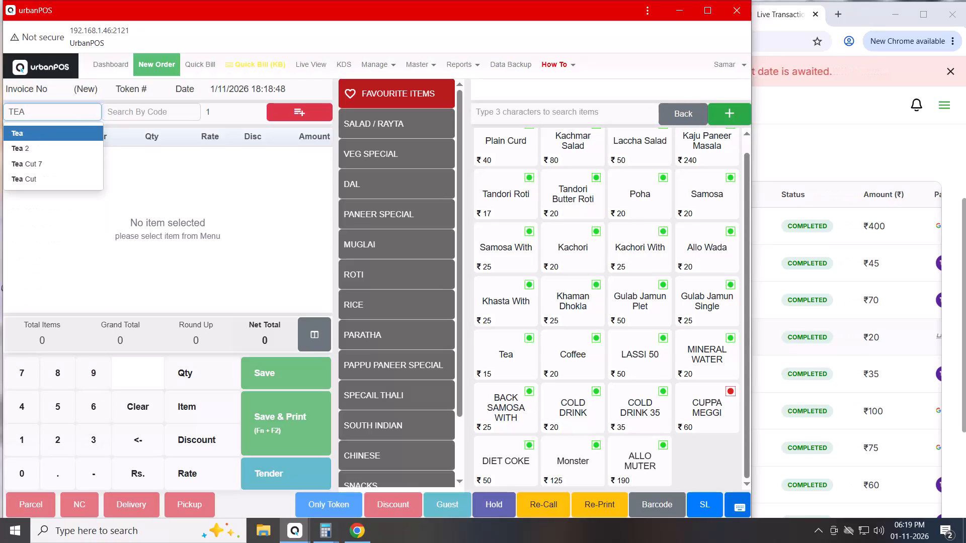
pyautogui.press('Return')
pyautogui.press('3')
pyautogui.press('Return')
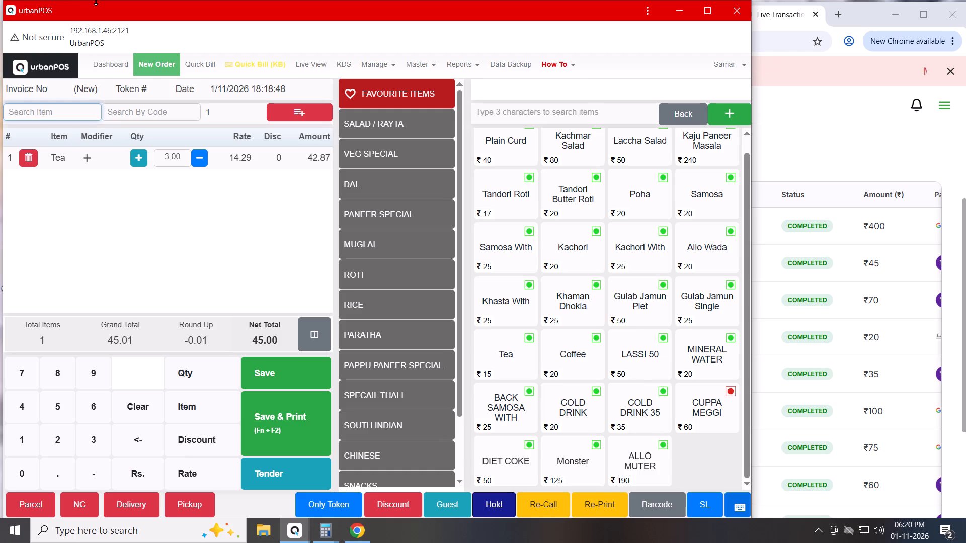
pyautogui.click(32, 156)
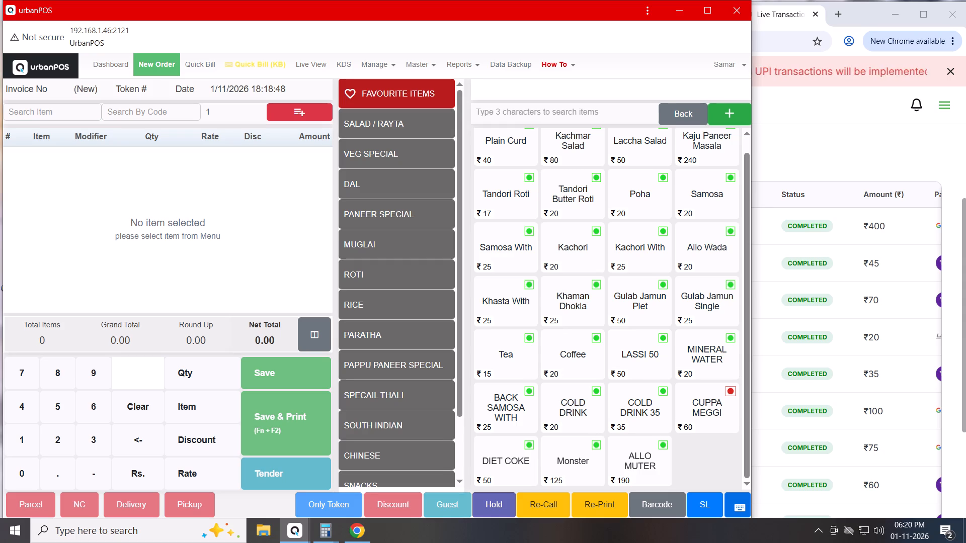
# Enter a new order for one plain Kachori, then save and print the invoice.
pyautogui.write('KAC')
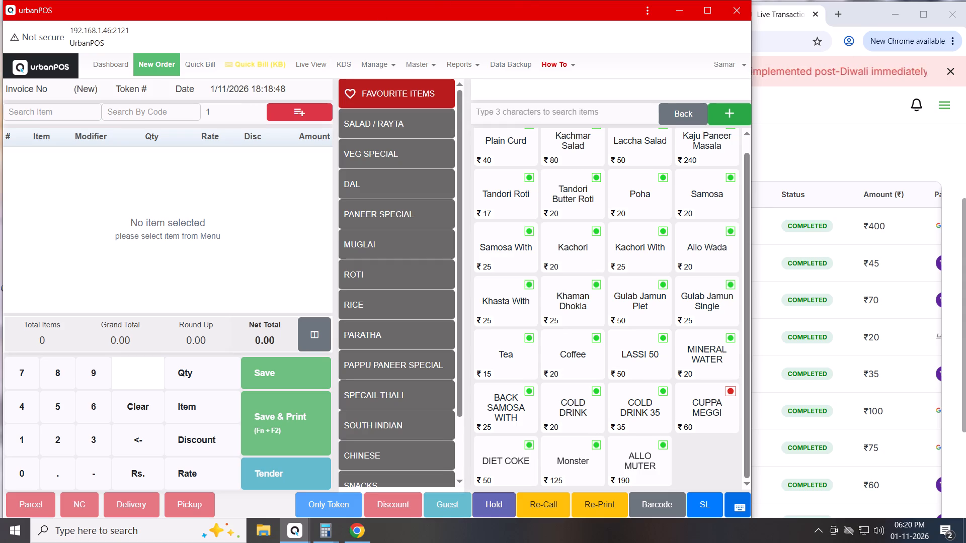
pyautogui.click(55, 114)
pyautogui.write('KAC')
pyautogui.press('Down')
pyautogui.press('Return')
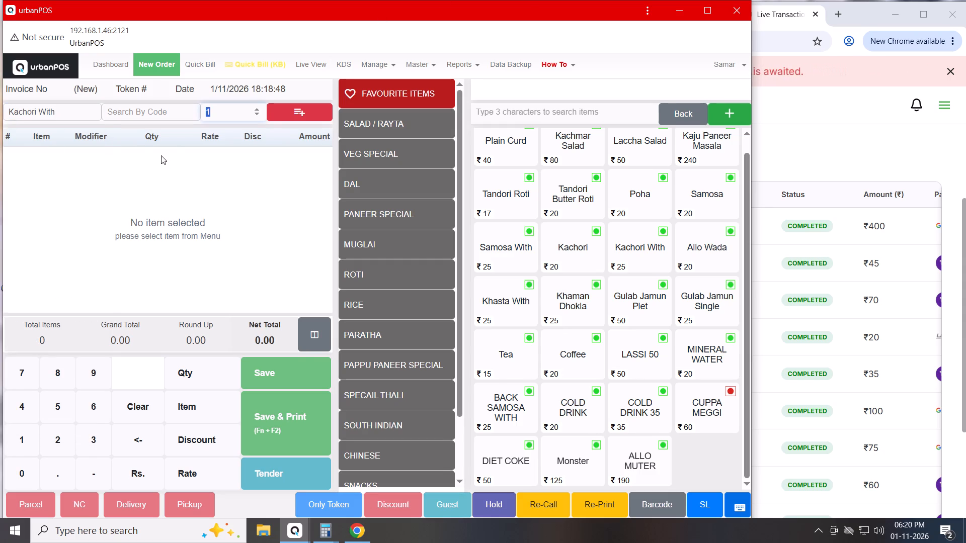
pyautogui.click(77, 110)
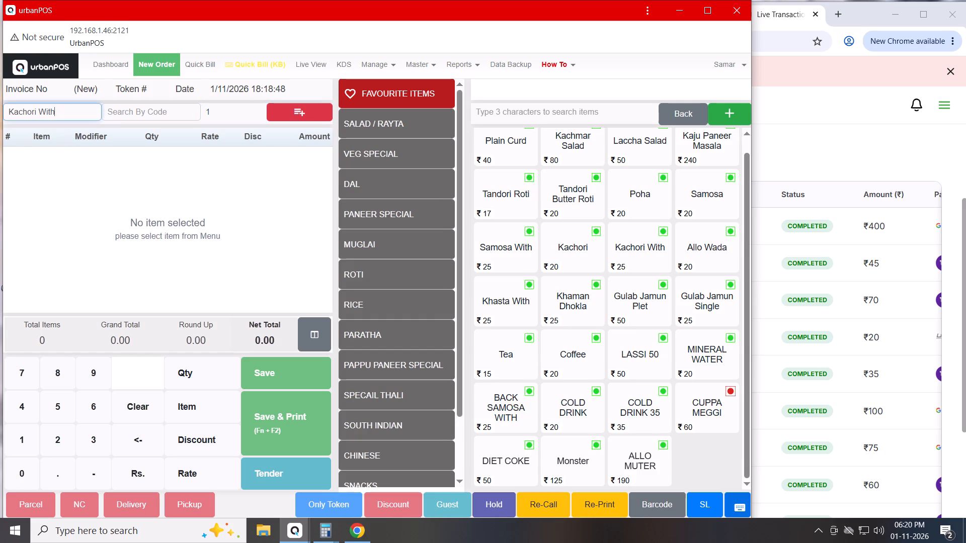
pyautogui.press('BackSpace')
pyautogui.press('BackSpace')
pyautogui.press('BackSpace')
pyautogui.press('BackSpace')
pyautogui.press('BackSpace')
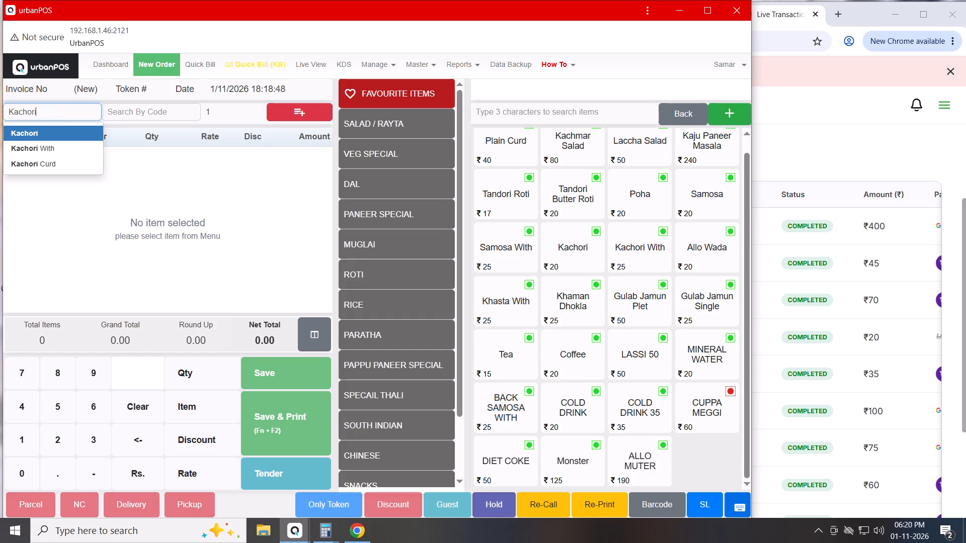
pyautogui.press('Return')
pyautogui.press('Return')
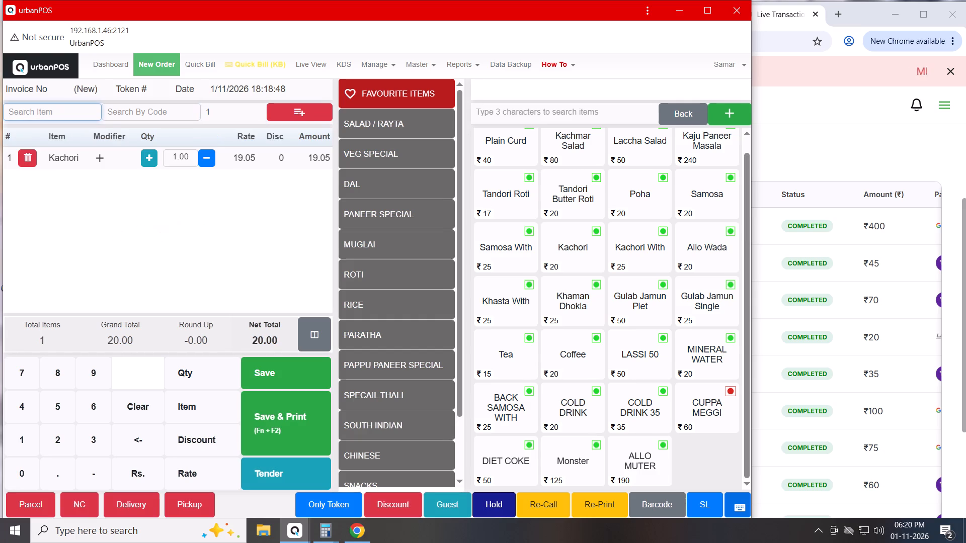
pyautogui.press('F2')
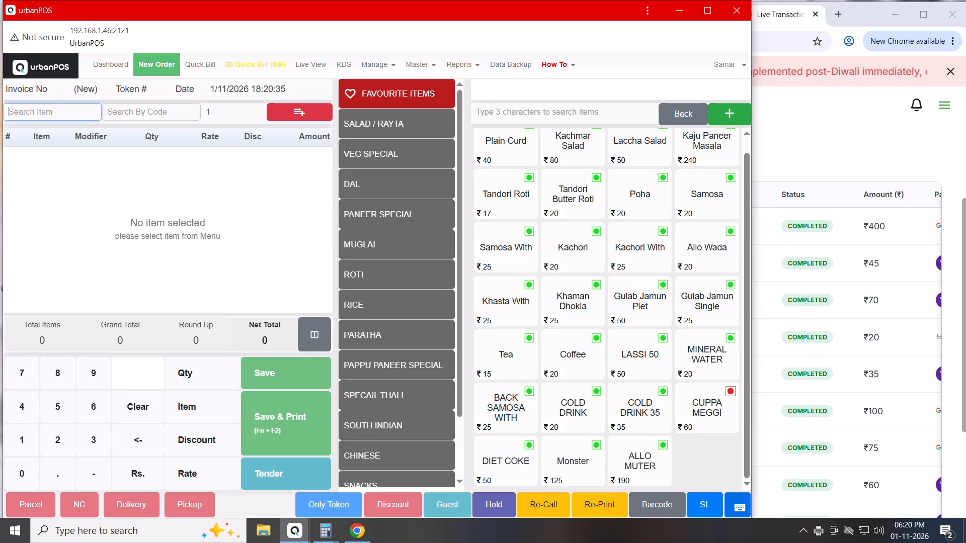
# Enter a new order for Tea with a quantity of 4 and one Coffee, then save and print the invoice.
pyautogui.write('TEA')
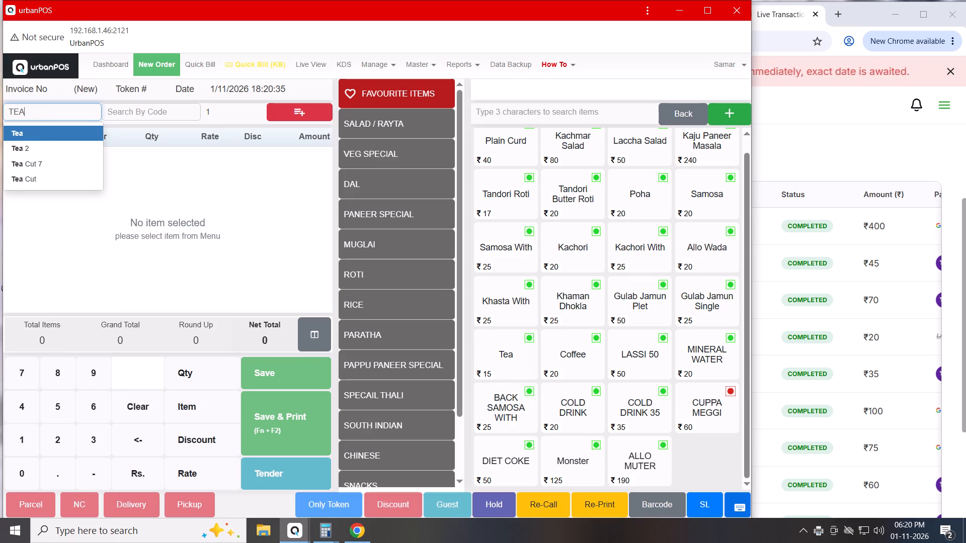
pyautogui.press('Return')
pyautogui.press('4')
pyautogui.press('Return')
pyautogui.write('COF')
pyautogui.press('Down')
pyautogui.press('Up')
pyautogui.press('Return')
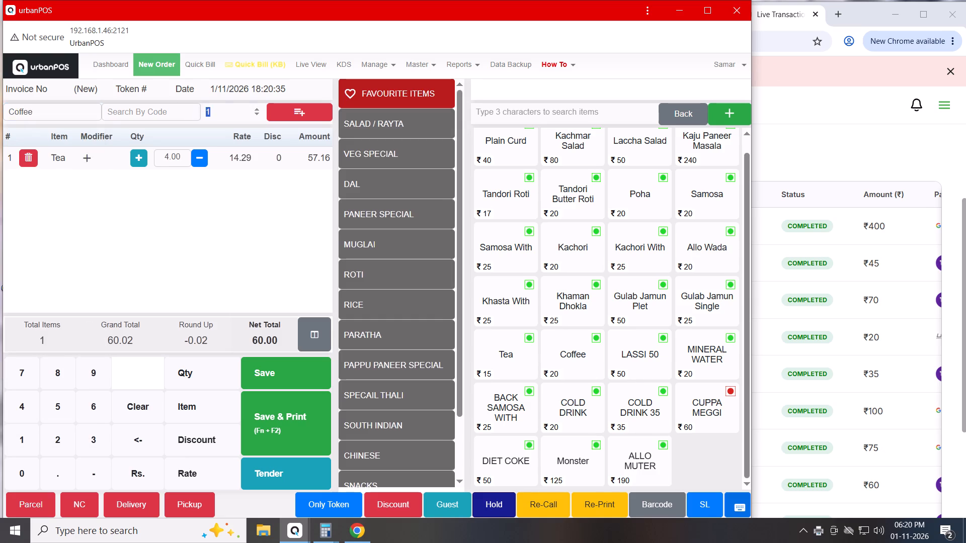
pyautogui.press('Return')
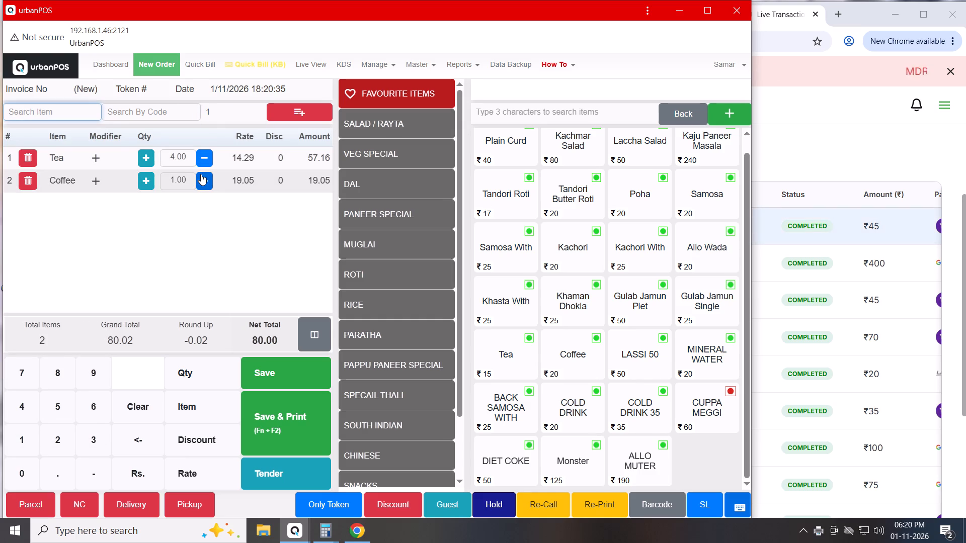
pyautogui.press('F2')
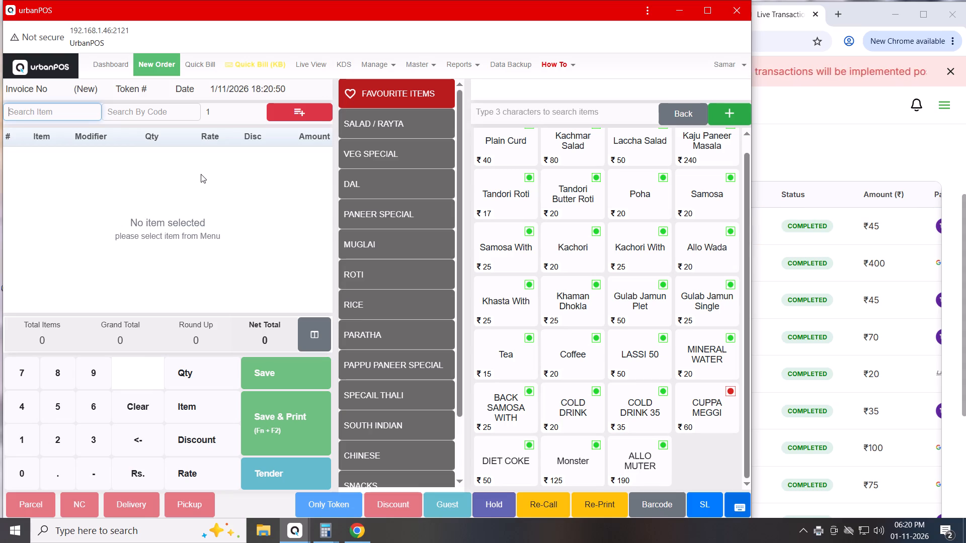
# Enter a new order for Tea with a quantity of 3, then save and print the invoice.
pyautogui.write('TEA')
pyautogui.press('Return')
pyautogui.press('3')
pyautogui.press('Return')
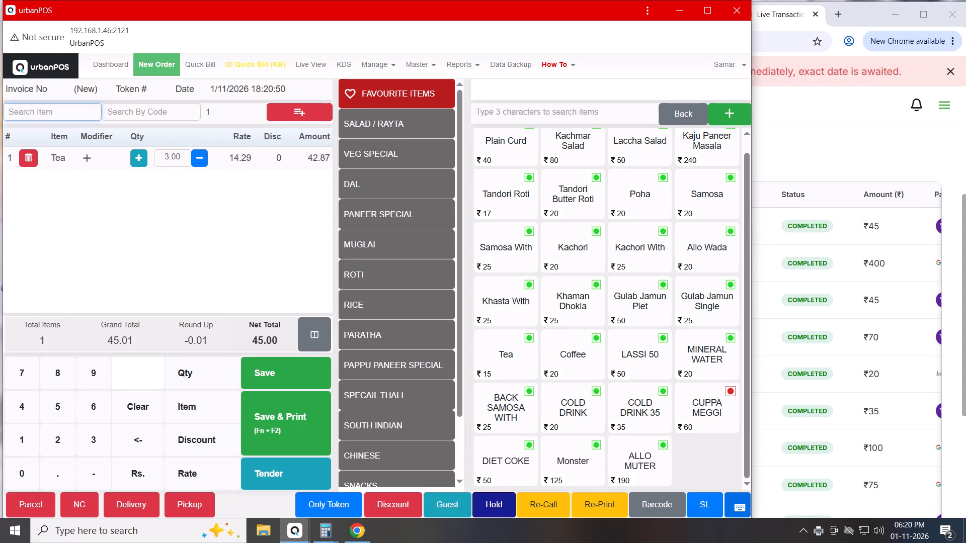
pyautogui.press('F2')
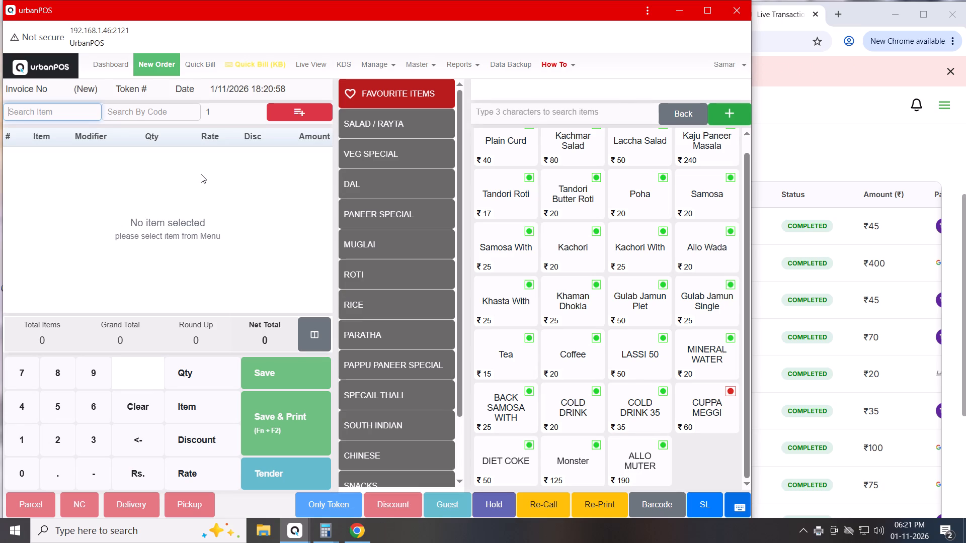
# Enter a new order for Kachori With with a quantity of 2, then save and print the invoice.
pyautogui.write('KAC')
pyautogui.press('Down')
pyautogui.press('Down')
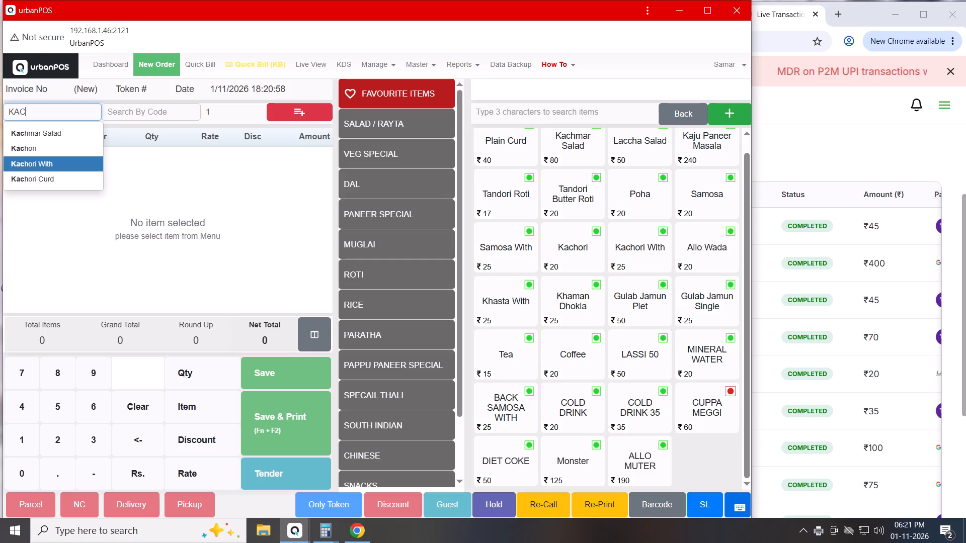
pyautogui.press('Return')
pyautogui.press('2')
pyautogui.press('Return')
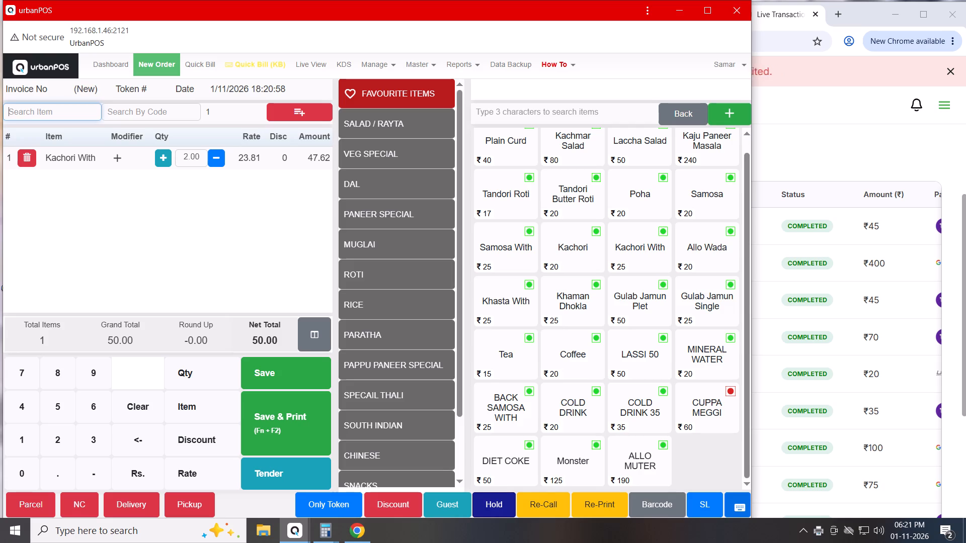
pyautogui.press('F2')
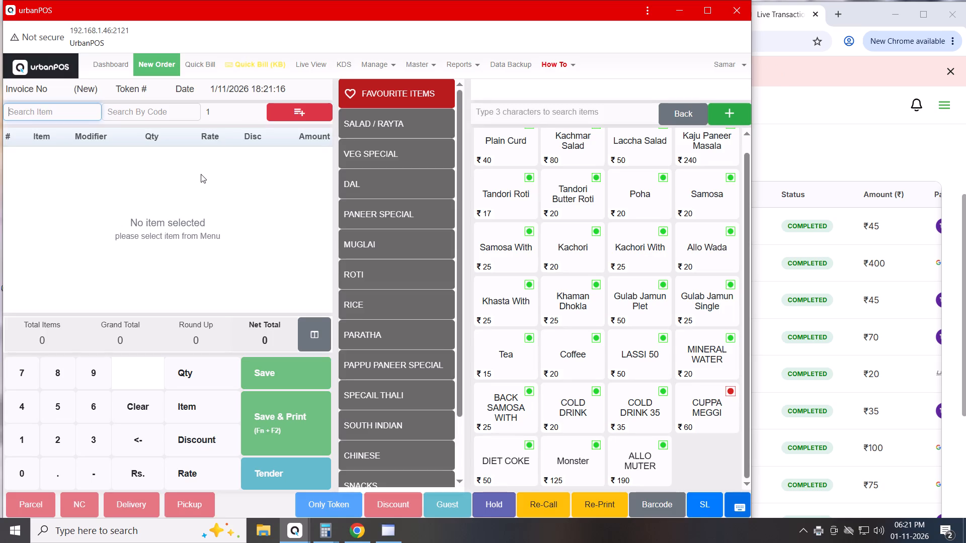
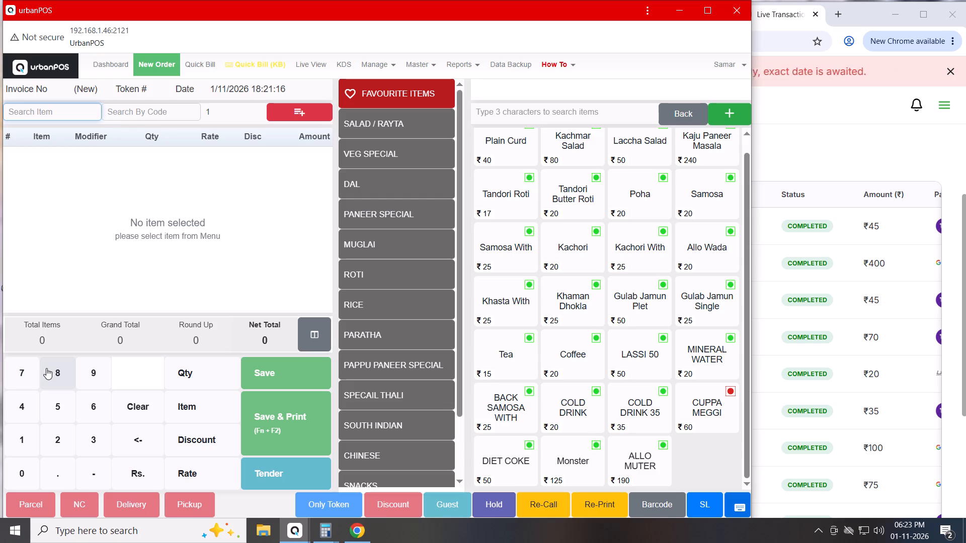
# Start a new order with one Idli Sambhar and one Poha.
pyautogui.write('ID')
pyautogui.press('Down')
pyautogui.press('Return')
pyautogui.press('Return')
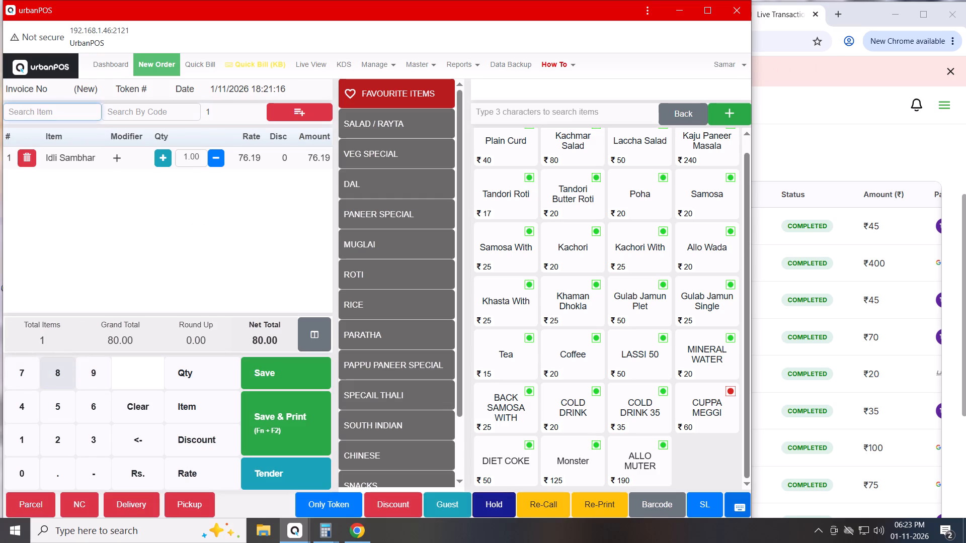
pyautogui.write('PO')
pyautogui.press('Down')
pyautogui.press('Up')
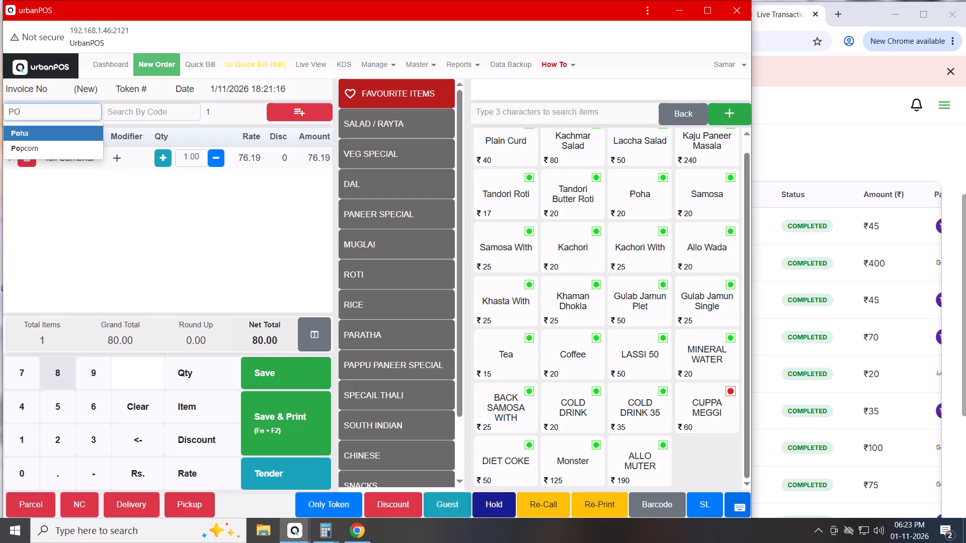
pyautogui.press('Return')
pyautogui.press('Return')
# Add one Kachori With and Tea with a quantity of 4 to the order, then save and print the invoice.
pyautogui.write('KAC')
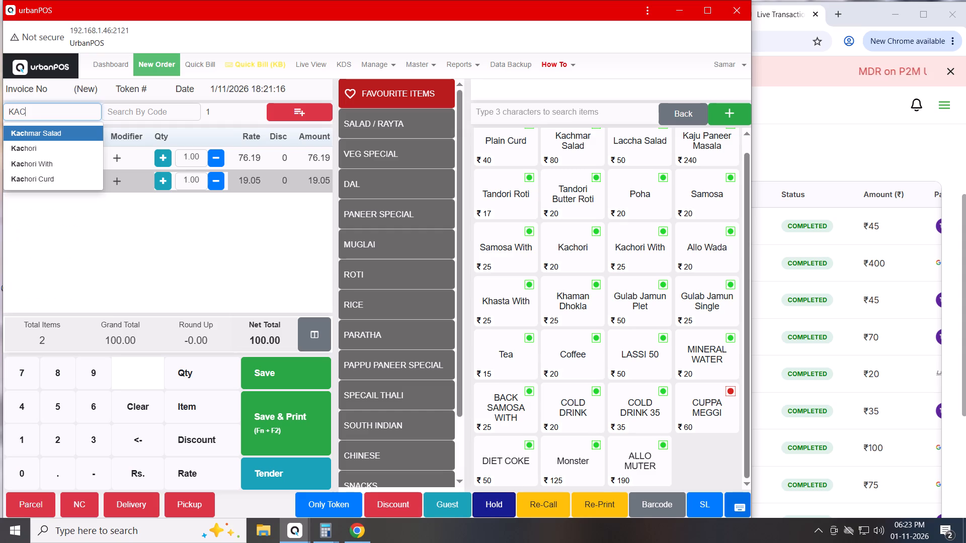
pyautogui.press('Down')
pyautogui.press('Down')
pyautogui.press('Down')
pyautogui.press('Up')
pyautogui.press('Return')
pyautogui.press('Return')
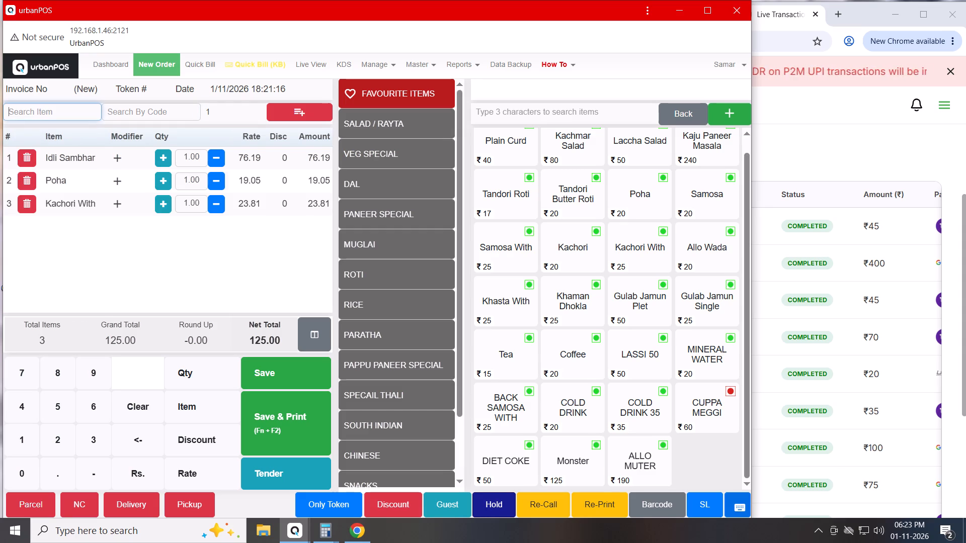
pyautogui.write('TEA')
pyautogui.press('Return')
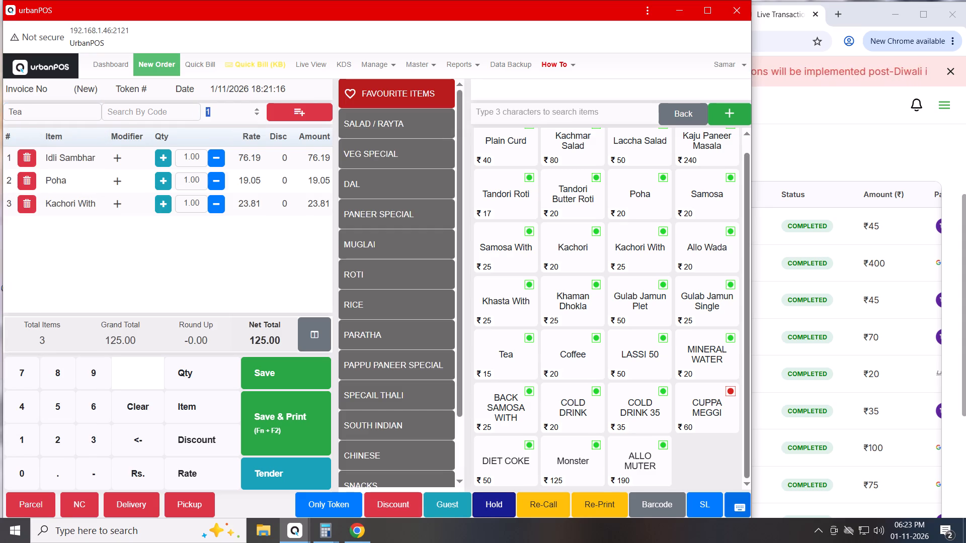
pyautogui.press('4')
pyautogui.press('Return')
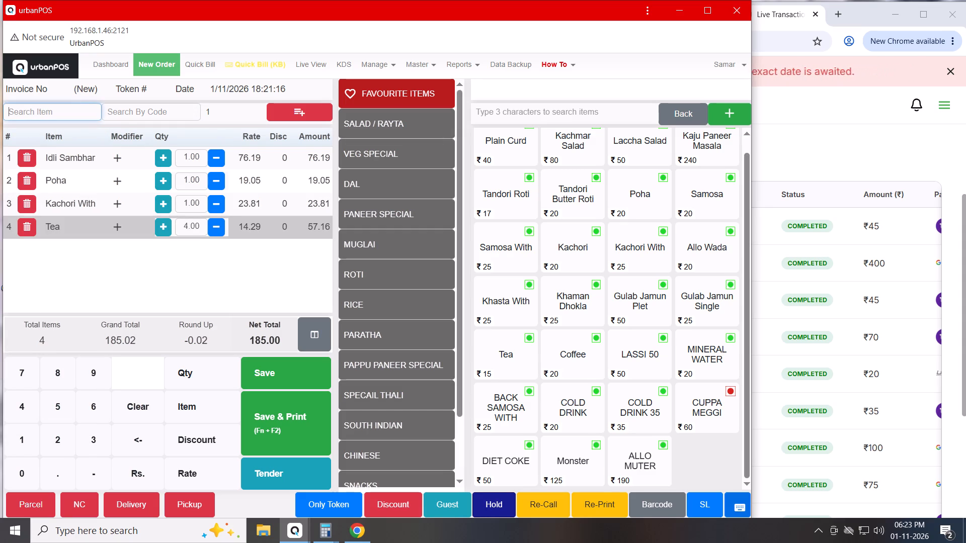
pyautogui.scroll(-1, 189, 344)
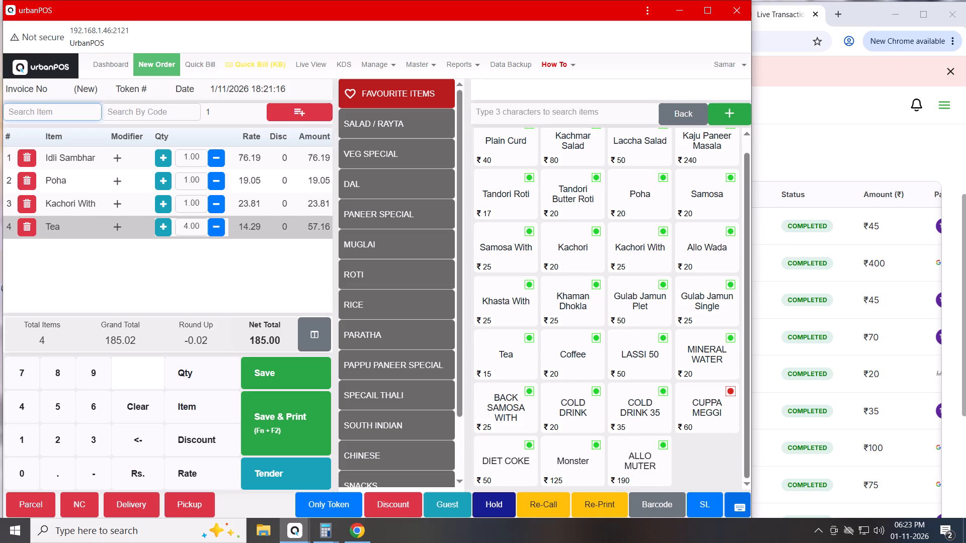
pyautogui.press('F2')
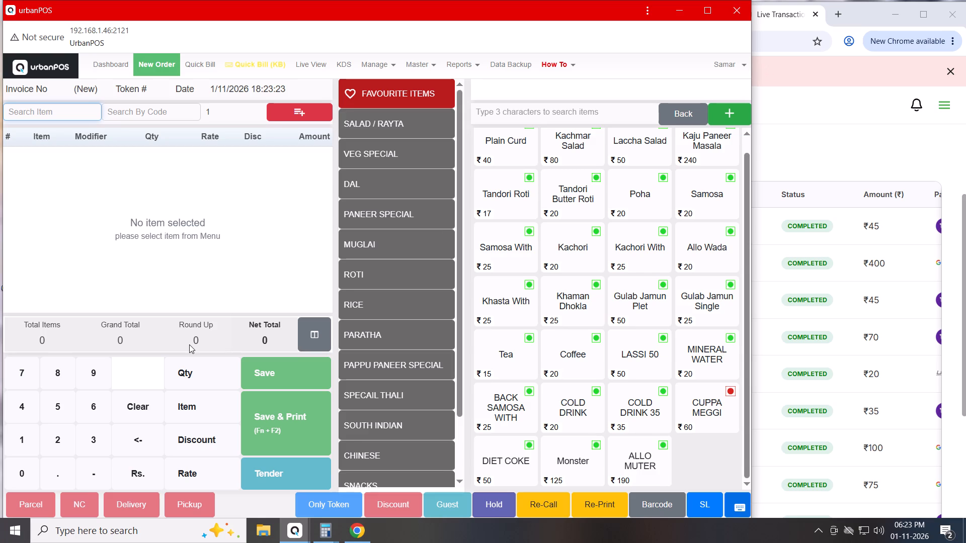
# Enter a new order for one Poha, then save and print the invoice.
pyautogui.write('POH')
pyautogui.press('Return')
pyautogui.press('Return')
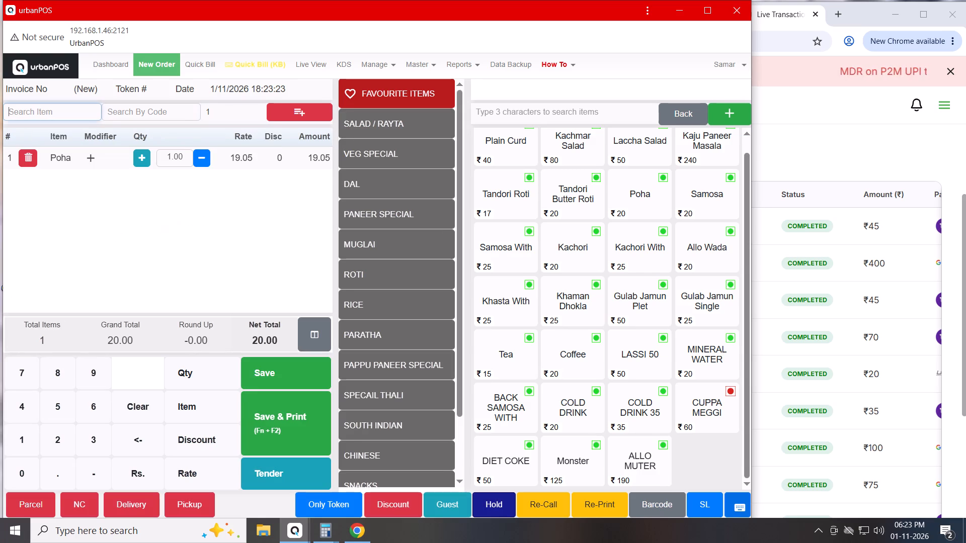
pyautogui.press('F2')
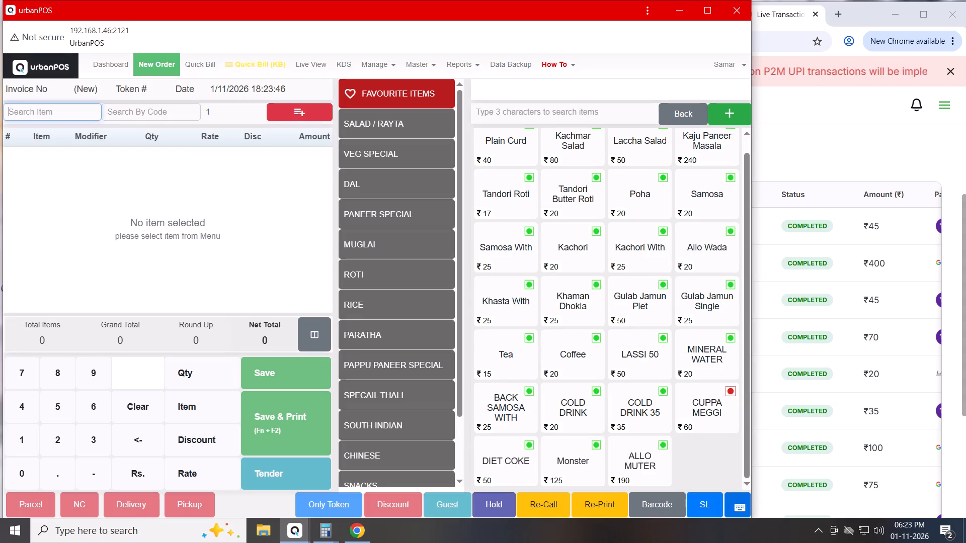
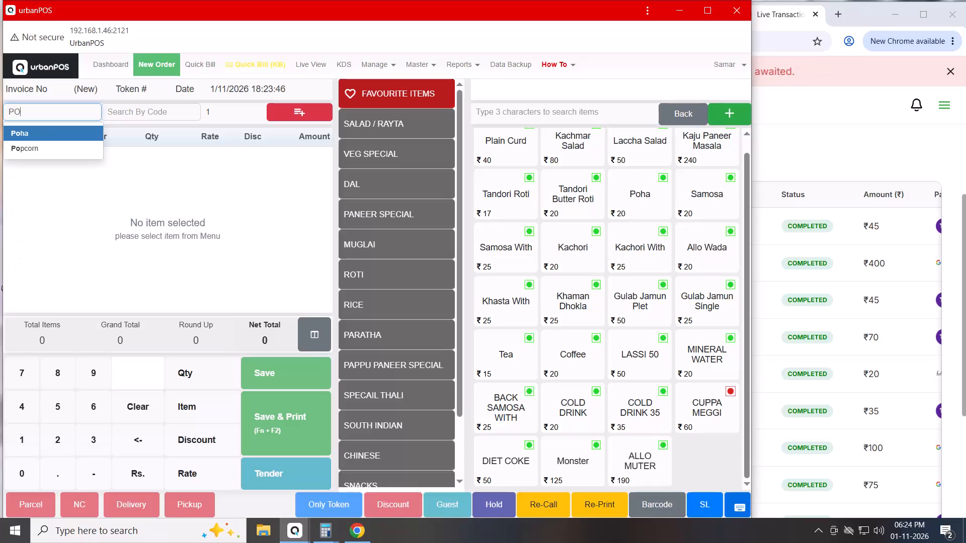
# Add one Poha to the new order, then save and print the invoice.
pyautogui.press('Return')
pyautogui.press('Return')
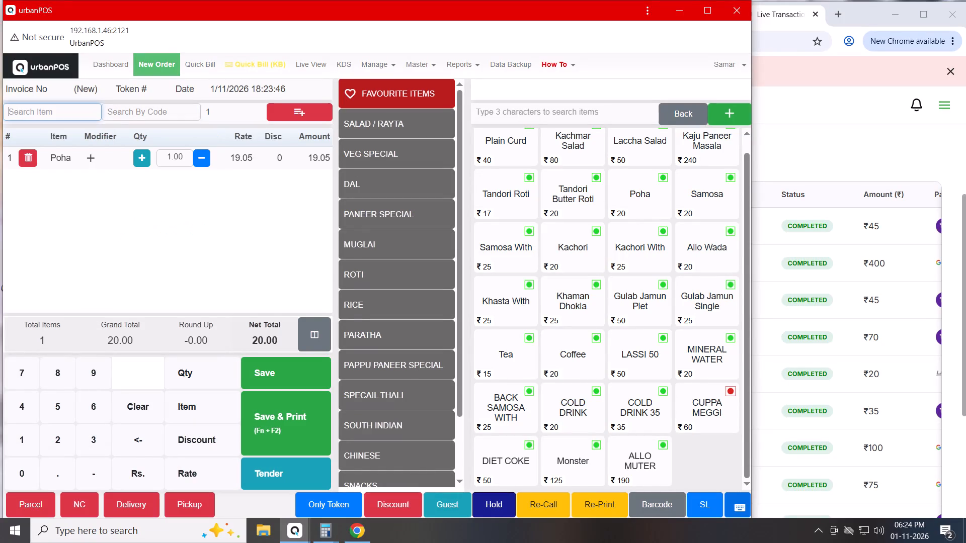
pyautogui.press('F2')
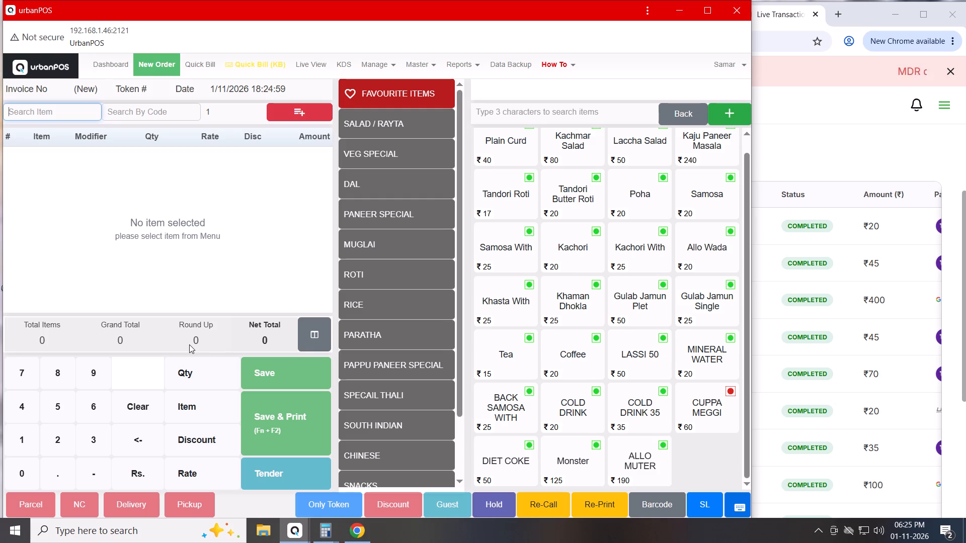
# Enter a new order for one Samosa With, then save and print the invoice.
pyautogui.write('SAM')
pyautogui.press('Down')
pyautogui.press('Down')
pyautogui.press('Down')
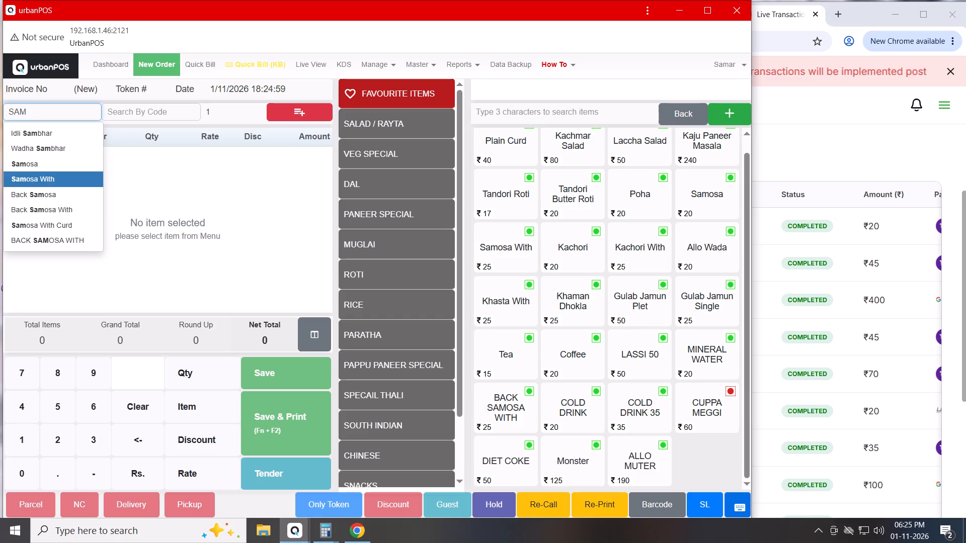
pyautogui.press('Return')
pyautogui.press('Return')
pyautogui.press('F2')
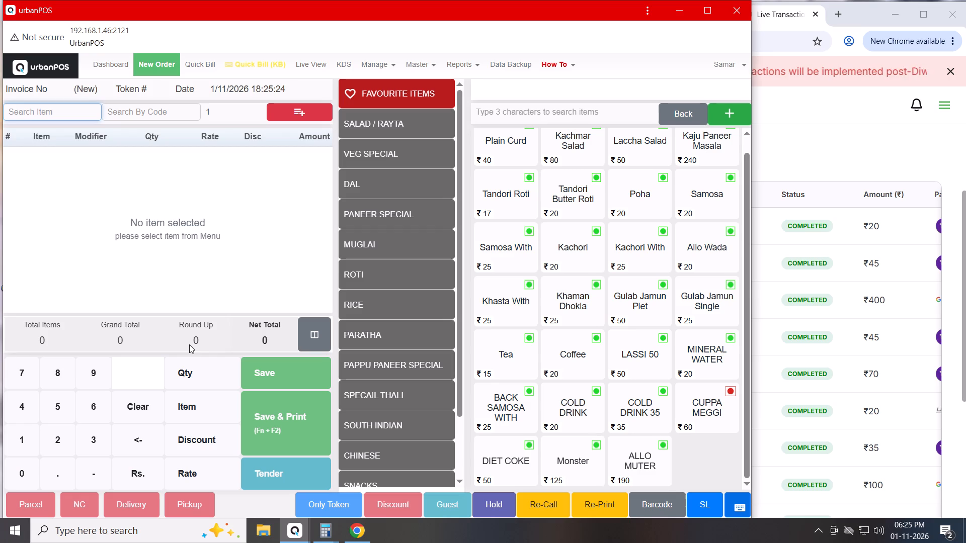
# Enter a new order for one Kachori, then save and print the invoice.
pyautogui.write('KAC')
pyautogui.press('Down')
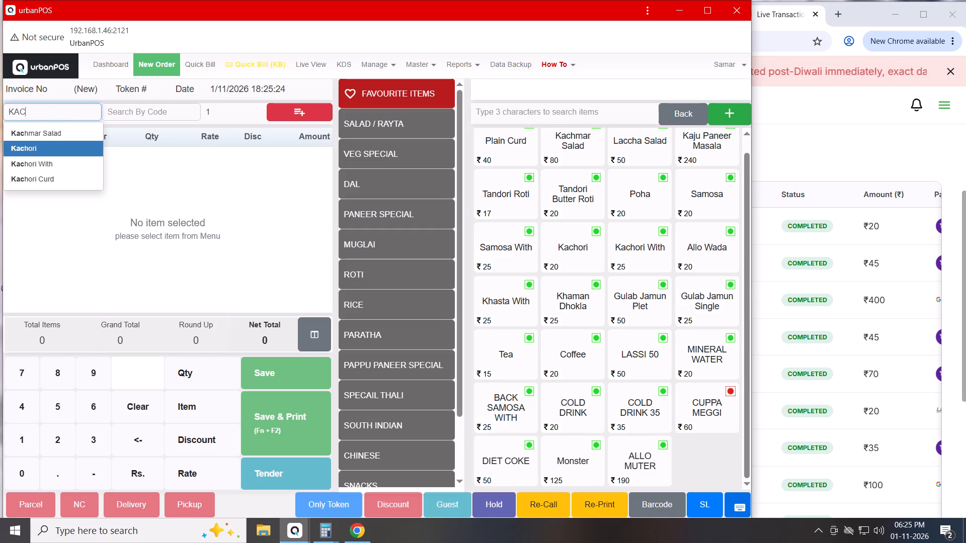
pyautogui.press('Return')
pyautogui.press('Return')
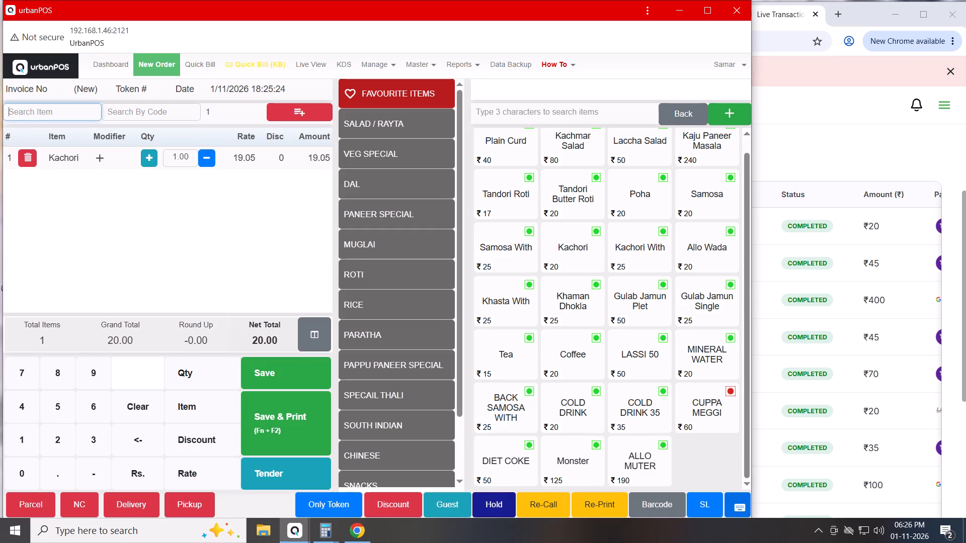
pyautogui.press('F2')
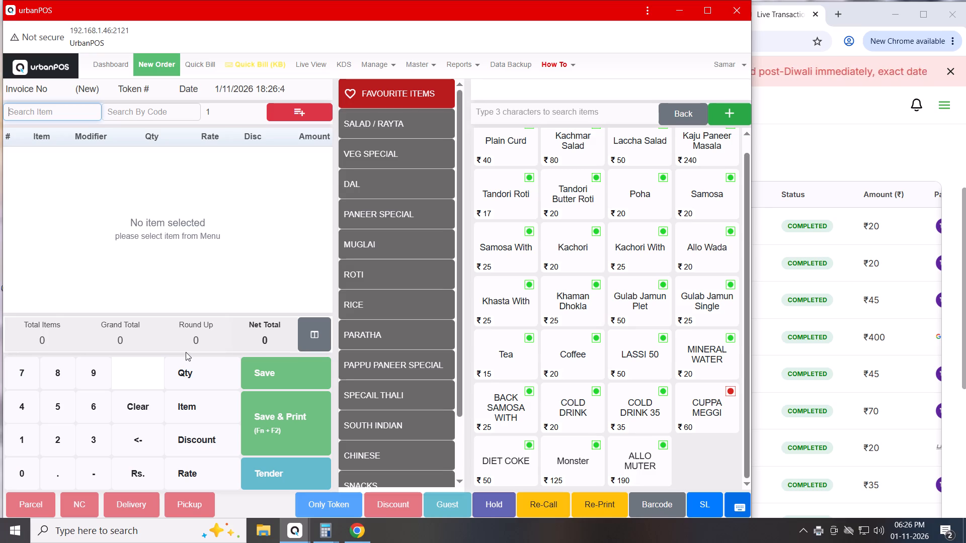
# Enter a new order for one Tea, then save and print the invoice.
pyautogui.write('TEA')
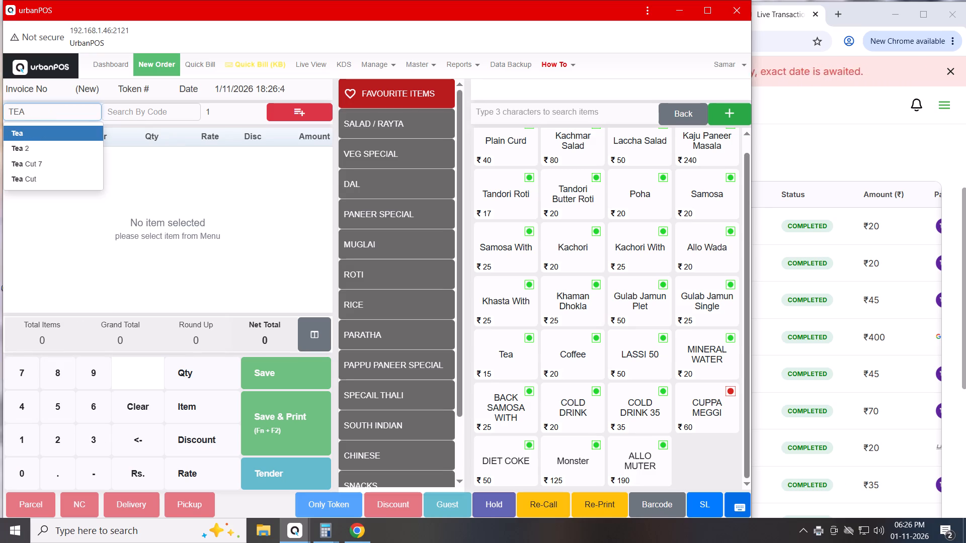
pyautogui.press('Return')
pyautogui.press('Return')
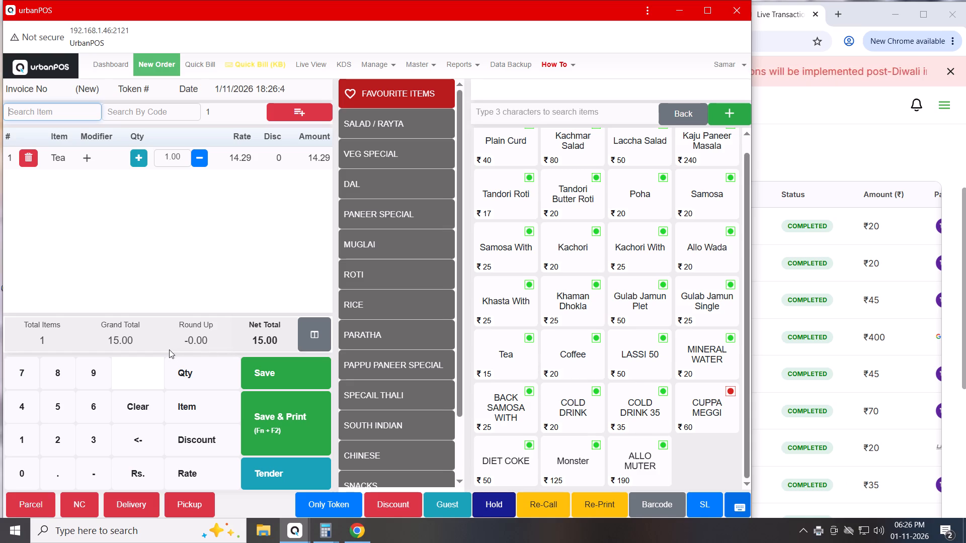
pyautogui.scroll(1, 169, 349)
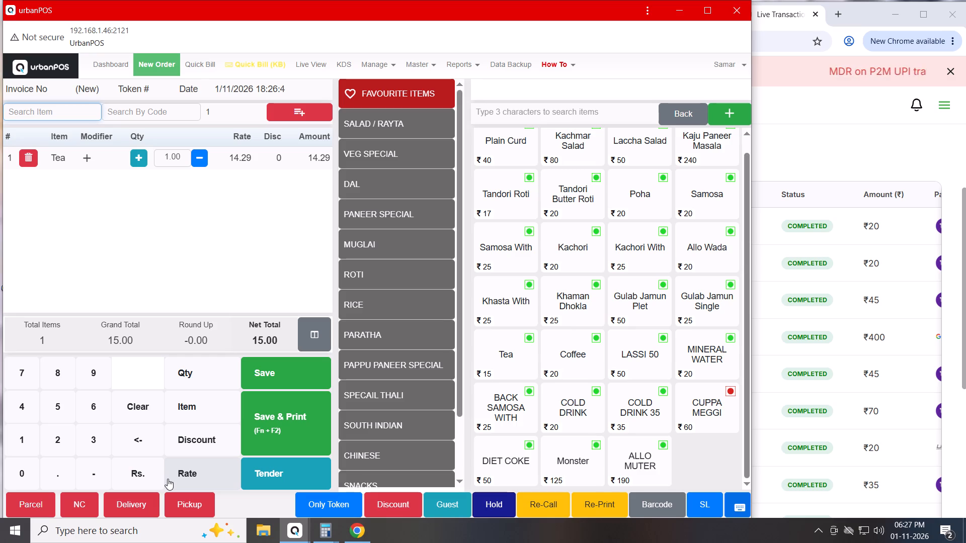
pyautogui.press('F2')
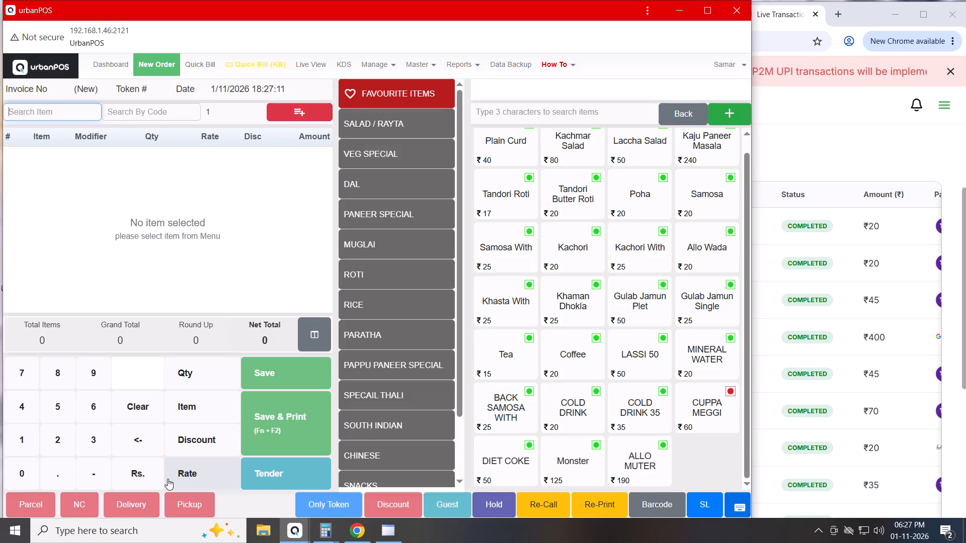
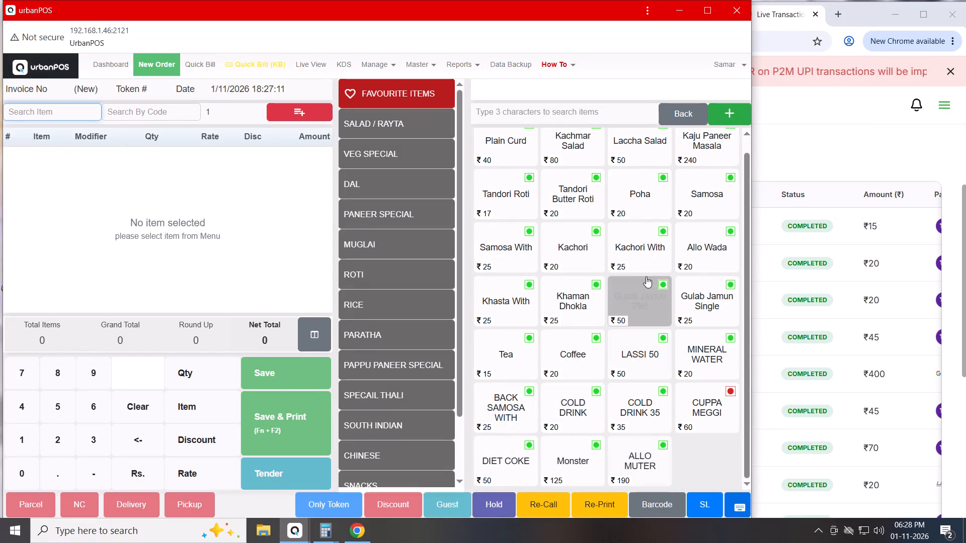
# Enter a new order for nine DIET COKE, then save and print the invoice.
pyautogui.click(501, 447)
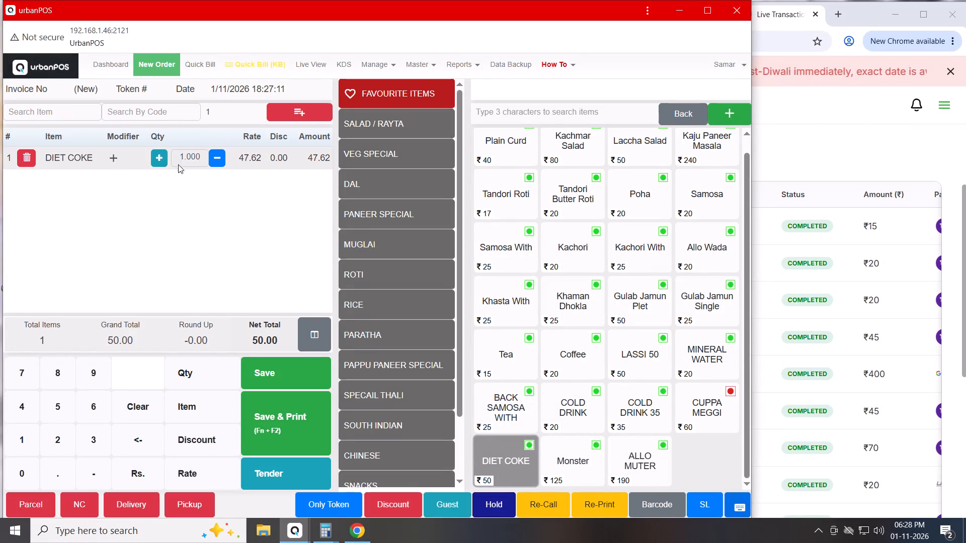
pyautogui.doubleClick(154, 156)
pyautogui.click(154, 156)
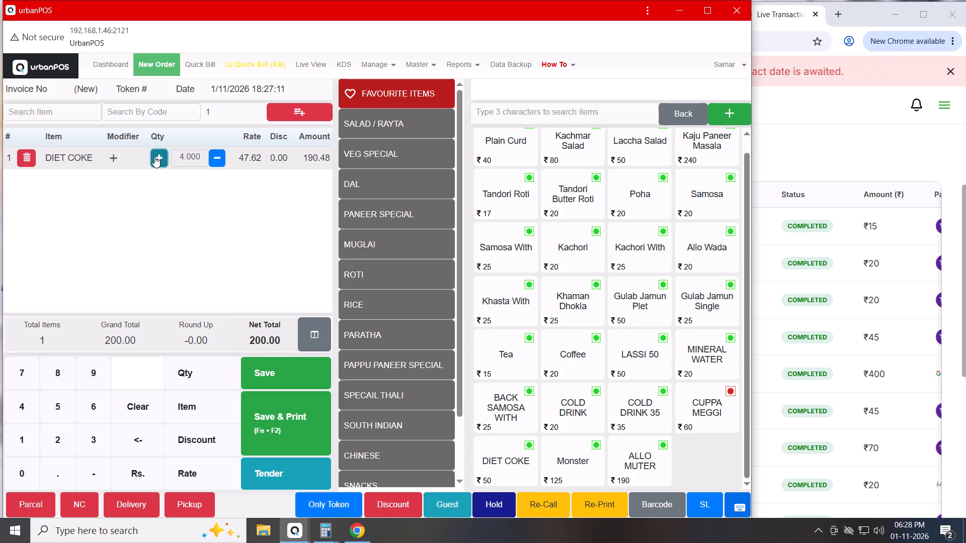
pyautogui.click(154, 156)
pyautogui.click(154, 156)
pyautogui.click(154, 156)
pyautogui.click(154, 156)
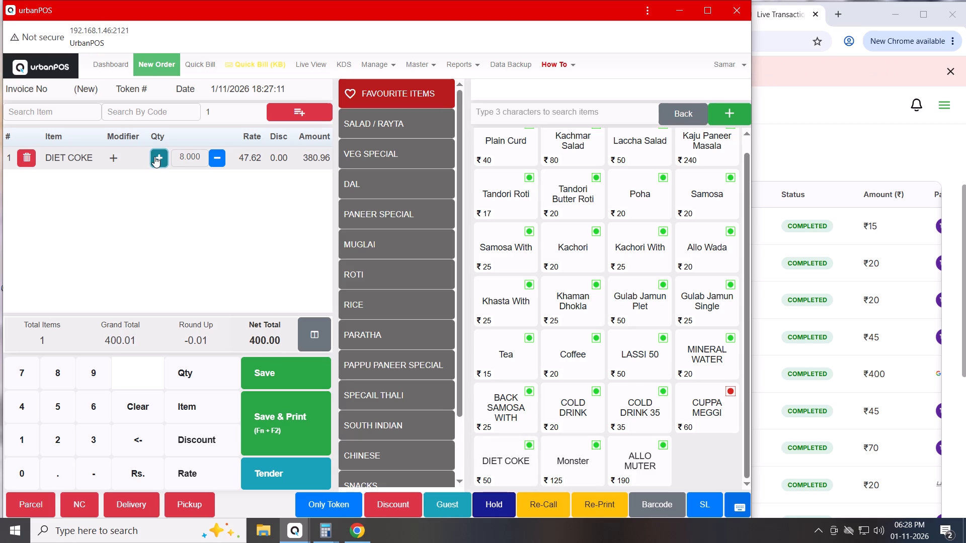
pyautogui.click(154, 156)
pyautogui.press('F2')
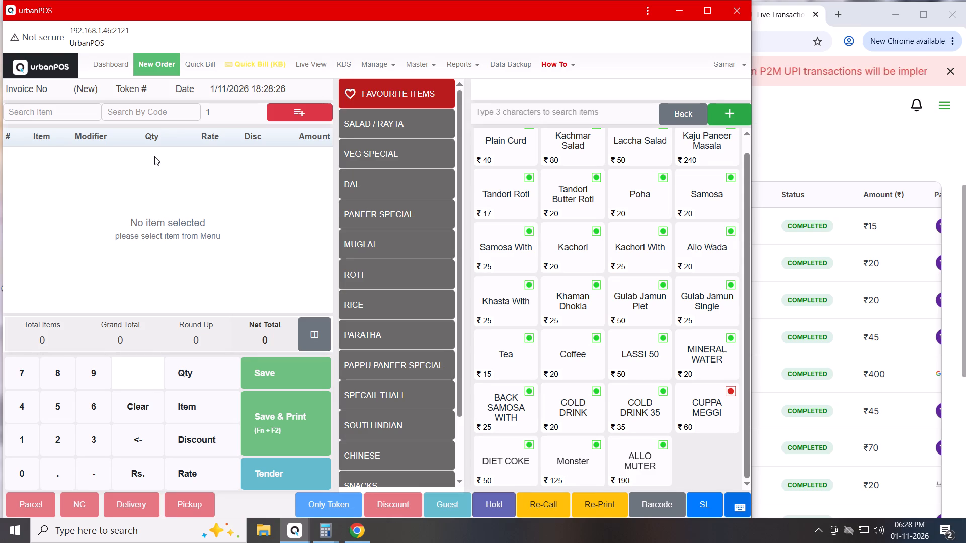
# Enter a new order for three Tea, then save and print the invoice.
pyautogui.write('TE')
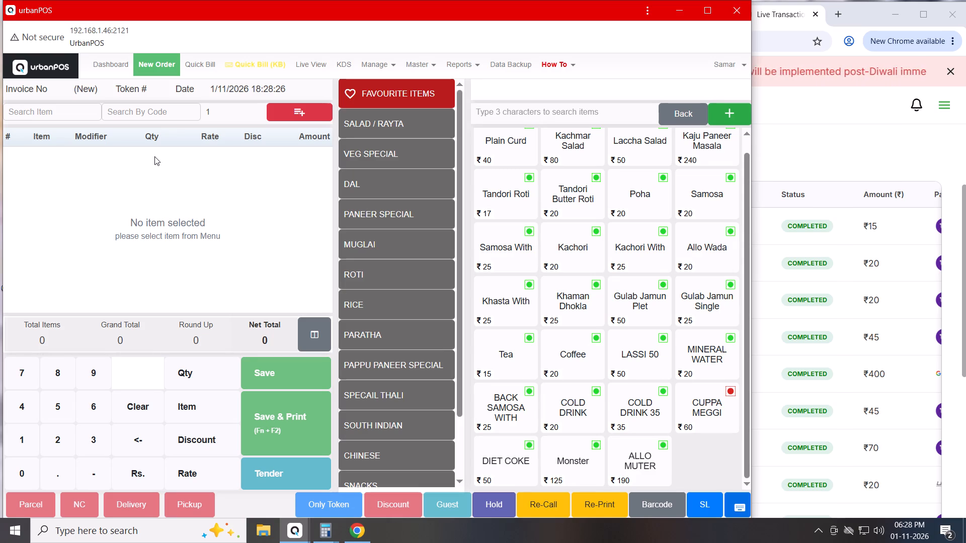
pyautogui.click(74, 113)
pyautogui.write('TEA')
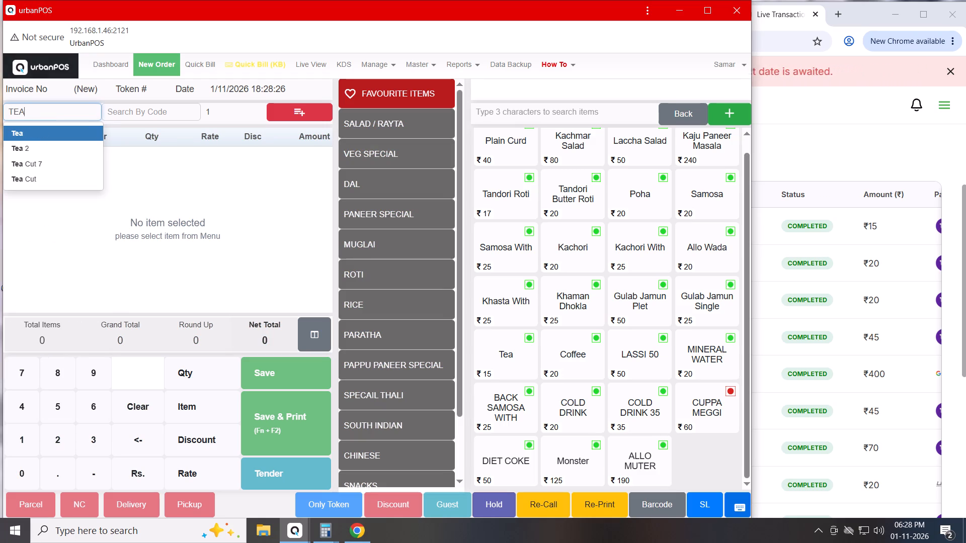
pyautogui.press('Return')
pyautogui.press('3')
pyautogui.press('Return')
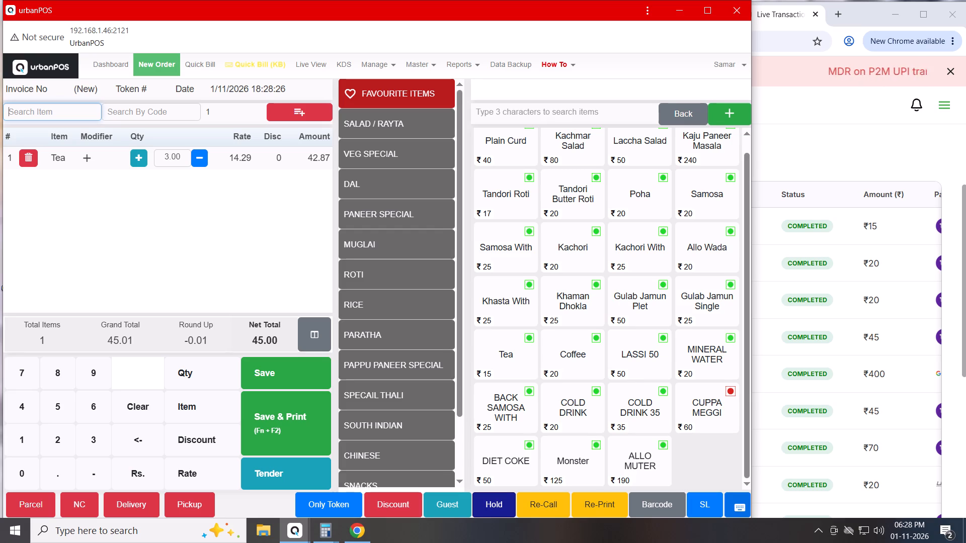
pyautogui.press('F2')
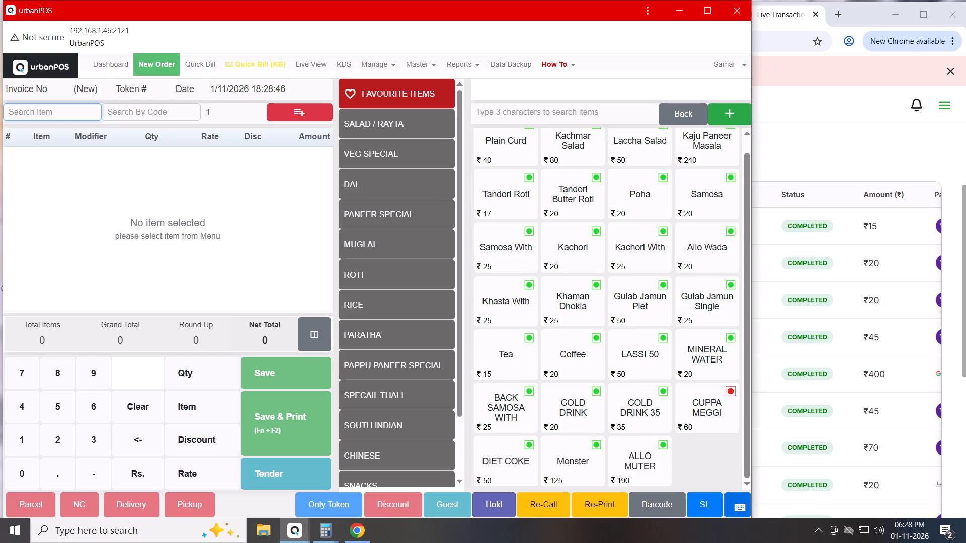
# Add one Poha to the new order.
pyautogui.write('POH')
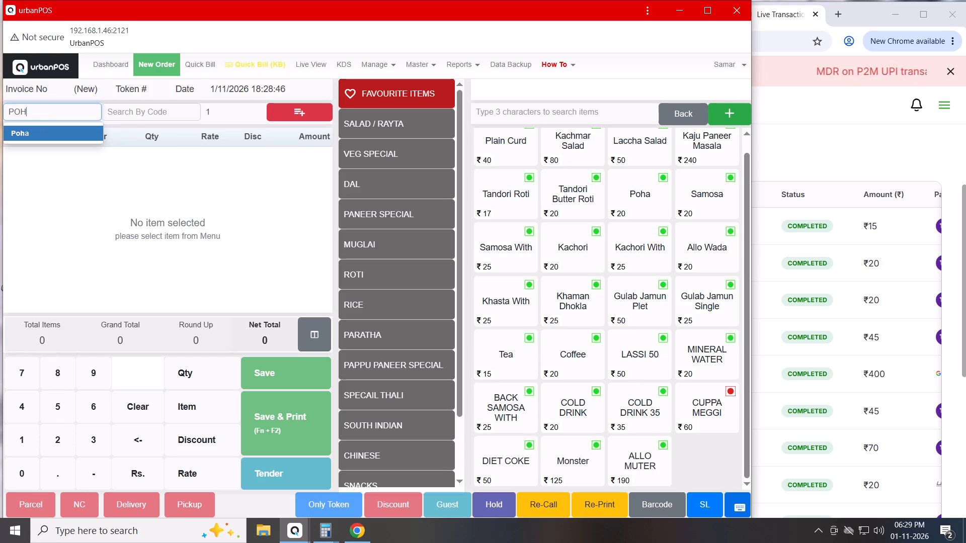
pyautogui.press('Return')
pyautogui.press('Return')
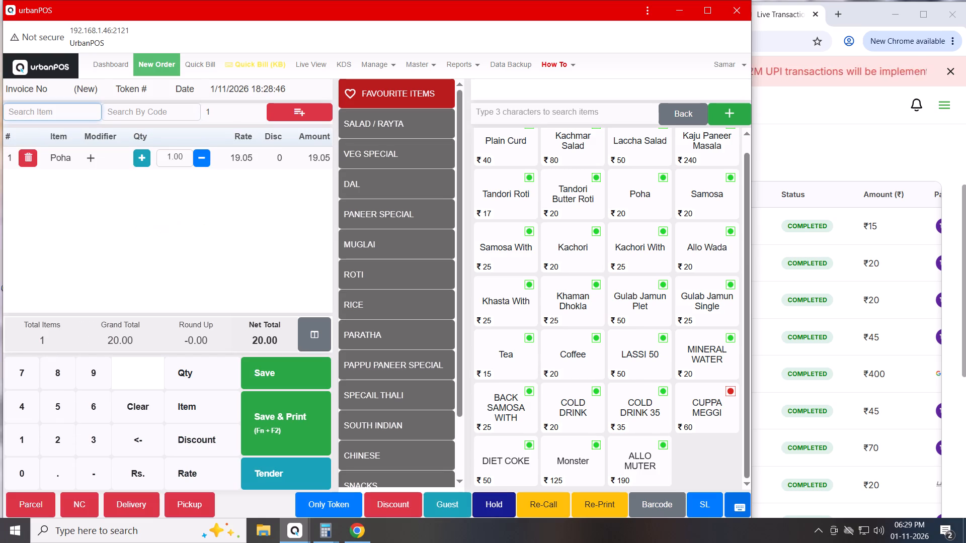
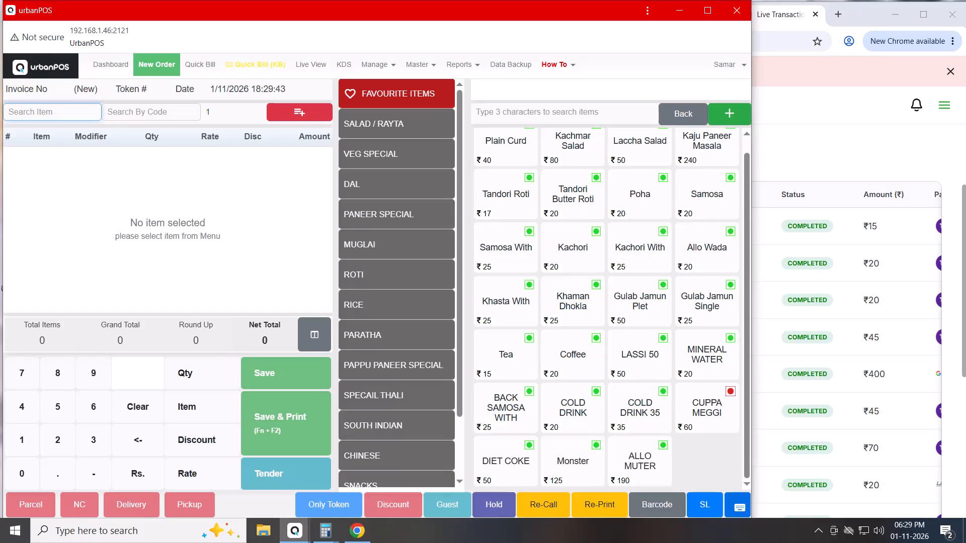
# Enter a new order for two Kachori and one Poha, then save and print the invoice.
pyautogui.write('KA')
pyautogui.press('c')
pyautogui.press('Up')
pyautogui.press('Up')
pyautogui.press('Up')
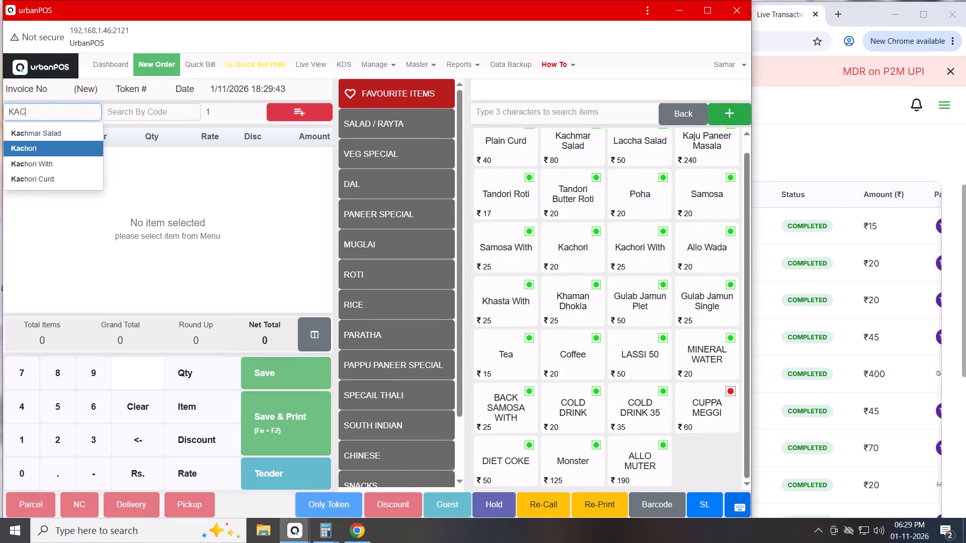
pyautogui.press('Return')
pyautogui.press('2')
pyautogui.press('Return')
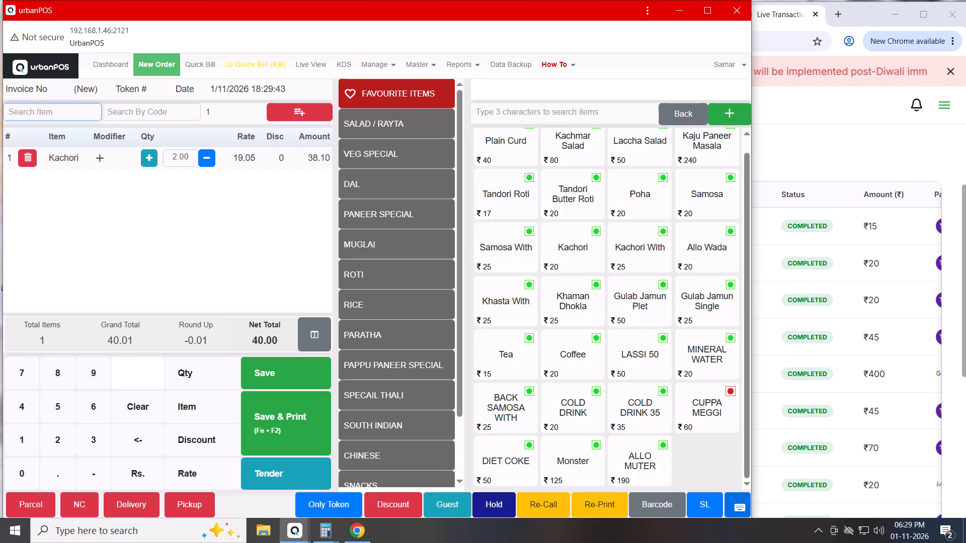
pyautogui.write('PO')
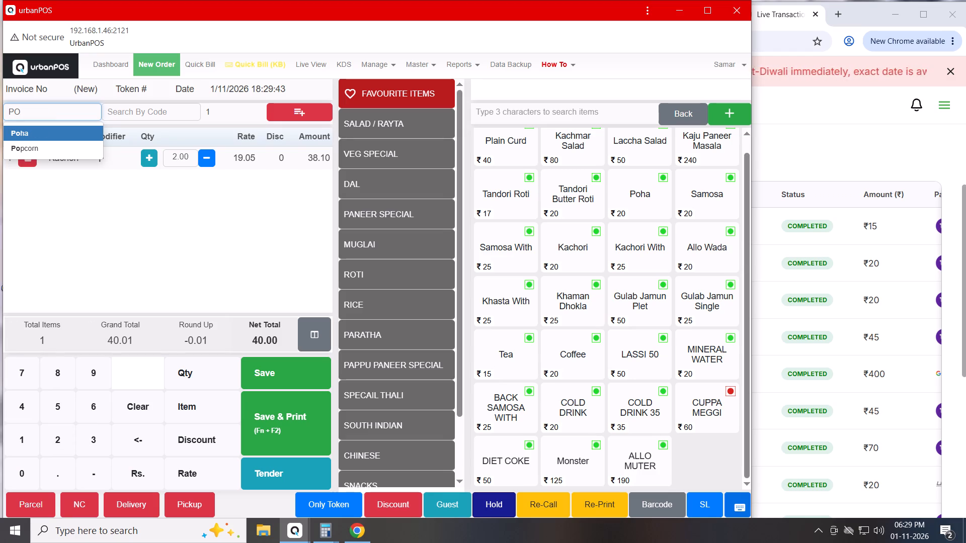
pyautogui.press('Return')
pyautogui.press('Return')
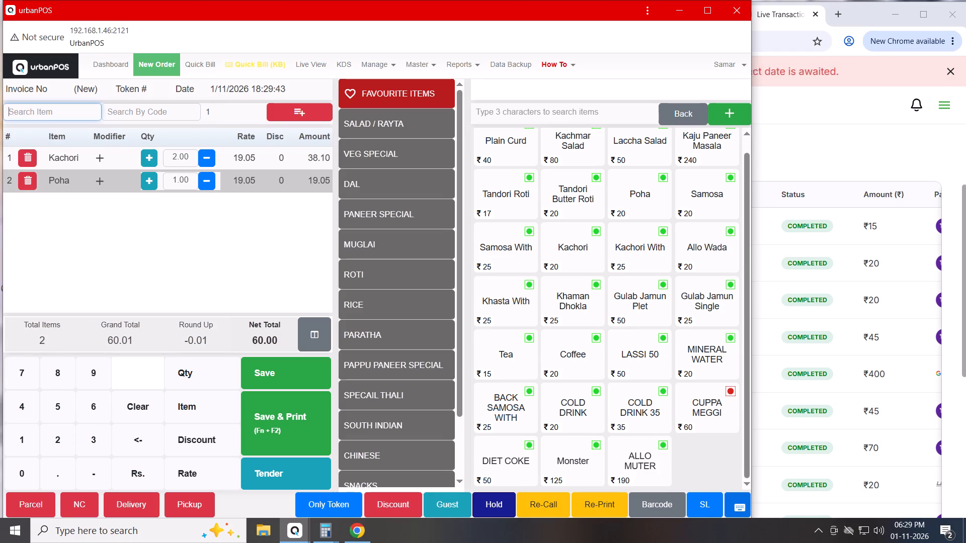
pyautogui.press('F2')
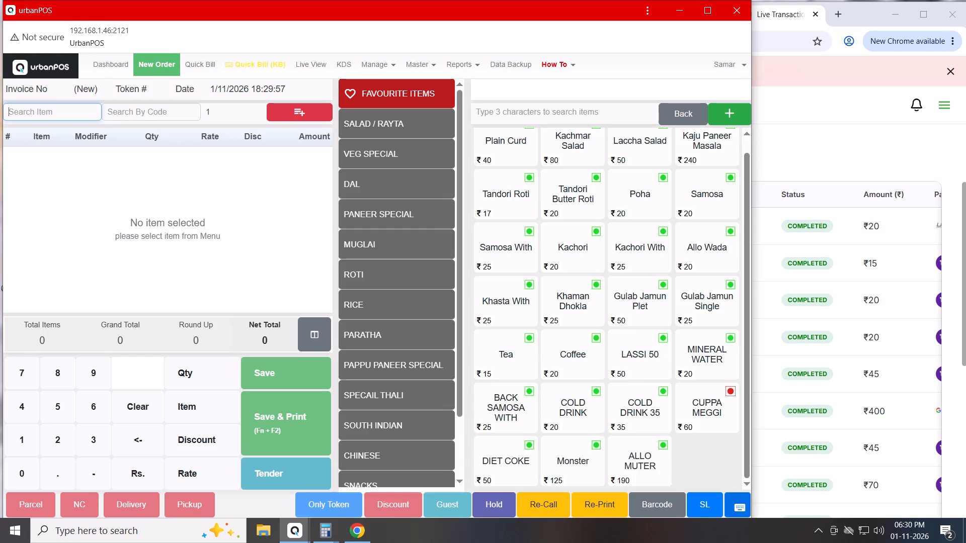
# Enter a new order for two Tea, then save and print the invoice.
pyautogui.write('TEA')
pyautogui.press('Return')
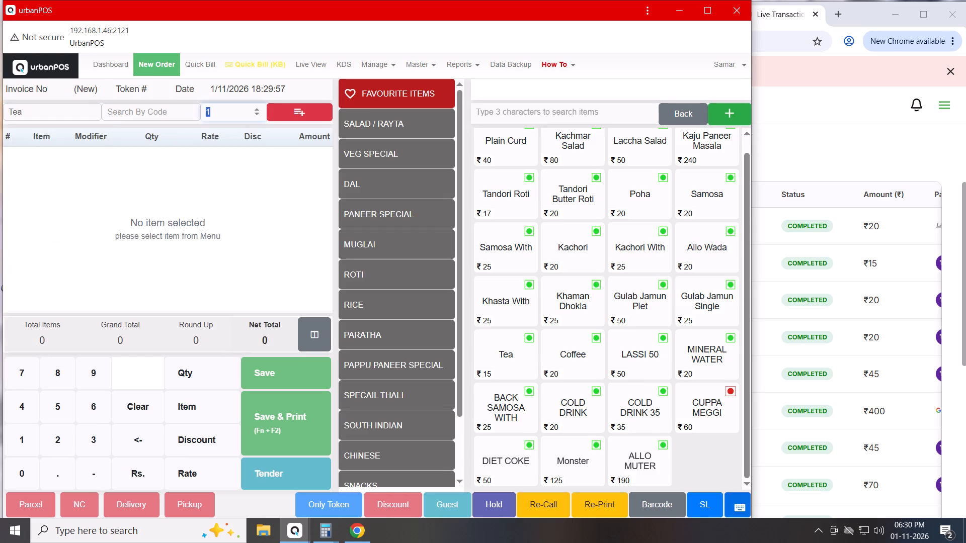
pyautogui.press('2')
pyautogui.press('Return')
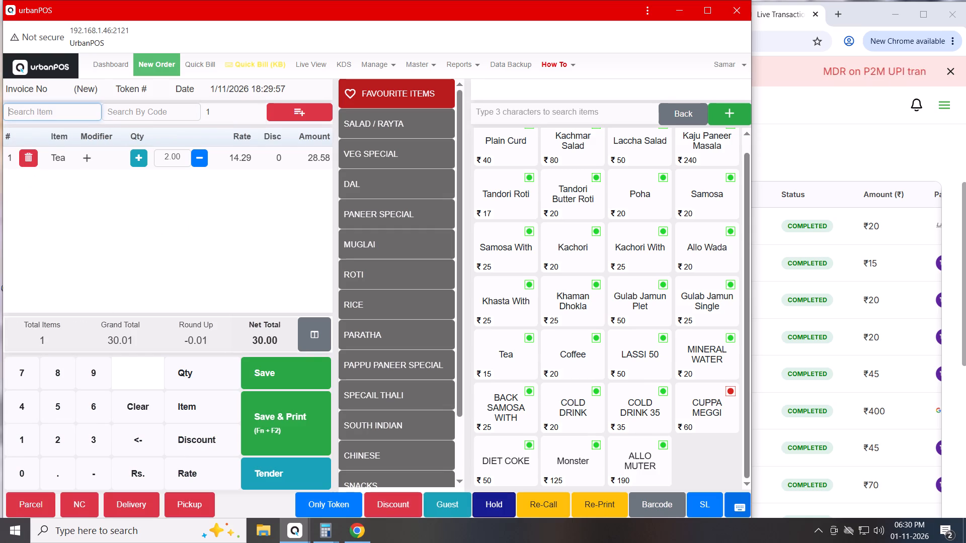
pyautogui.press('F2')
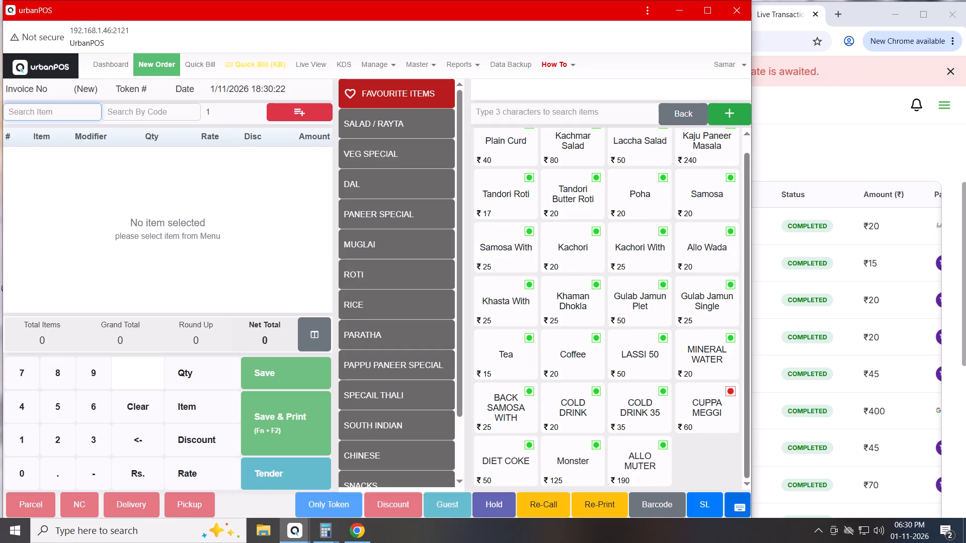
# Enter a new order for one Coffee, two Tea and one MINERAL WATER, then save and print the invoice.
pyautogui.write('COFF')
pyautogui.press('Return')
pyautogui.press('Return')
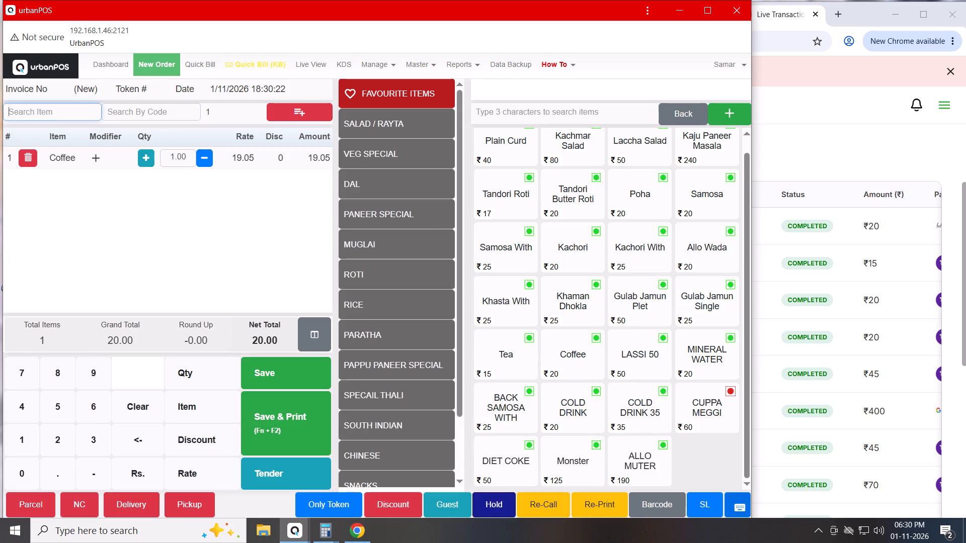
pyautogui.write('TEA')
pyautogui.press('Return')
pyautogui.press('2')
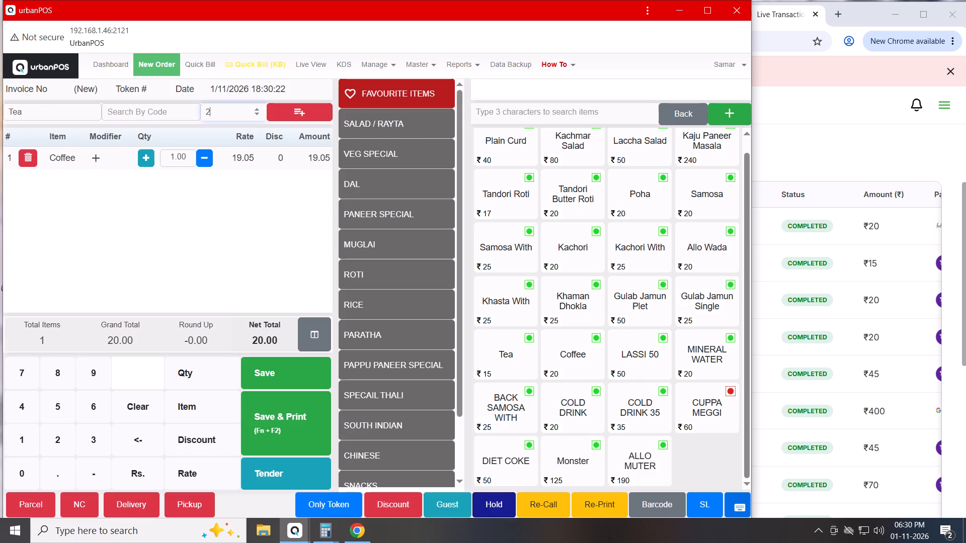
pyautogui.press('Return')
pyautogui.write('MIN')
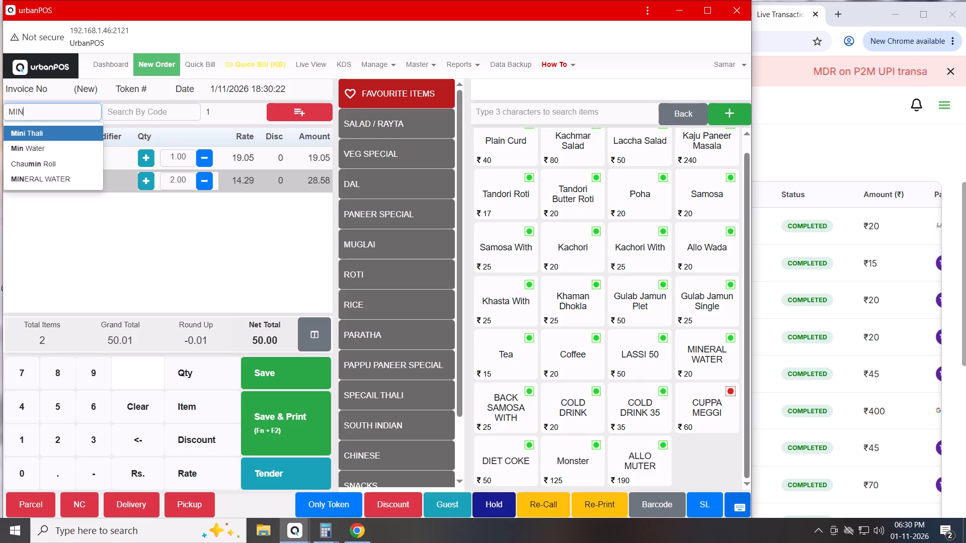
pyautogui.press('Up')
pyautogui.press('Return')
pyautogui.press('Return')
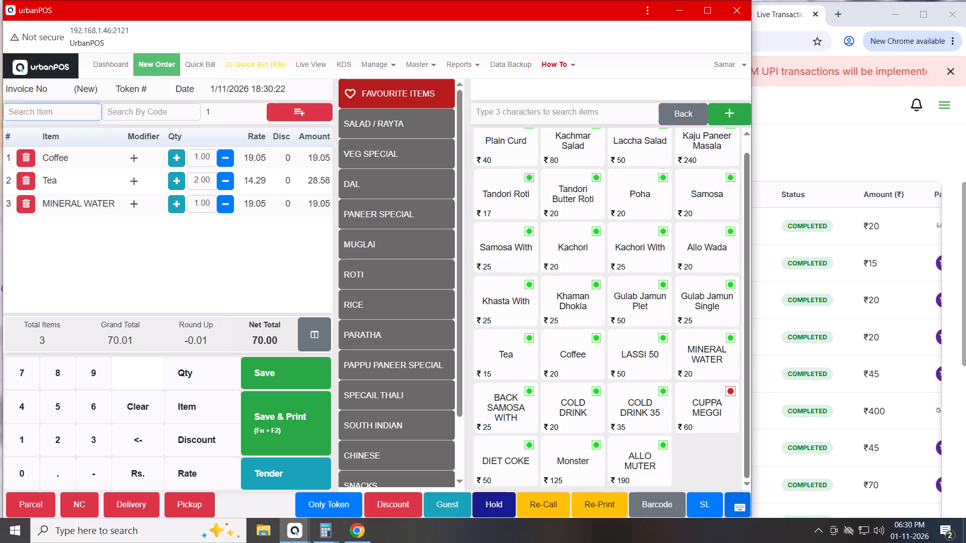
pyautogui.press('F2')
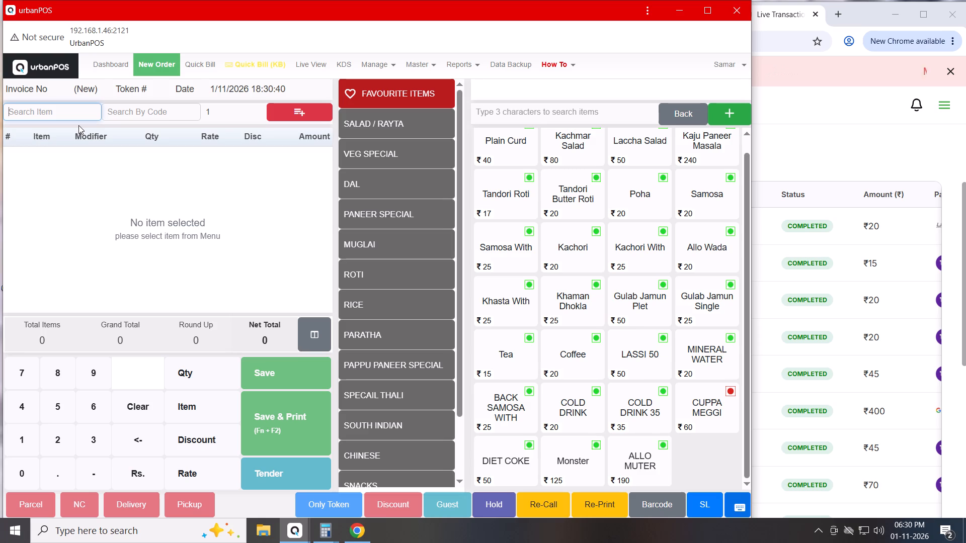
# Enter a new order for two Tea and two Coffee, then save and print the invoice.
pyautogui.write('TEA')
pyautogui.press('Return')
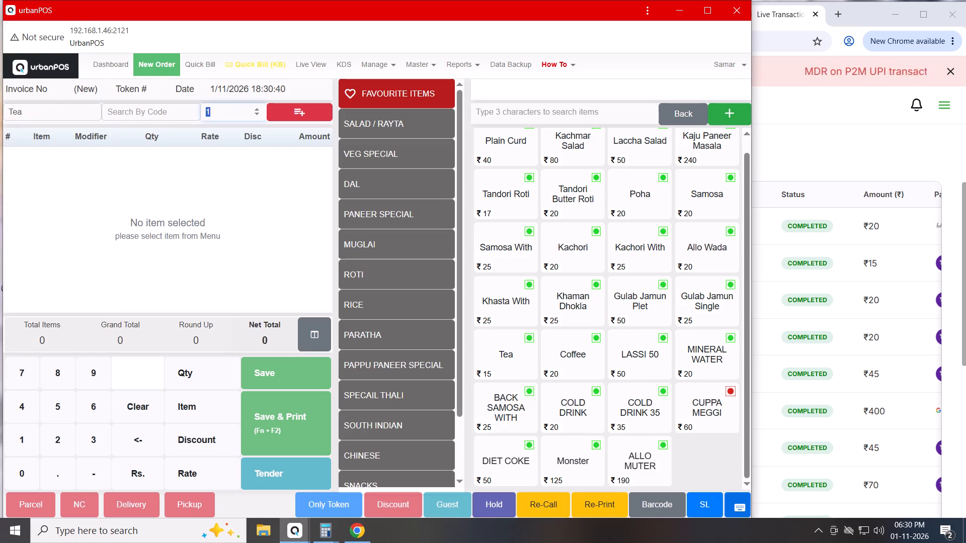
pyautogui.press('2')
pyautogui.press('Return')
pyautogui.write('COF')
pyautogui.press('Return')
pyautogui.press('2')
pyautogui.press('Return')
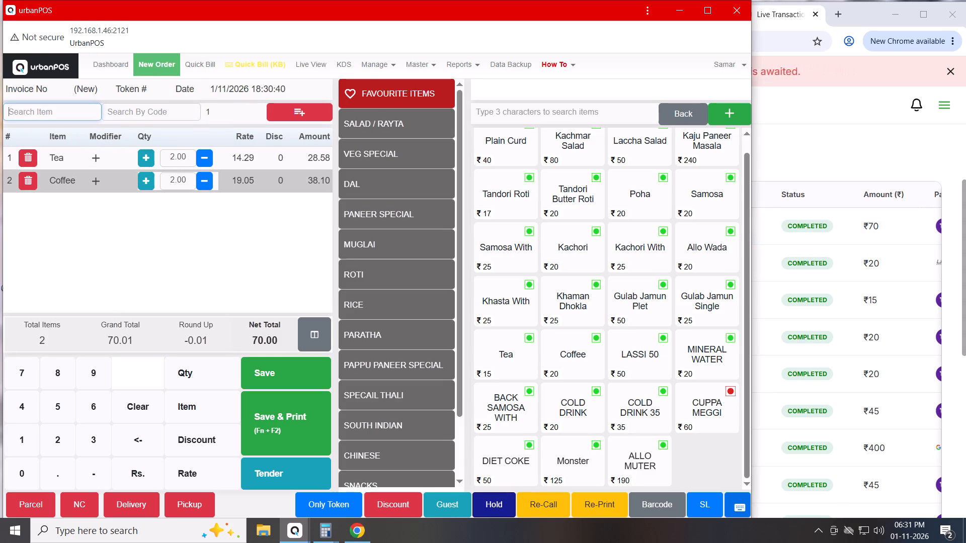
pyautogui.press('F2')
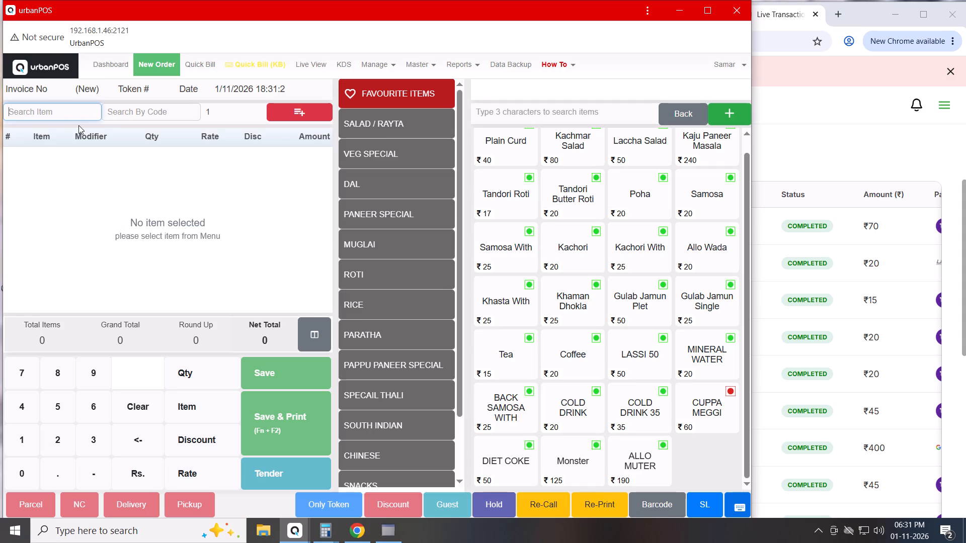
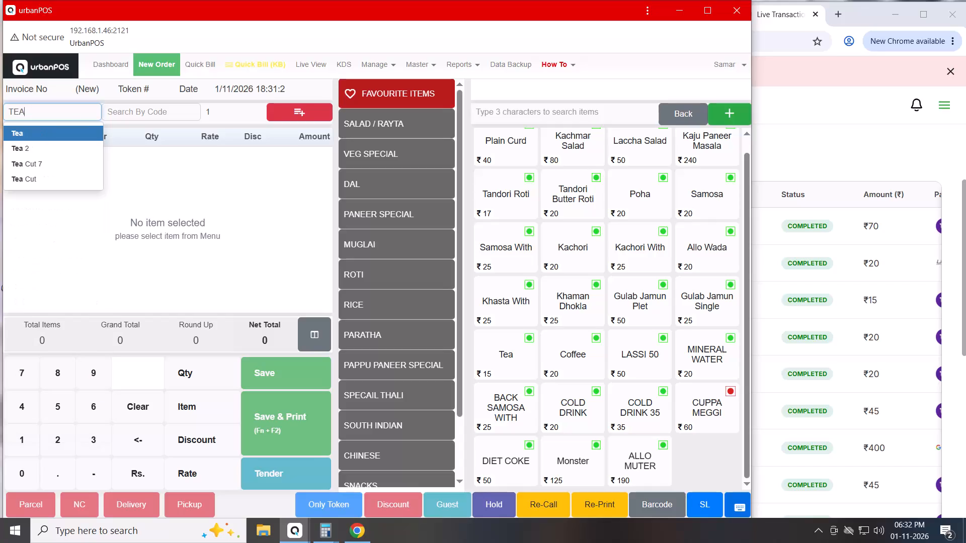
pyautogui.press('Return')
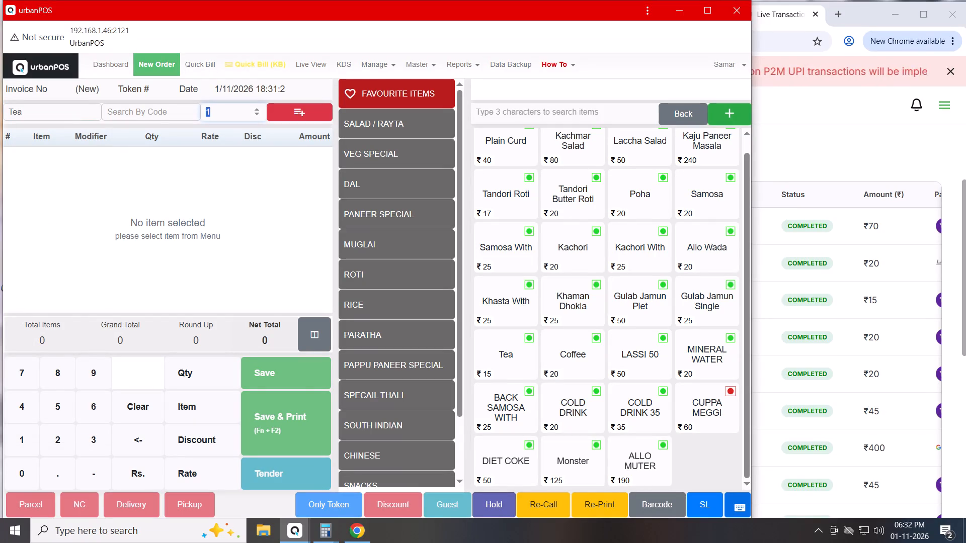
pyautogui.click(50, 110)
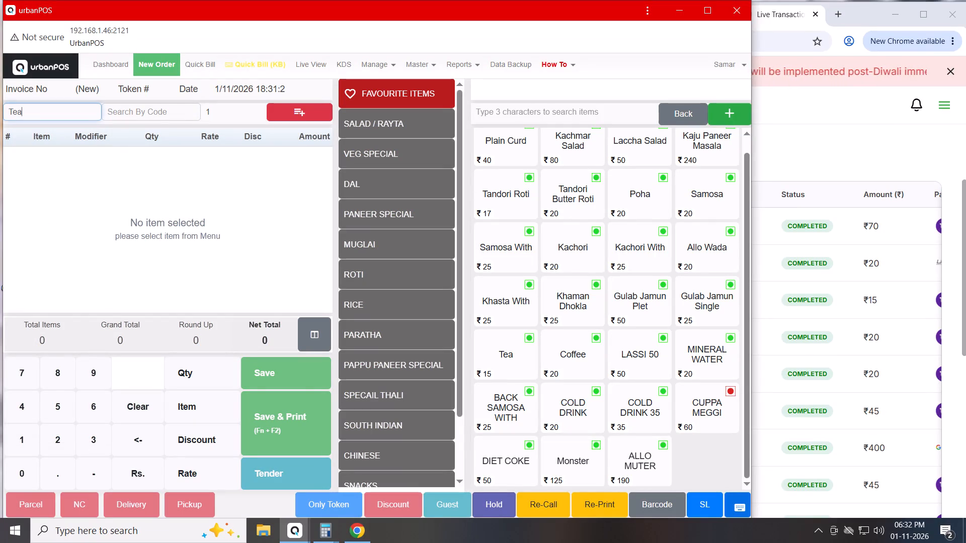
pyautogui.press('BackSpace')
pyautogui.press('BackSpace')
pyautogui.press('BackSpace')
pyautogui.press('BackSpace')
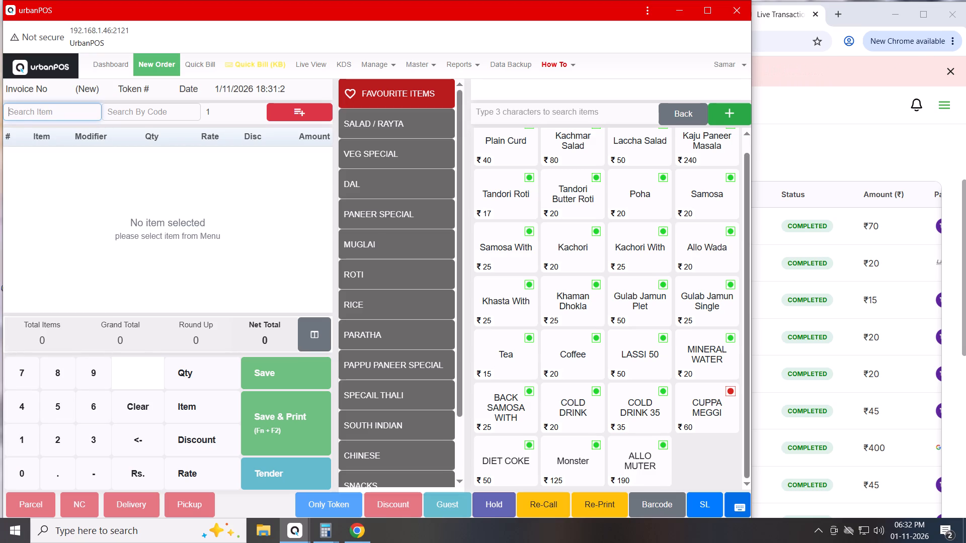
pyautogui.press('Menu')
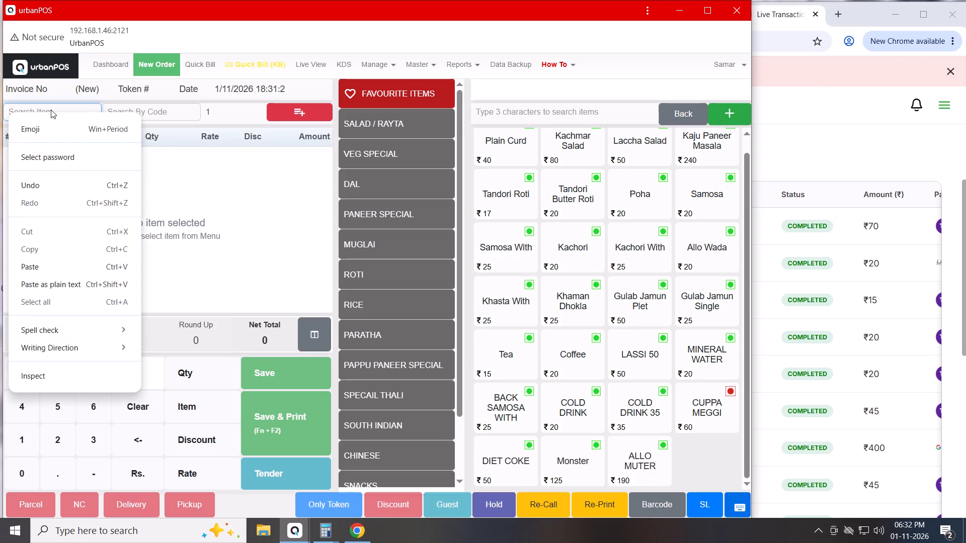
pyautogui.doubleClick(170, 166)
# Enter a new order for one Kachori, then save and print the invoice.
pyautogui.click(56, 110)
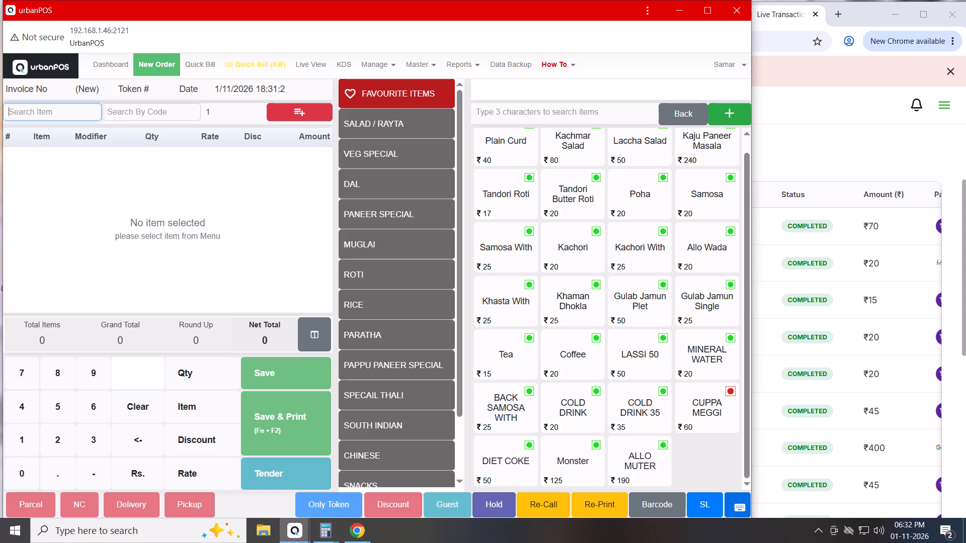
pyautogui.write('KAV')
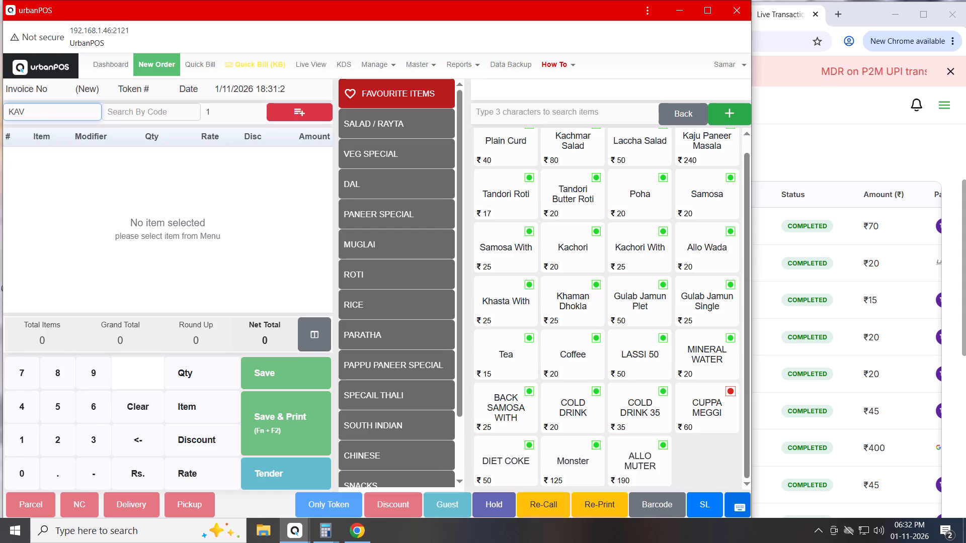
pyautogui.press('BackSpace')
pyautogui.press('c')
pyautogui.press('Down')
pyautogui.press('Return')
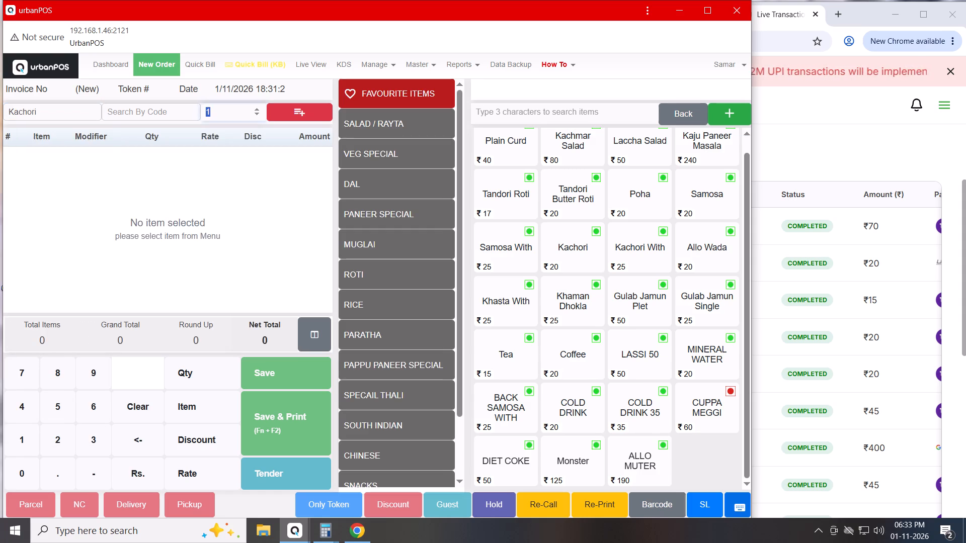
pyautogui.press('Return')
pyautogui.press('F2')
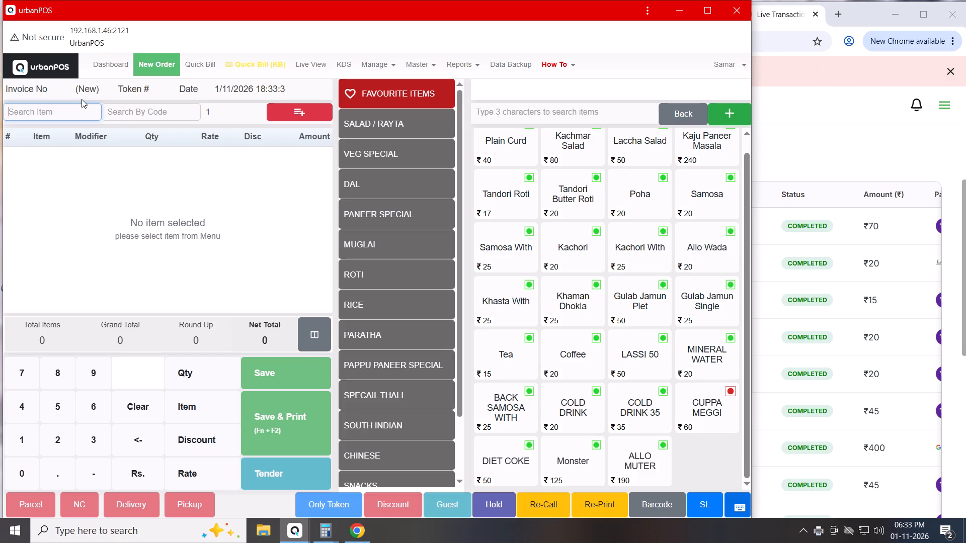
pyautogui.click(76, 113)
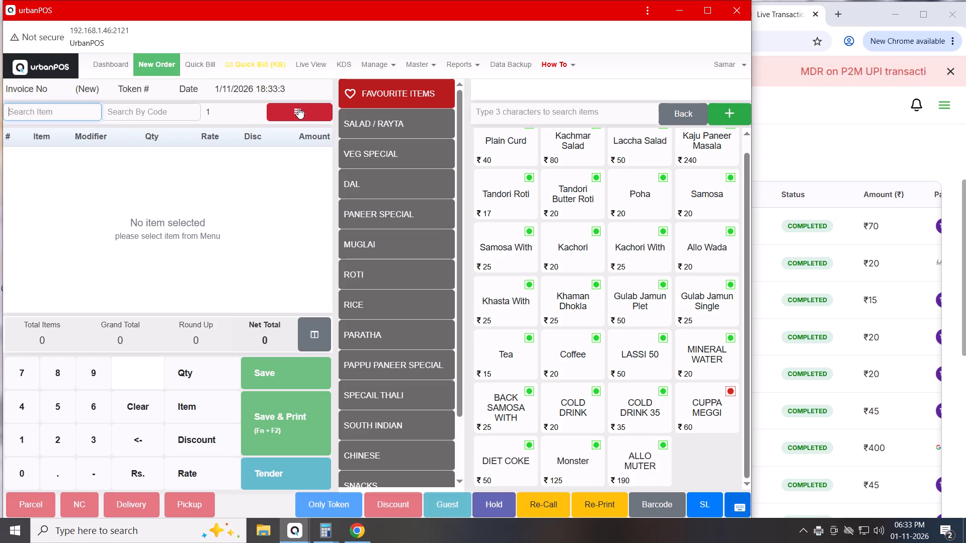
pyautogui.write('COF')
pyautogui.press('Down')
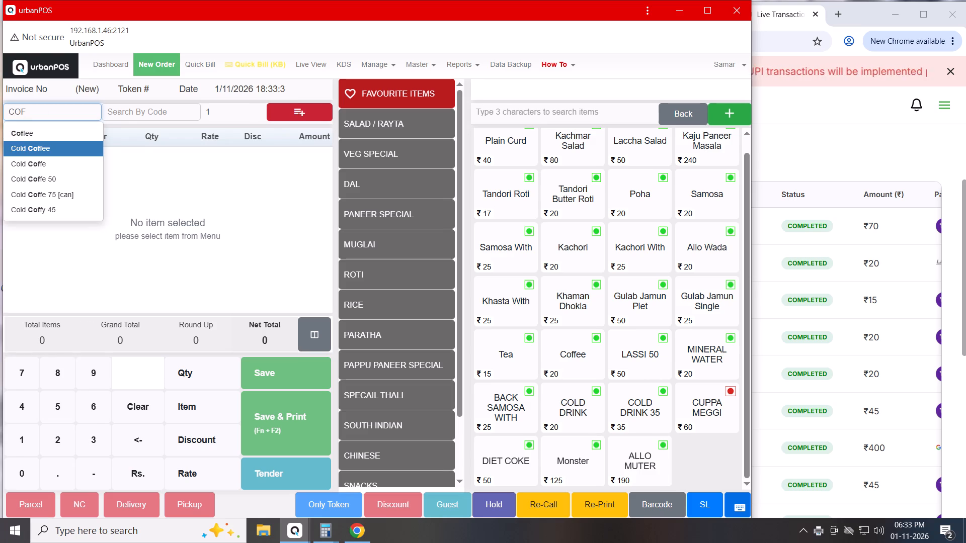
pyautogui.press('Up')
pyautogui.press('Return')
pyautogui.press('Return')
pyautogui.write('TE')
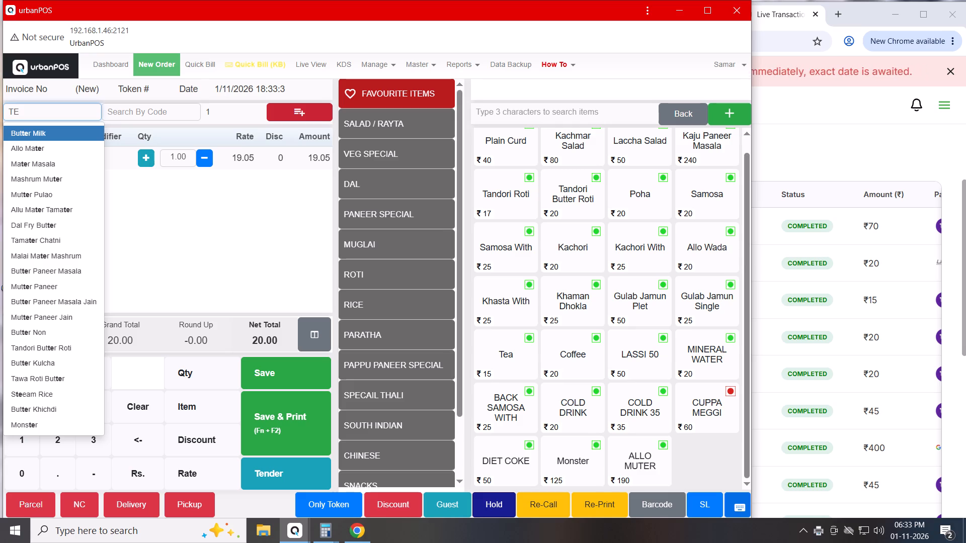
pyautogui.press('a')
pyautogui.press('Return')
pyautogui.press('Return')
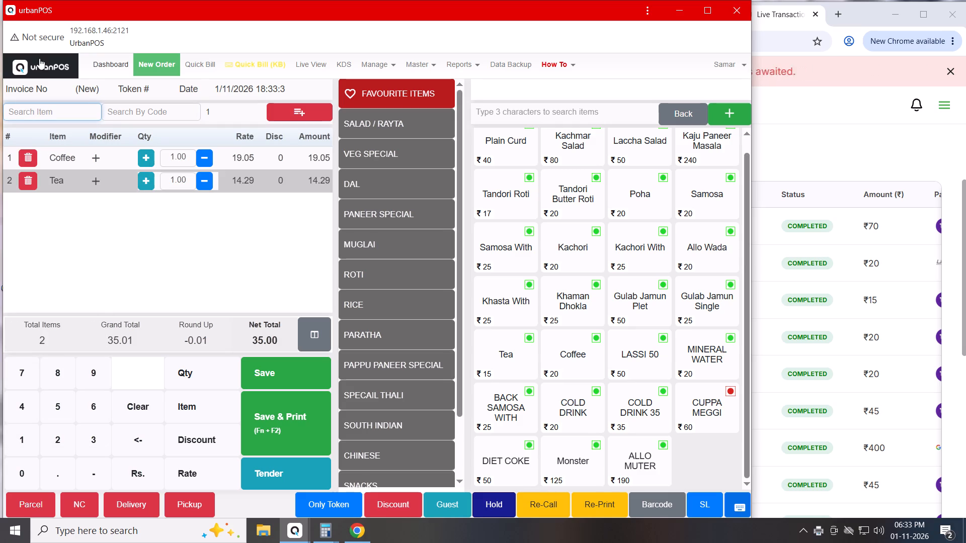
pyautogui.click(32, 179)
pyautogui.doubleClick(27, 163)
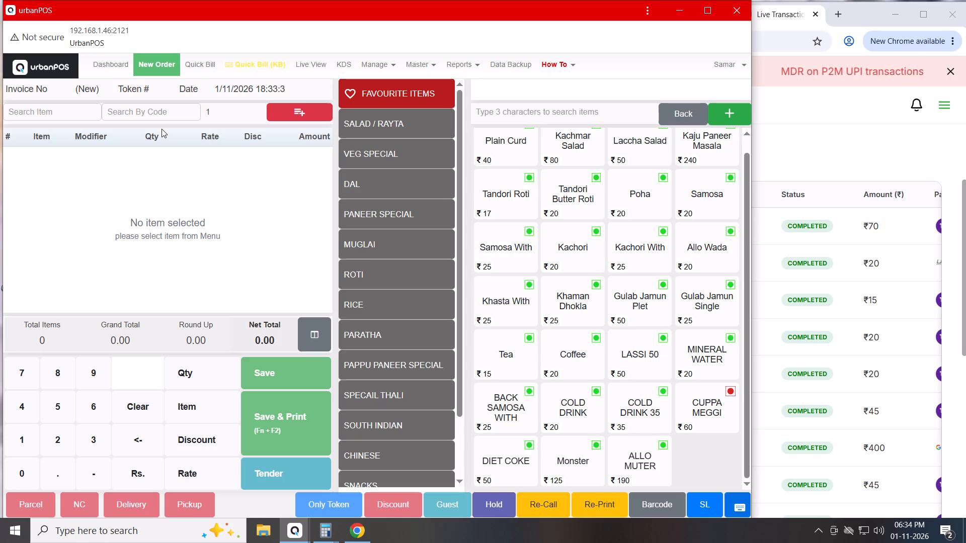
# Enter a new order for one Tea, then save and print the invoice.
pyautogui.write('TEA')
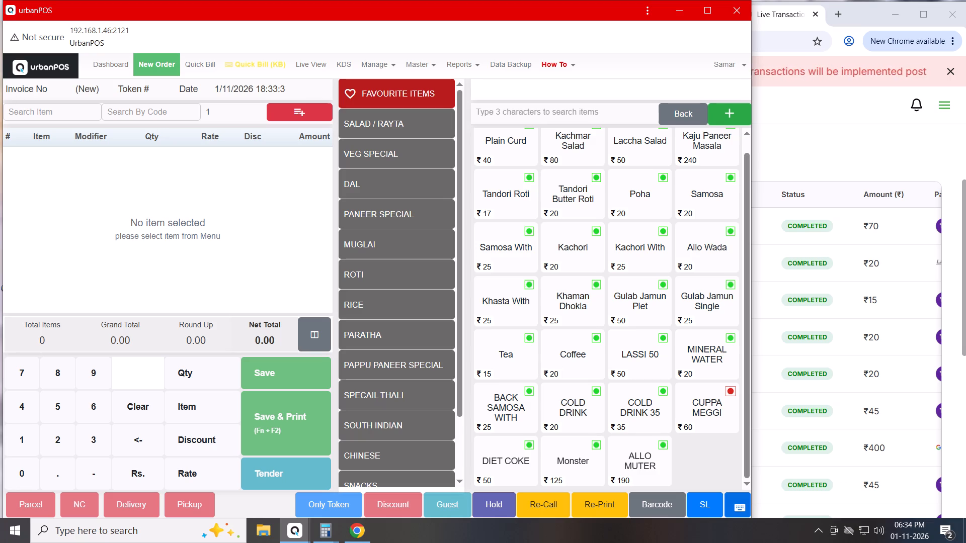
pyautogui.click(24, 114)
pyautogui.write('TEA')
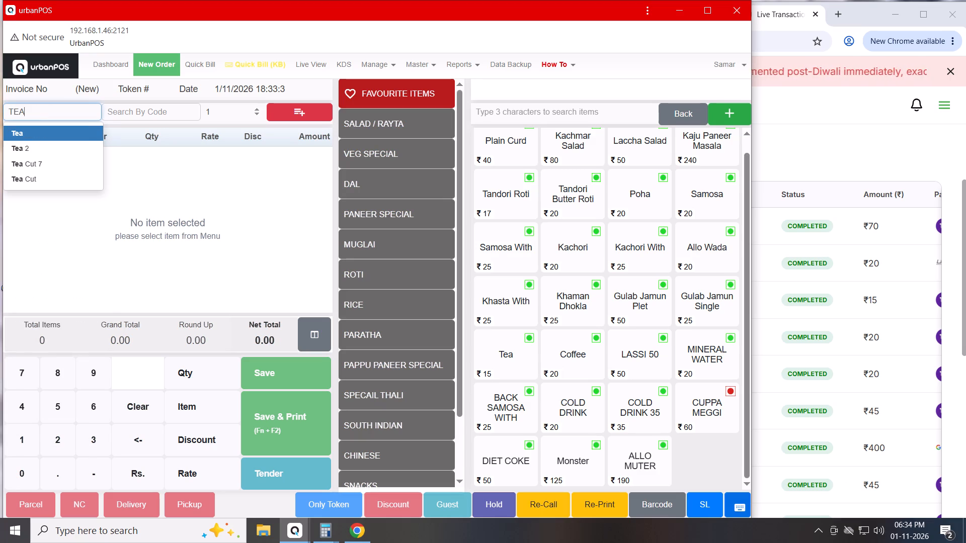
pyautogui.press('Return')
pyautogui.press('Return')
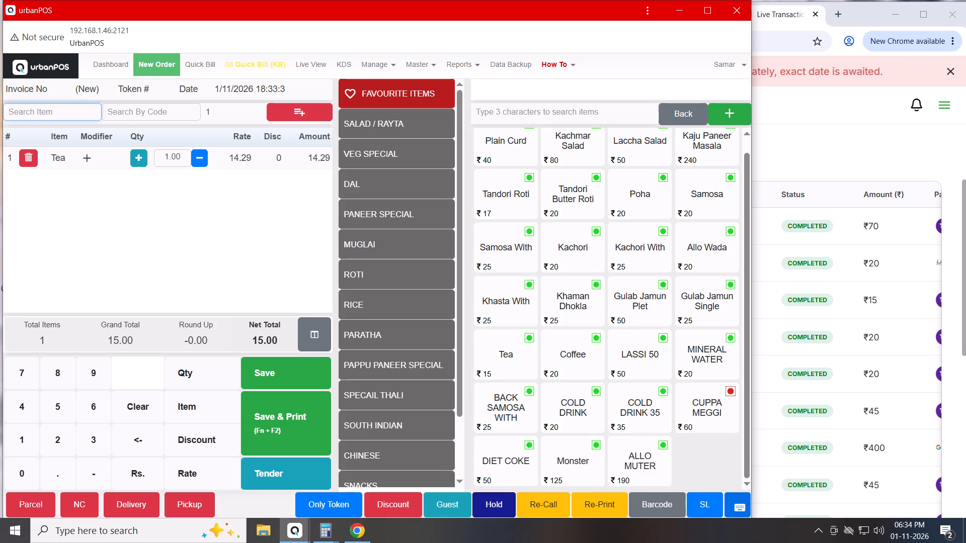
pyautogui.press('F2')
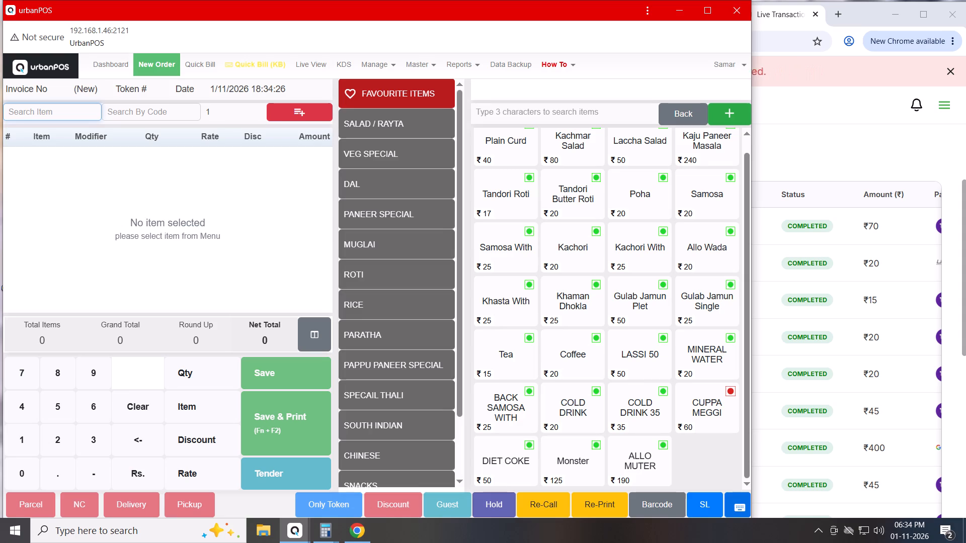